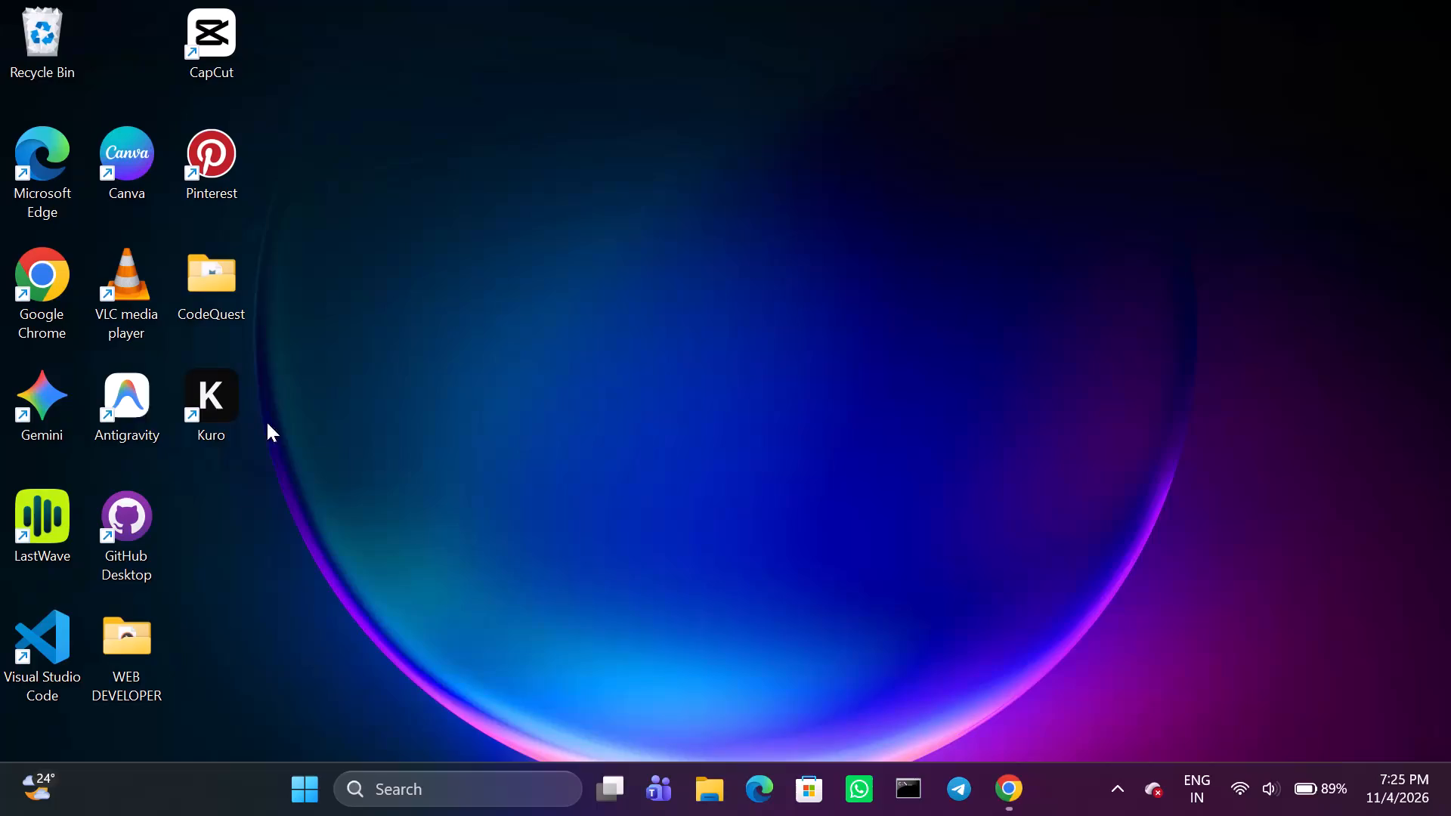
# Launch the Kuro application from the desktop.
pyautogui.doubleClick(226, 394)
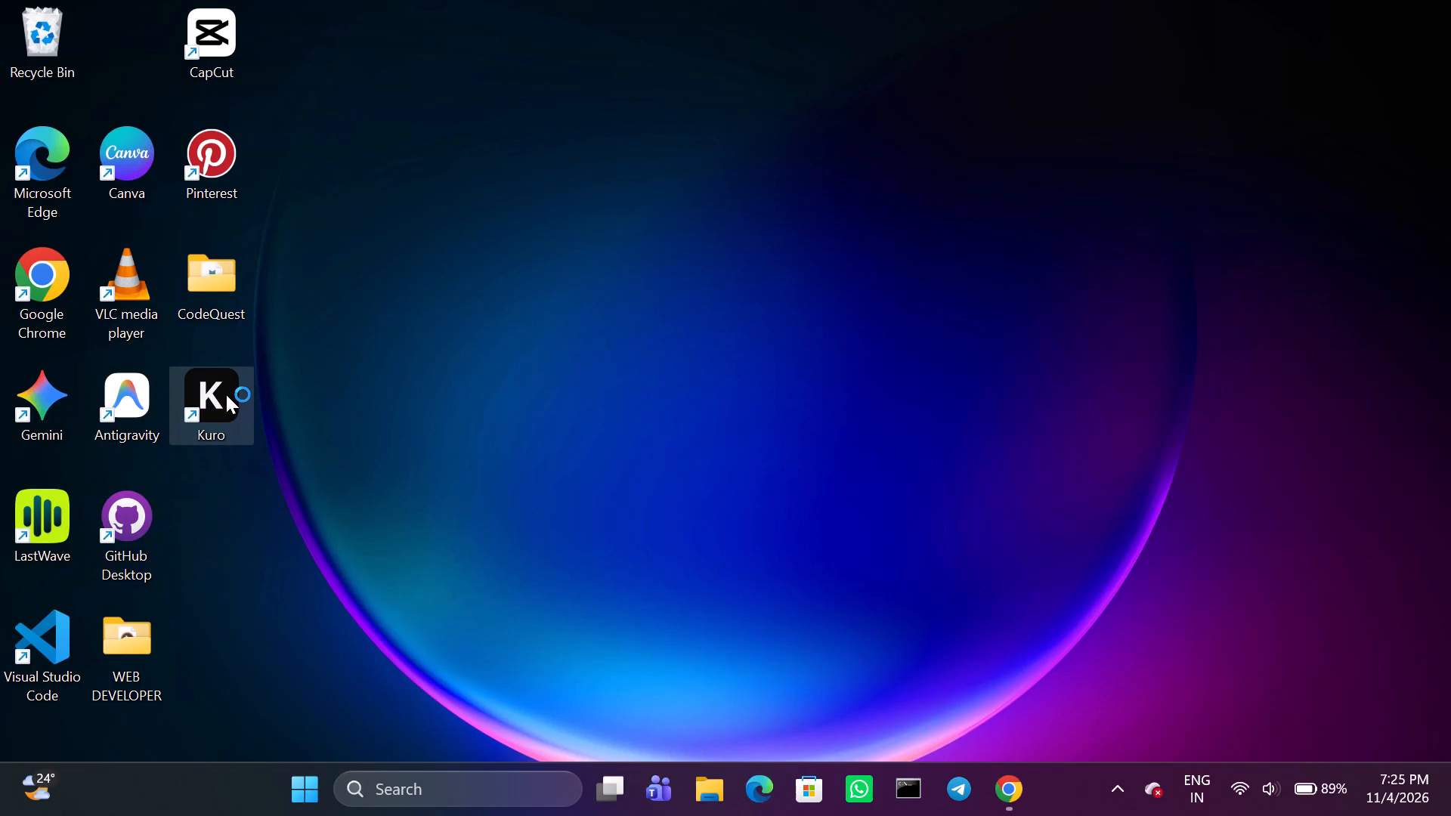
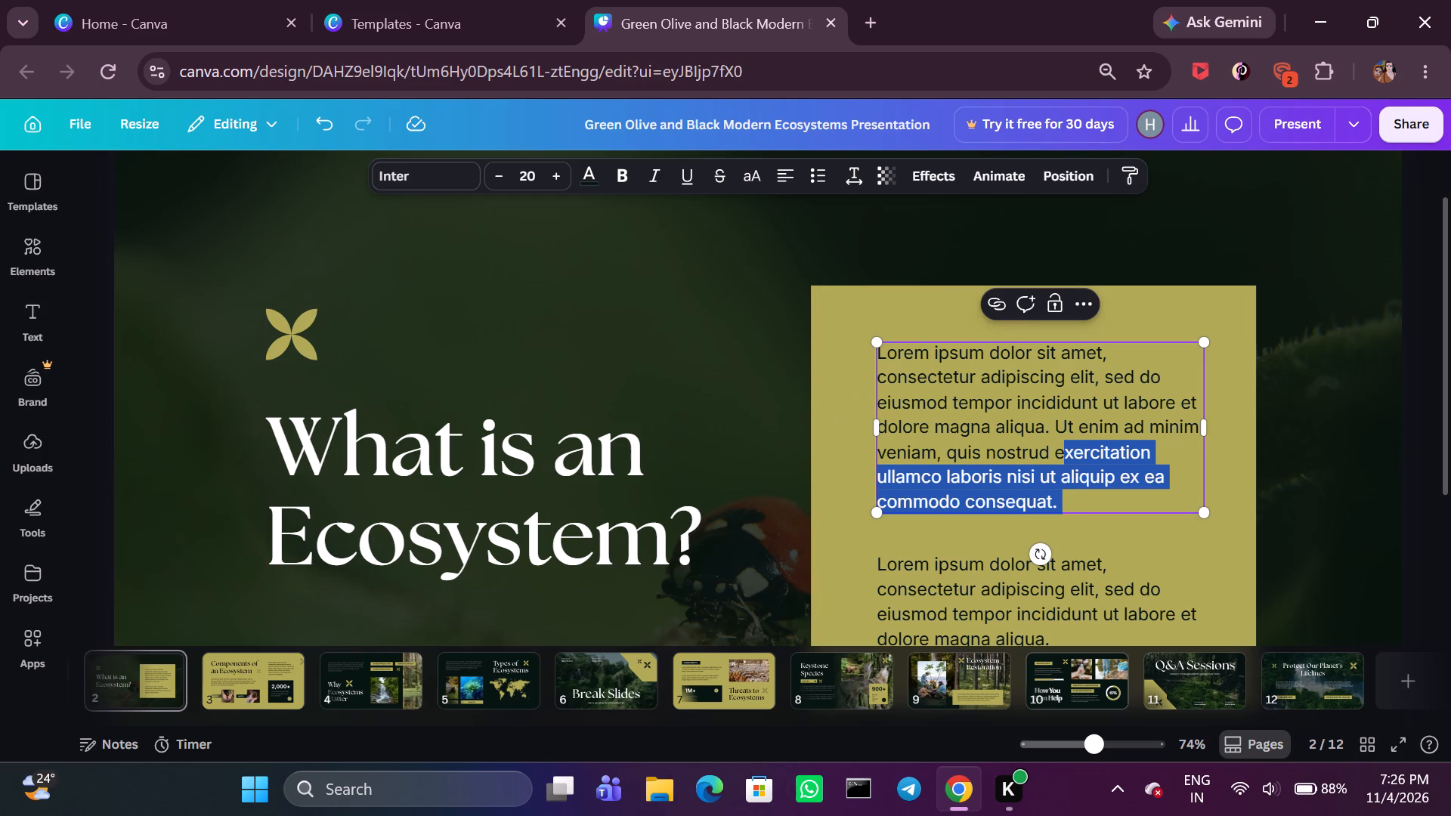
# Replace the first Lorem ipsum paragraph on the "What is an Ecosystem?" slide with text beginning "An ecosystem is a".
pyautogui.moveTo(893, 357); pyautogui.dragTo(884, 347)
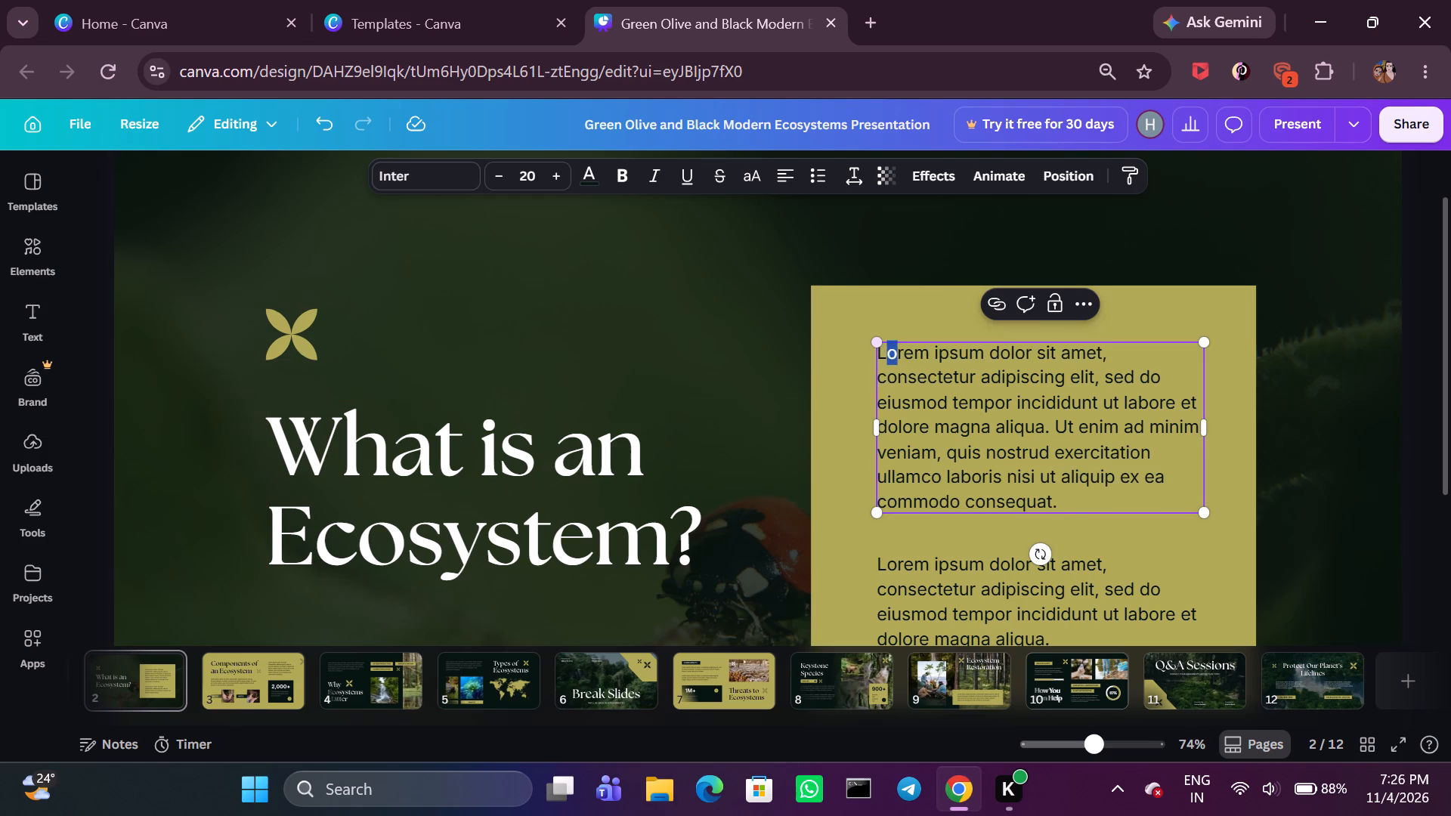
pyautogui.moveTo(880, 354); pyautogui.dragTo(1063, 503)
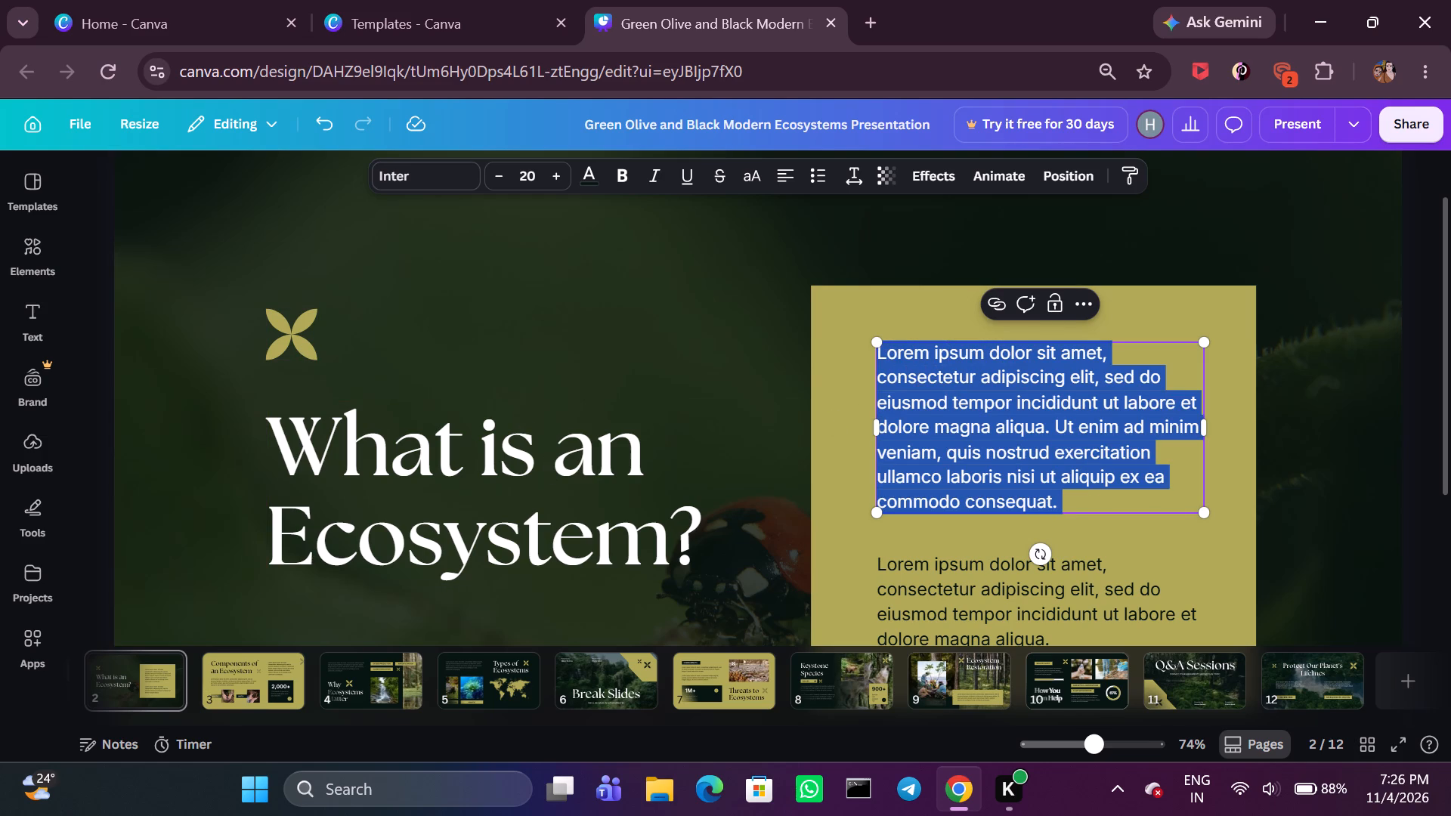
pyautogui.press('BackSpace')
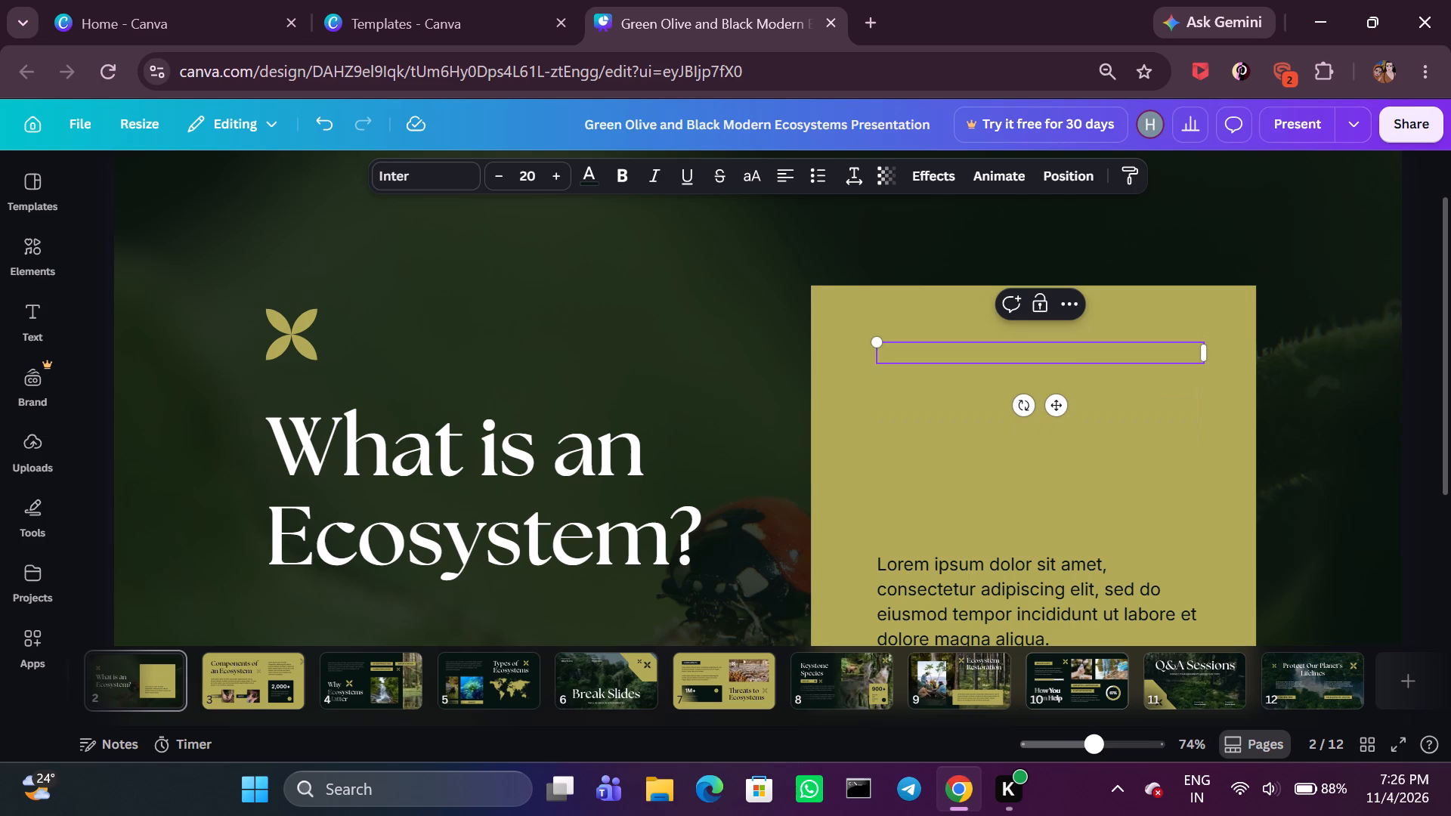
pyautogui.write('An')
pyautogui.press('space')
pyautogui.write('ecos')
pyautogui.write('ysy')
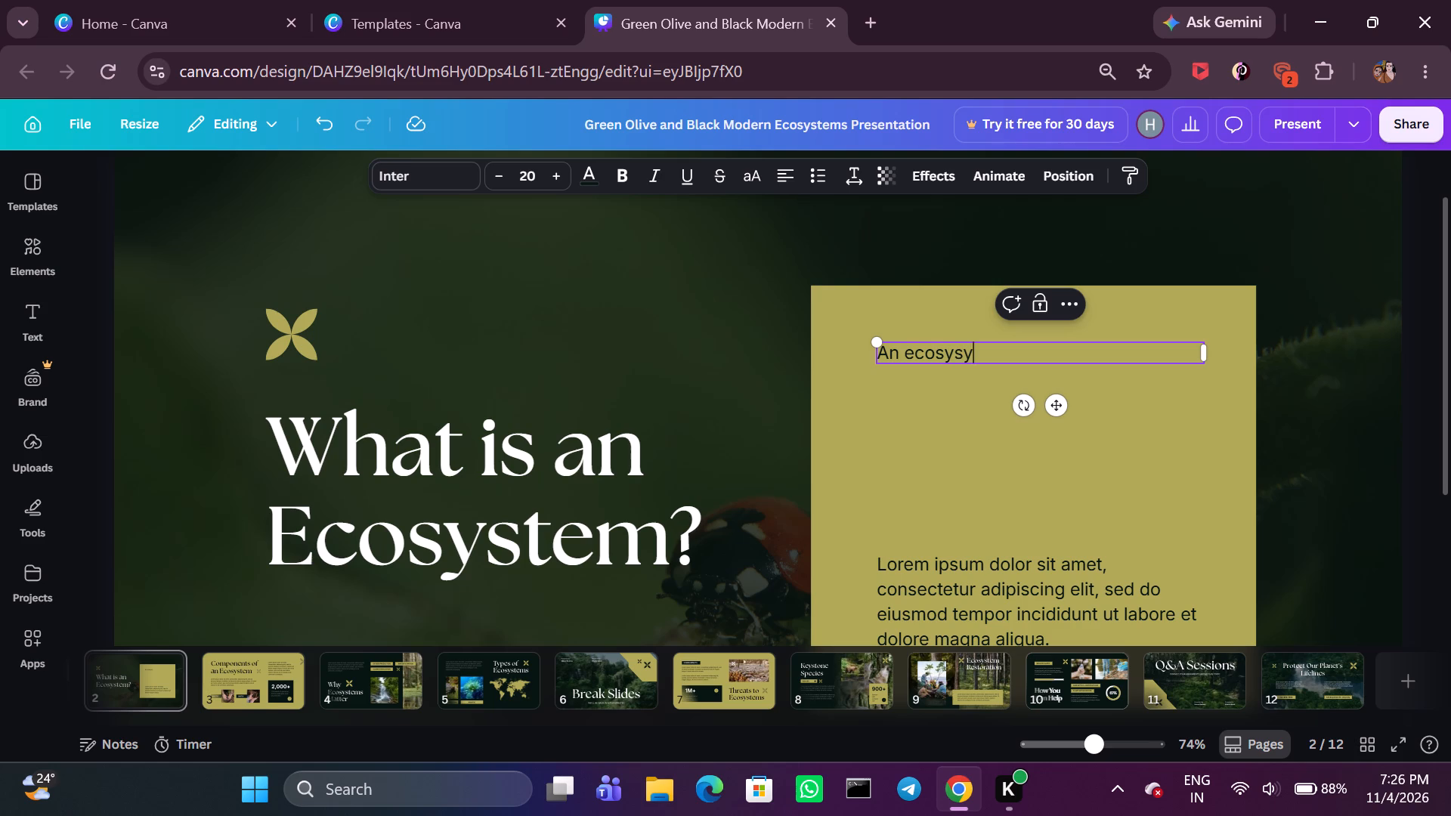
pyautogui.press('BackSpace')
pyautogui.write('tem')
pyautogui.press('space')
pyautogui.write('is')
pyautogui.press('space')
pyautogui.press('a')
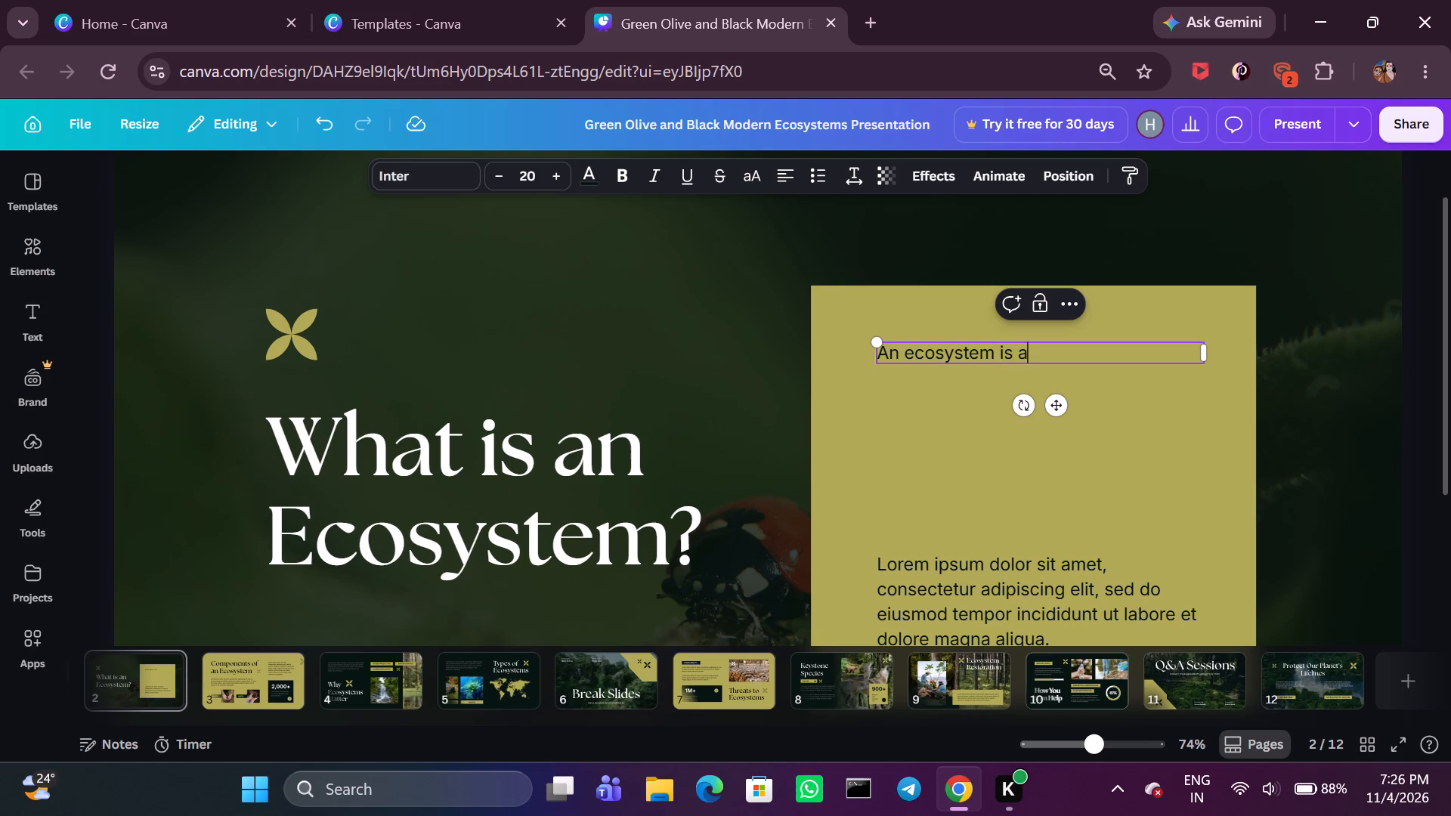
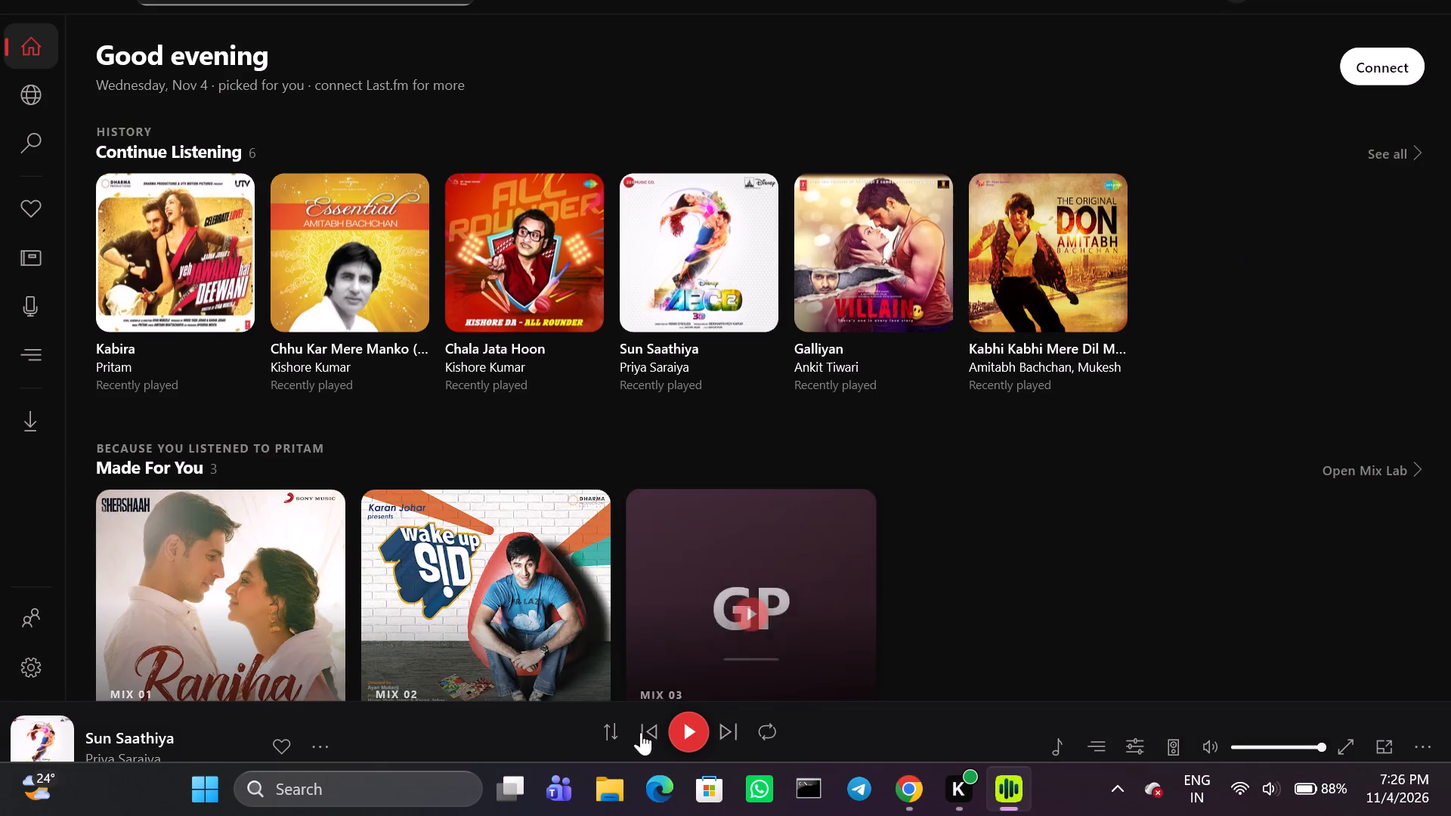
# Restore the music player window from its maximized size and start playing the song Sun Saathiya.
pyautogui.click(1292, 0)
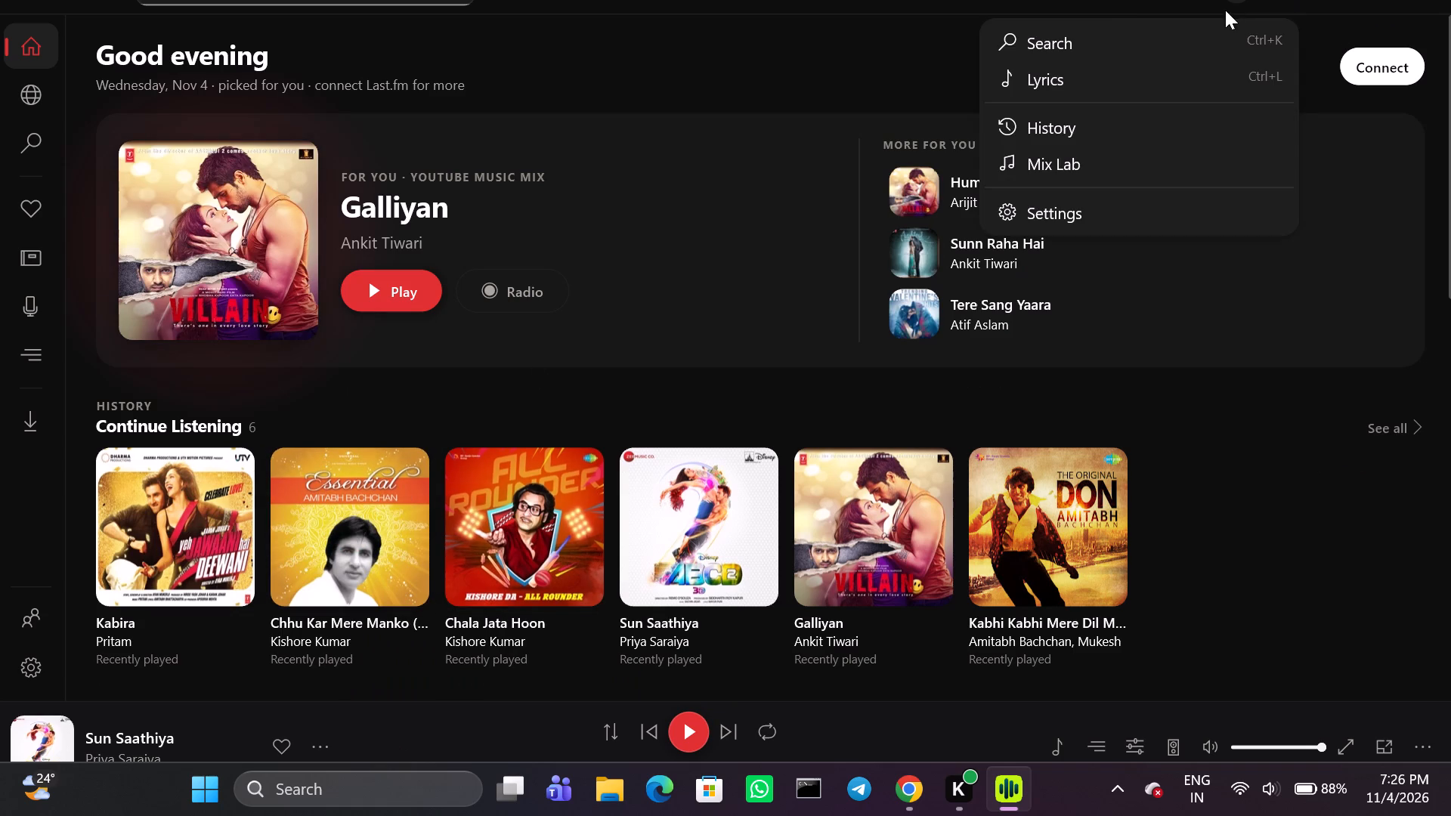
pyautogui.doubleClick(1122, 0)
pyautogui.doubleClick(1122, 4)
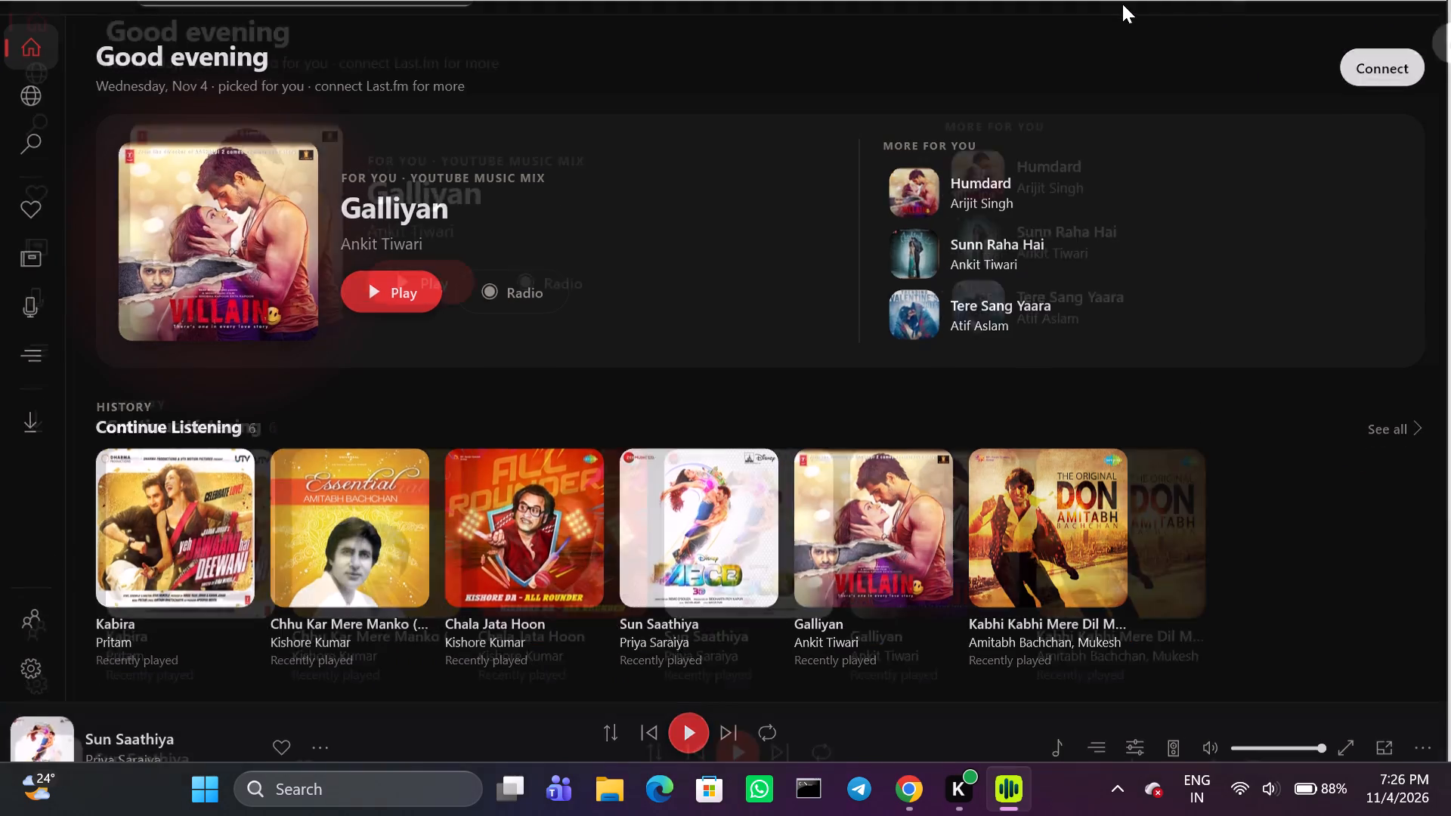
pyautogui.click(678, 698)
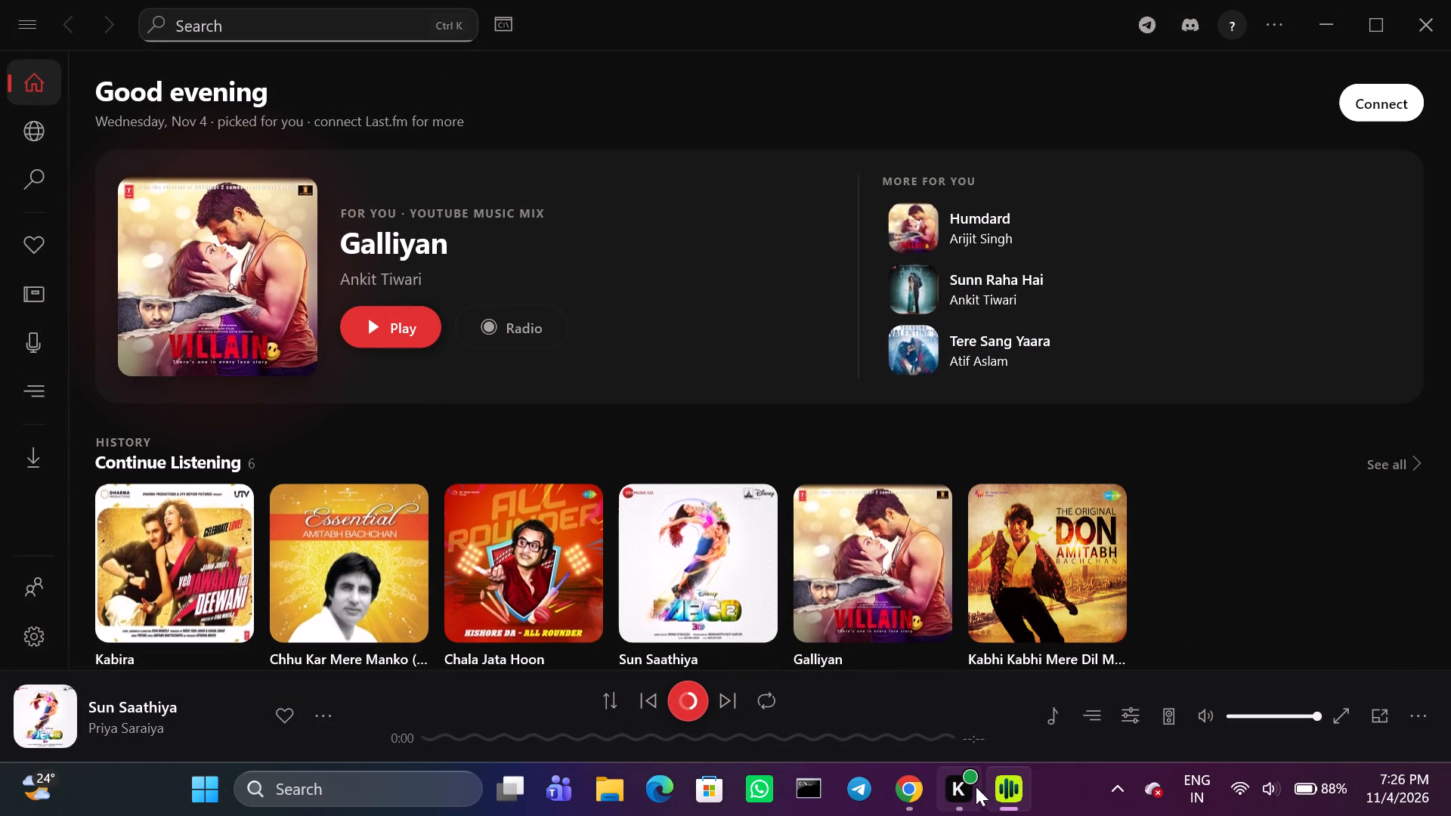
# Switch to the Canva presentation in Chrome and continue the first paragraph with "community of living organisms".
pyautogui.click(910, 801)
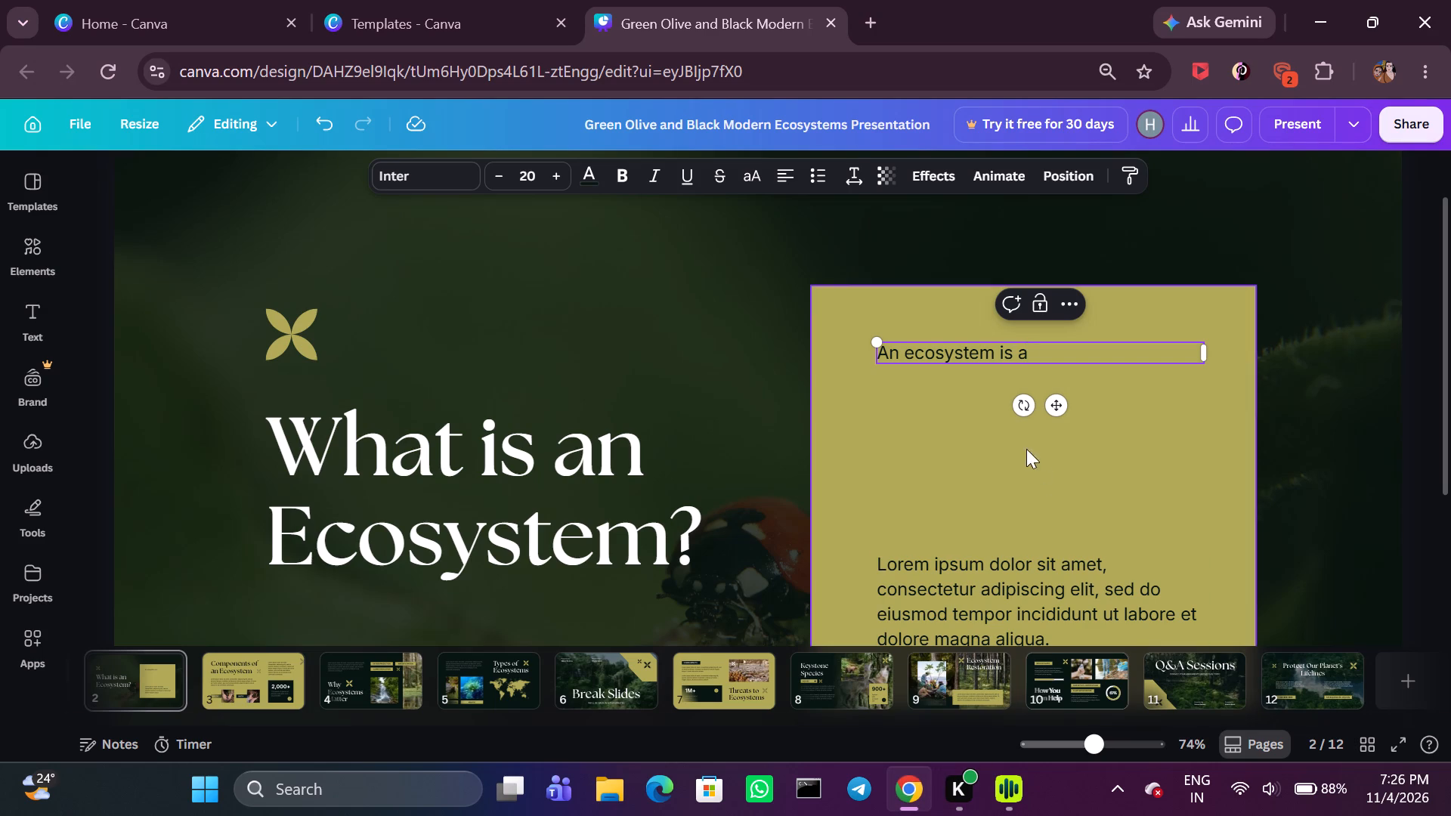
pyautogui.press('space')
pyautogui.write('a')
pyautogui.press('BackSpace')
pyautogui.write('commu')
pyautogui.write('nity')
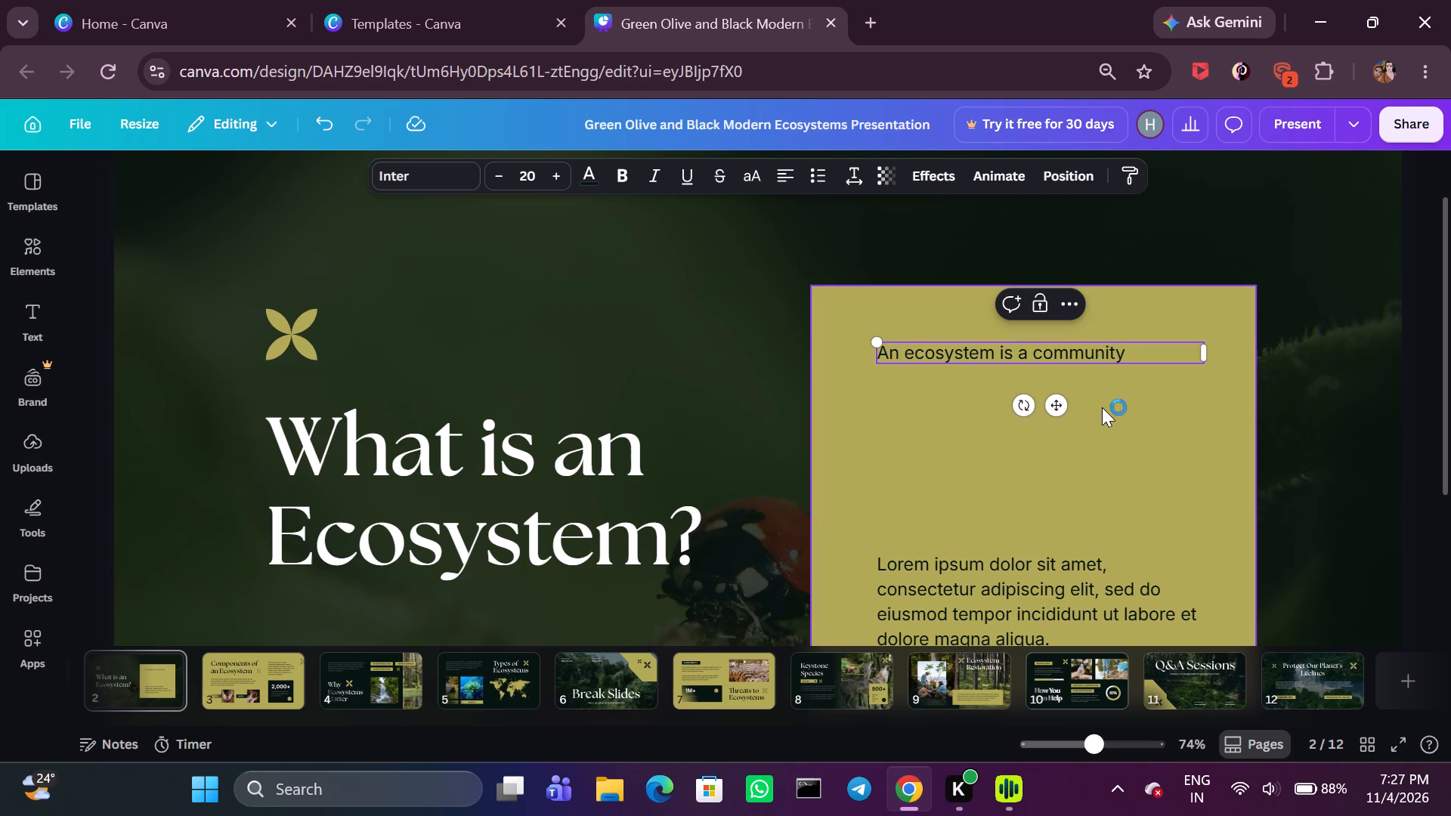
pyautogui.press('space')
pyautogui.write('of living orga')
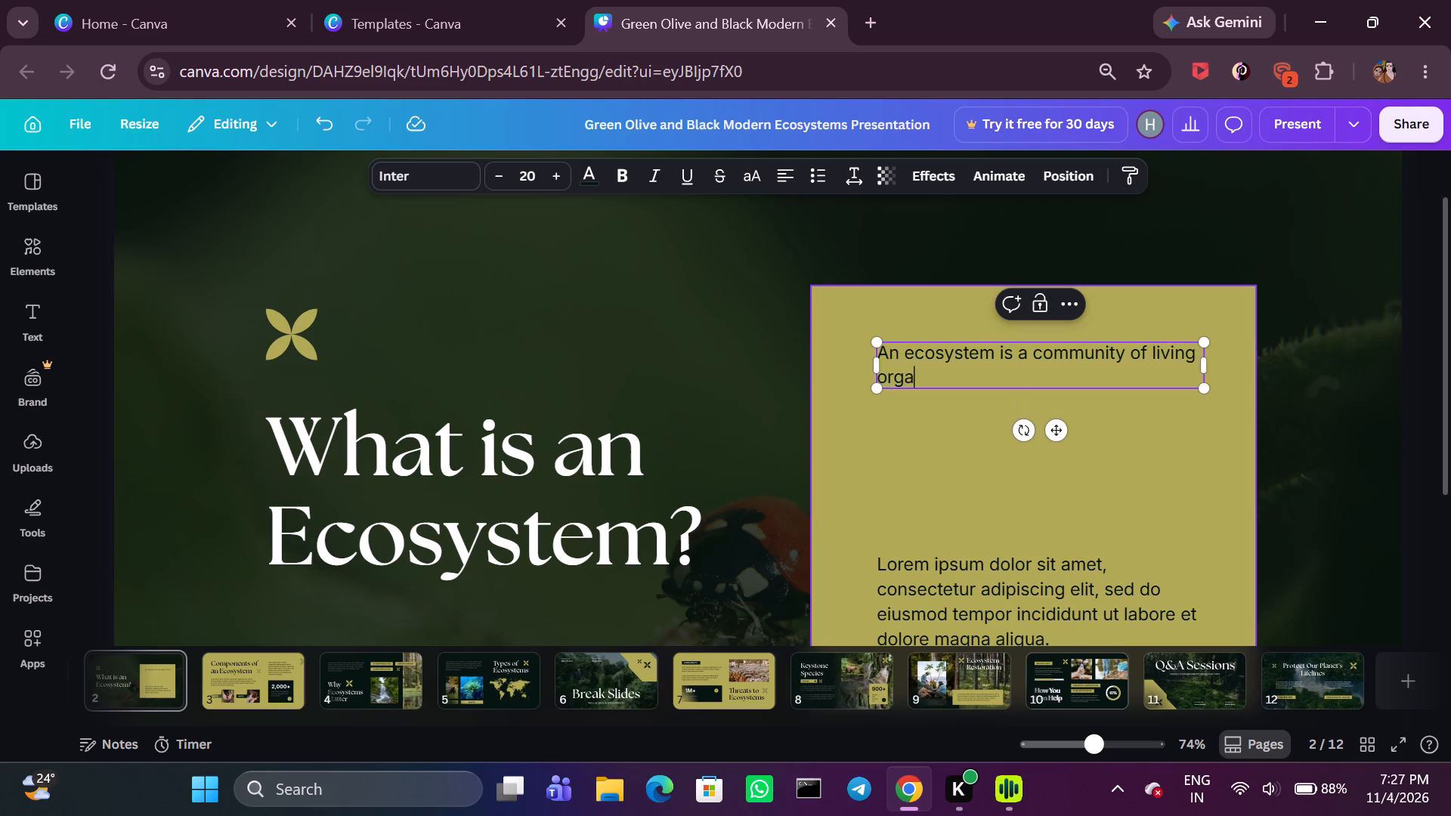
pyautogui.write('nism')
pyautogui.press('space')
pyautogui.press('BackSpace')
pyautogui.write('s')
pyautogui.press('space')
# Continue the first paragraph on the "What is an Ecosystem?" slide with "interacting with each other".
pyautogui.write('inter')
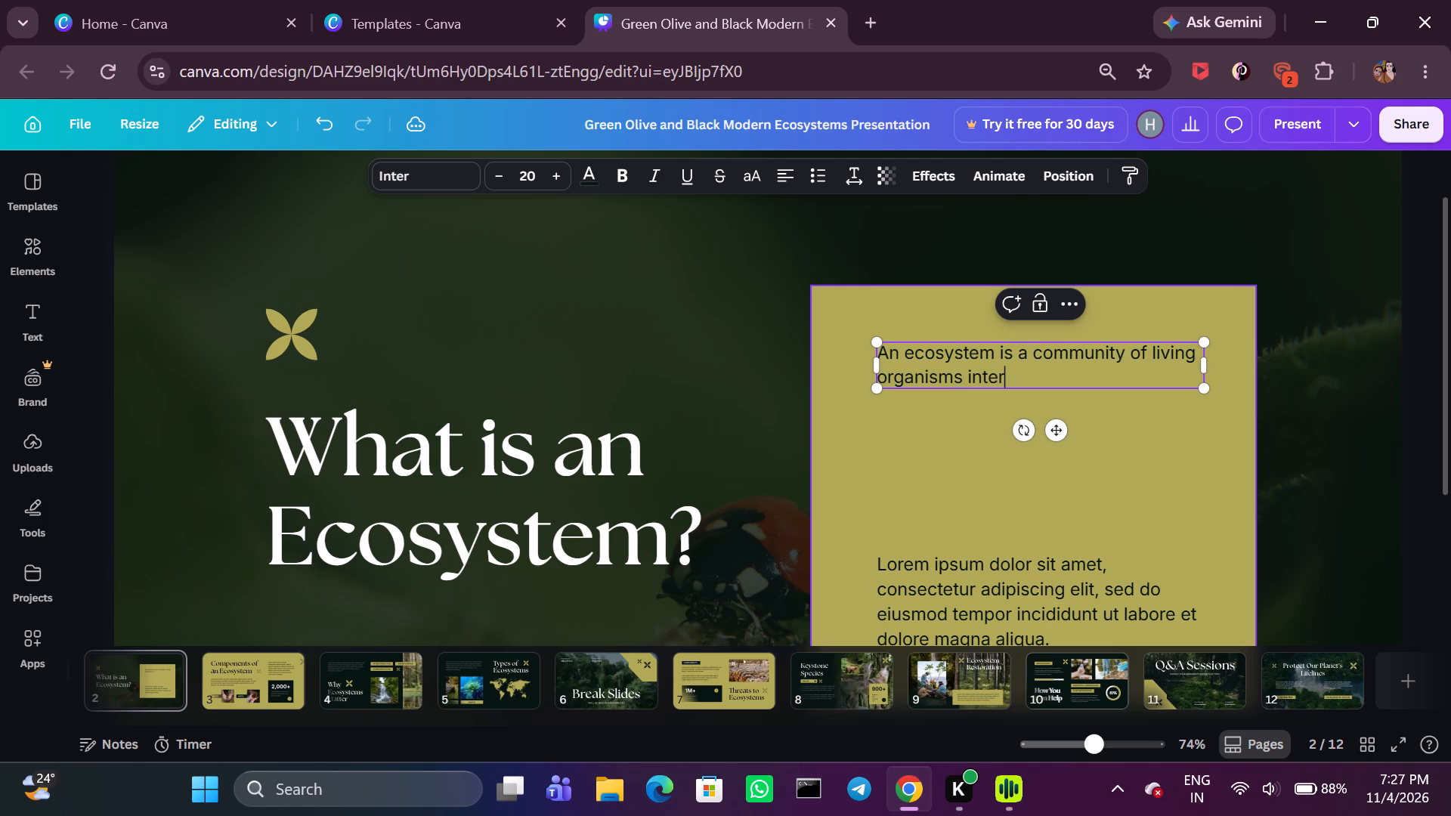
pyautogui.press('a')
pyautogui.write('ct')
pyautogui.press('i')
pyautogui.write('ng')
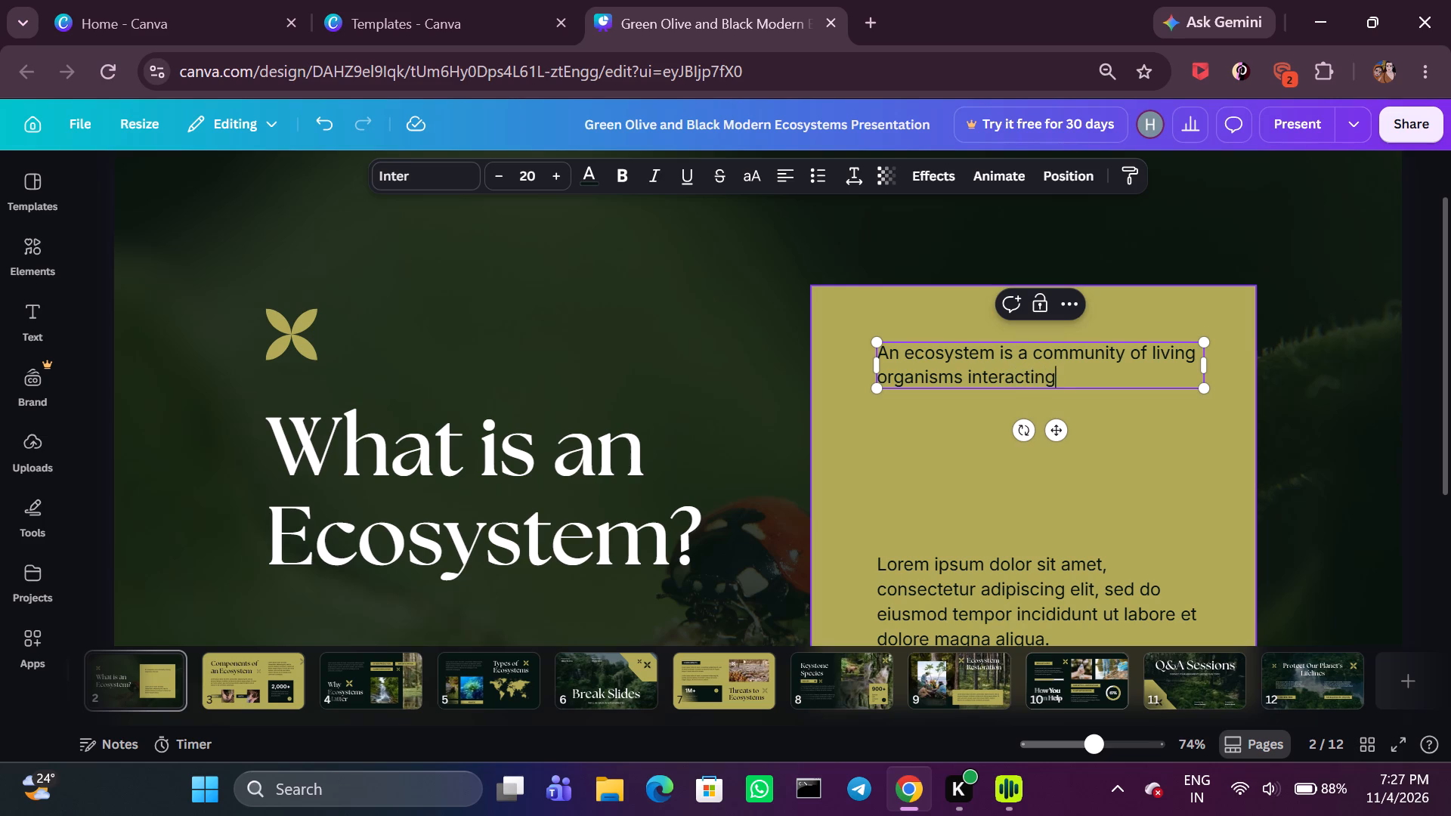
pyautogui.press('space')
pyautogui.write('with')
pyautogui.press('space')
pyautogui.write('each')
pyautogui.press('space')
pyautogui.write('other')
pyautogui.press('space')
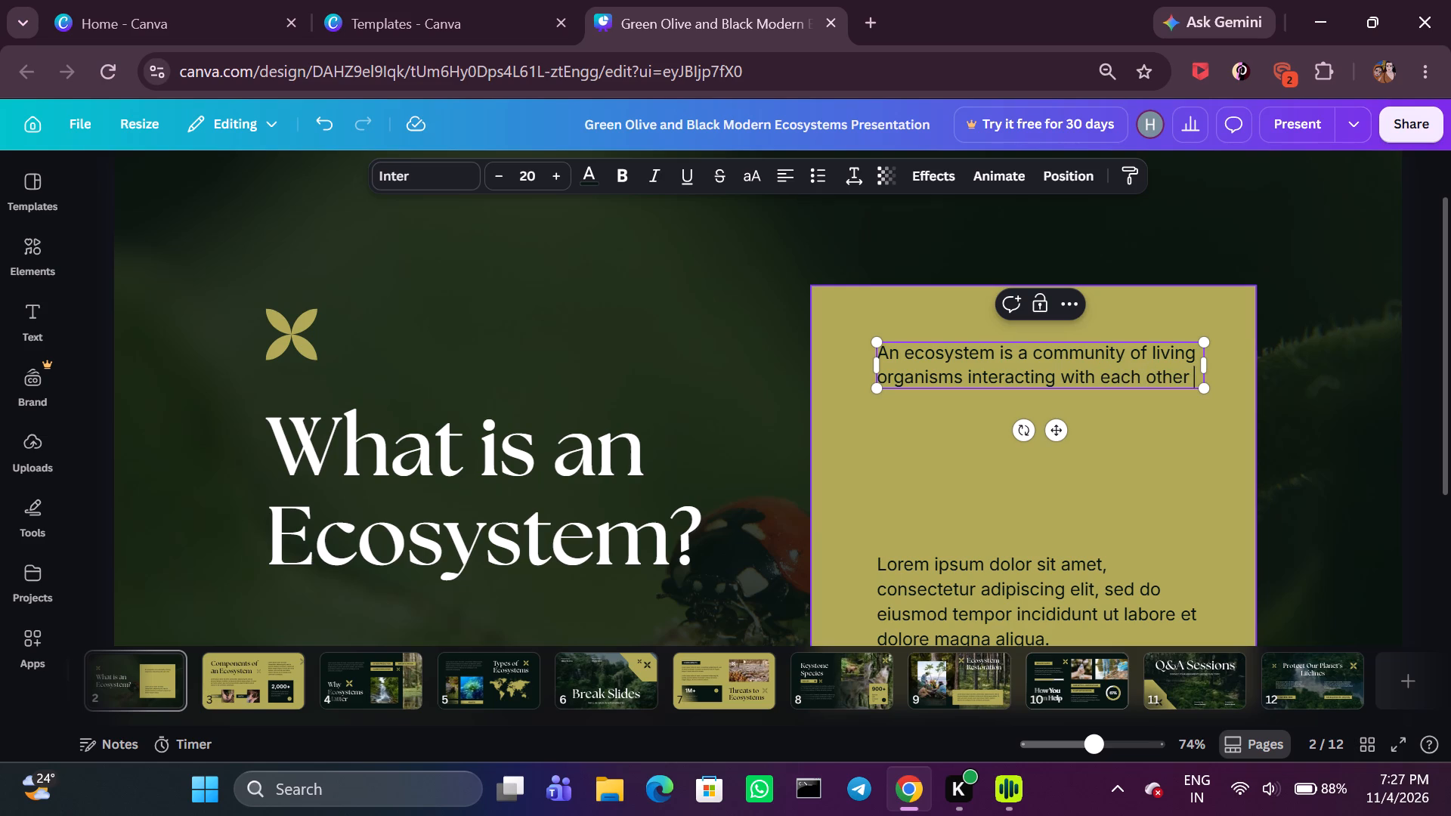
# Add the words "and their" to the end of the first paragraph.
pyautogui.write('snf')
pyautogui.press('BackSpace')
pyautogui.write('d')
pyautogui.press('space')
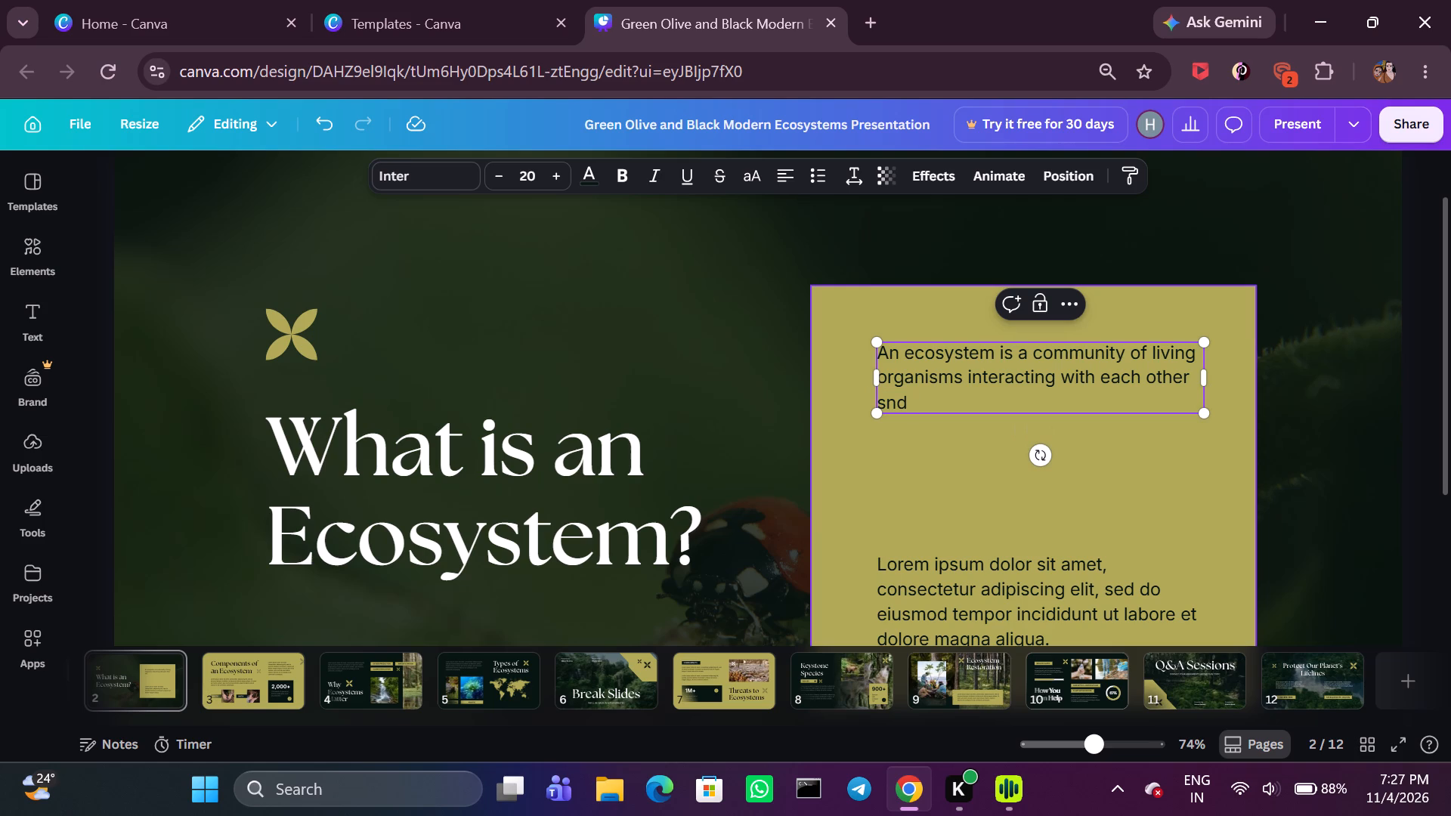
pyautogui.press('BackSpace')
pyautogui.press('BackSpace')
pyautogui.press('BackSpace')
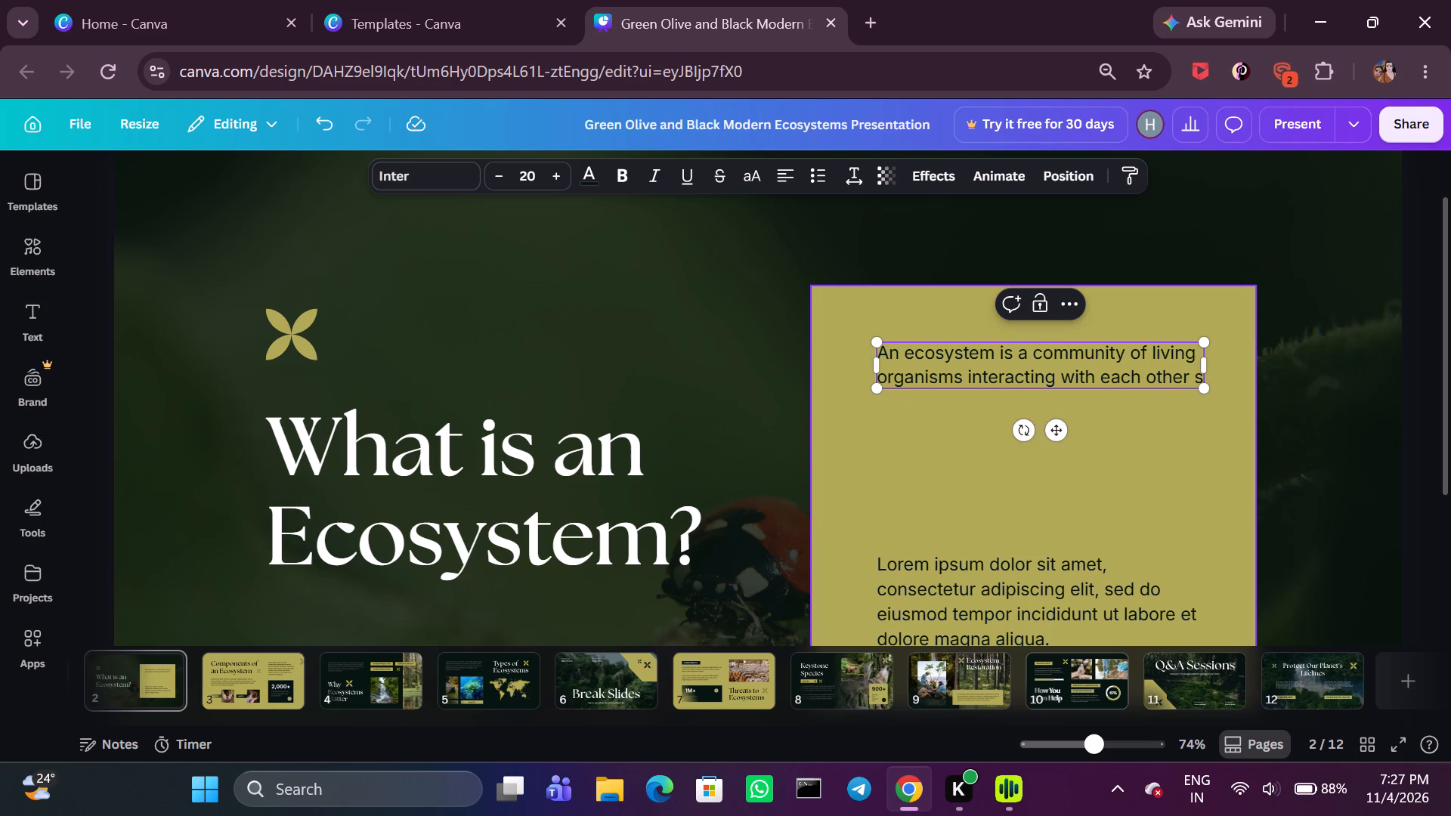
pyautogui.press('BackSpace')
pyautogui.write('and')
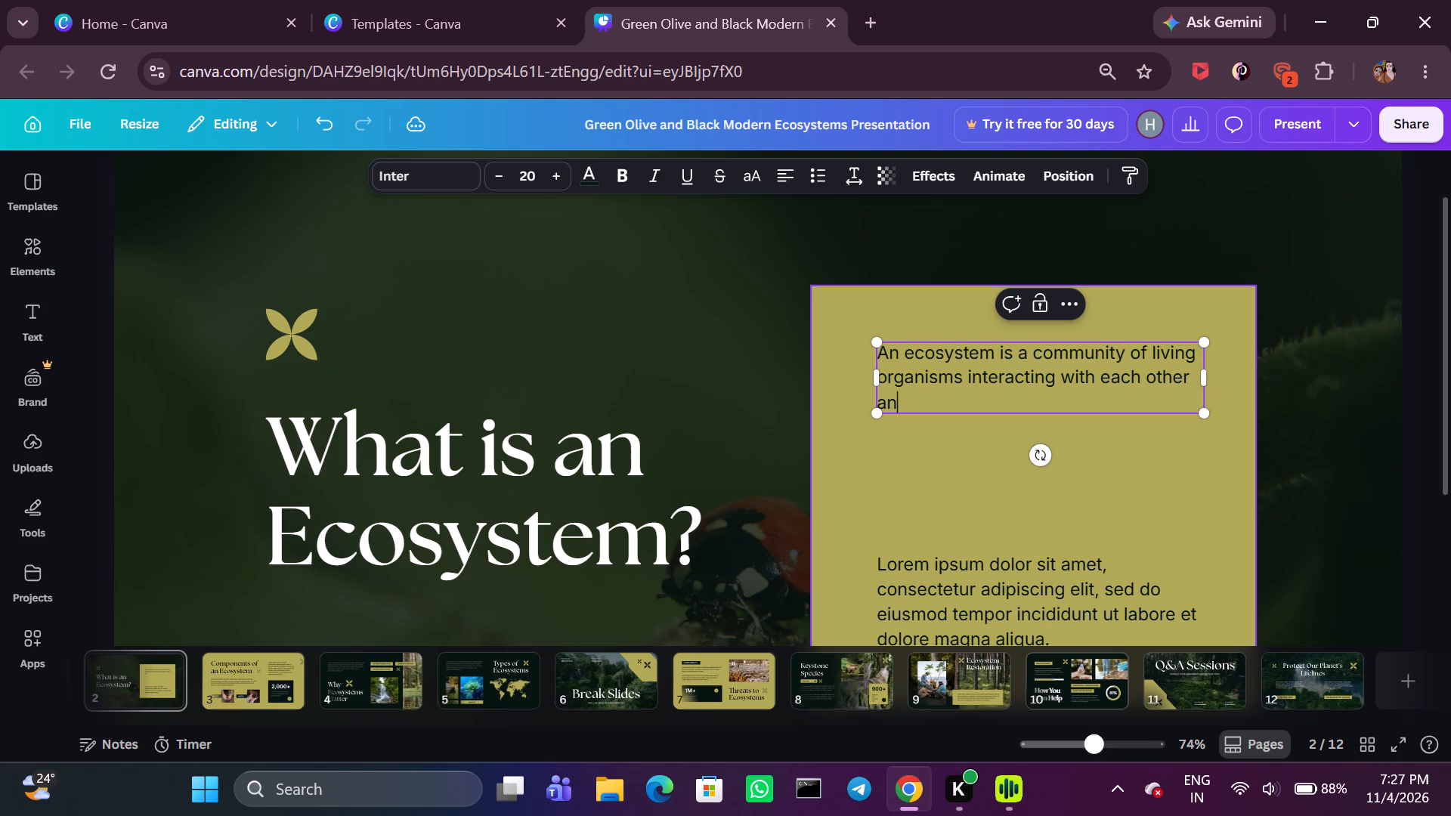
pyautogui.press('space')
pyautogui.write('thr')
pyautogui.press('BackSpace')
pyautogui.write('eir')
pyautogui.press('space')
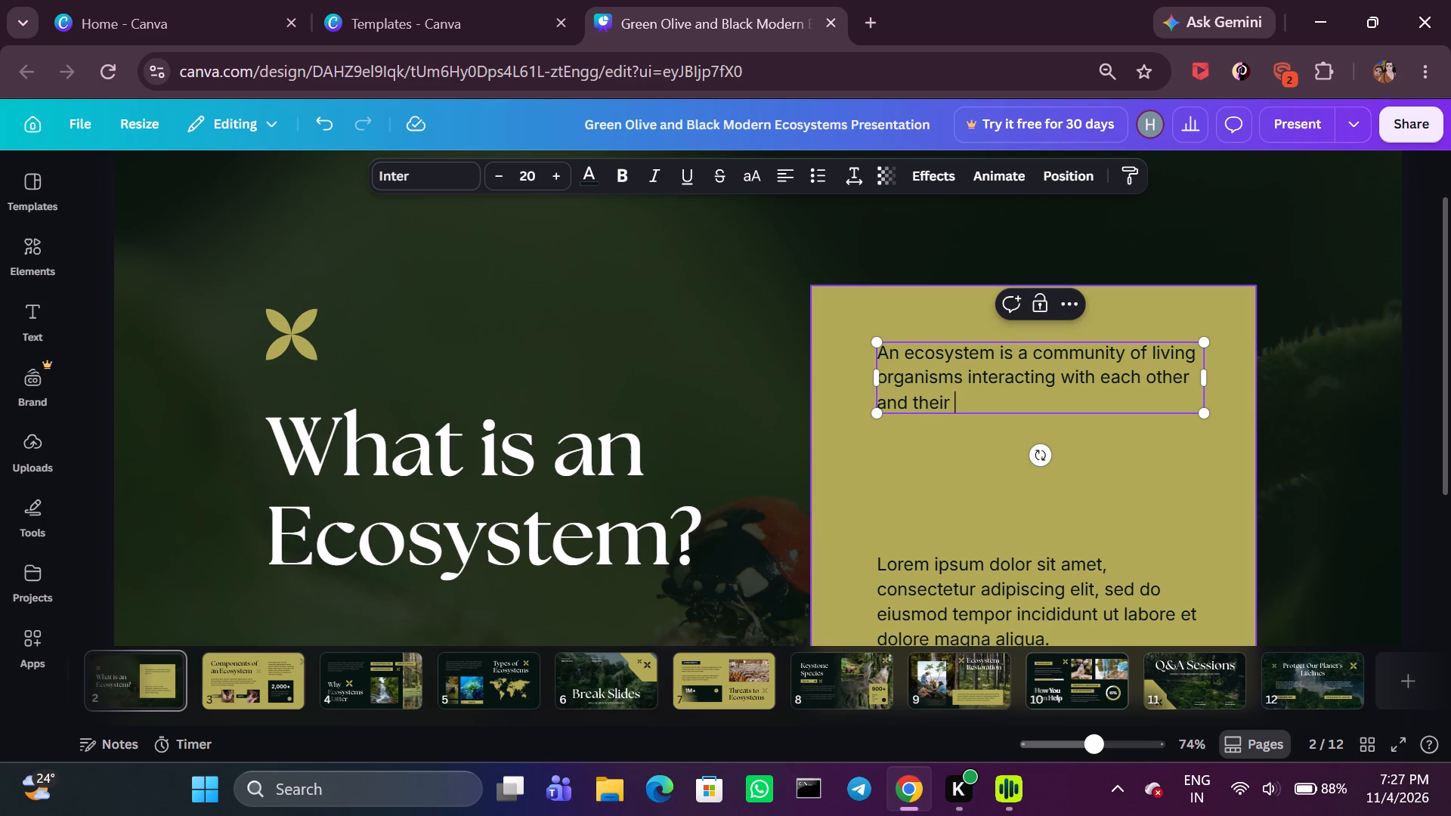
# Continue the first paragraph with "non-living physical environment".
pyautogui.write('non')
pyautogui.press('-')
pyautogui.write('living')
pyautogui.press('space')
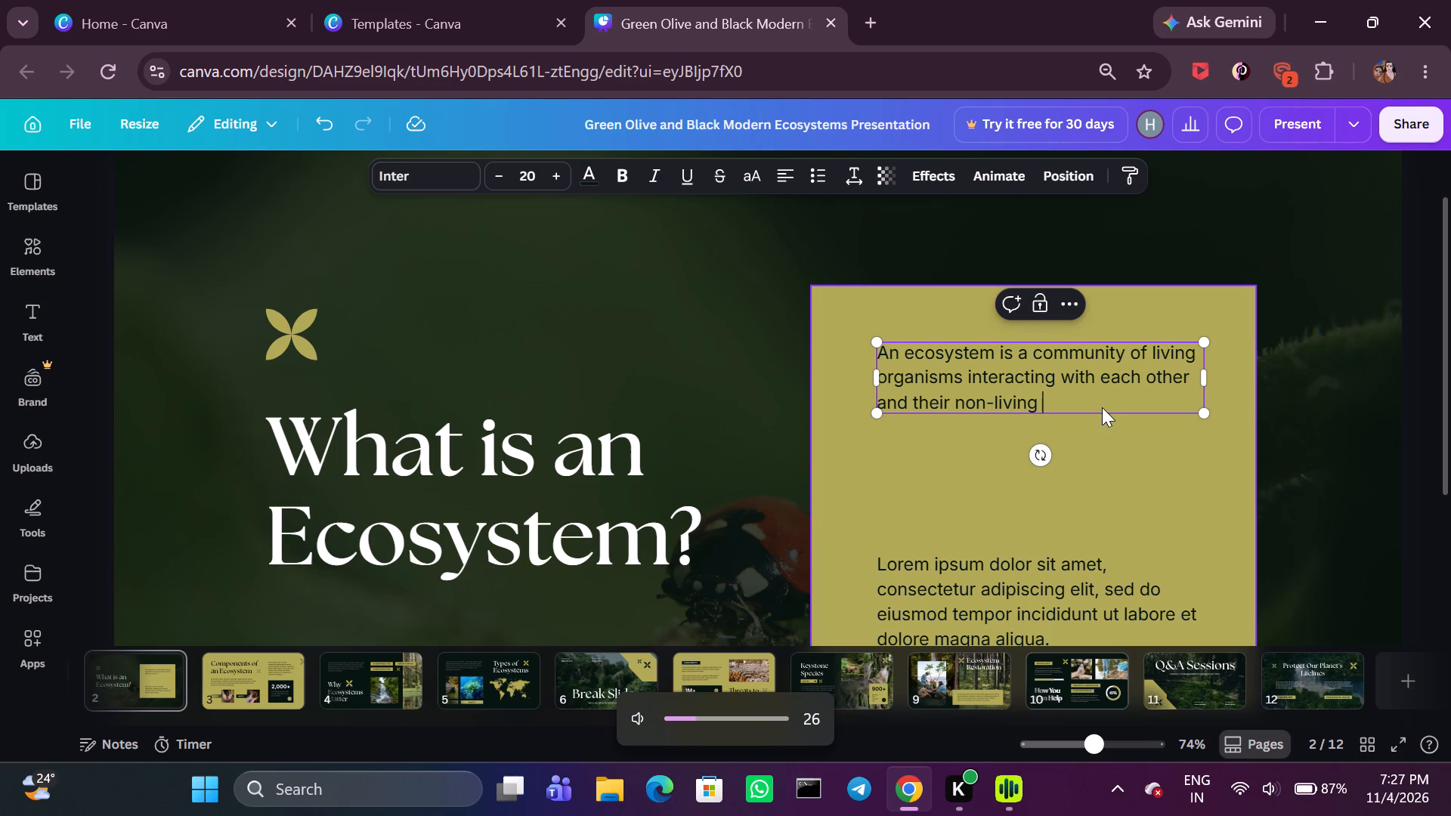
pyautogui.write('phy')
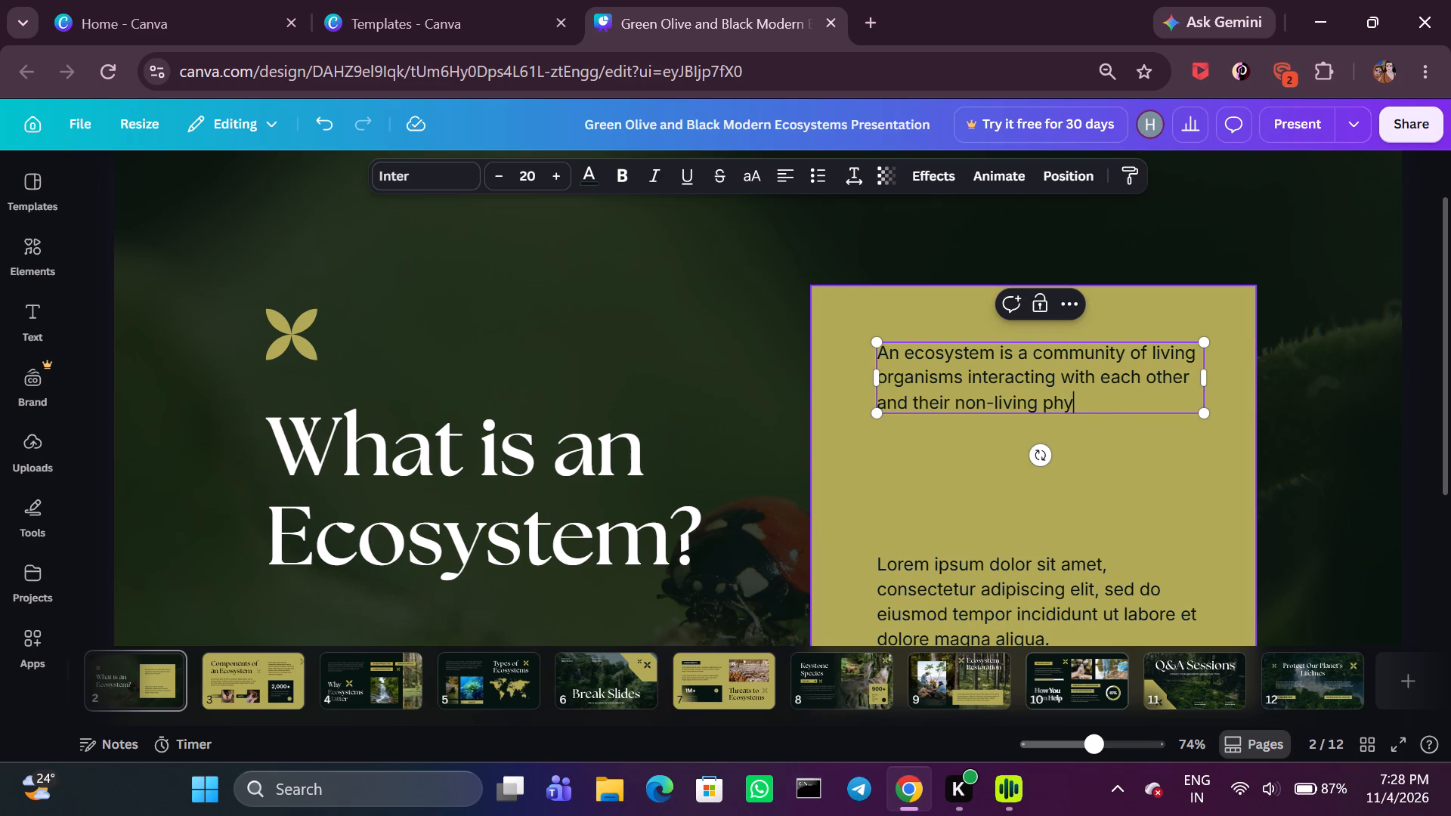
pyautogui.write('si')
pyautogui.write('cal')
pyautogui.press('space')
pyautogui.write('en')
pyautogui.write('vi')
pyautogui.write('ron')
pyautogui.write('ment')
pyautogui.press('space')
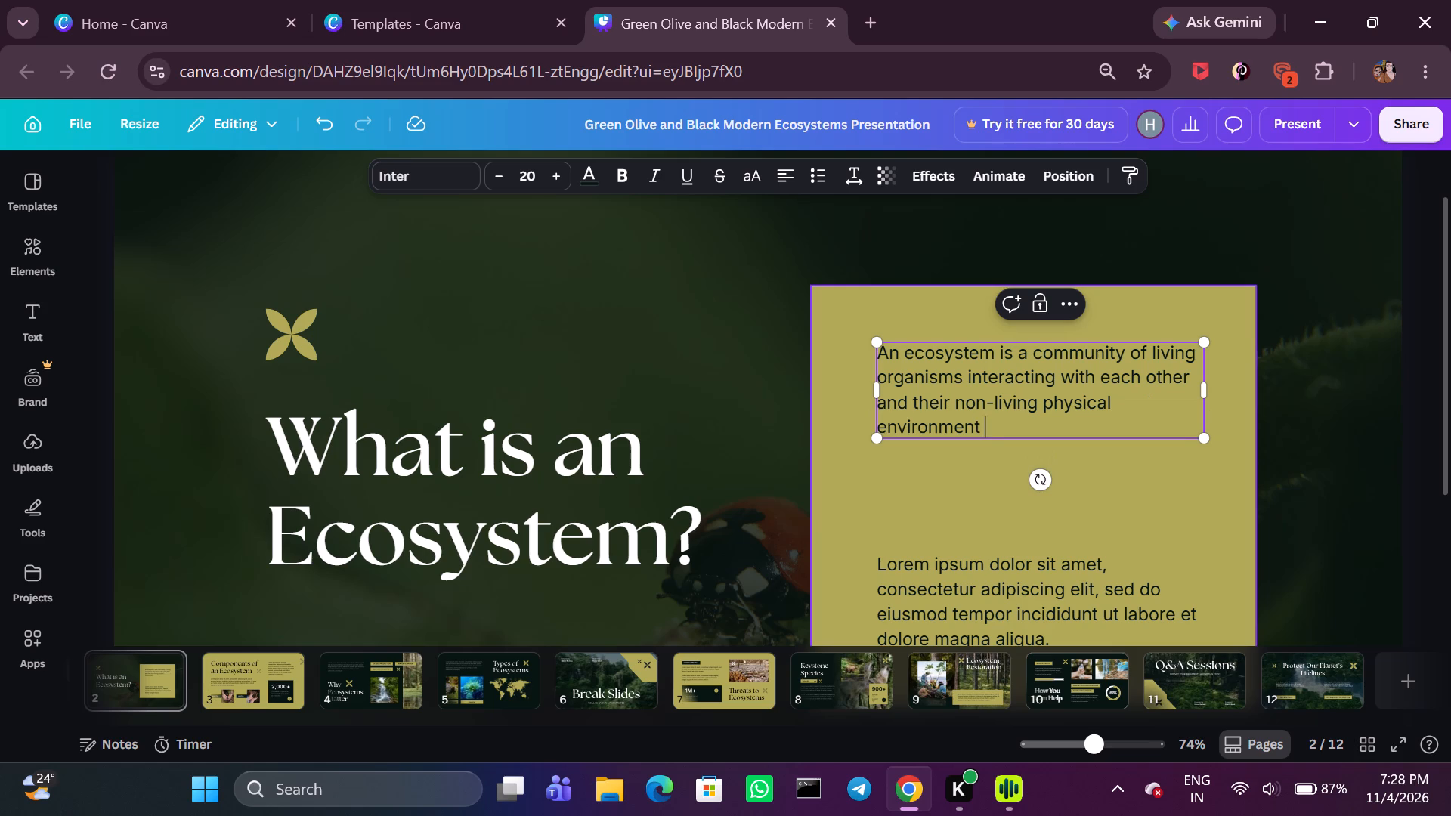
# Finish the first paragraph's sentence with "as a functional ecological unit.".
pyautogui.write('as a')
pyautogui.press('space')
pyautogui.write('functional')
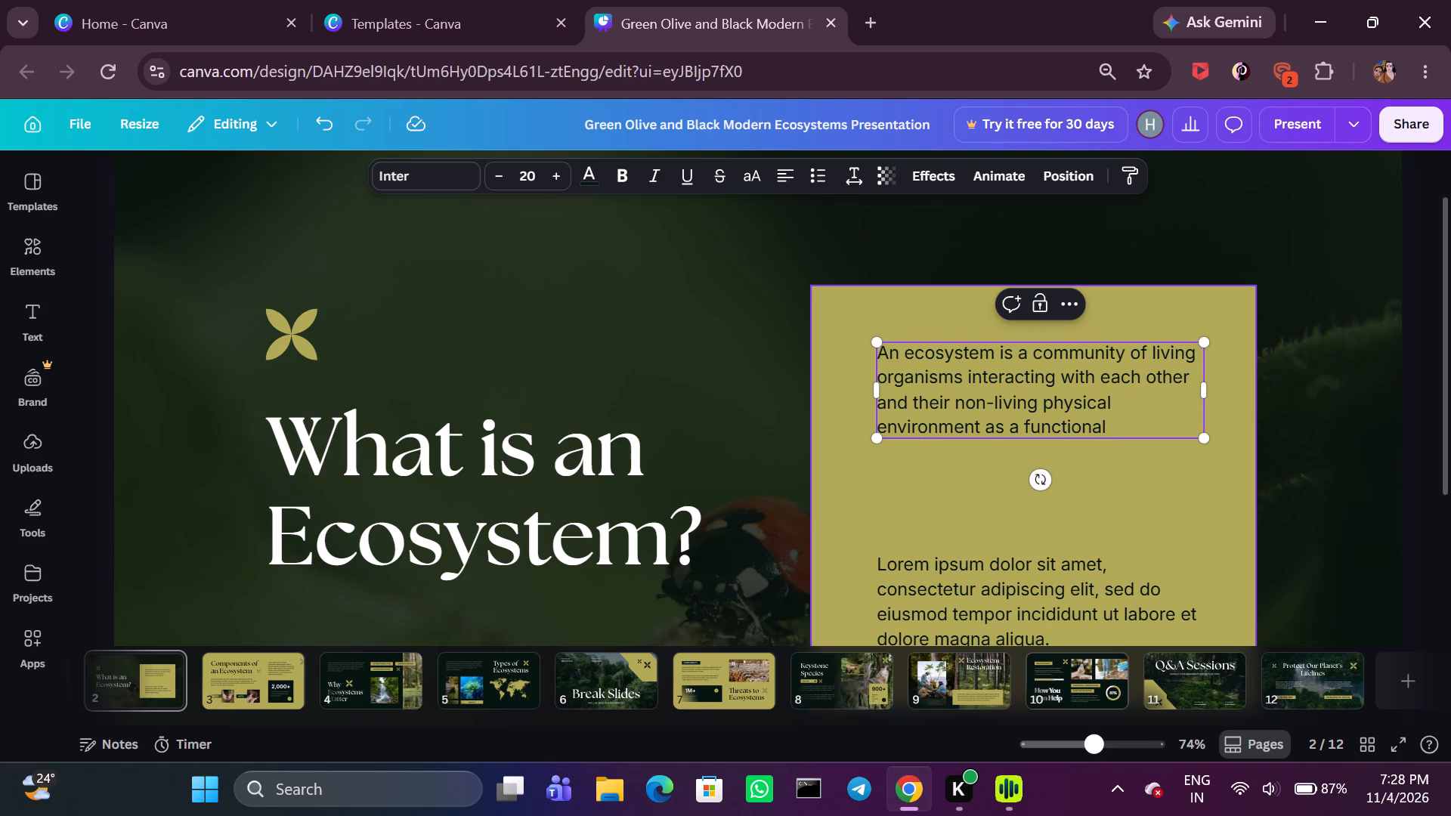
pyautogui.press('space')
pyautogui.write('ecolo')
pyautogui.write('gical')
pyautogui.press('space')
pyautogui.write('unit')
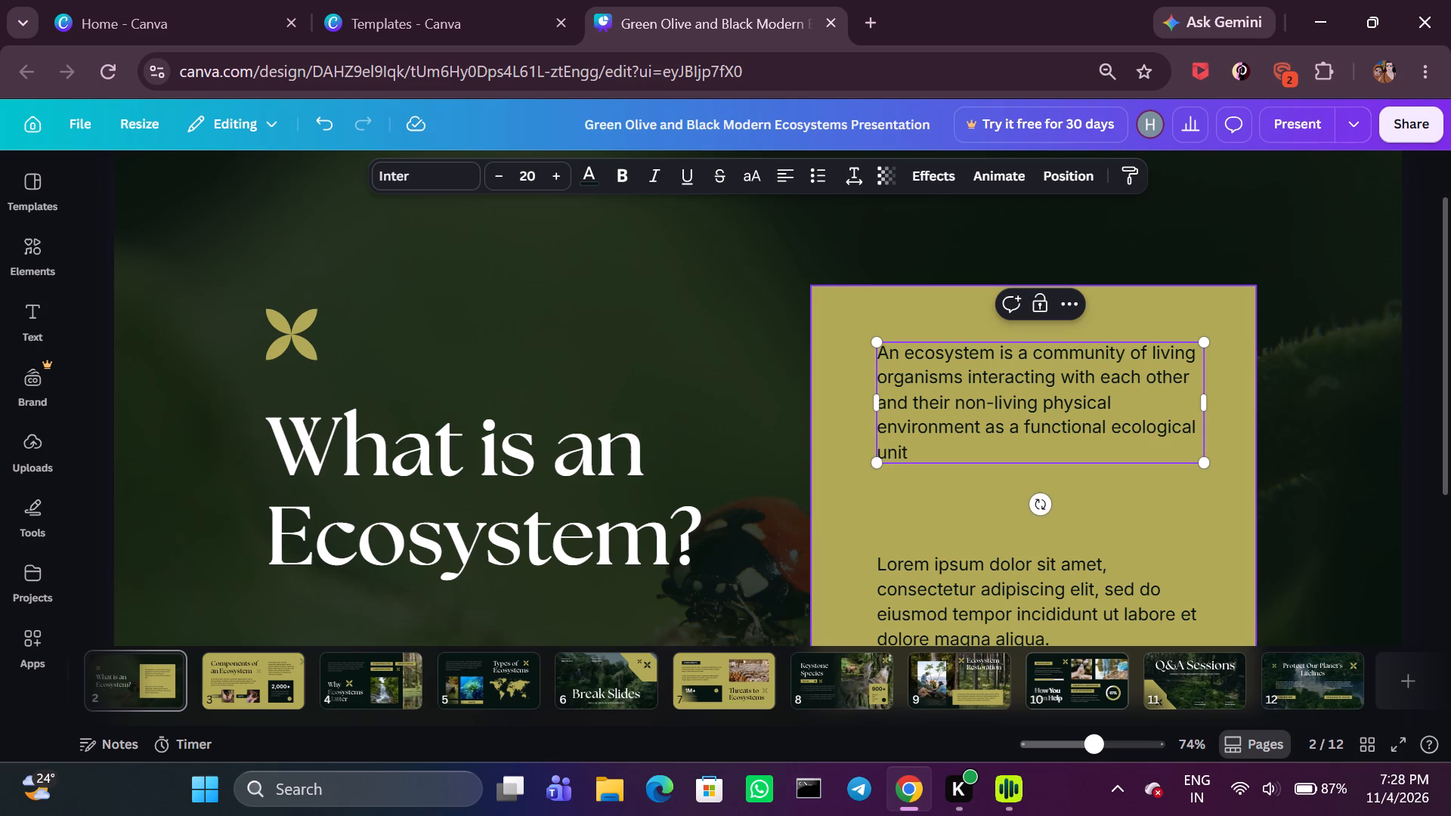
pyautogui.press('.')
# Replace the second placeholder paragraph on the "What is an Ecosystem?" slide with new text starting "The term".
pyautogui.scroll(-1, 1159, 506)
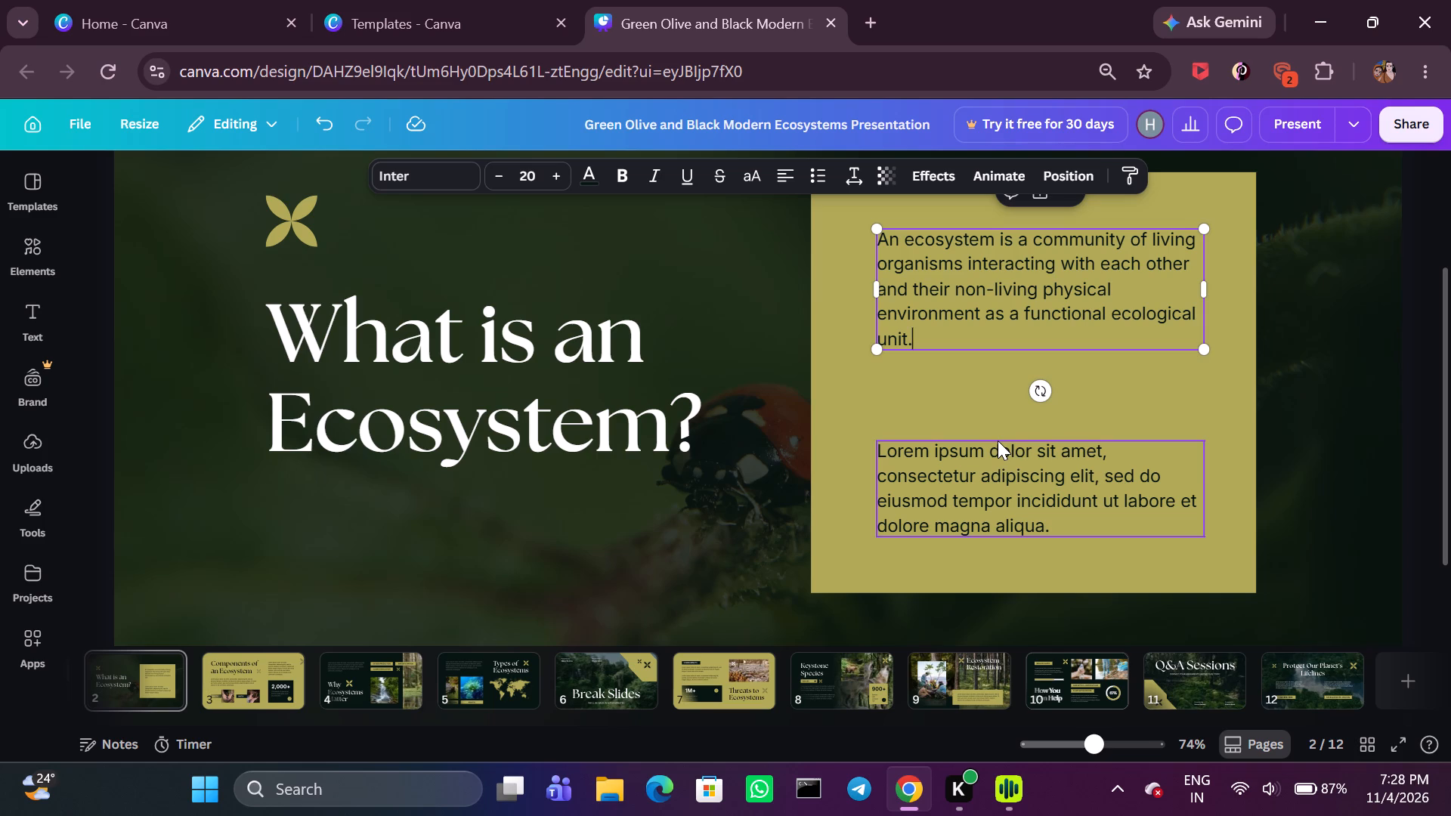
pyautogui.click(918, 471)
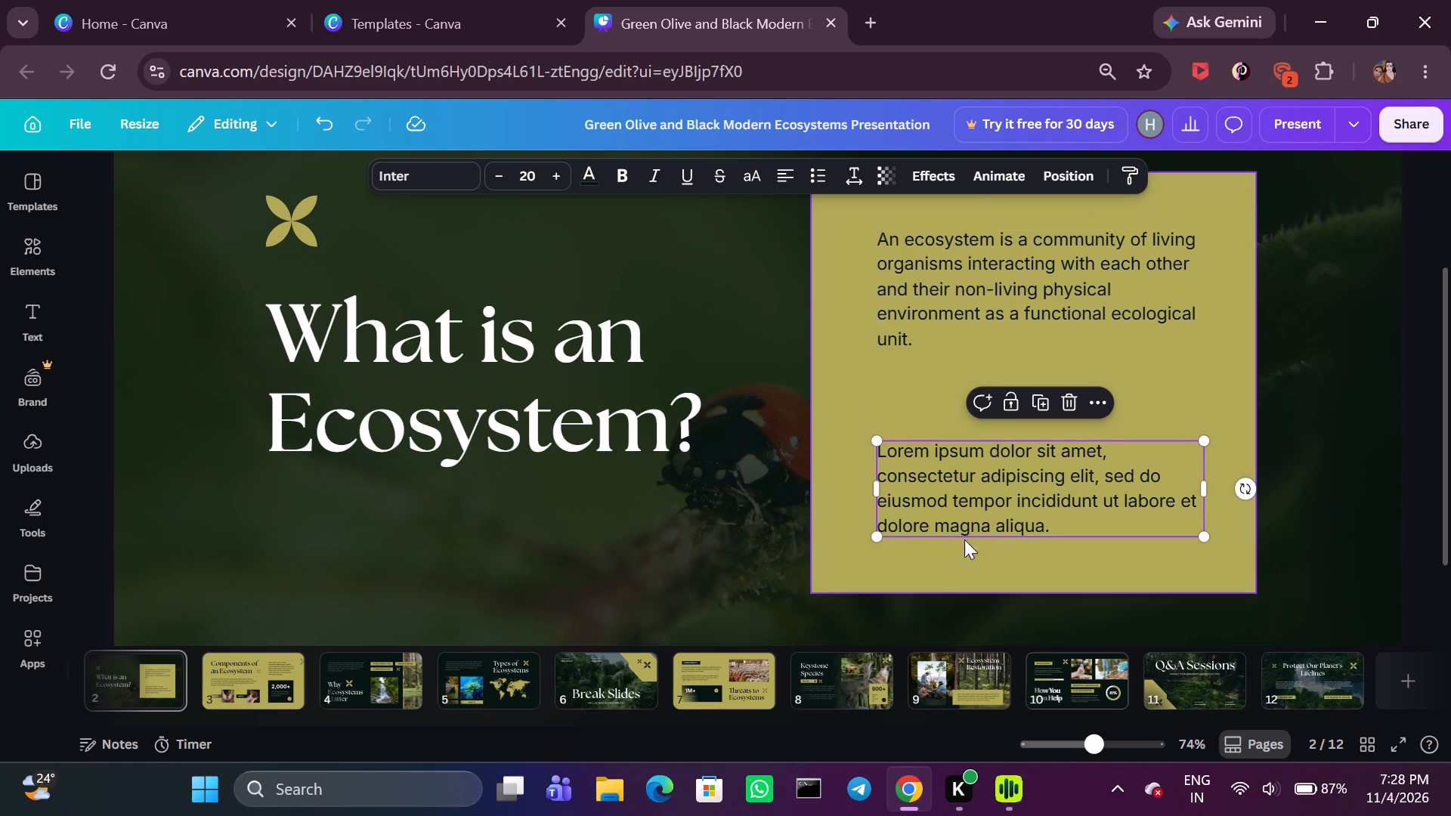
pyautogui.doubleClick(979, 503)
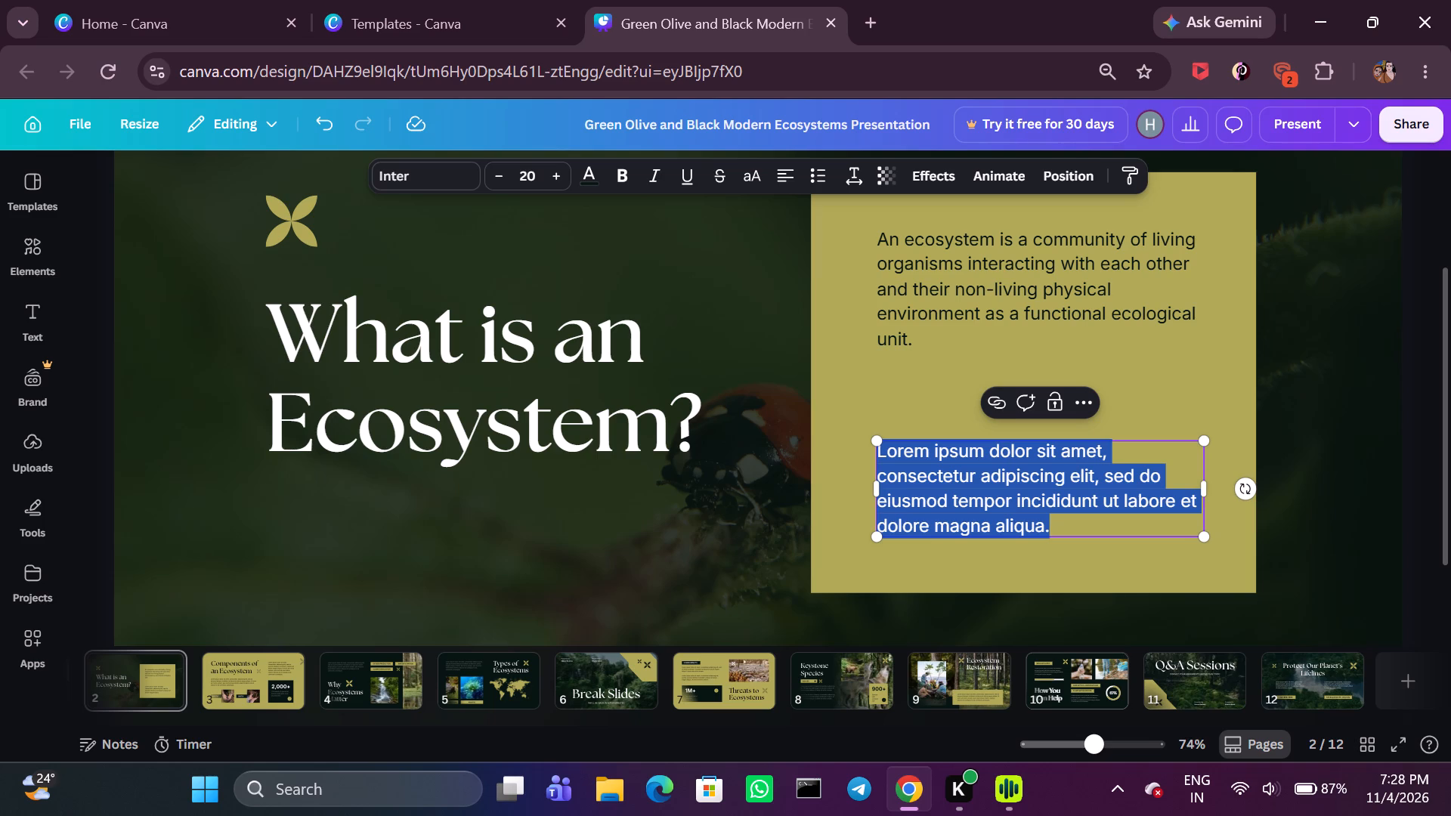
pyautogui.click(986, 485)
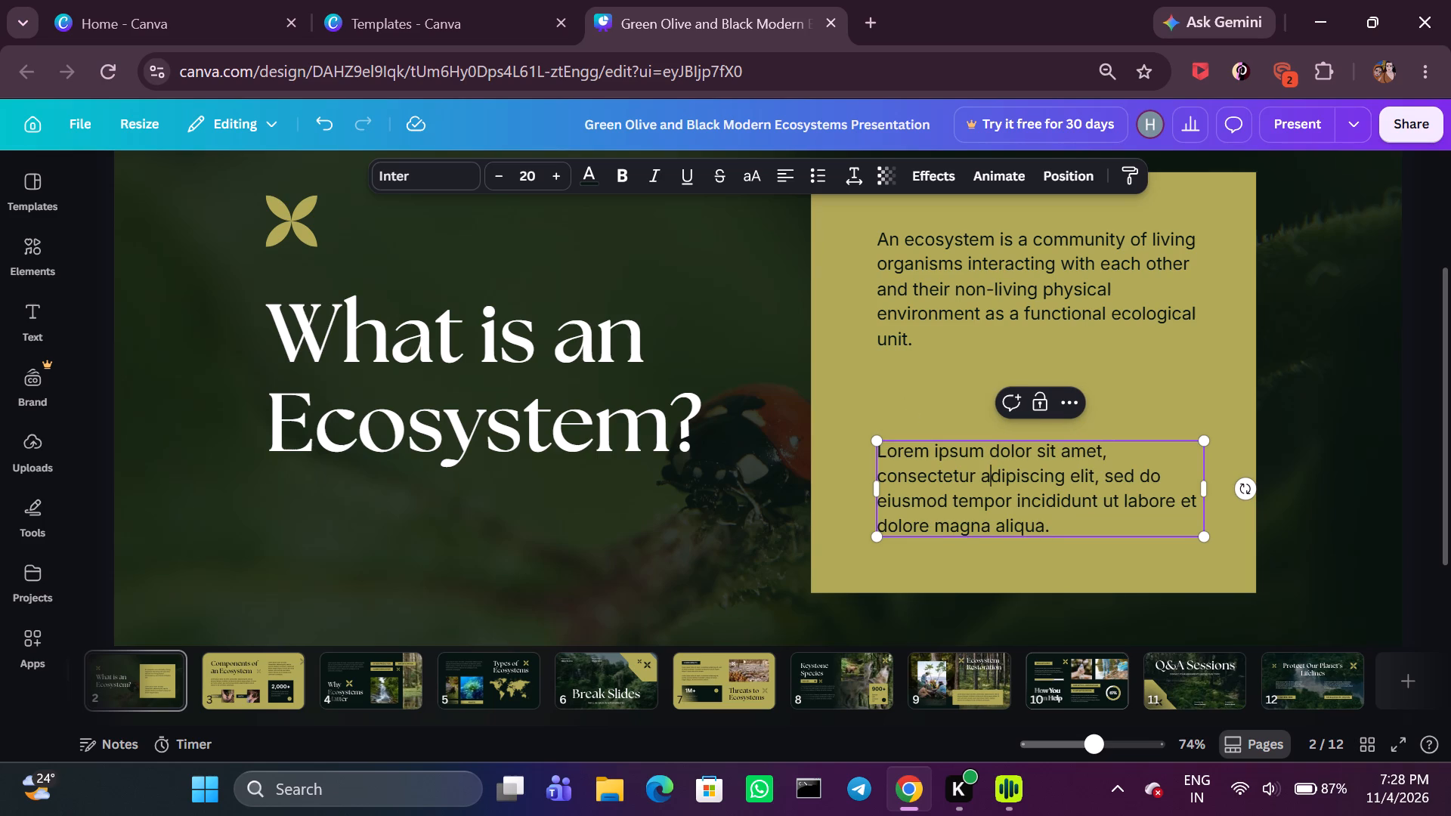
pyautogui.click(1001, 508)
pyautogui.moveTo(970, 493); pyautogui.dragTo(1004, 475)
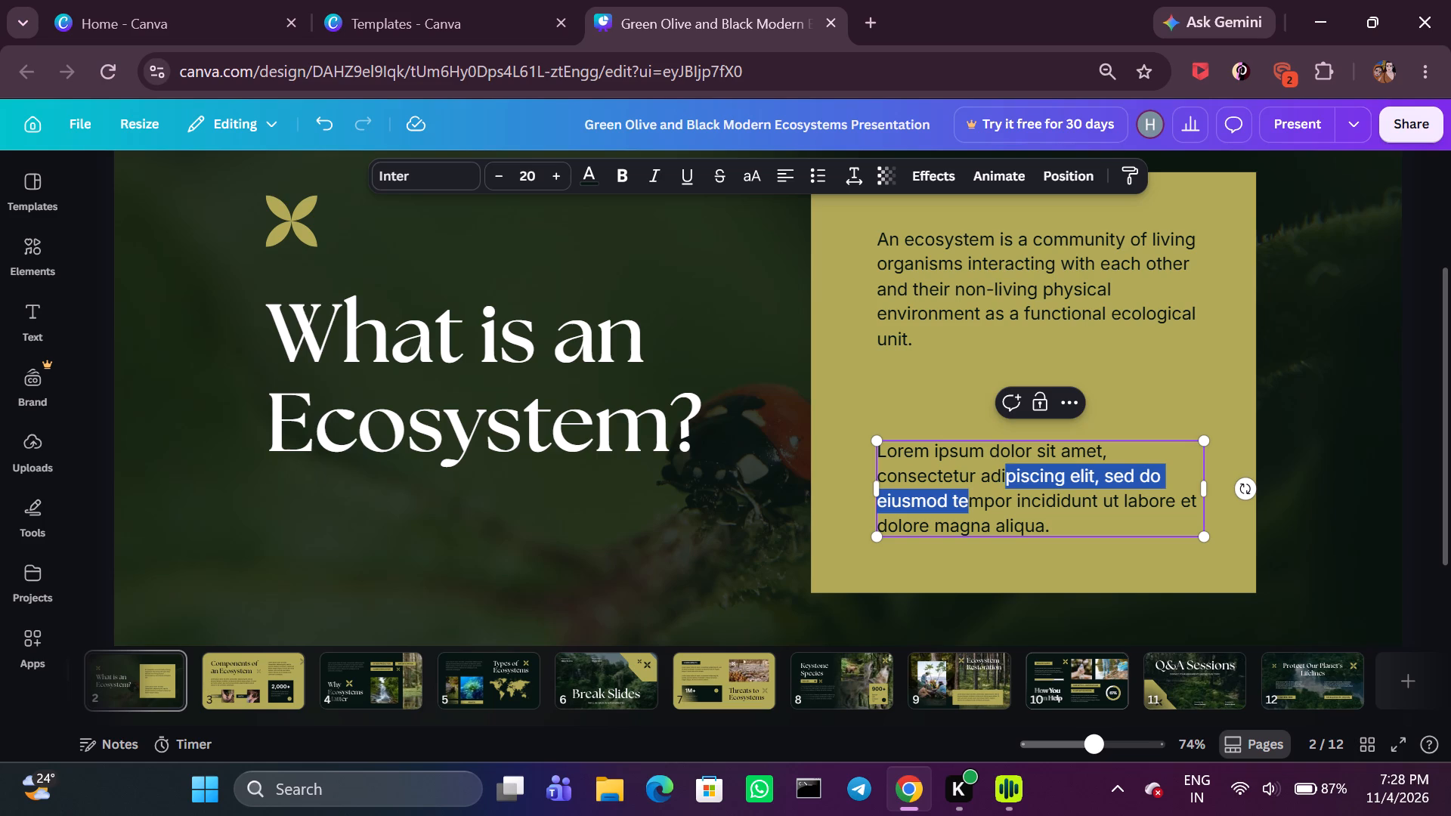
pyautogui.moveTo(1004, 475); pyautogui.dragTo(1007, 475)
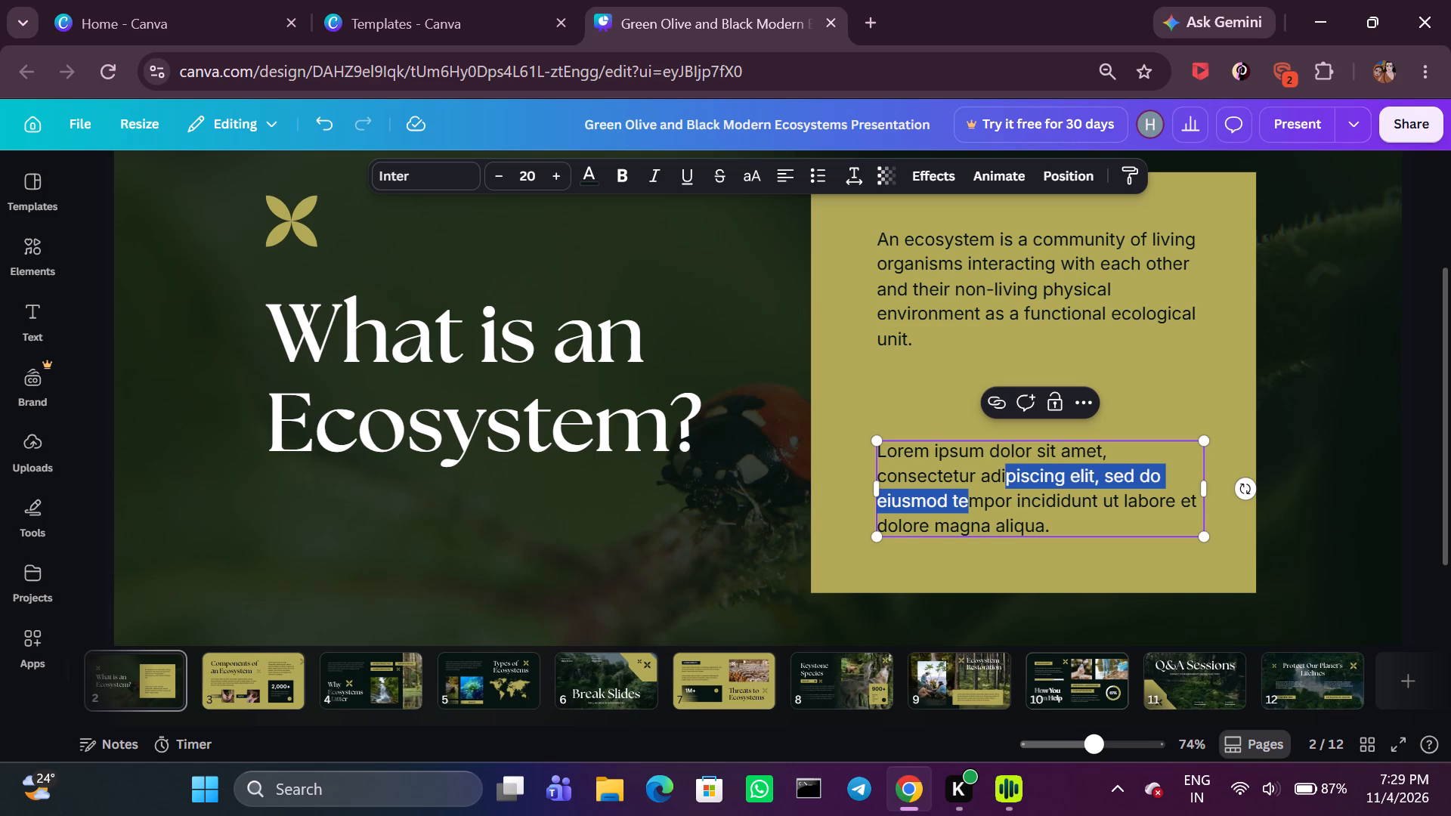
pyautogui.moveTo(883, 454); pyautogui.dragTo(895, 459)
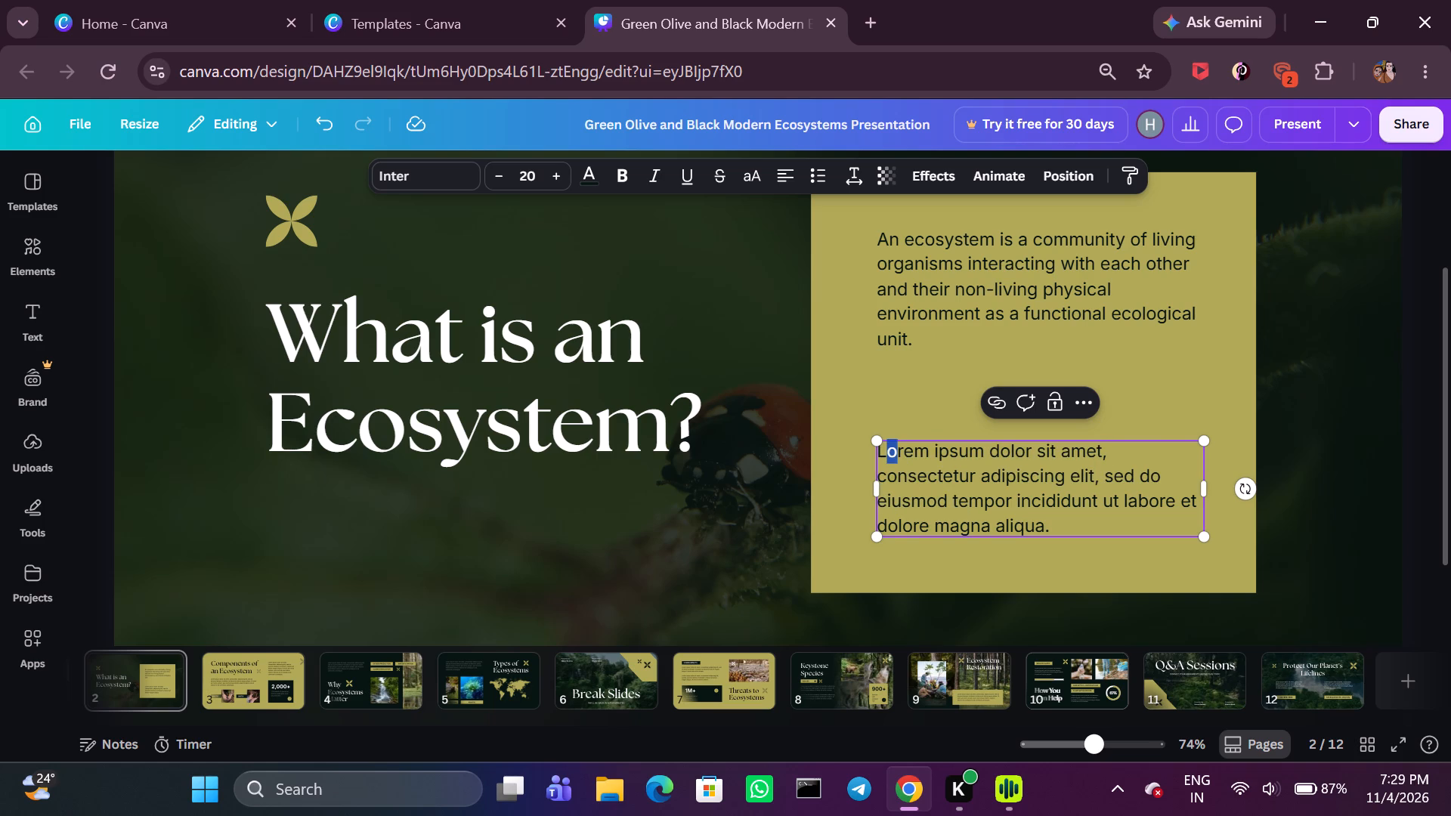
pyautogui.moveTo(879, 456); pyautogui.dragTo(995, 515)
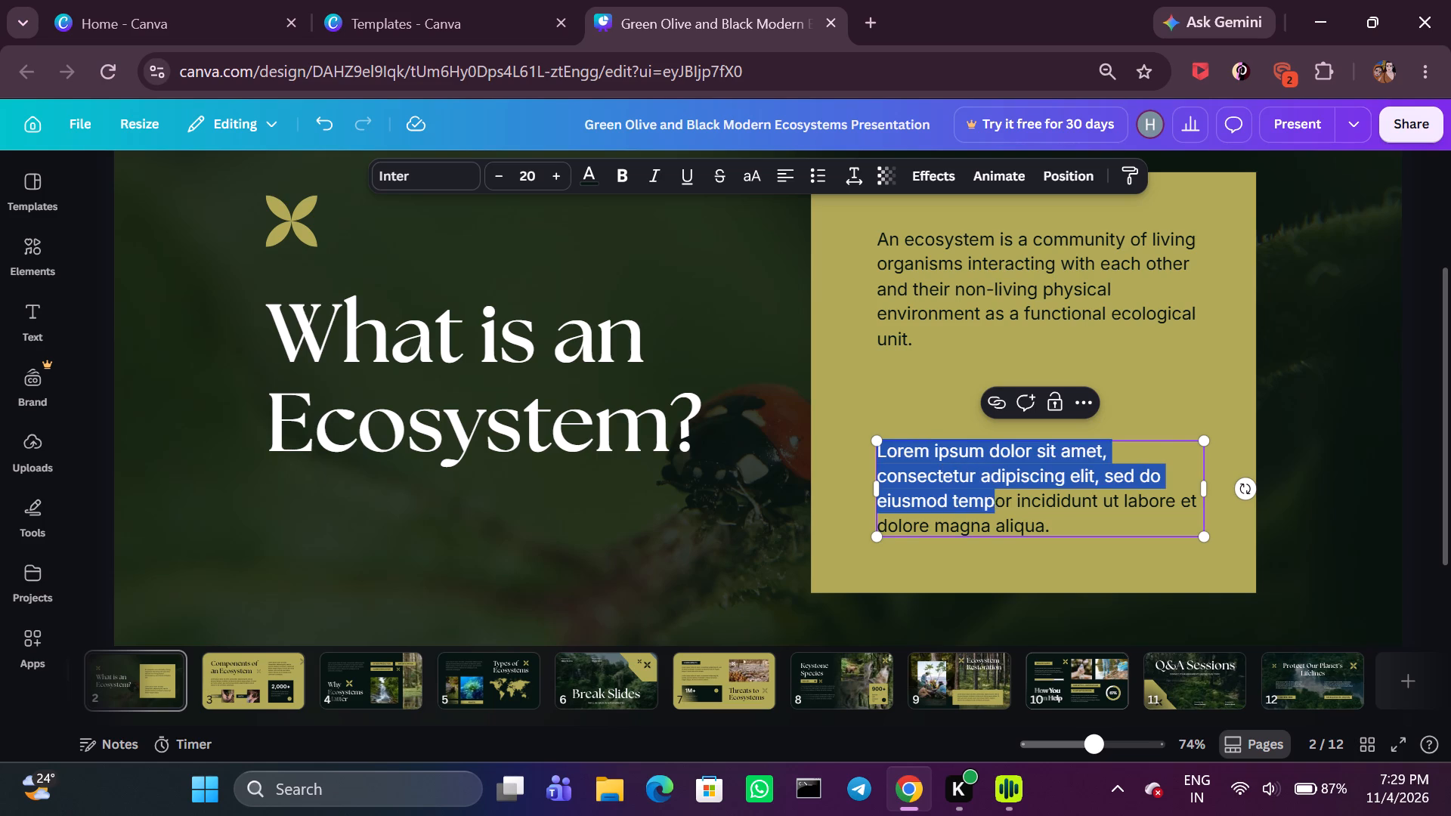
pyautogui.moveTo(995, 515); pyautogui.dragTo(1069, 536)
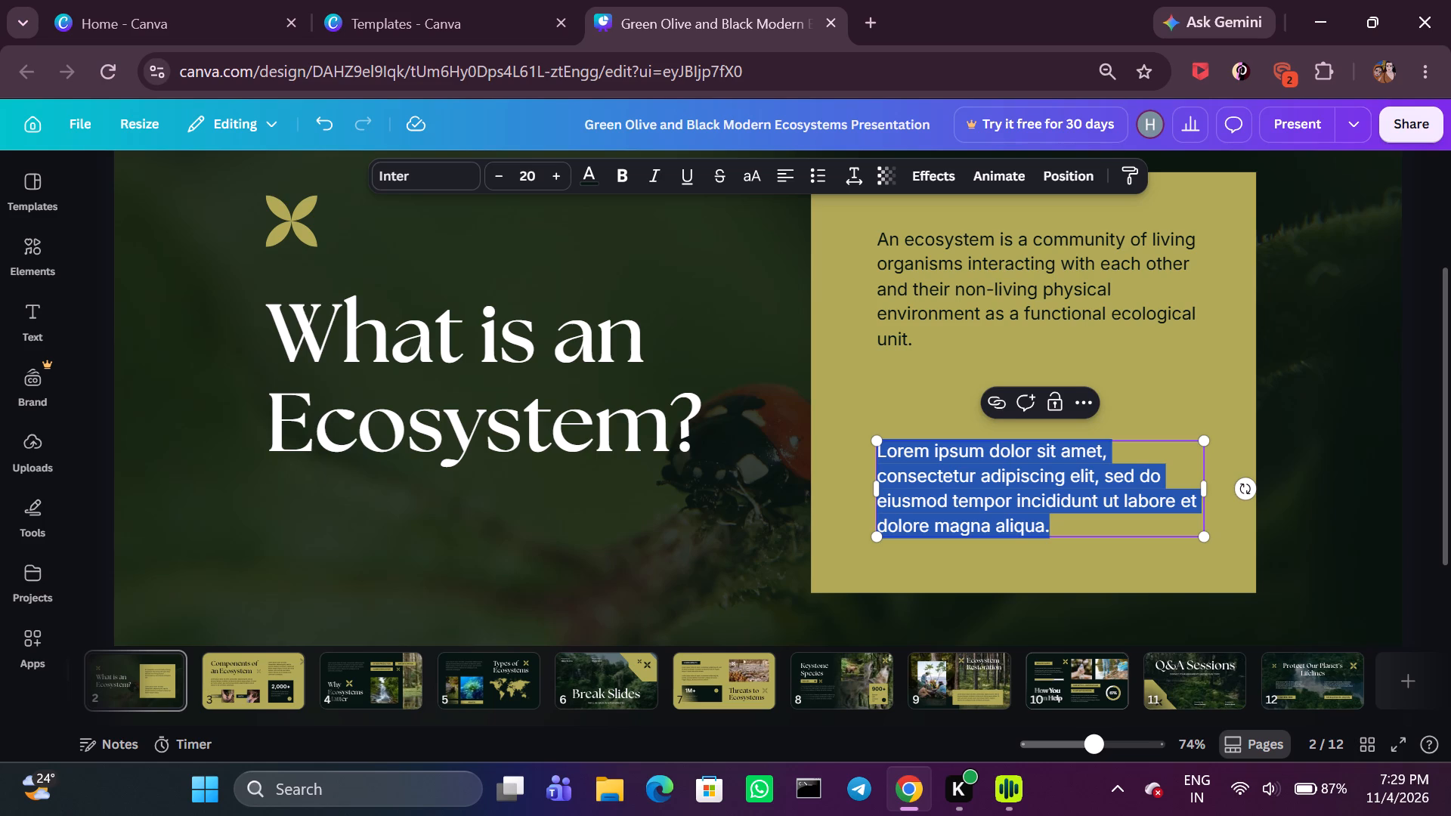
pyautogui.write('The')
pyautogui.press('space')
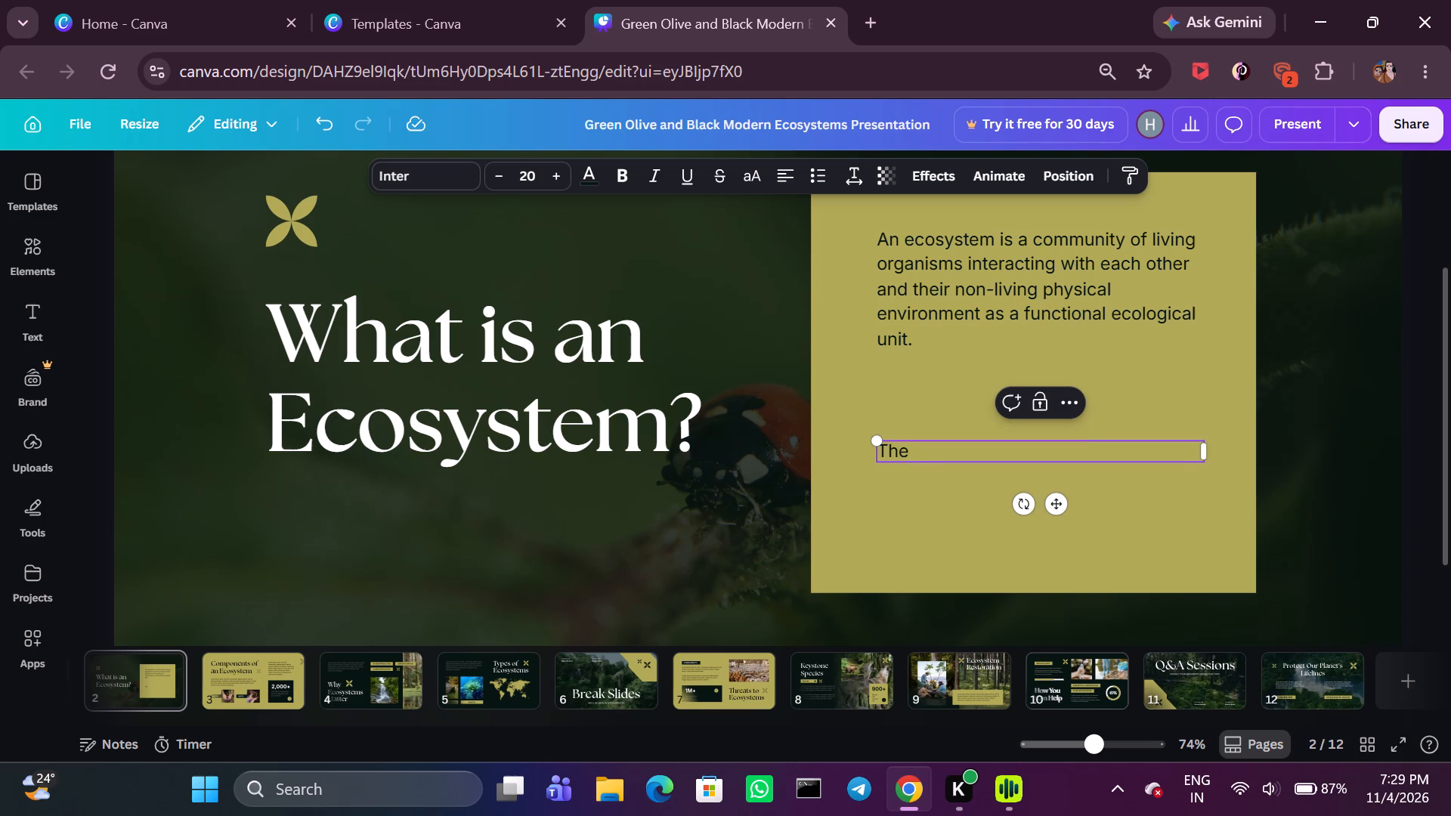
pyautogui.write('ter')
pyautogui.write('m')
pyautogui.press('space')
# Continue the second paragraph with "was first coined".
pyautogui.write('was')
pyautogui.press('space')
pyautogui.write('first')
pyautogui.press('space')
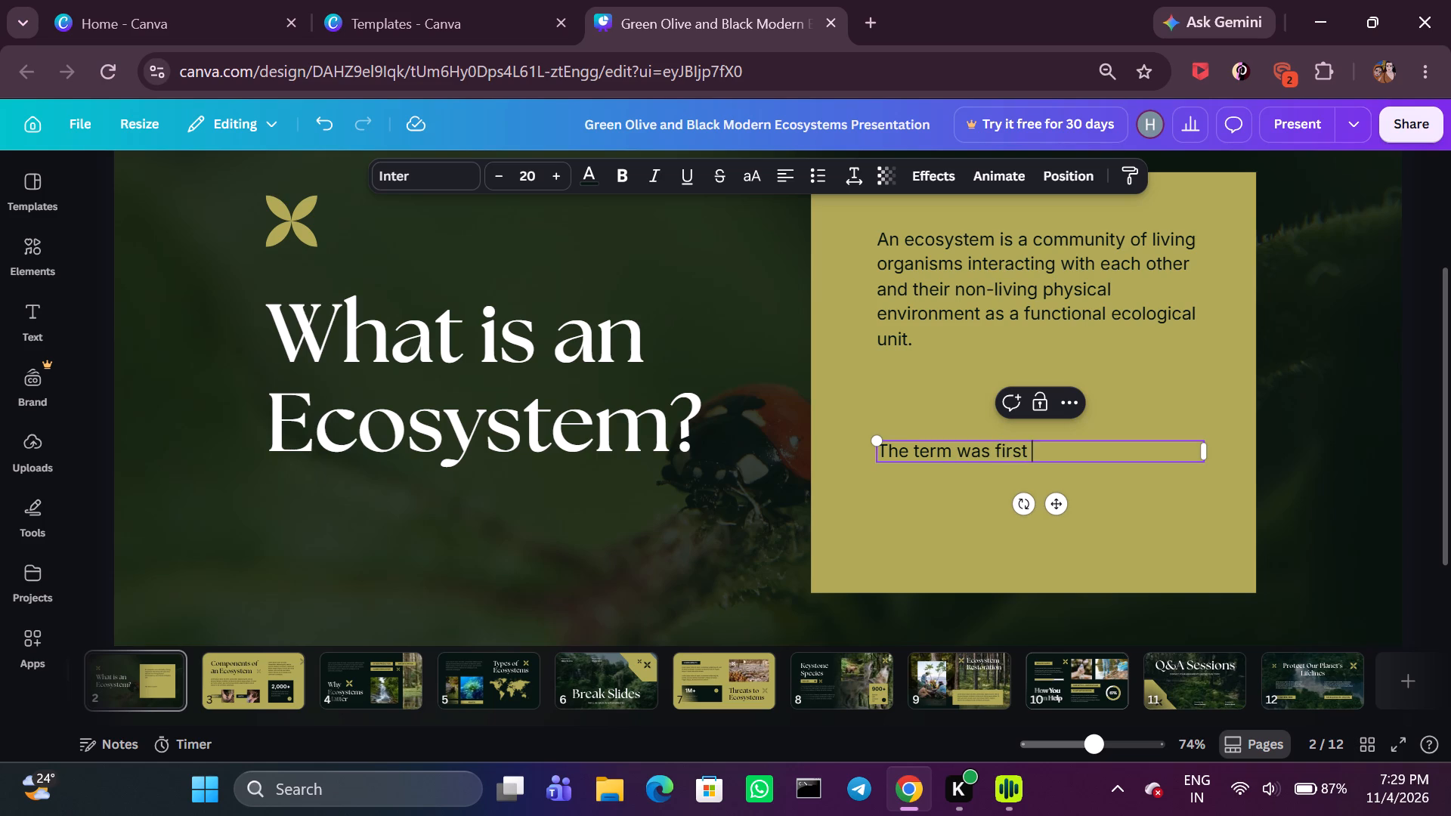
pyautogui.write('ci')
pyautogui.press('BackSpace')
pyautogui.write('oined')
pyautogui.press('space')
# Continue the second paragraph with "in 1935 by English botanist".
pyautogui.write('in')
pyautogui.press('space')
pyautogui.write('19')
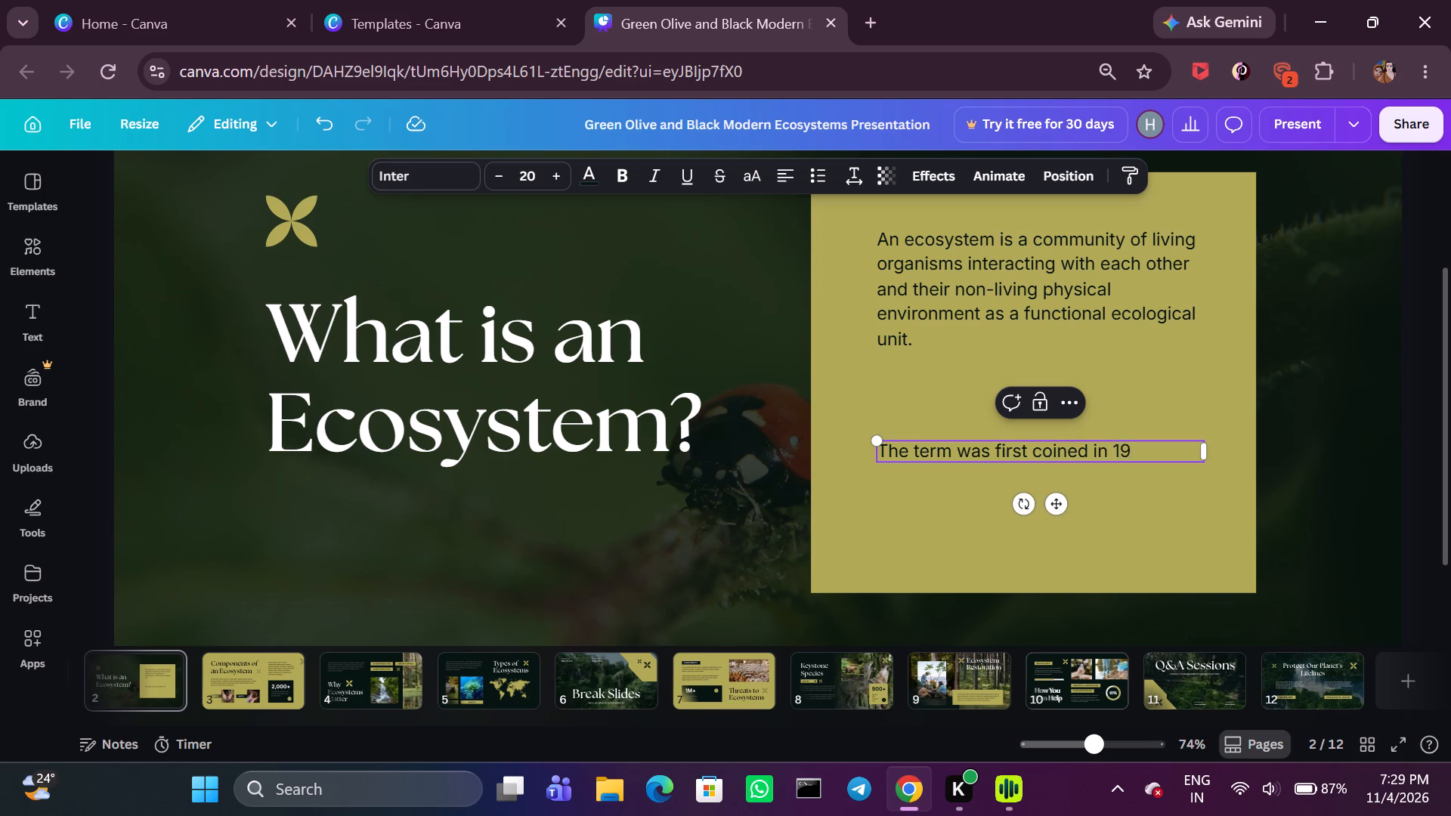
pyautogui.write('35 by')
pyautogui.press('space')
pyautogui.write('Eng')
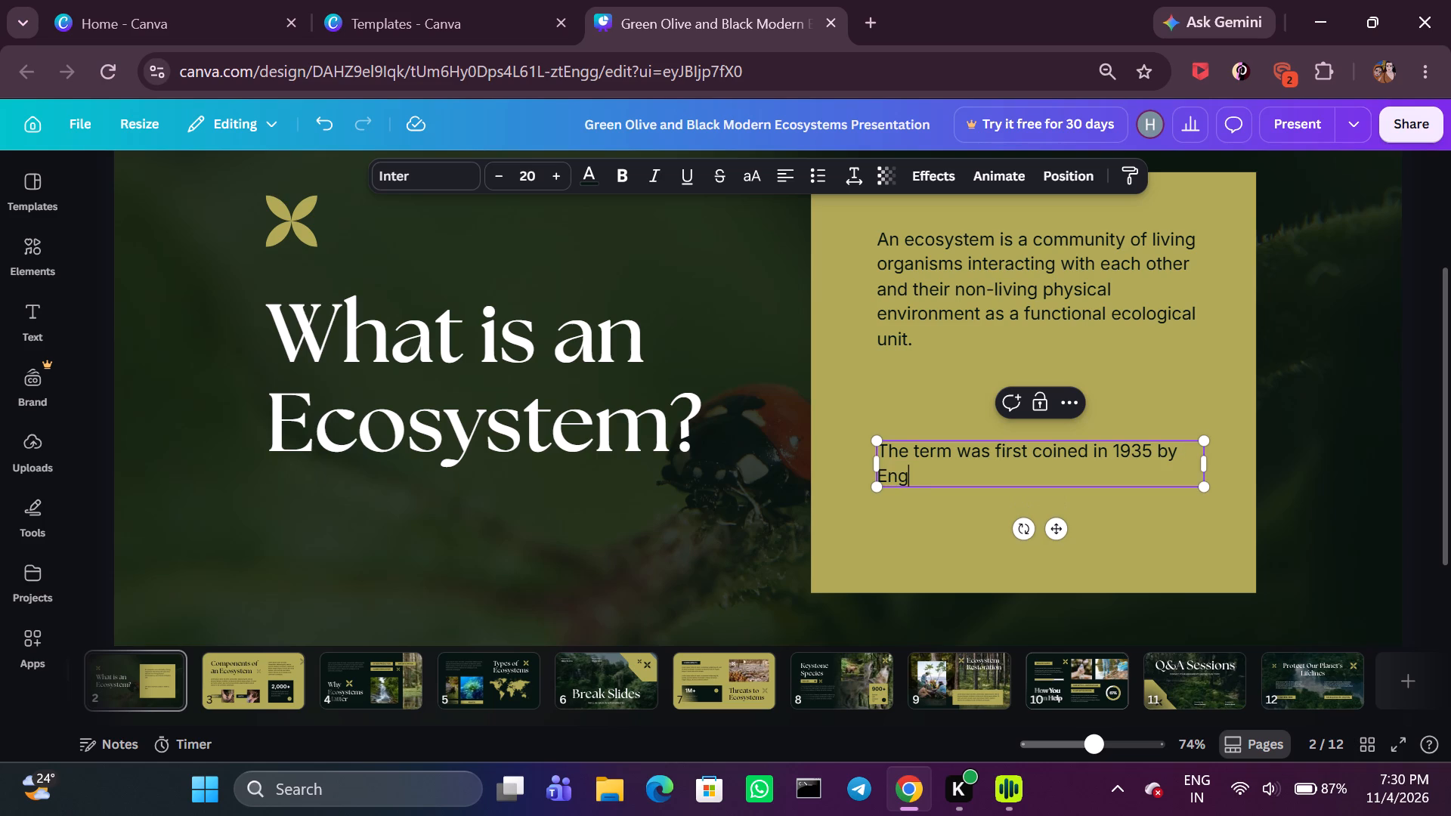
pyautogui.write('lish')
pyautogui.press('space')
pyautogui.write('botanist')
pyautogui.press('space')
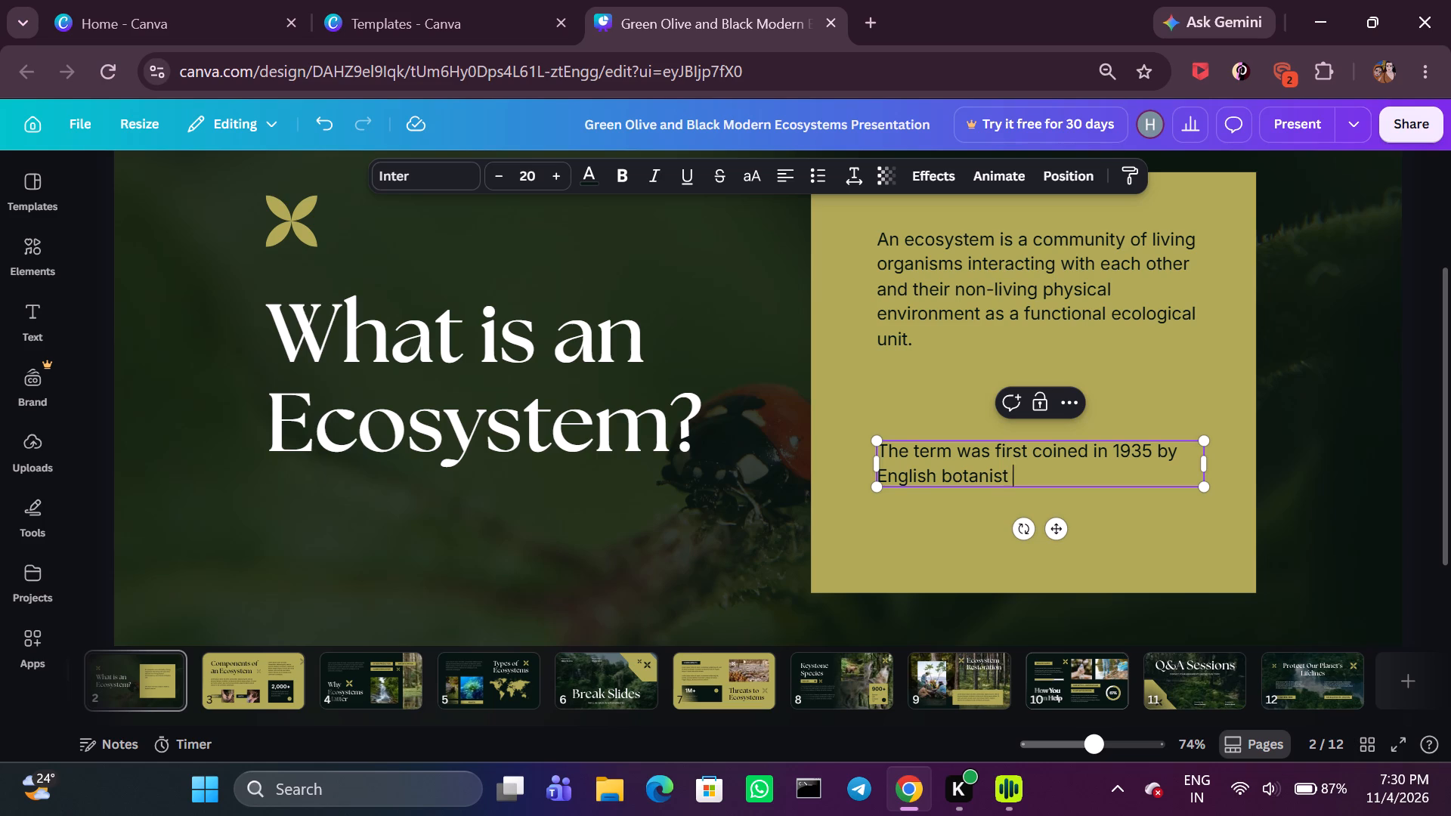
# Finish the second paragraph's sentence with the botanist's name, "Arthur Transley.".
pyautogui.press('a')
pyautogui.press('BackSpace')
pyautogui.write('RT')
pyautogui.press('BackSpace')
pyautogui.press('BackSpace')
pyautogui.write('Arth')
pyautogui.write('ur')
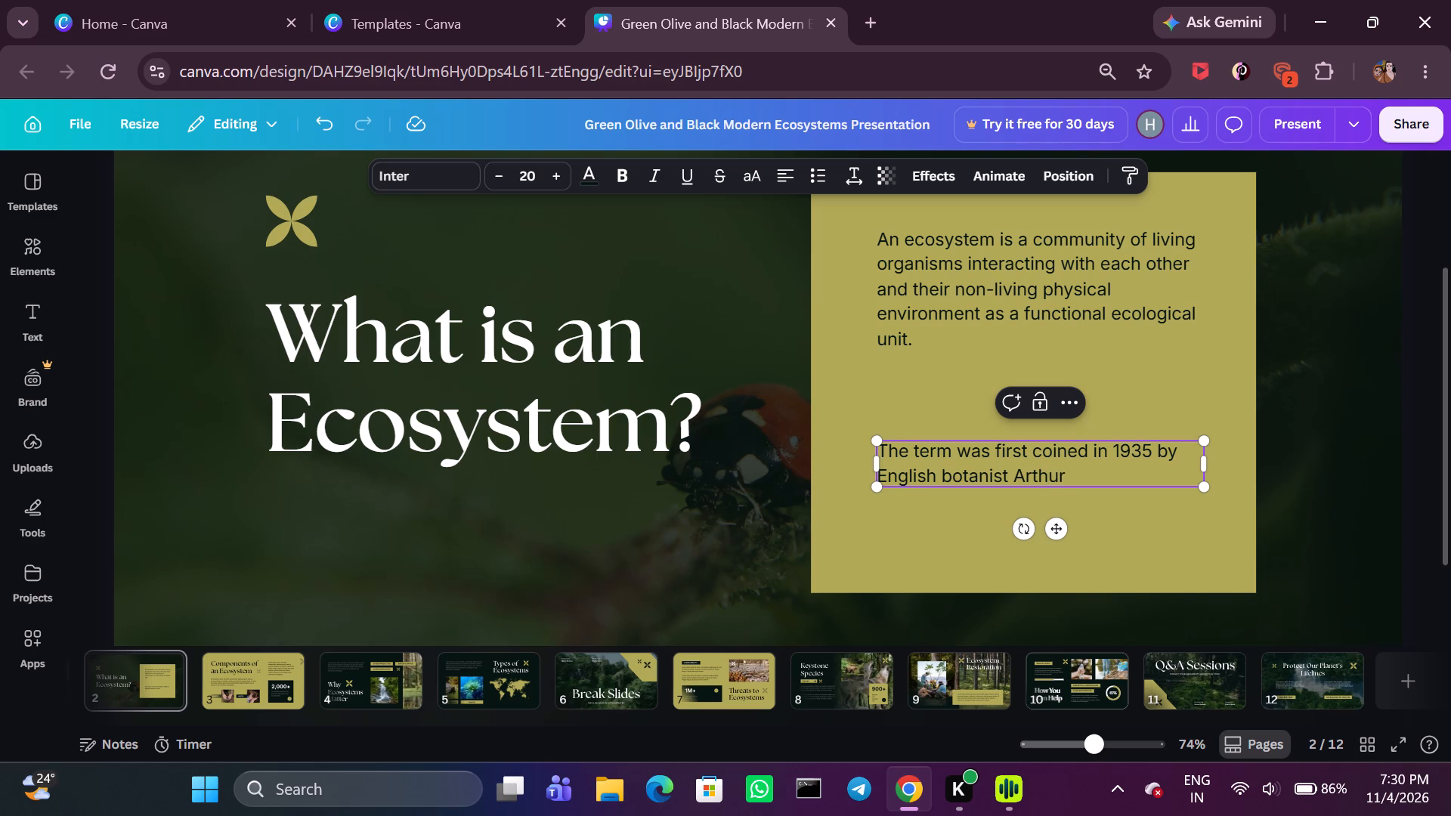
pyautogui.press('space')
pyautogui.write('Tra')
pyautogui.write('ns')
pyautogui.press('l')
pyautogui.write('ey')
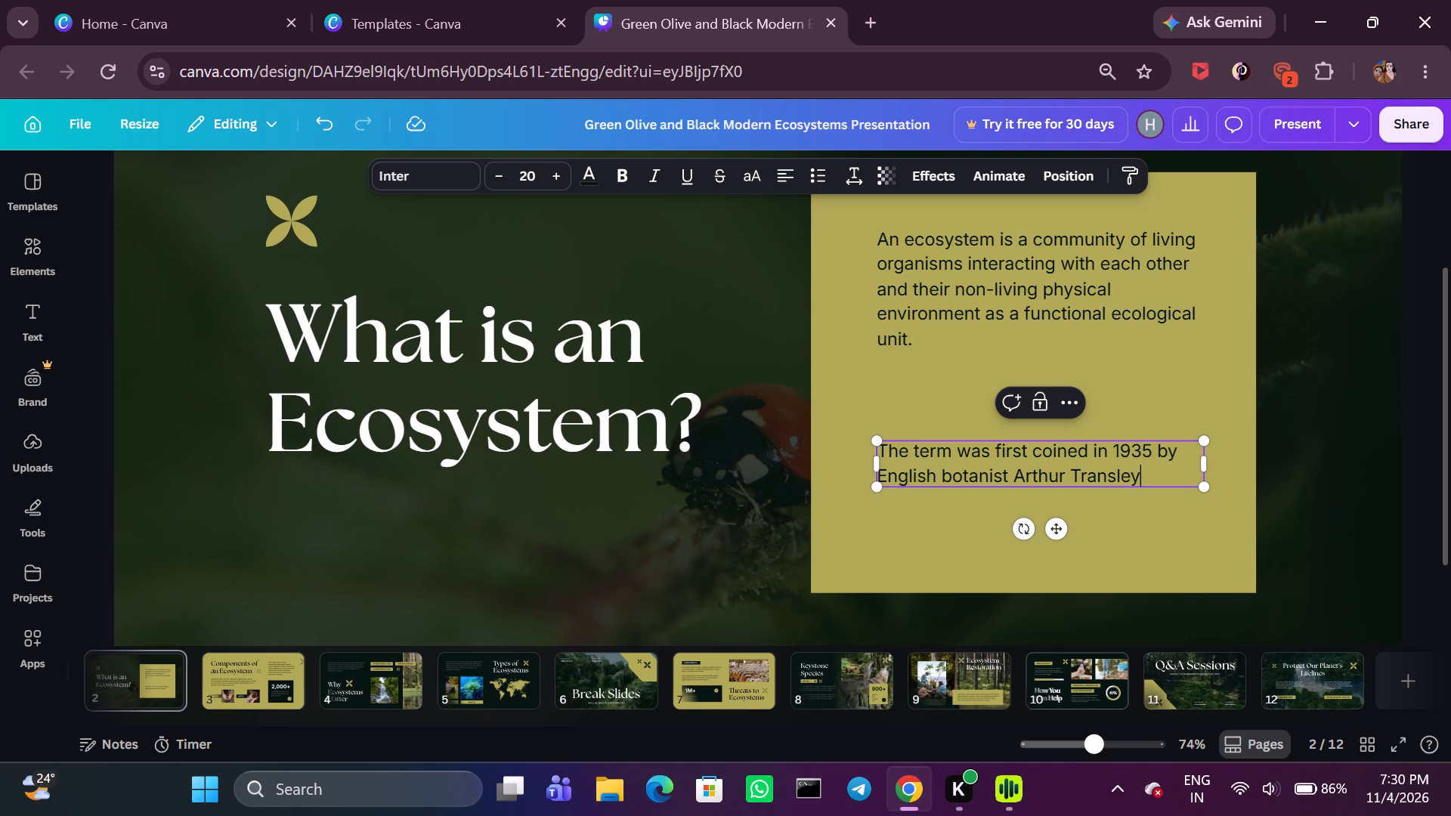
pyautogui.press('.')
pyautogui.click(955, 354)
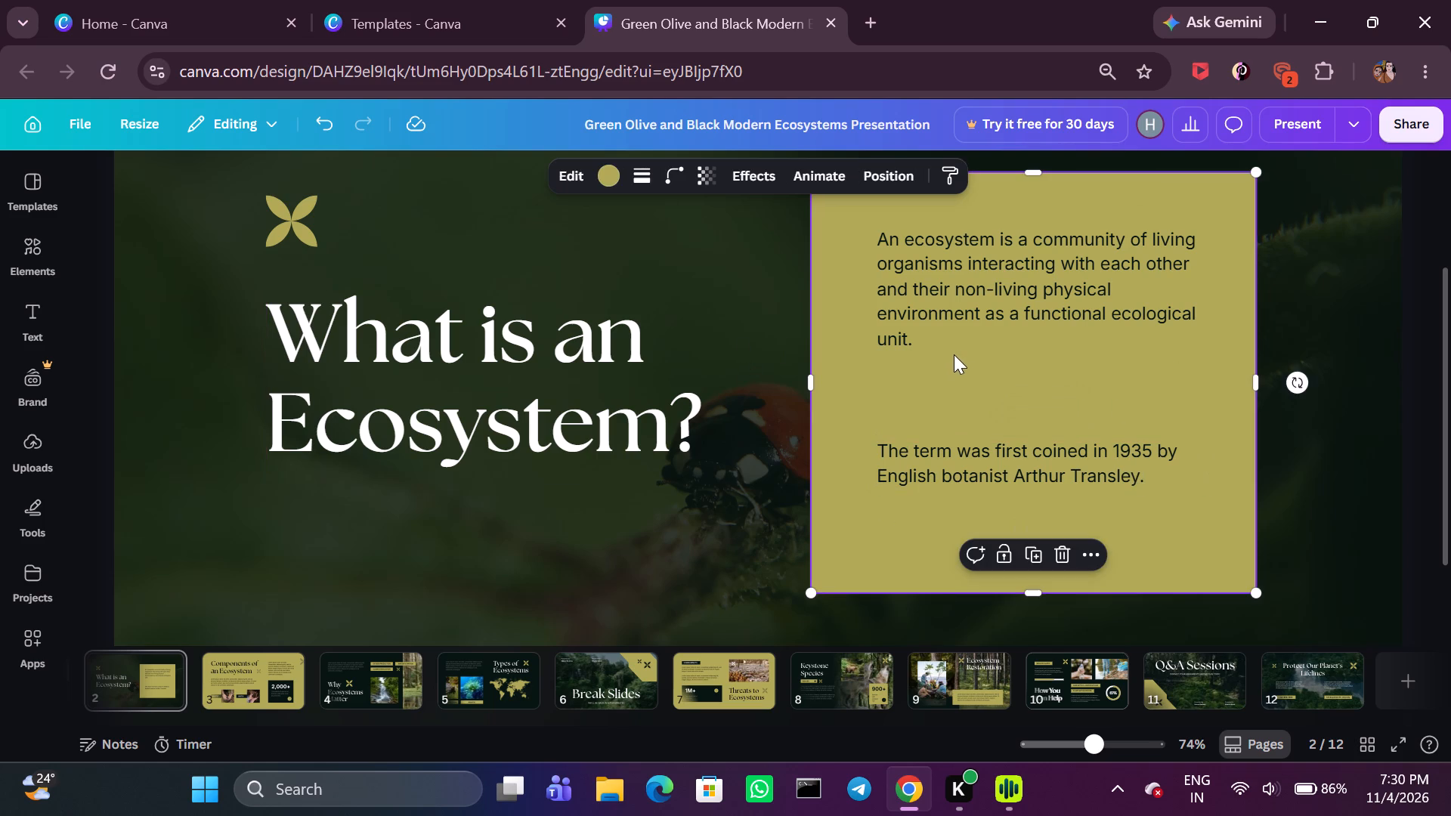
# Apply the Party page animation to the "Ecosystems" title slide.
pyautogui.scroll(3, 516, 301)
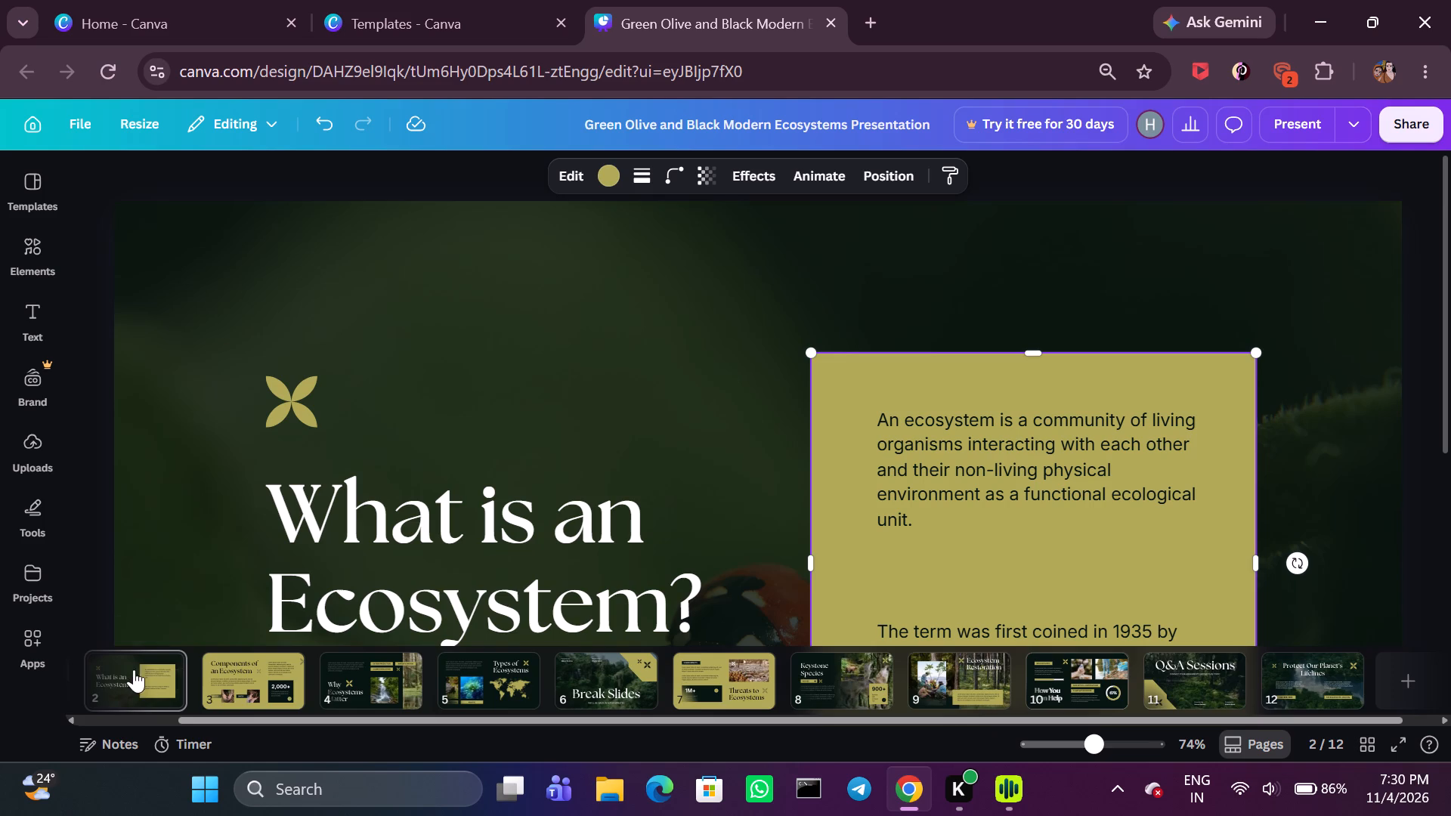
pyautogui.scroll(3, 129, 672)
pyautogui.click(129, 672)
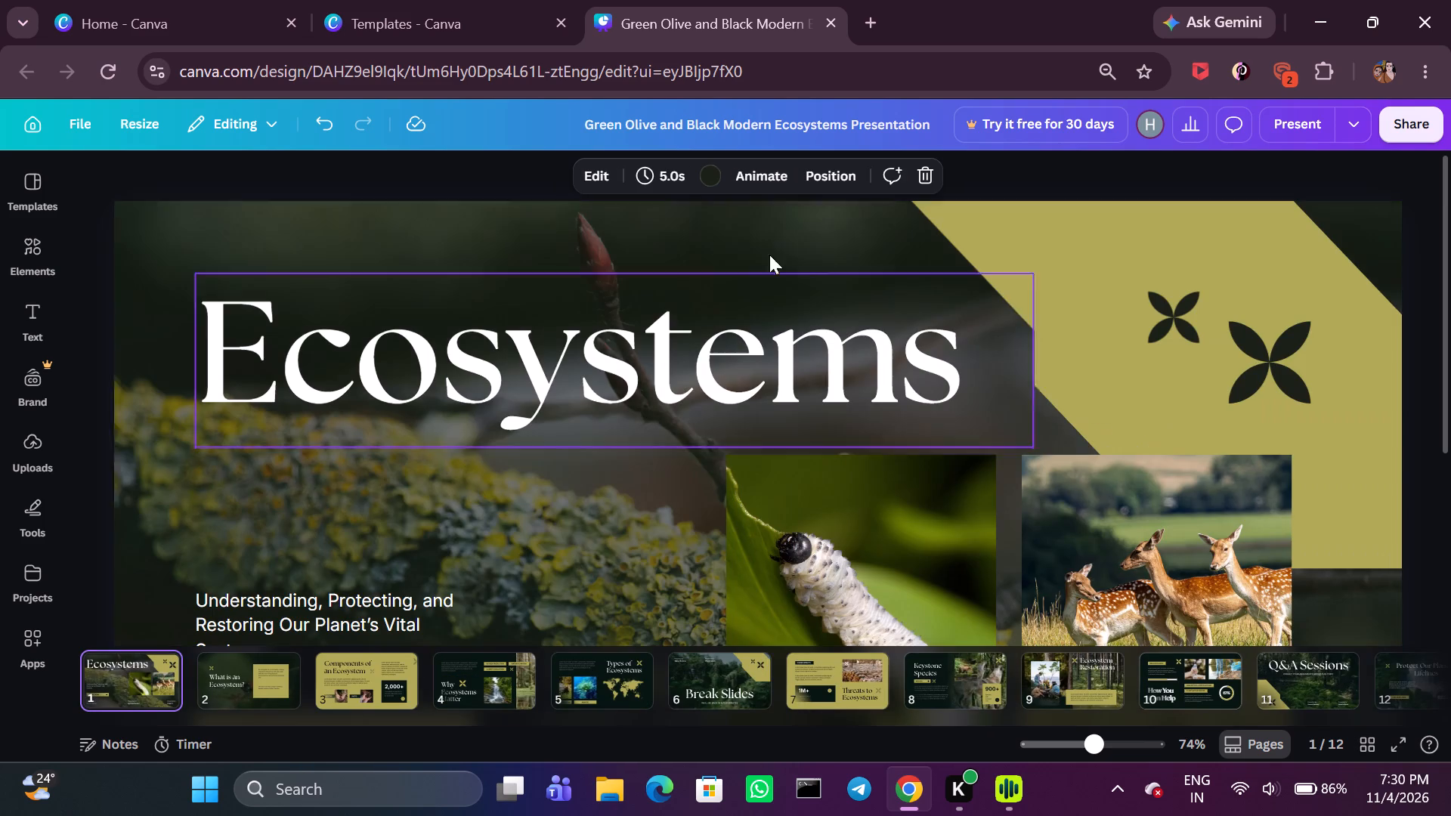
pyautogui.keyDown('ctrl'); pyautogui.scroll(-2, 378, 260); pyautogui.keyUp('ctrl')
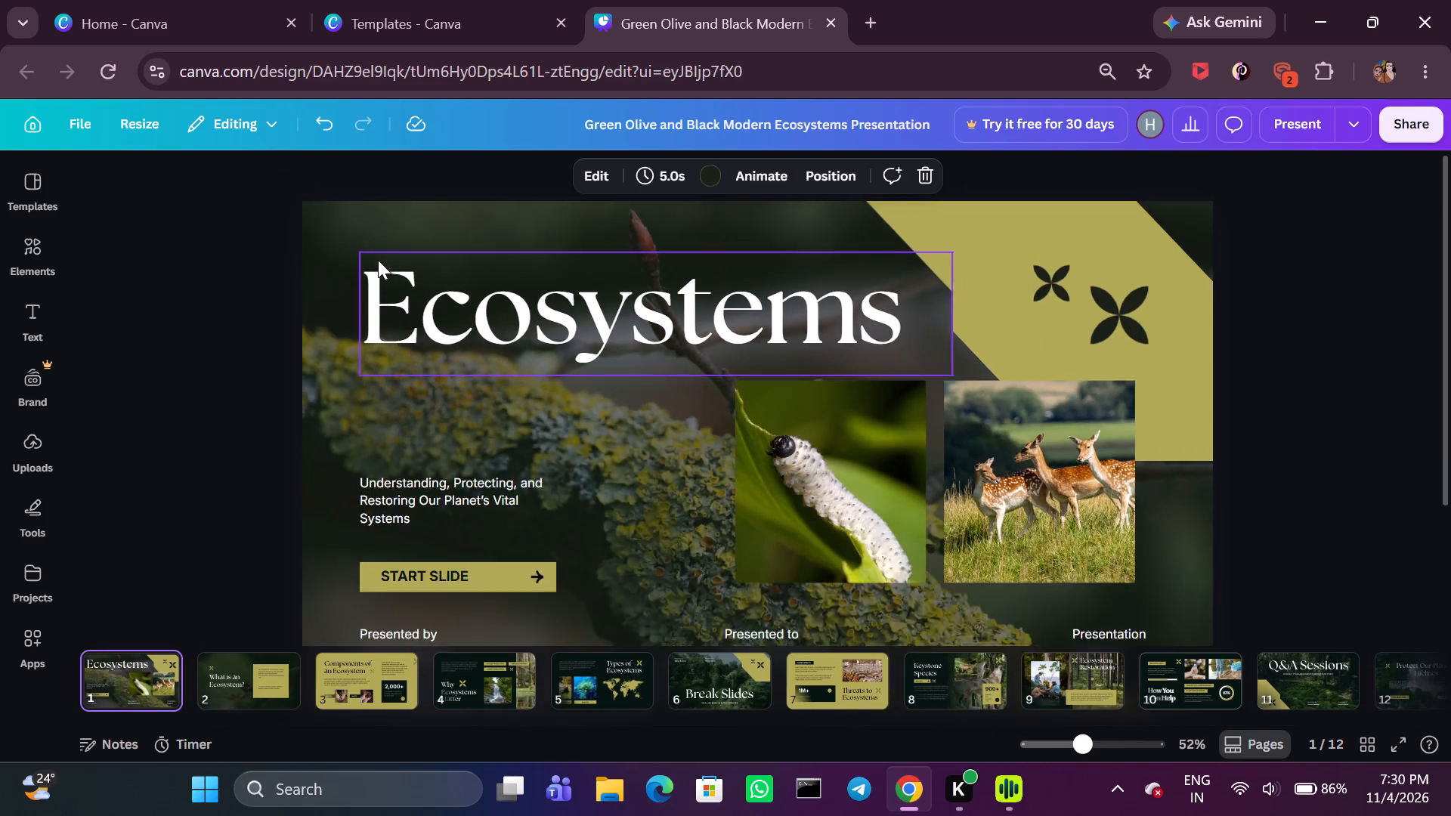
pyautogui.keyDown('ctrl'); pyautogui.scroll(-2, 378, 260); pyautogui.keyUp('ctrl')
pyautogui.keyDown('ctrl'); pyautogui.scroll(1, 418, 260); pyautogui.keyUp('ctrl')
pyautogui.click(406, 231)
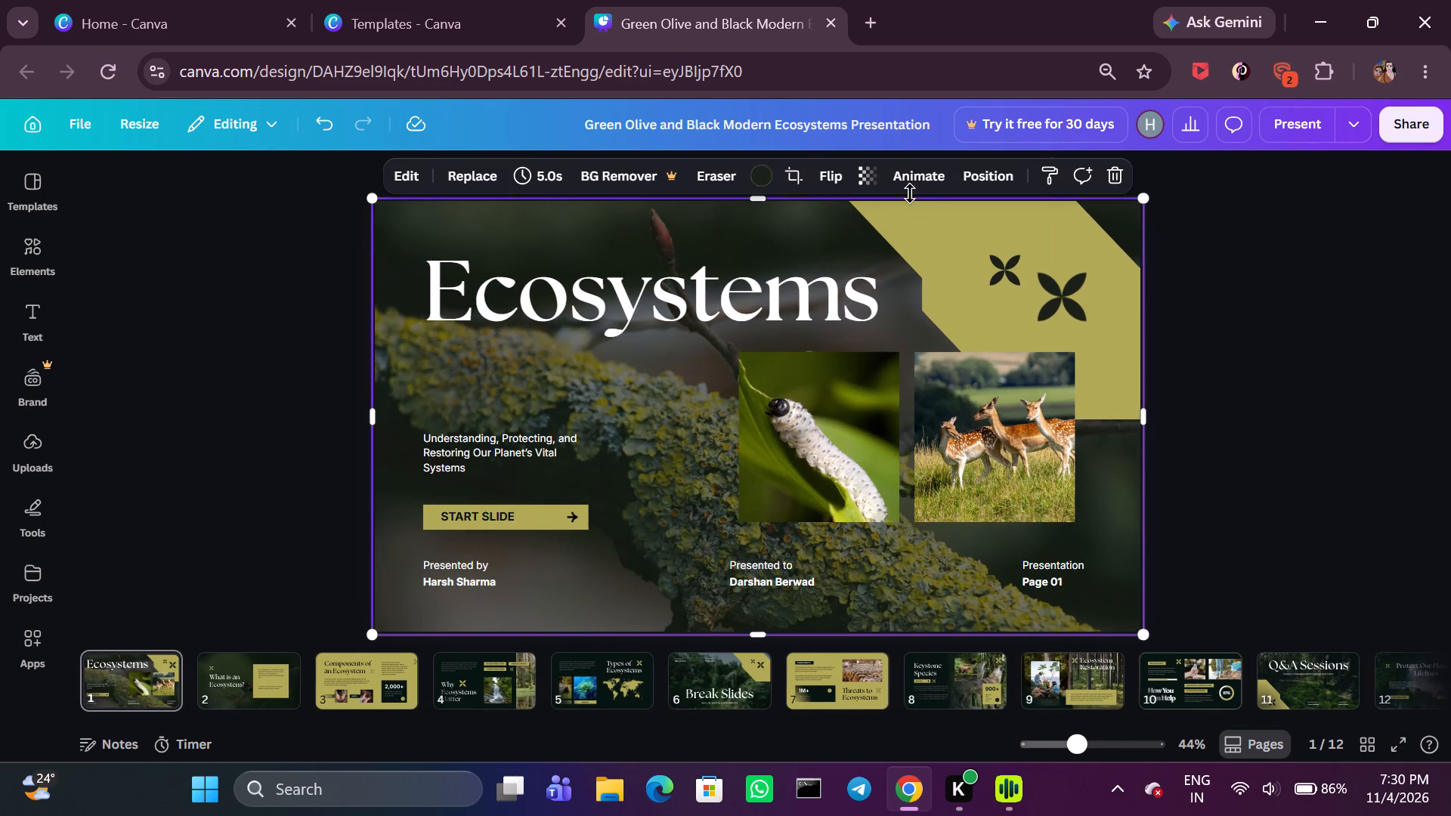
pyautogui.click(911, 183)
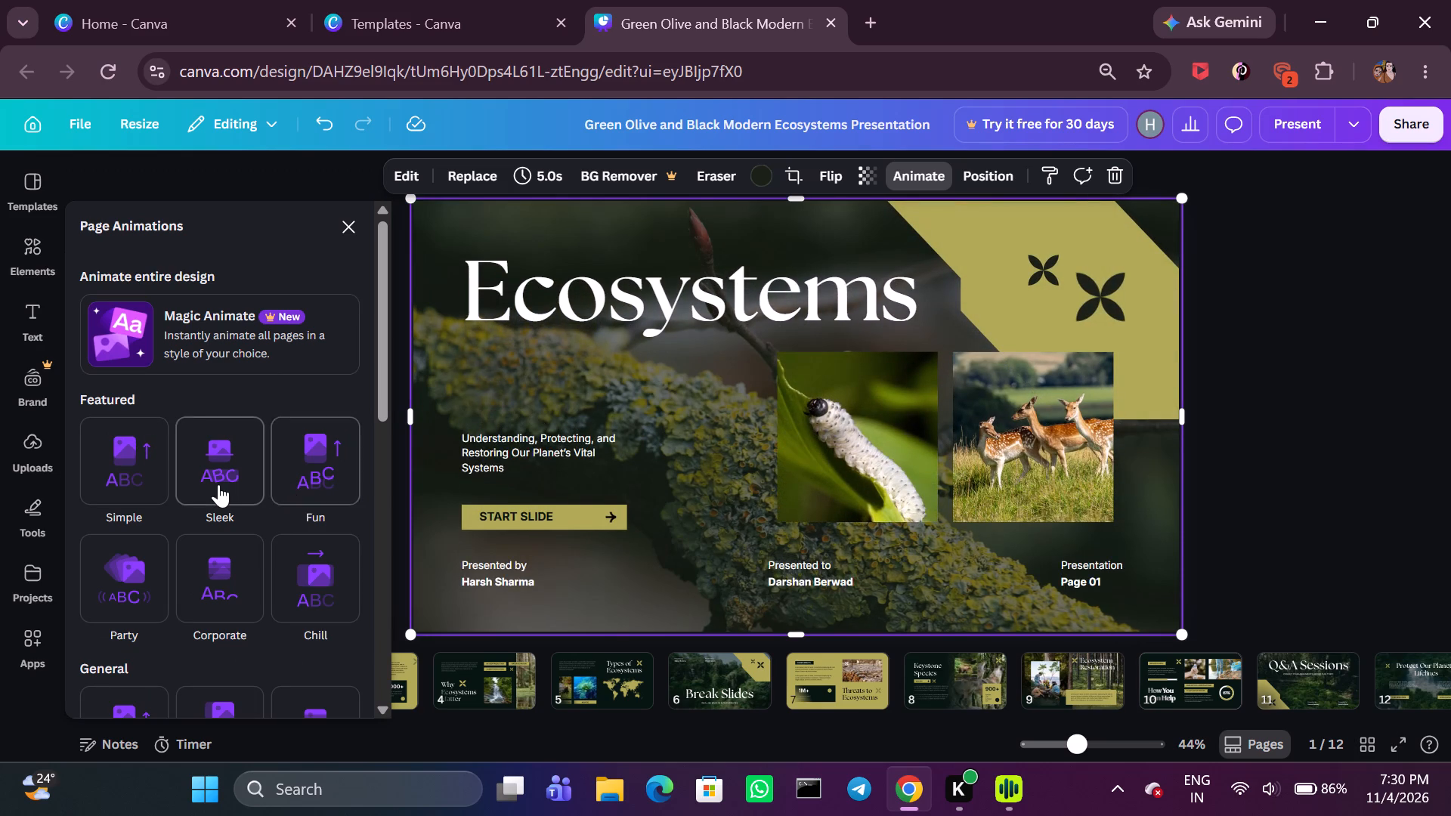
pyautogui.click(140, 564)
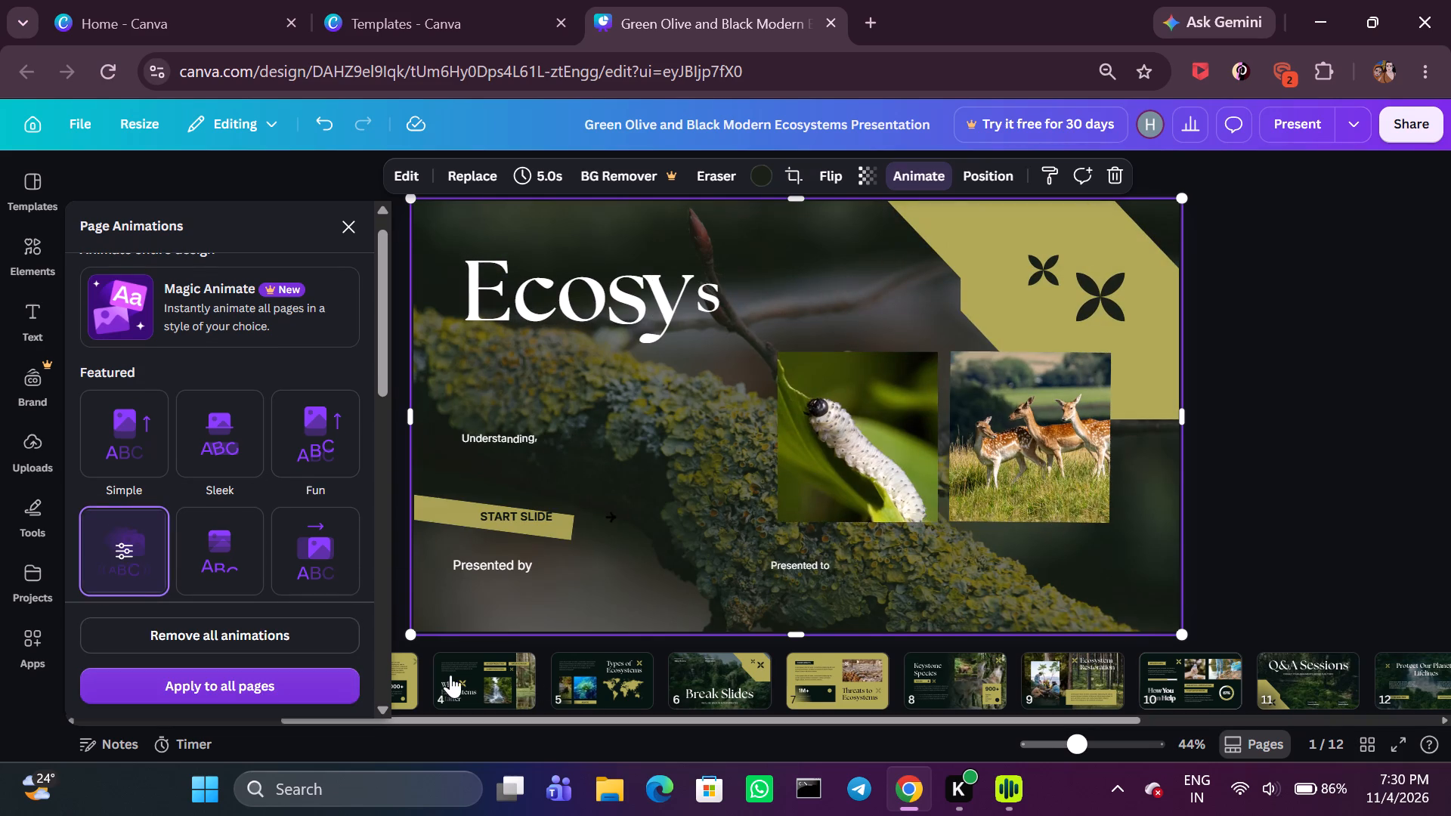
# Apply the Corporate page animation to the "What is an Ecosystem?" slide.
pyautogui.click(407, 668)
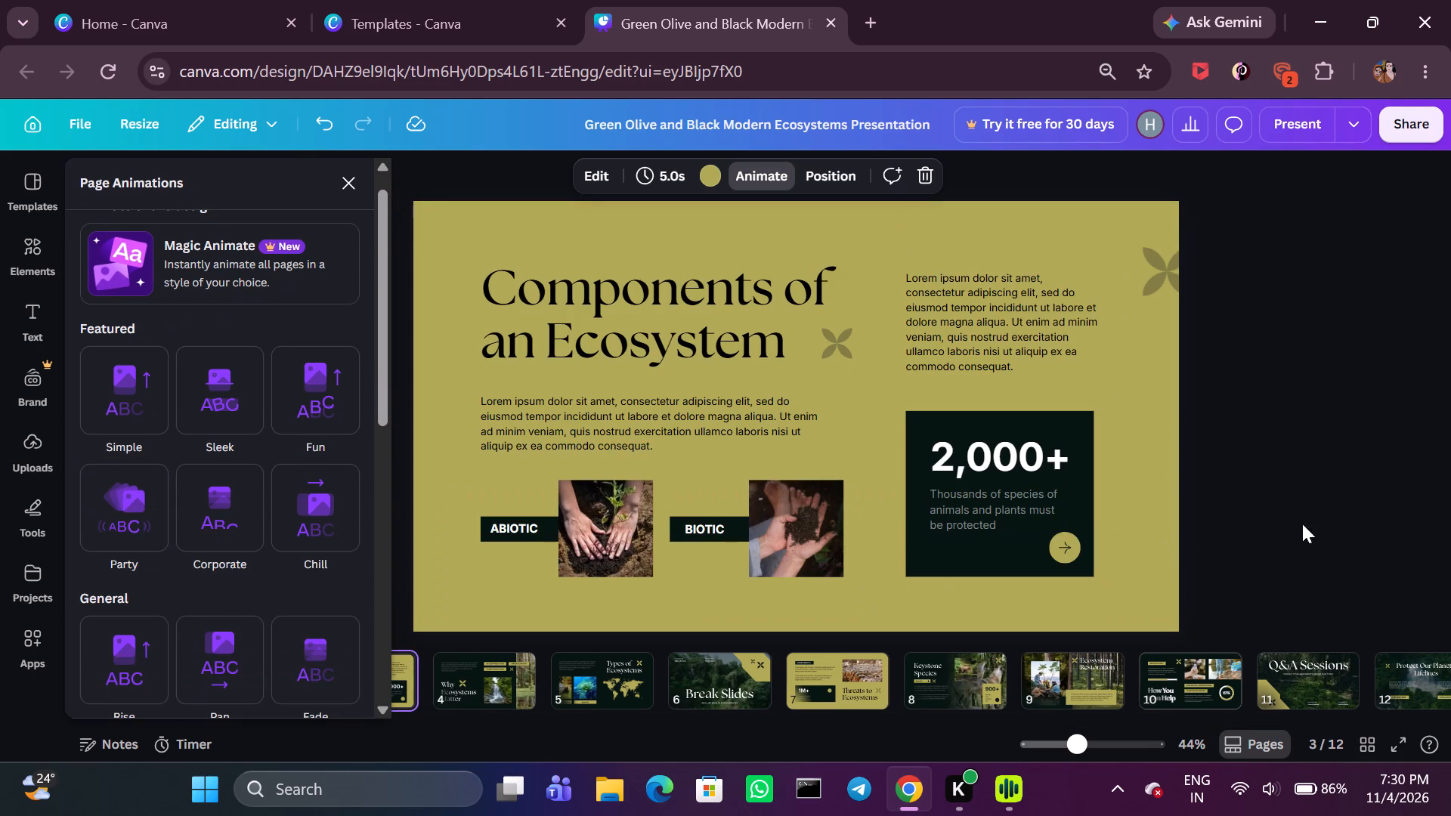
pyautogui.scroll(2, 1443, 433)
pyautogui.click(344, 176)
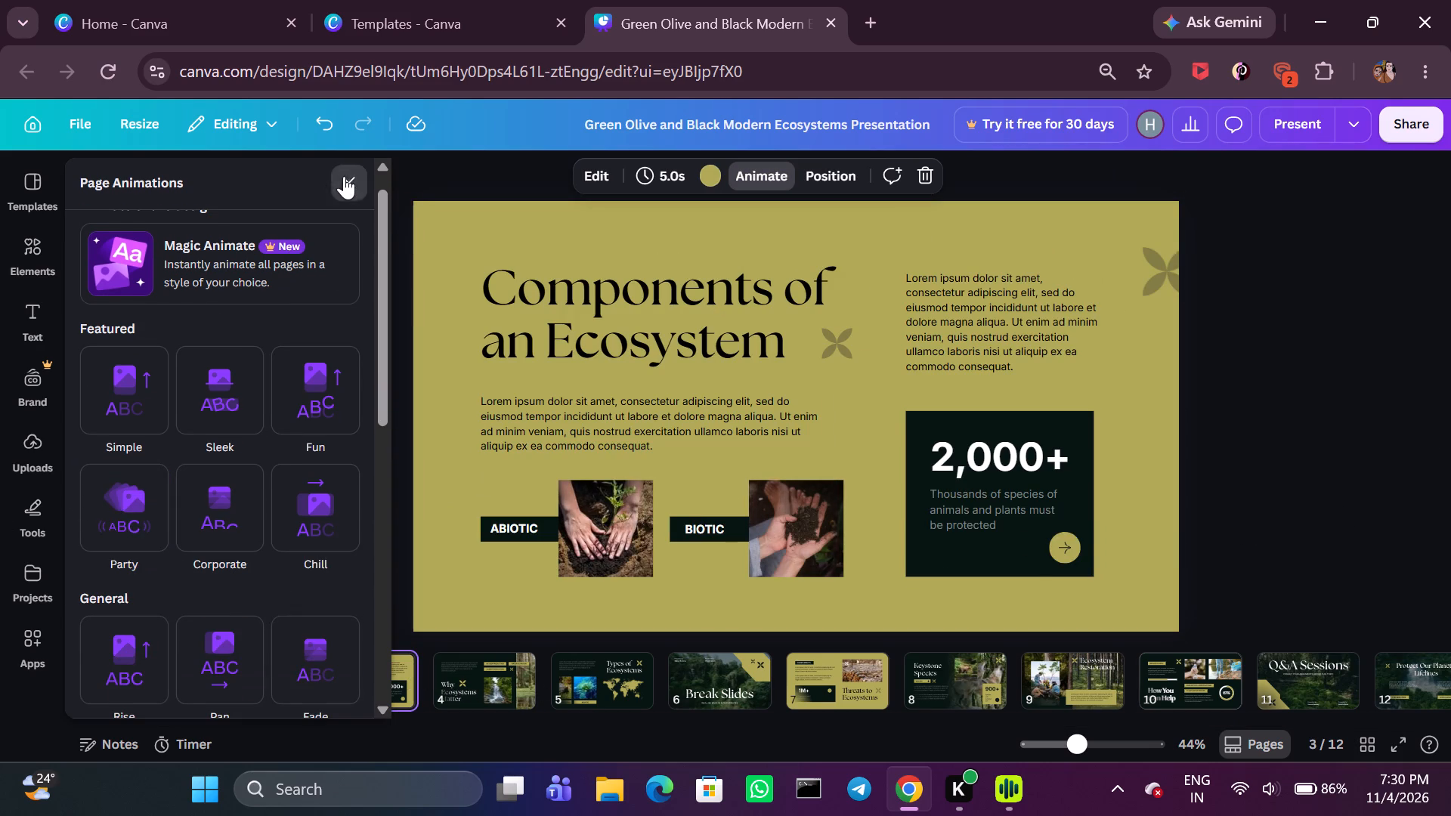
pyautogui.click(249, 686)
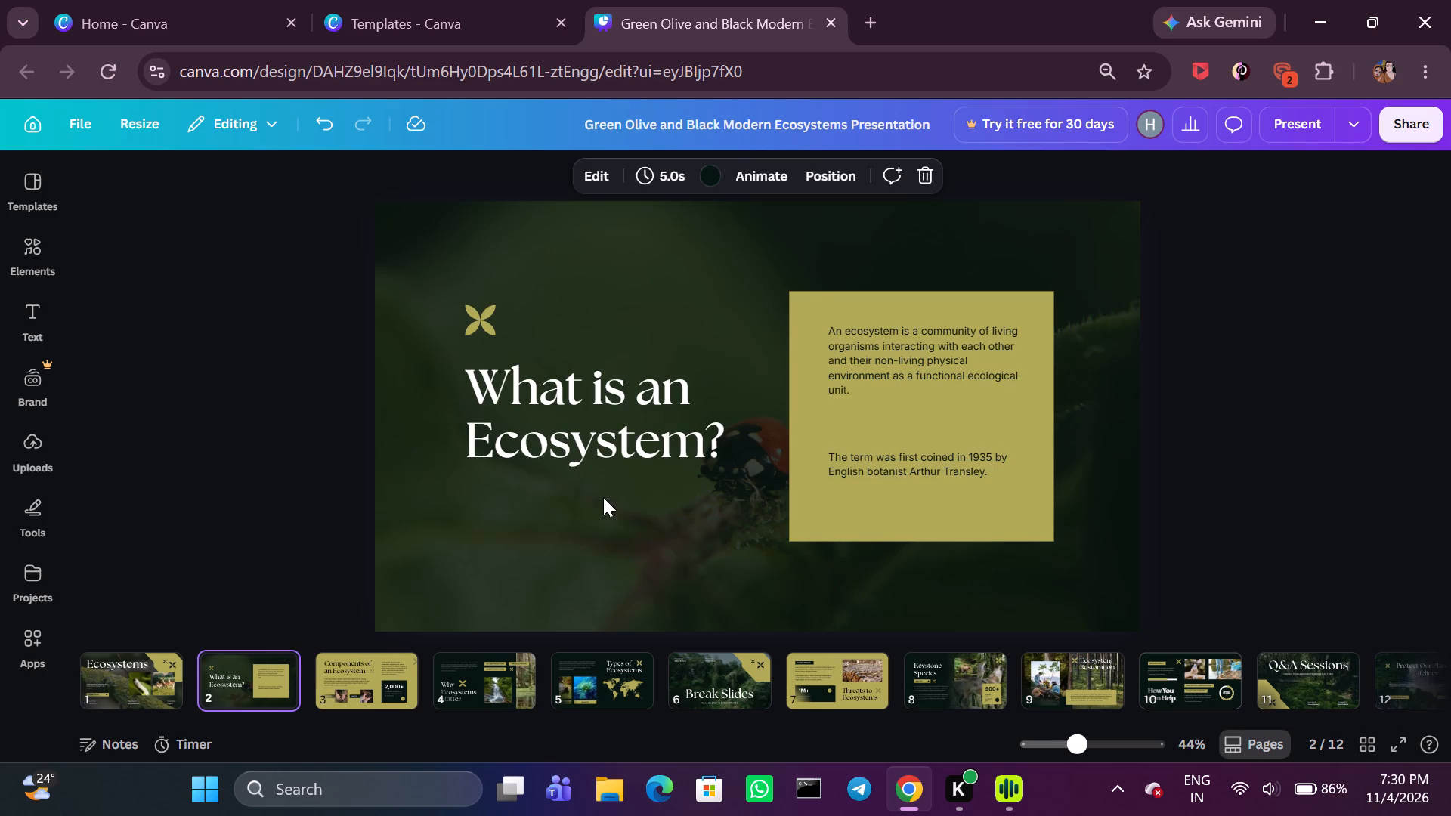
pyautogui.click(453, 542)
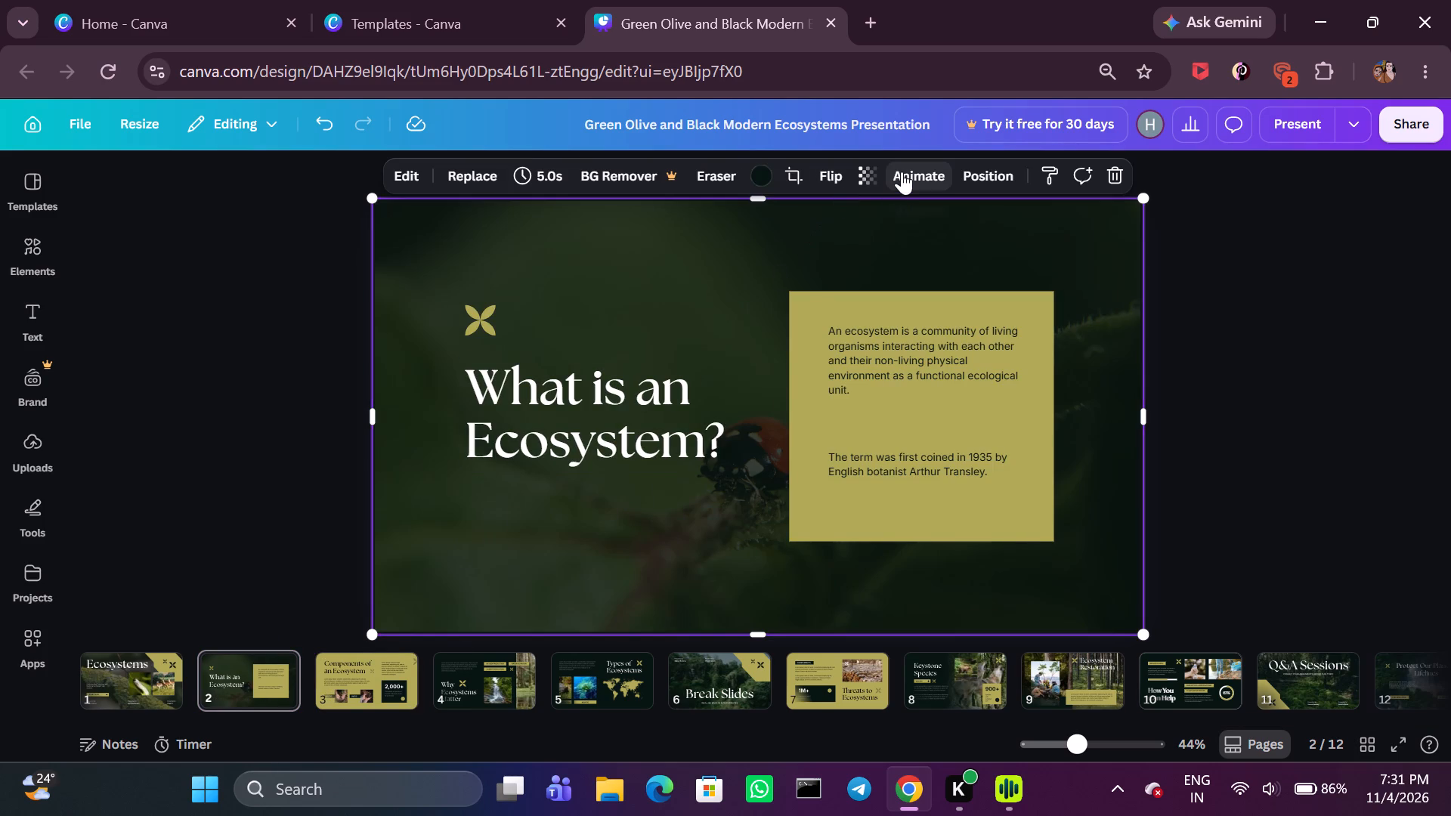
pyautogui.click(902, 172)
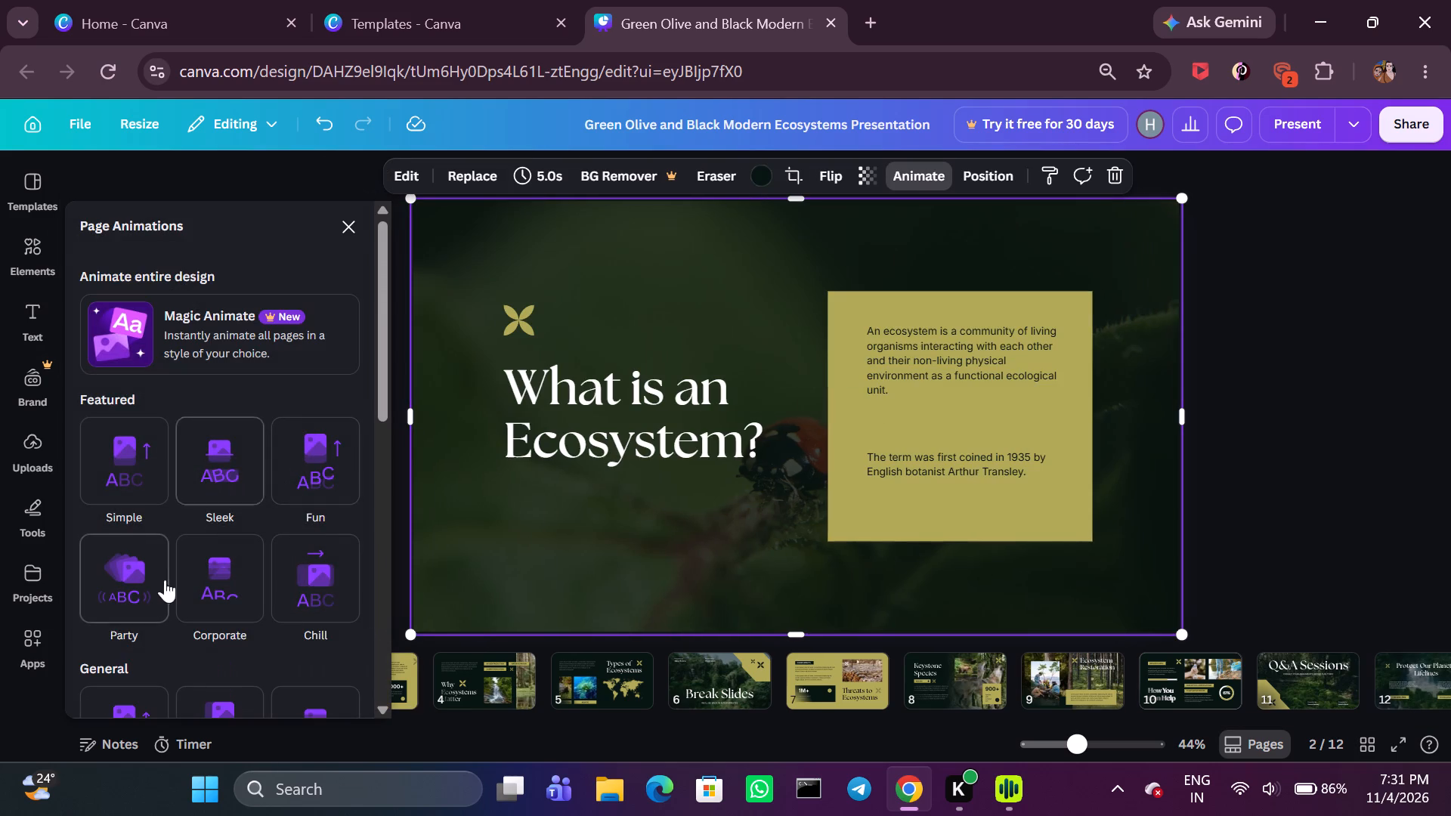
pyautogui.click(256, 589)
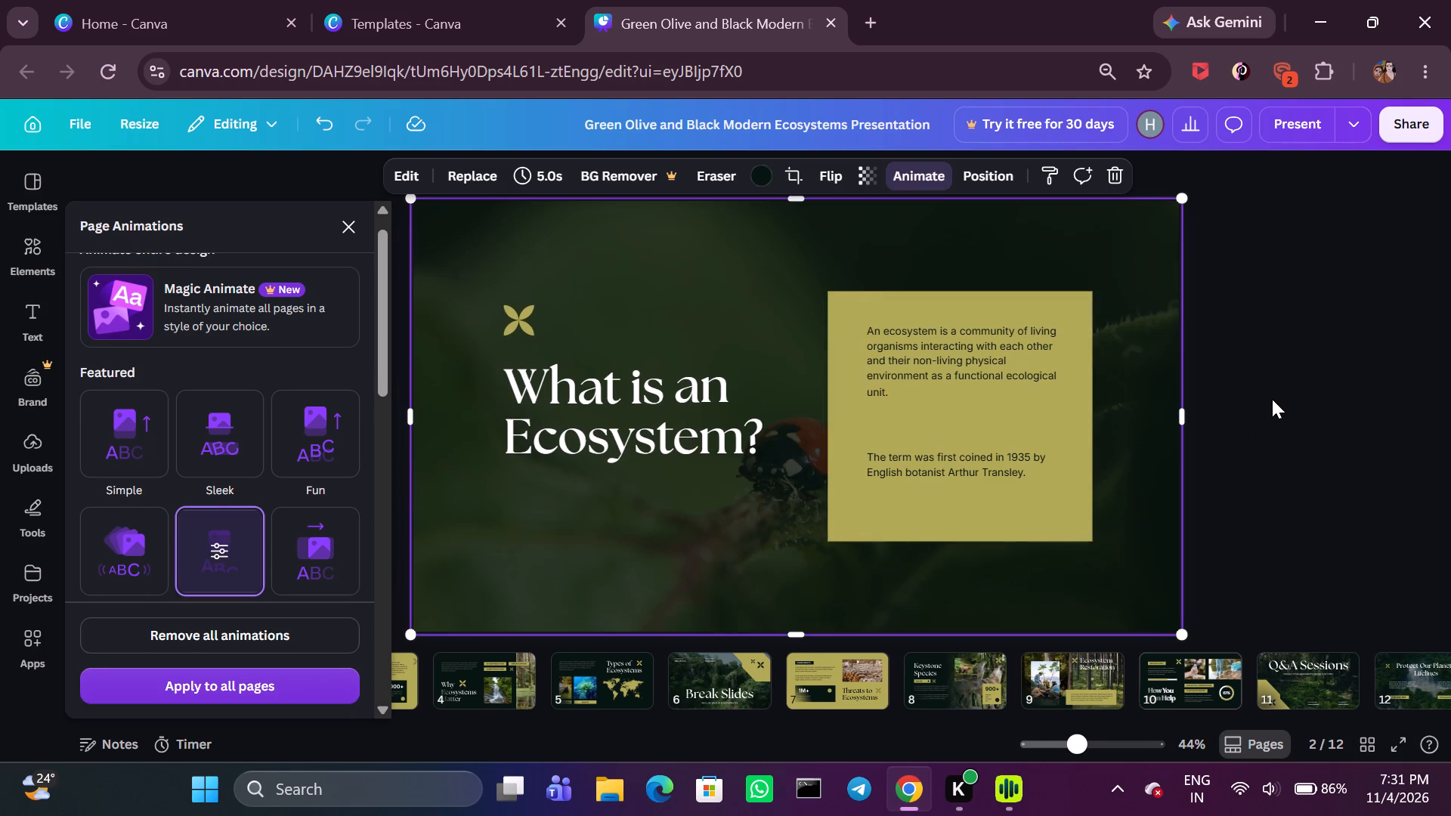
pyautogui.click(1272, 399)
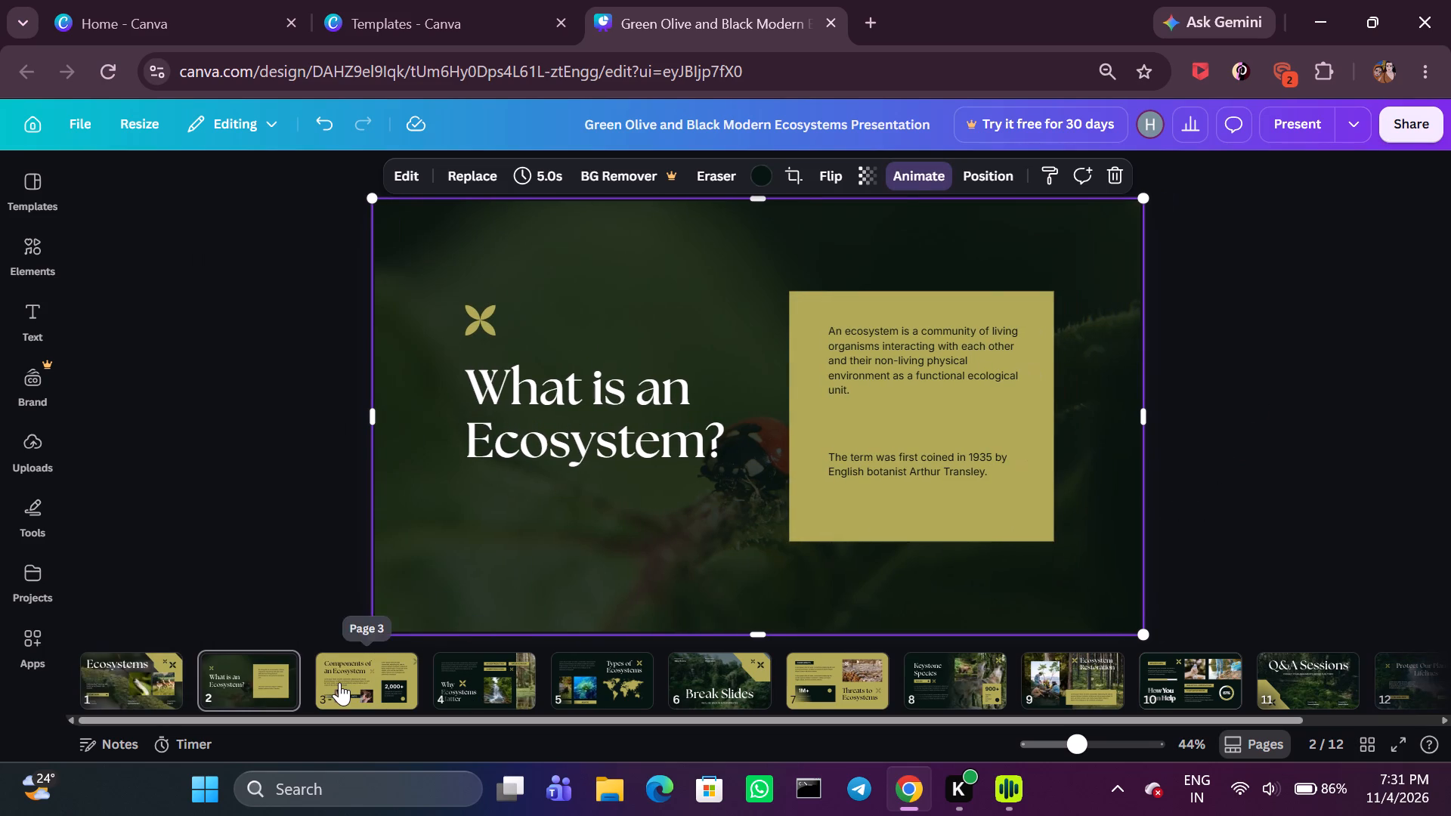
# Open the "Components of an Ecosystem" slide.
pyautogui.click(339, 682)
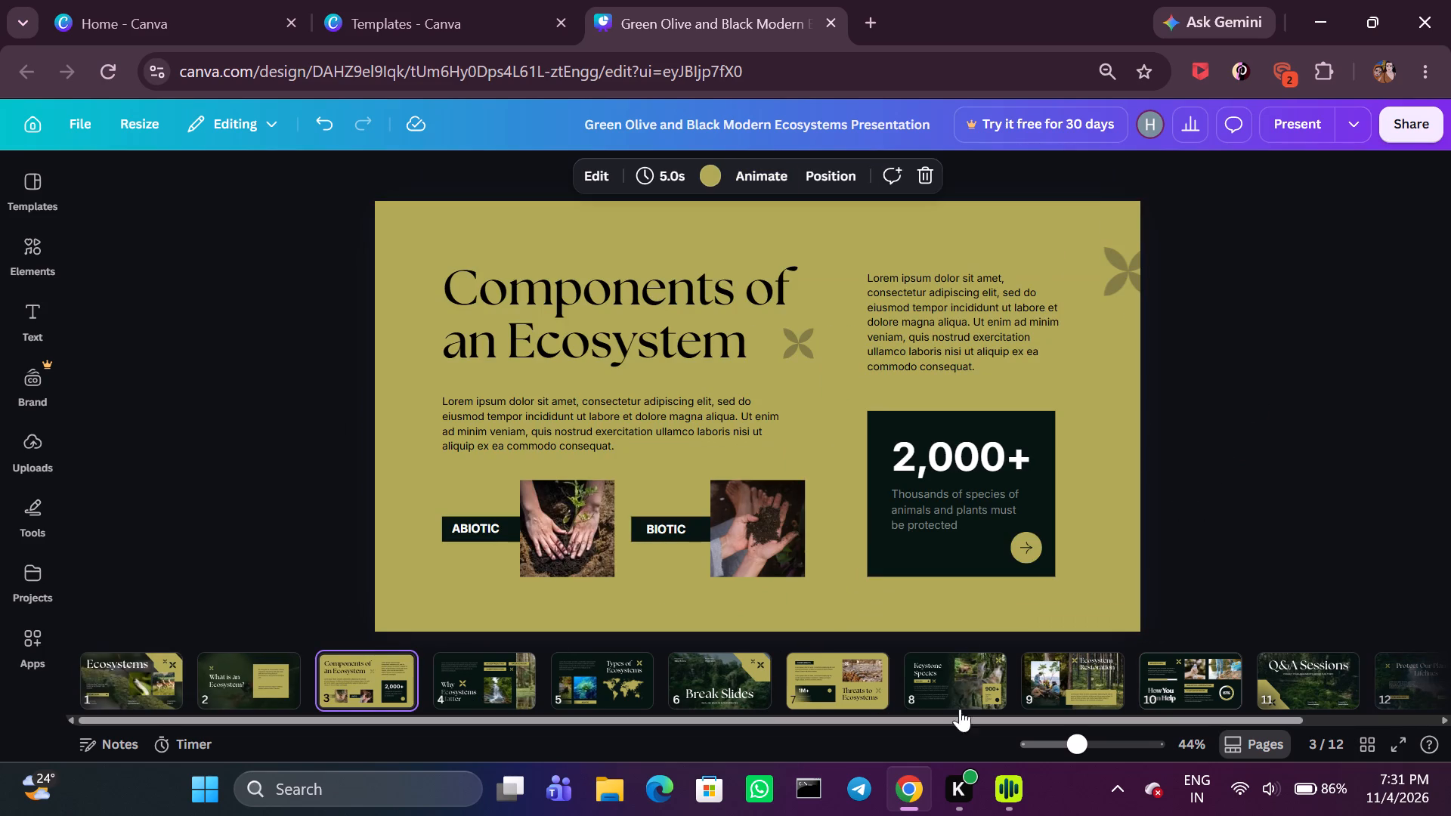
# Switch to the Lastwave music player, collapse it to its mini player and move that above the presentation, clear of the slide.
pyautogui.click(1001, 800)
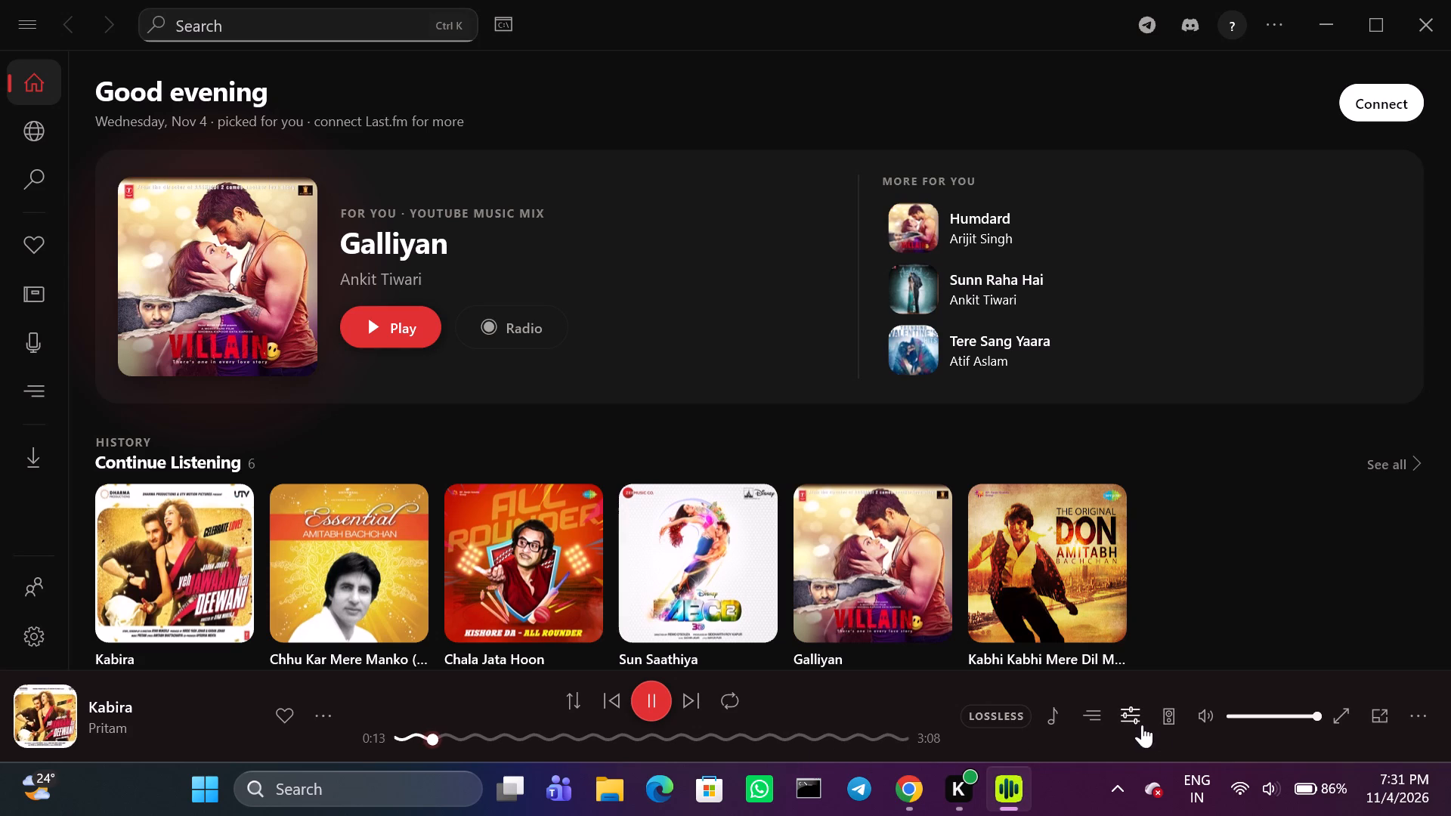
pyautogui.click(1378, 715)
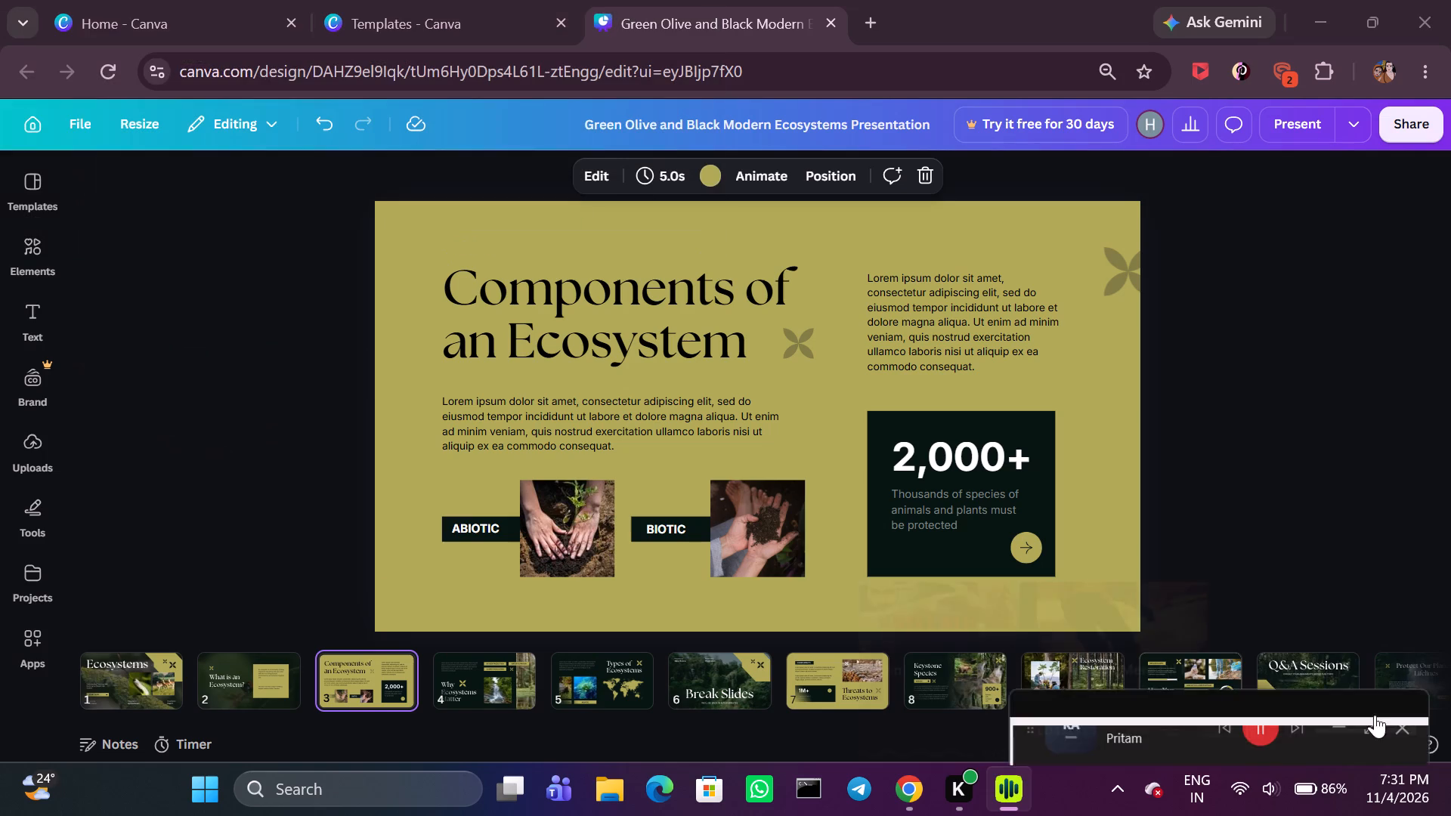
pyautogui.moveTo(1026, 724); pyautogui.dragTo(1032, 502)
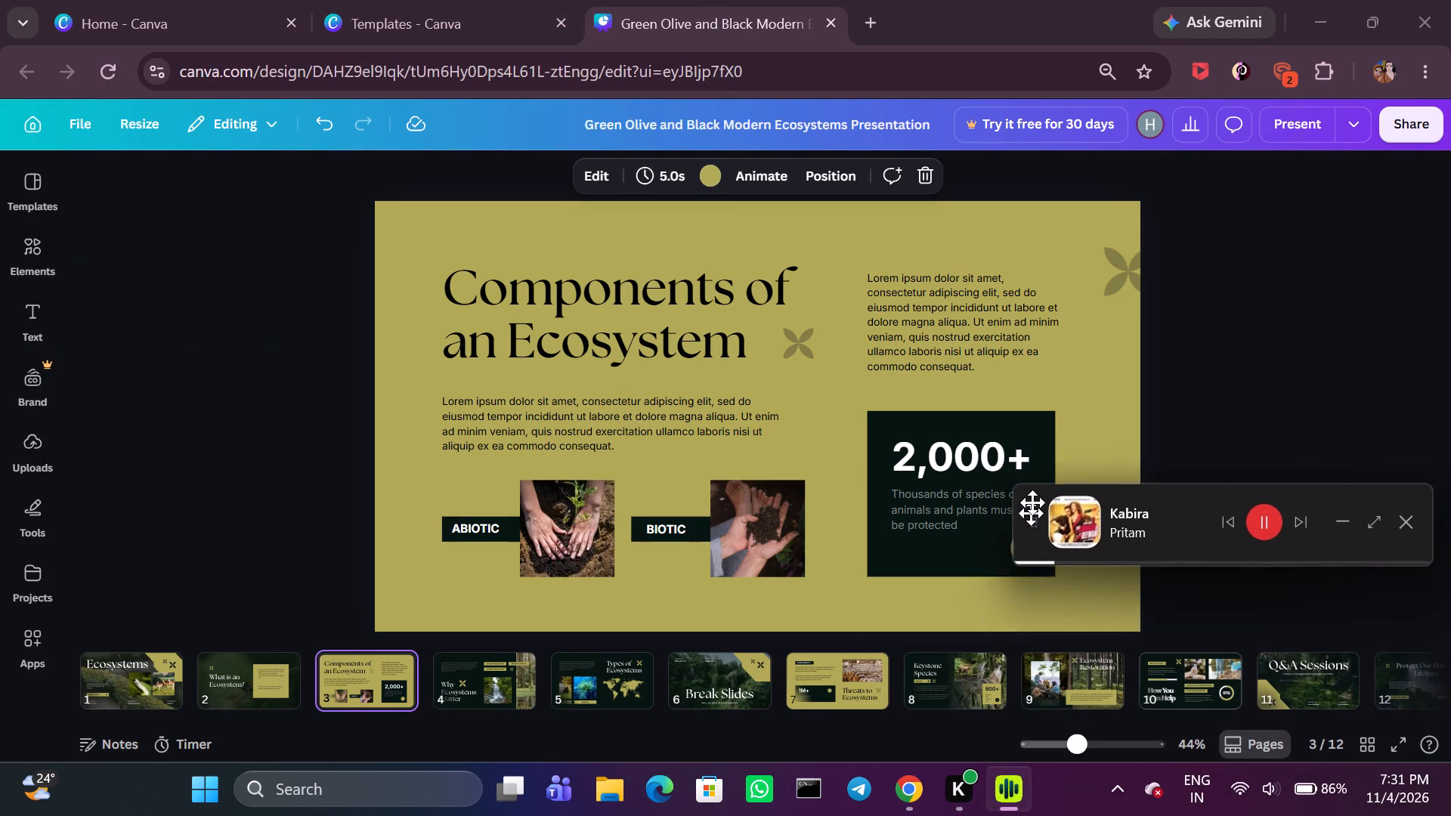
pyautogui.moveTo(1032, 502); pyautogui.dragTo(1066, 44)
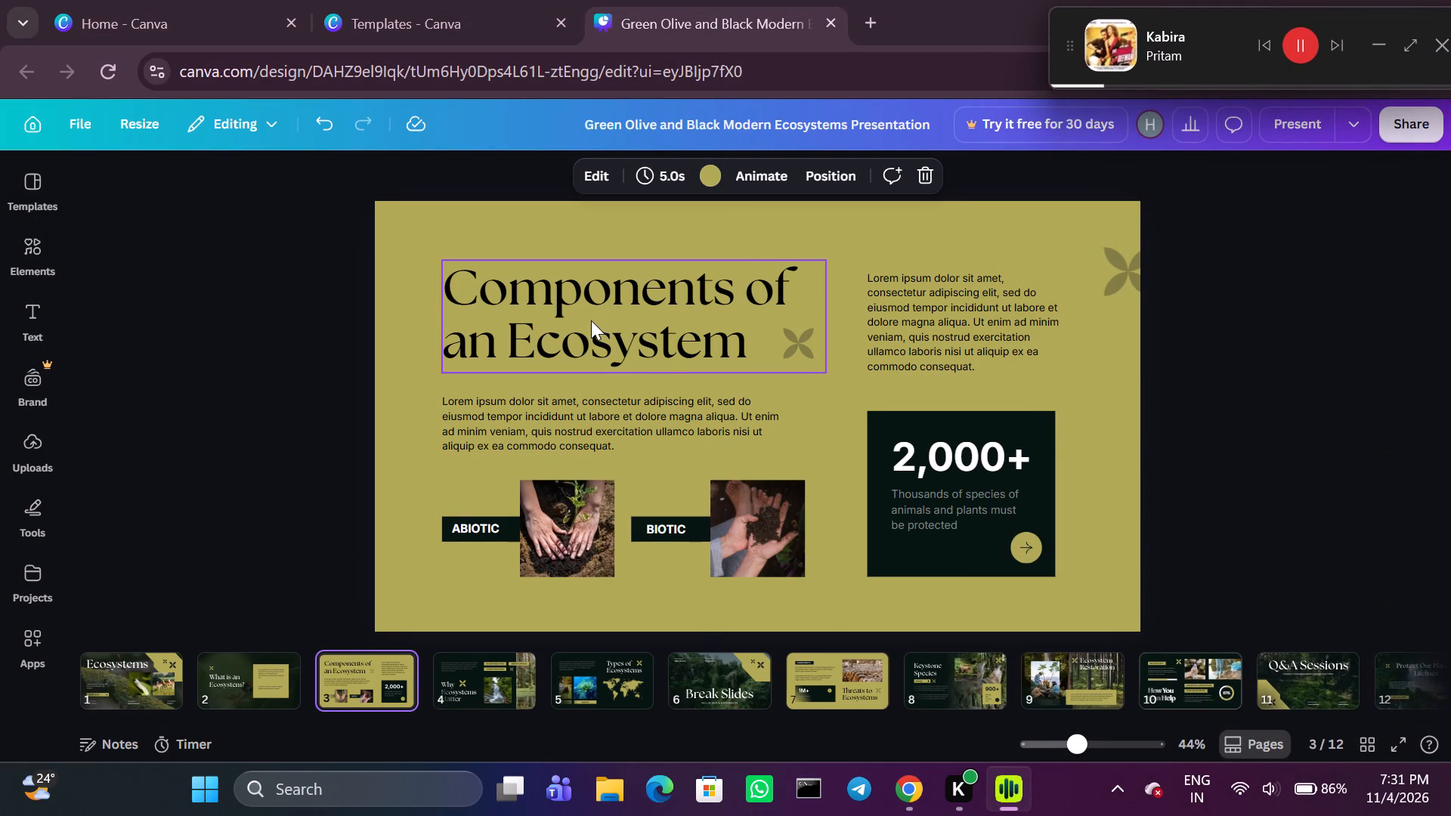
# Replace the placeholder paragraph under the "Components of an Ecosystem" heading with "Biotic Components".
pyautogui.keyDown('ctrl'); pyautogui.scroll(4, 588, 318); pyautogui.keyUp('ctrl')
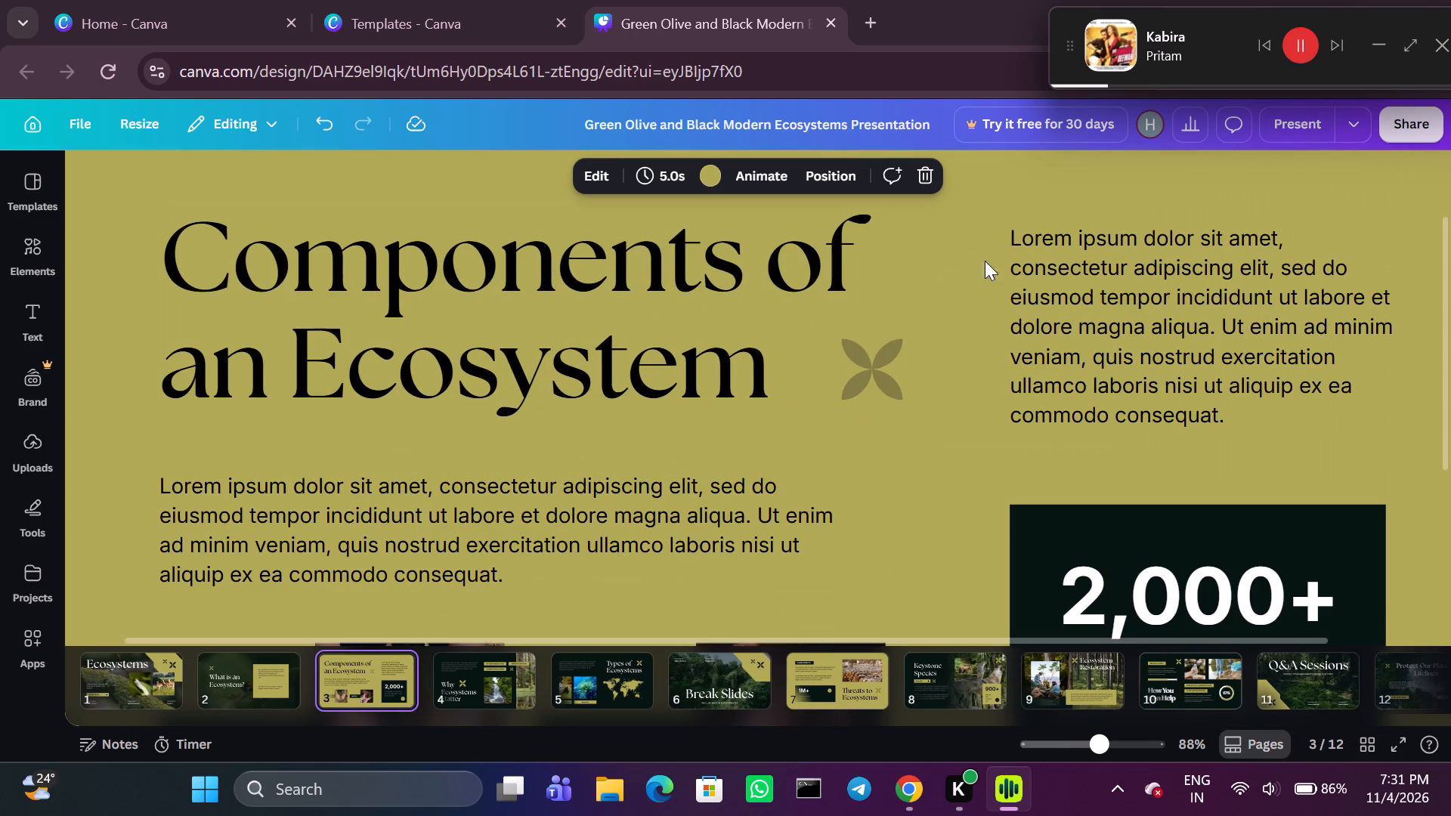
pyautogui.keyDown('ctrl'); pyautogui.scroll(-2, 1033, 357); pyautogui.keyUp('ctrl')
pyautogui.keyDown('ctrl'); pyautogui.scroll(-1, 965, 364); pyautogui.keyUp('ctrl')
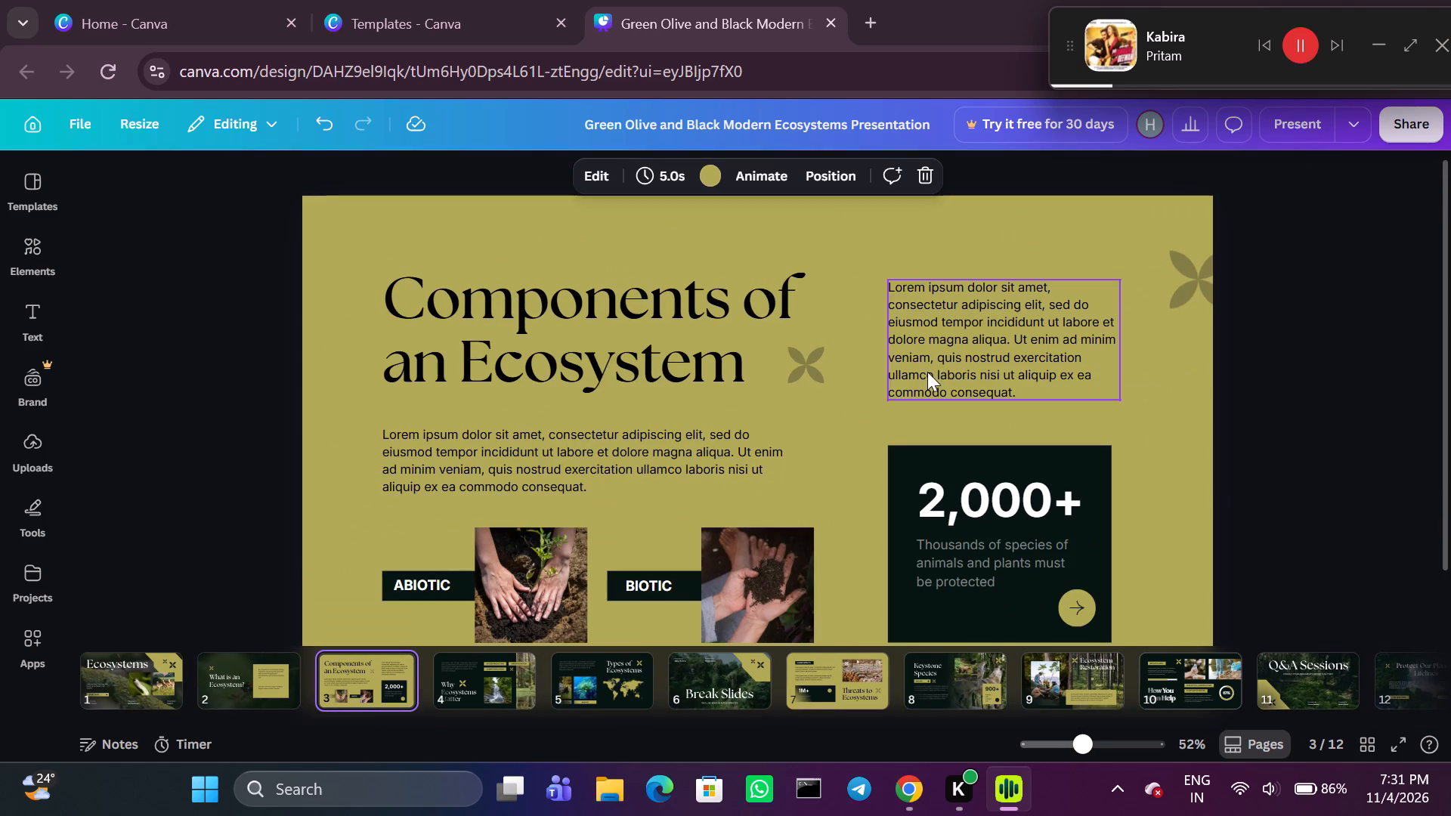
pyautogui.keyDown('ctrl'); pyautogui.scroll(2, 596, 471); pyautogui.keyUp('ctrl')
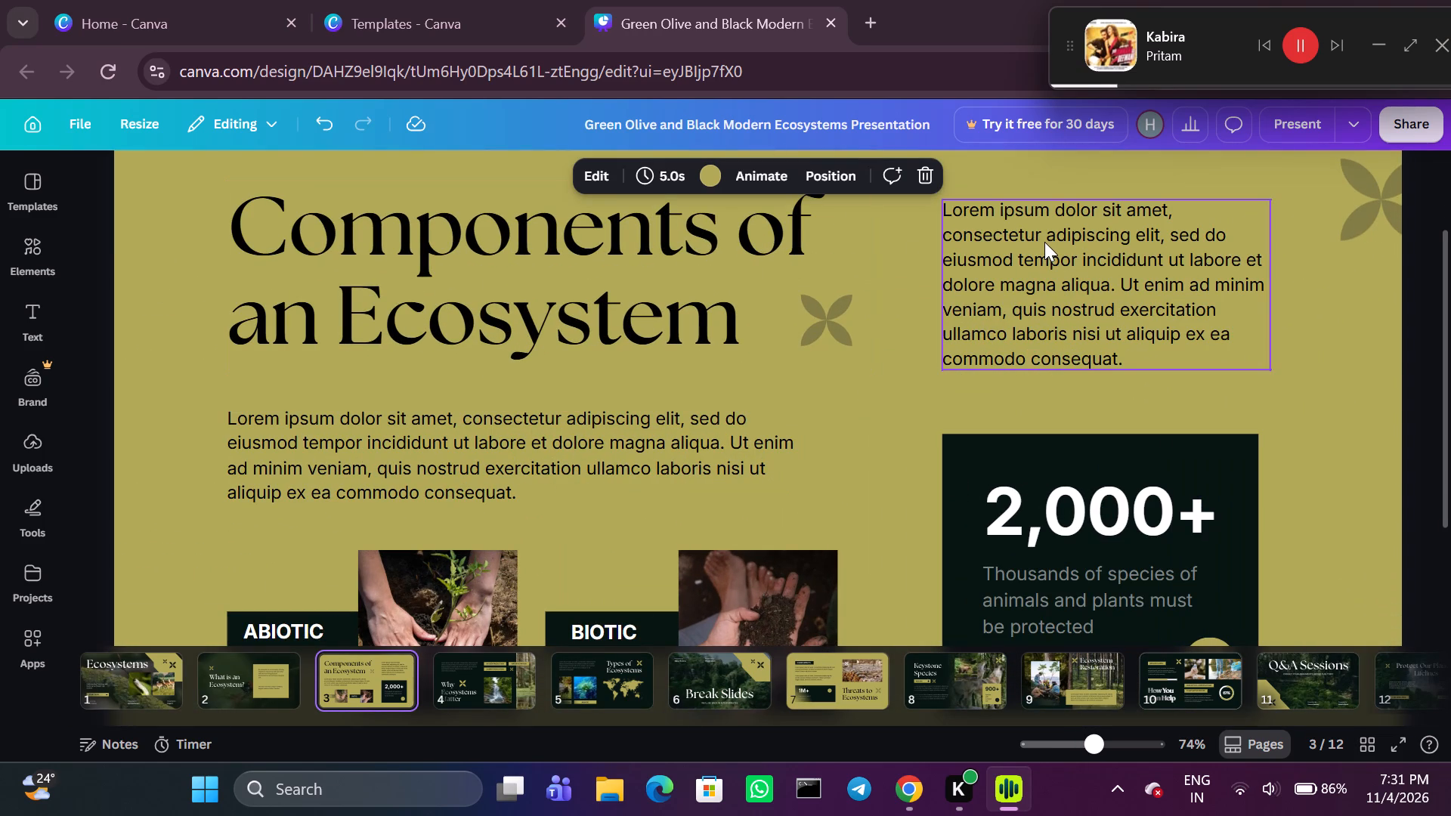
pyautogui.doubleClick(966, 217)
pyautogui.doubleClick(404, 447)
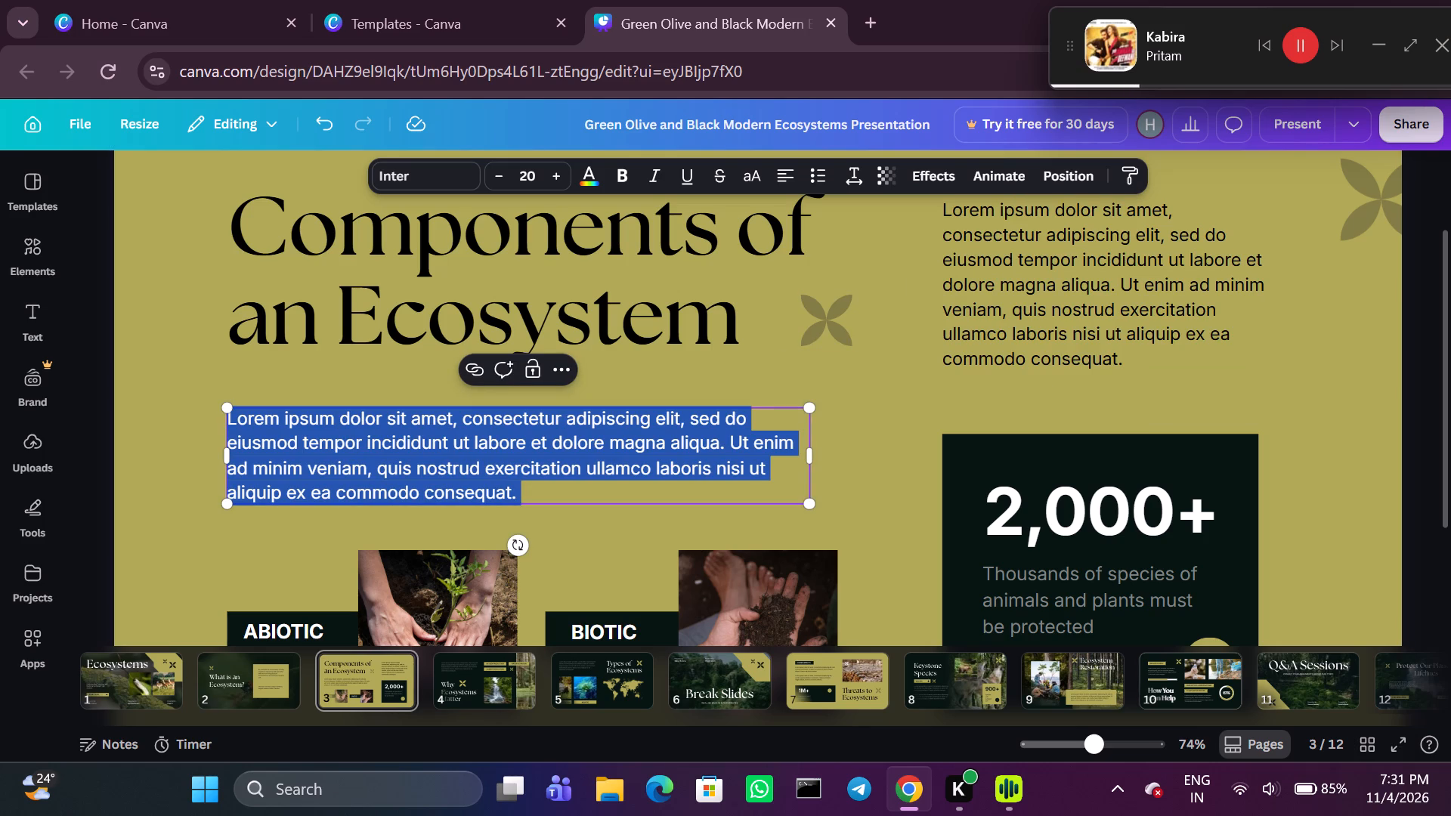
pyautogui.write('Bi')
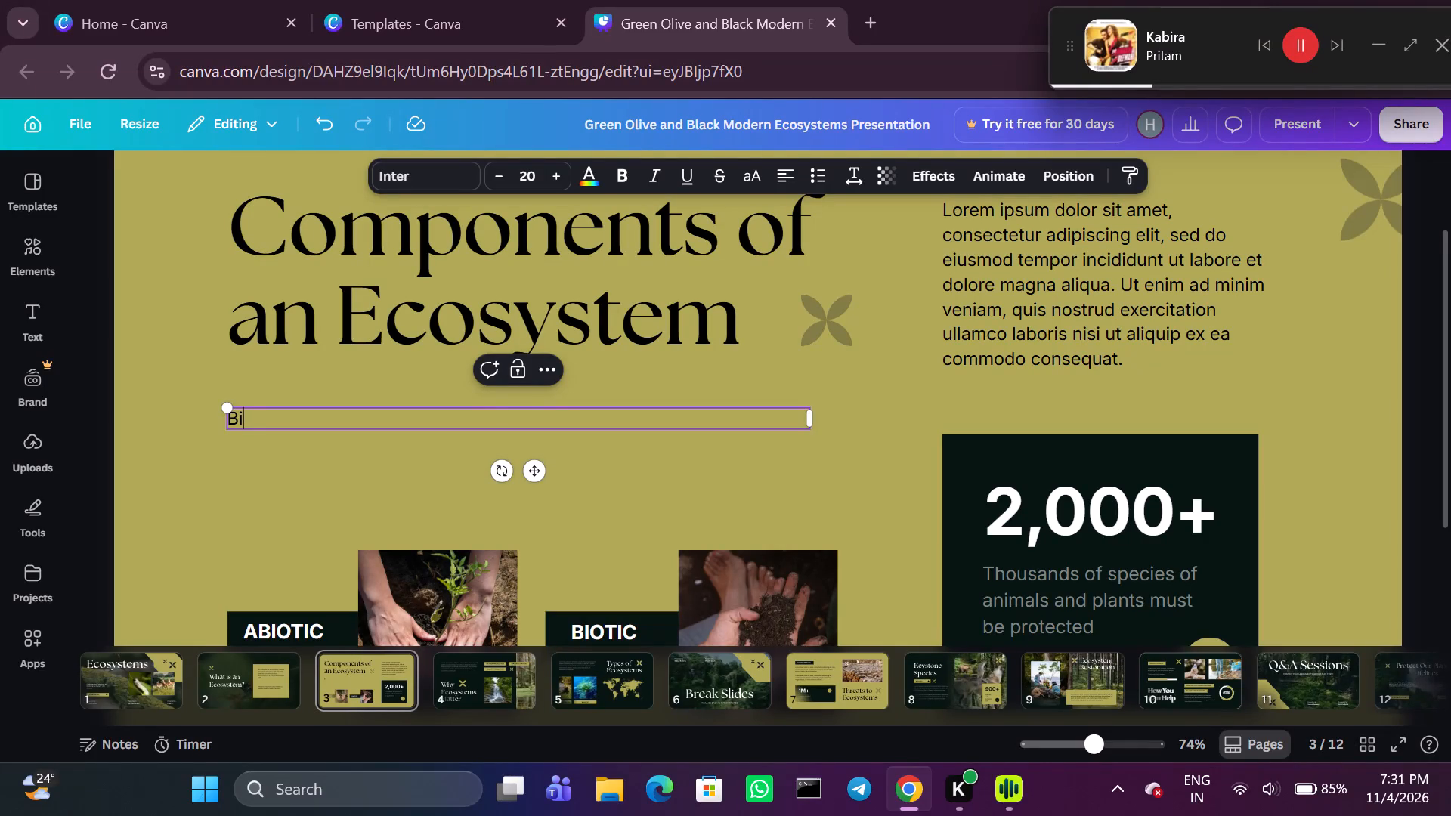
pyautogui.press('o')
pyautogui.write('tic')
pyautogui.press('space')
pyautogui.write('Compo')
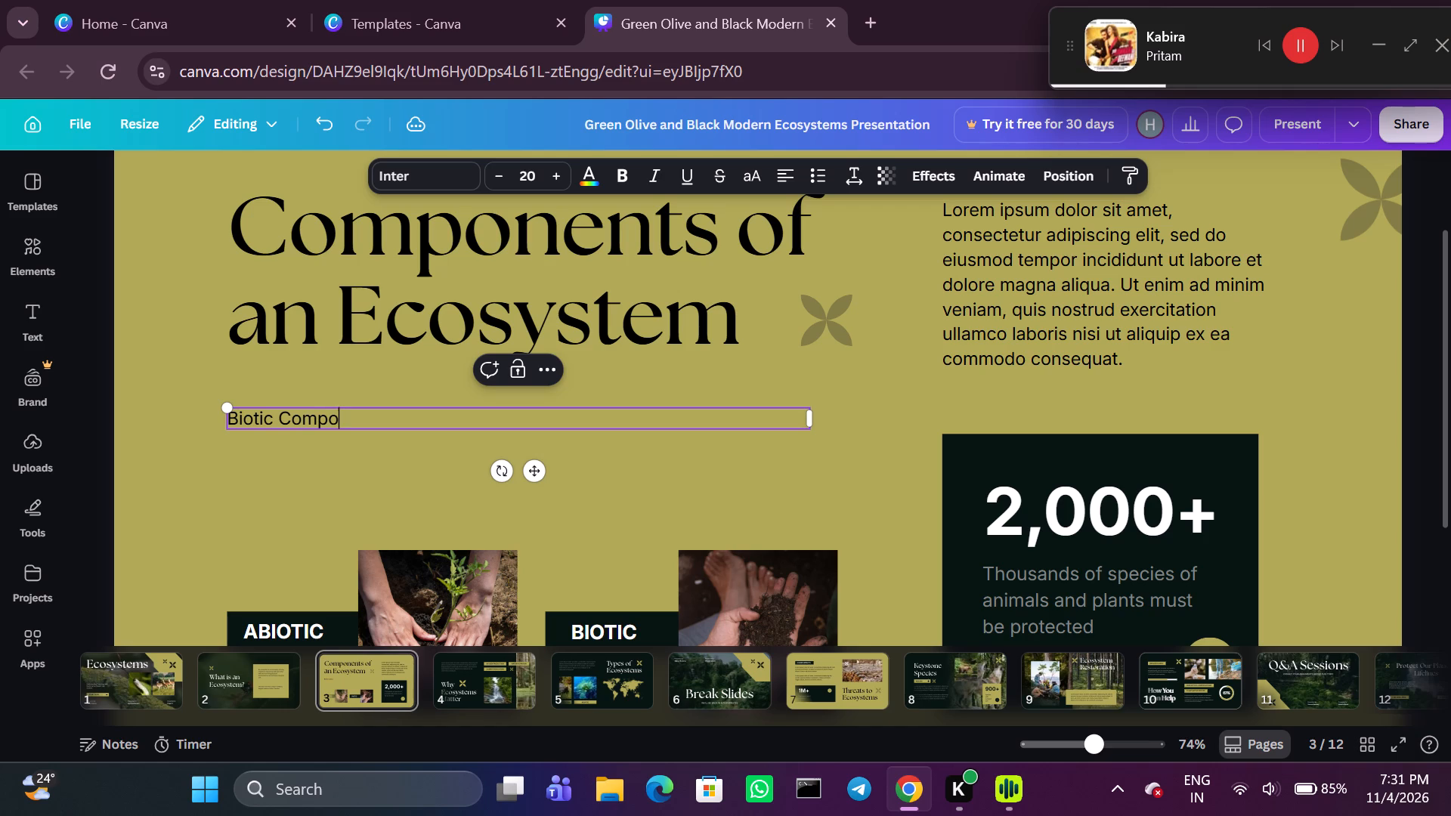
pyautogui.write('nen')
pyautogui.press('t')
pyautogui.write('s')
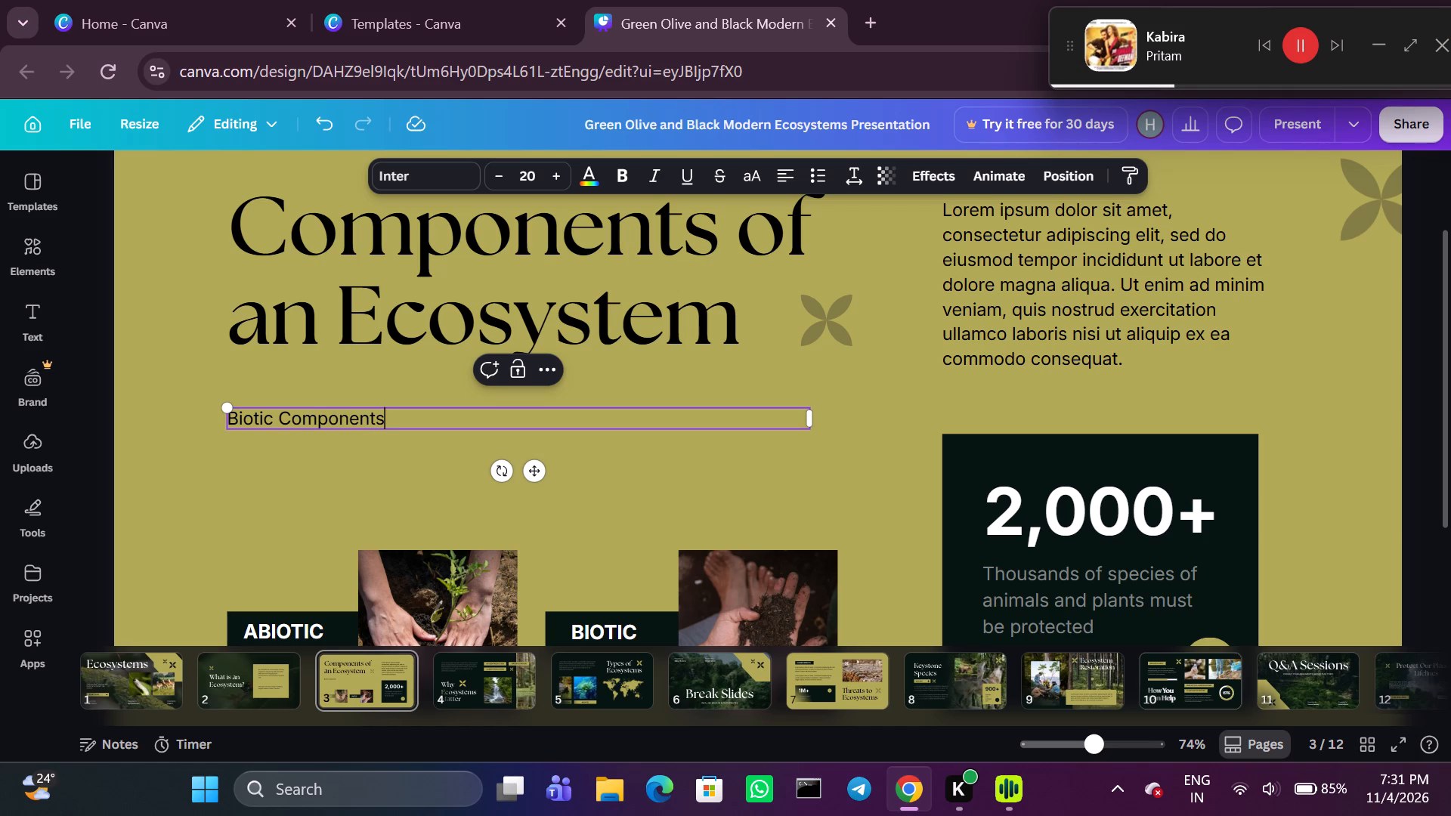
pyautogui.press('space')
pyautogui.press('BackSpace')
# Append "(Living):" directly after "Biotic Components" in the paragraph below the heading.
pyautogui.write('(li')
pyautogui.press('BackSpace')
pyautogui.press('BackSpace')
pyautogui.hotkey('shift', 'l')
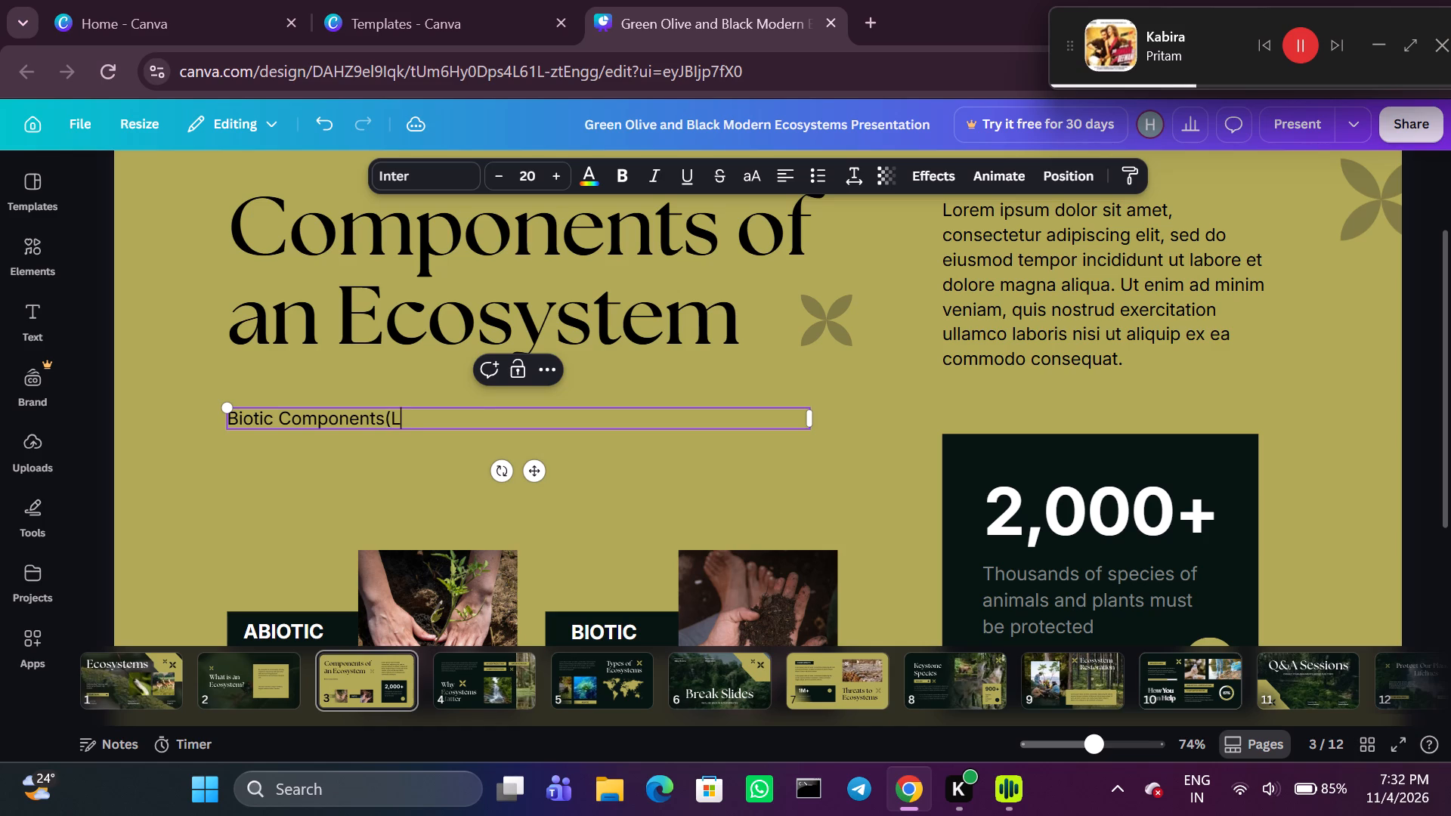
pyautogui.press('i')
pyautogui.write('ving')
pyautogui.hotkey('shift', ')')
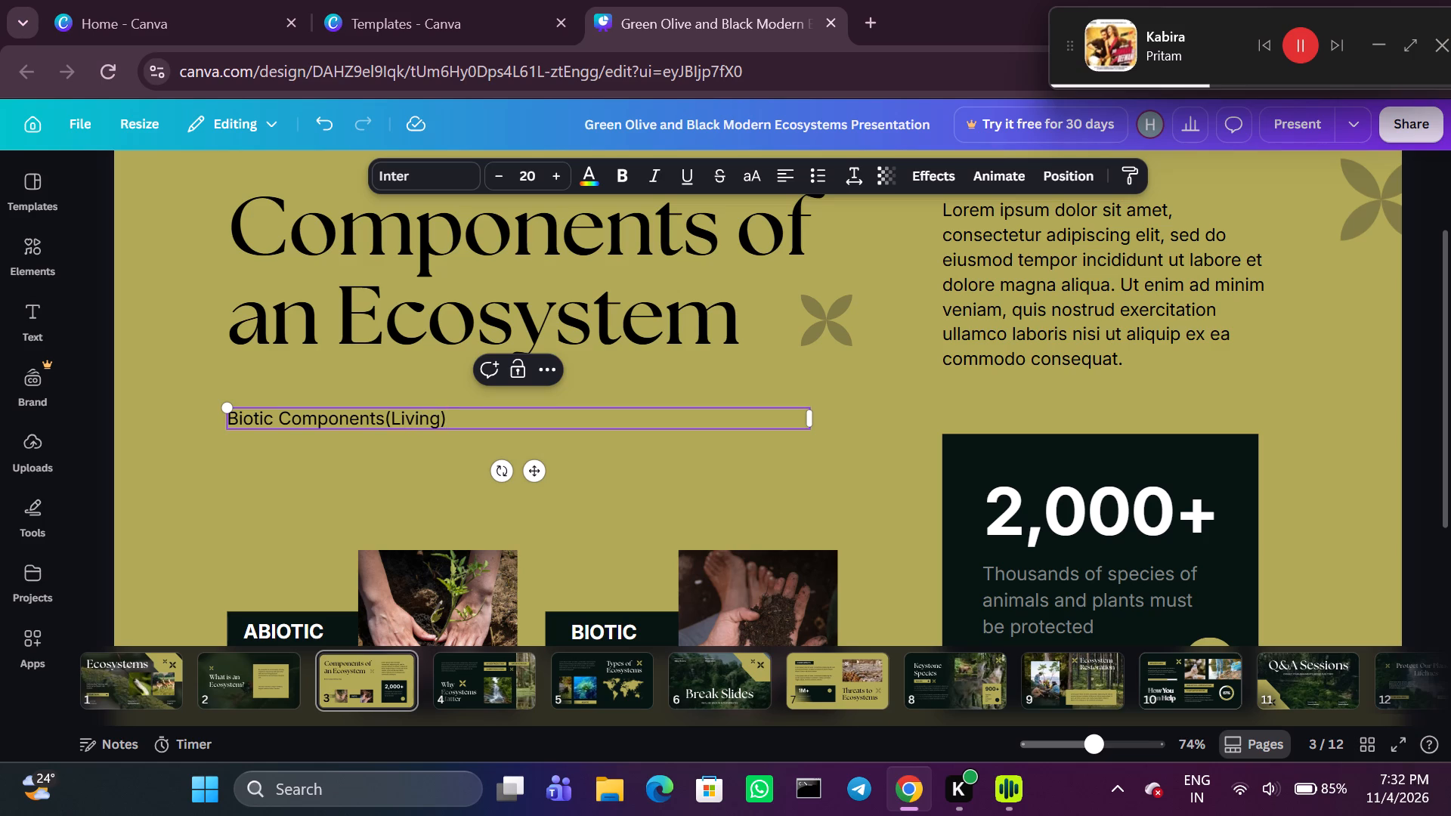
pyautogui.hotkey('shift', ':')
# Make the whole "Biotic Components(Living):" label bold, including the closing bracket and colon.
pyautogui.moveTo(229, 418); pyautogui.dragTo(364, 423)
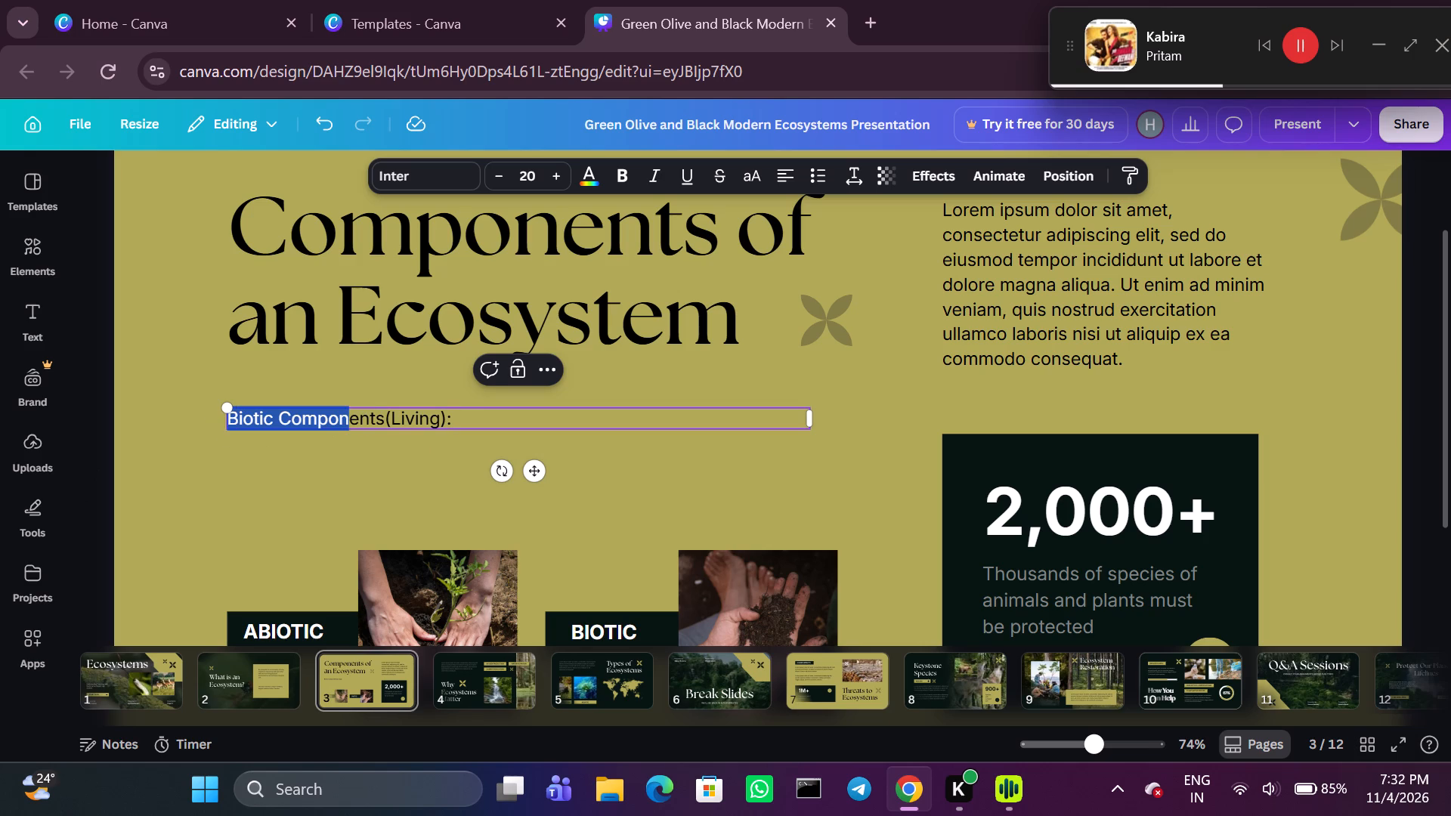
pyautogui.moveTo(364, 423); pyautogui.dragTo(444, 423)
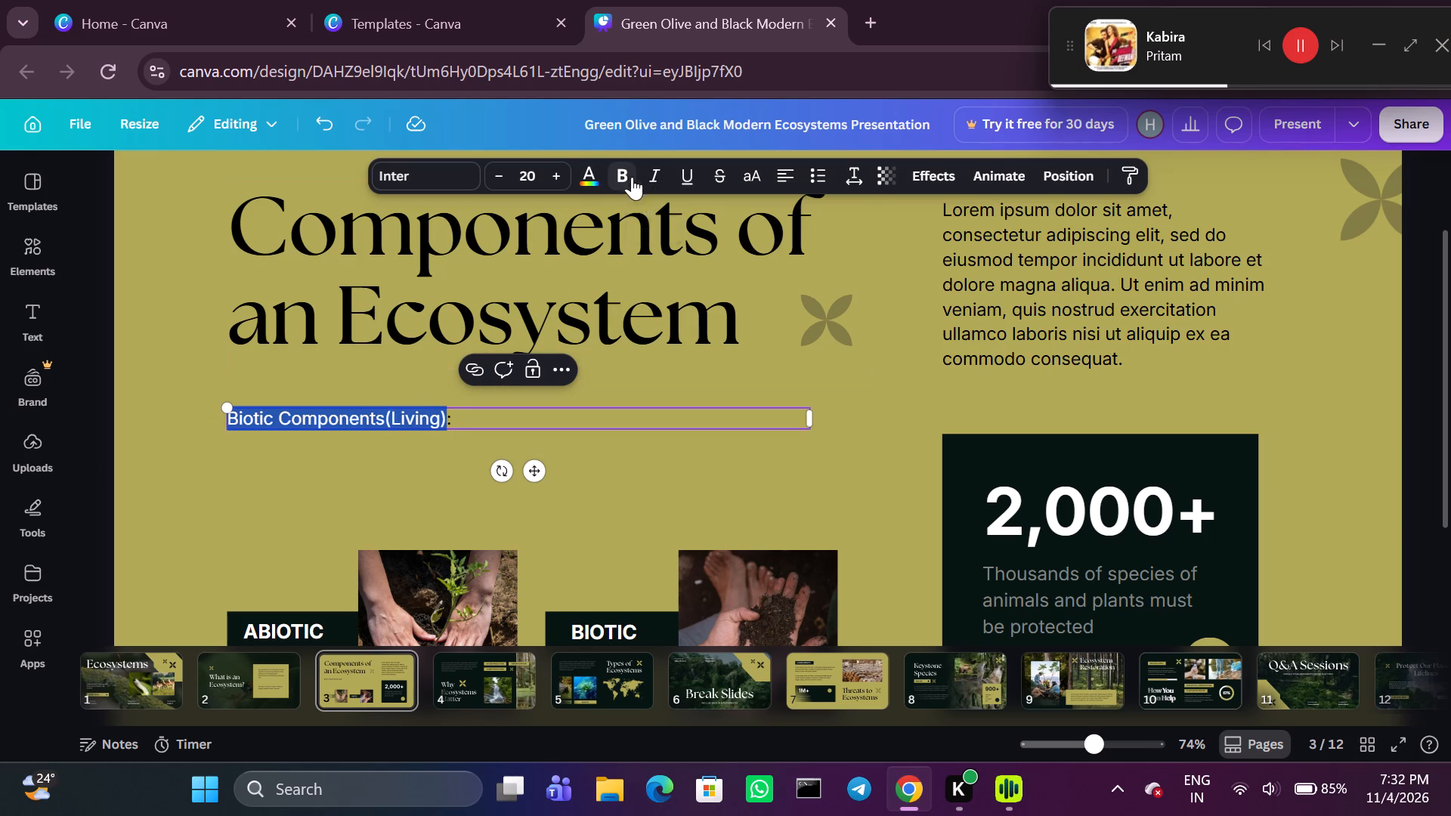
pyautogui.click(626, 173)
pyautogui.click(481, 422)
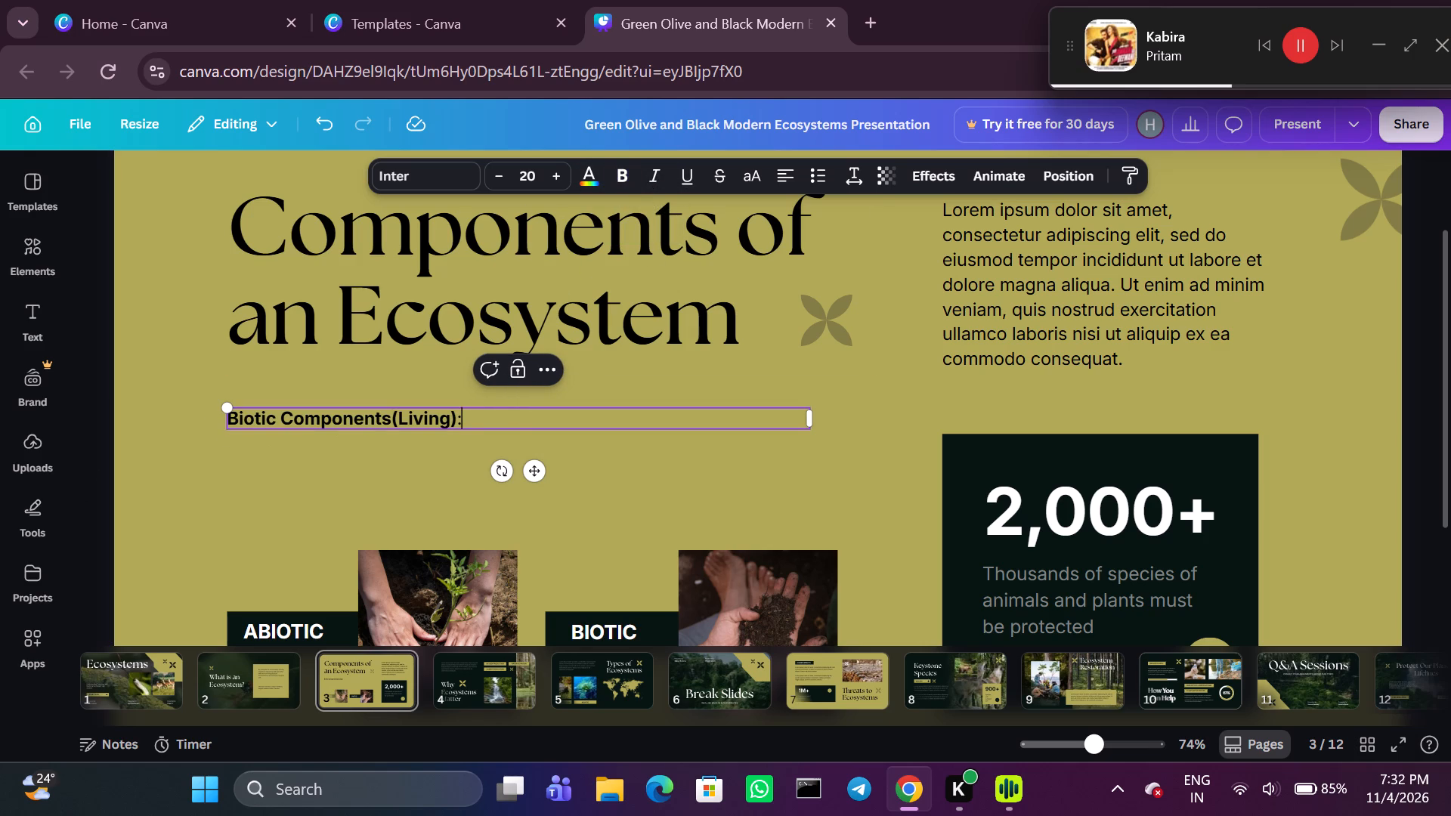
pyautogui.click(459, 422)
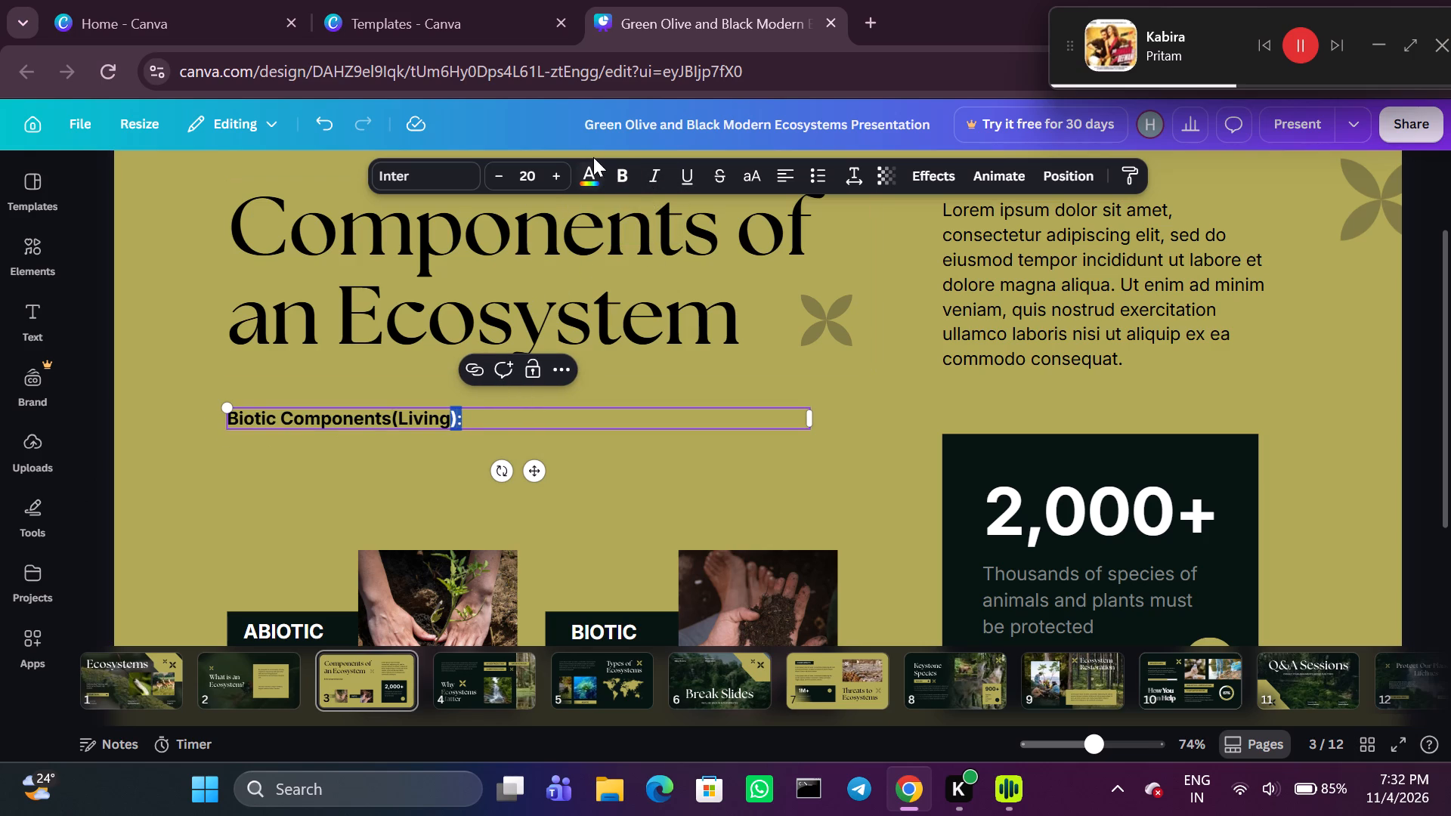
pyautogui.click(617, 171)
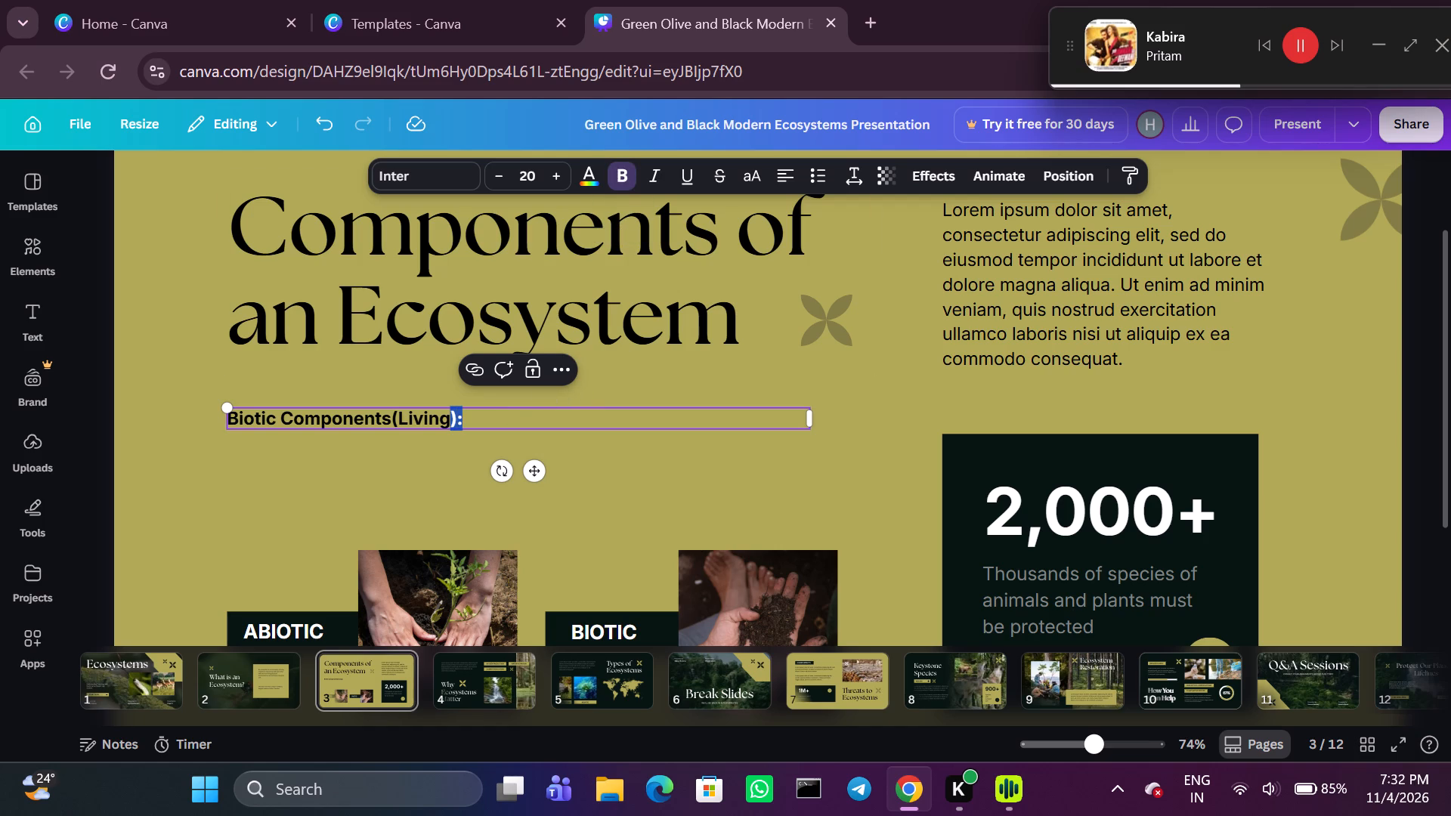
pyautogui.click(479, 422)
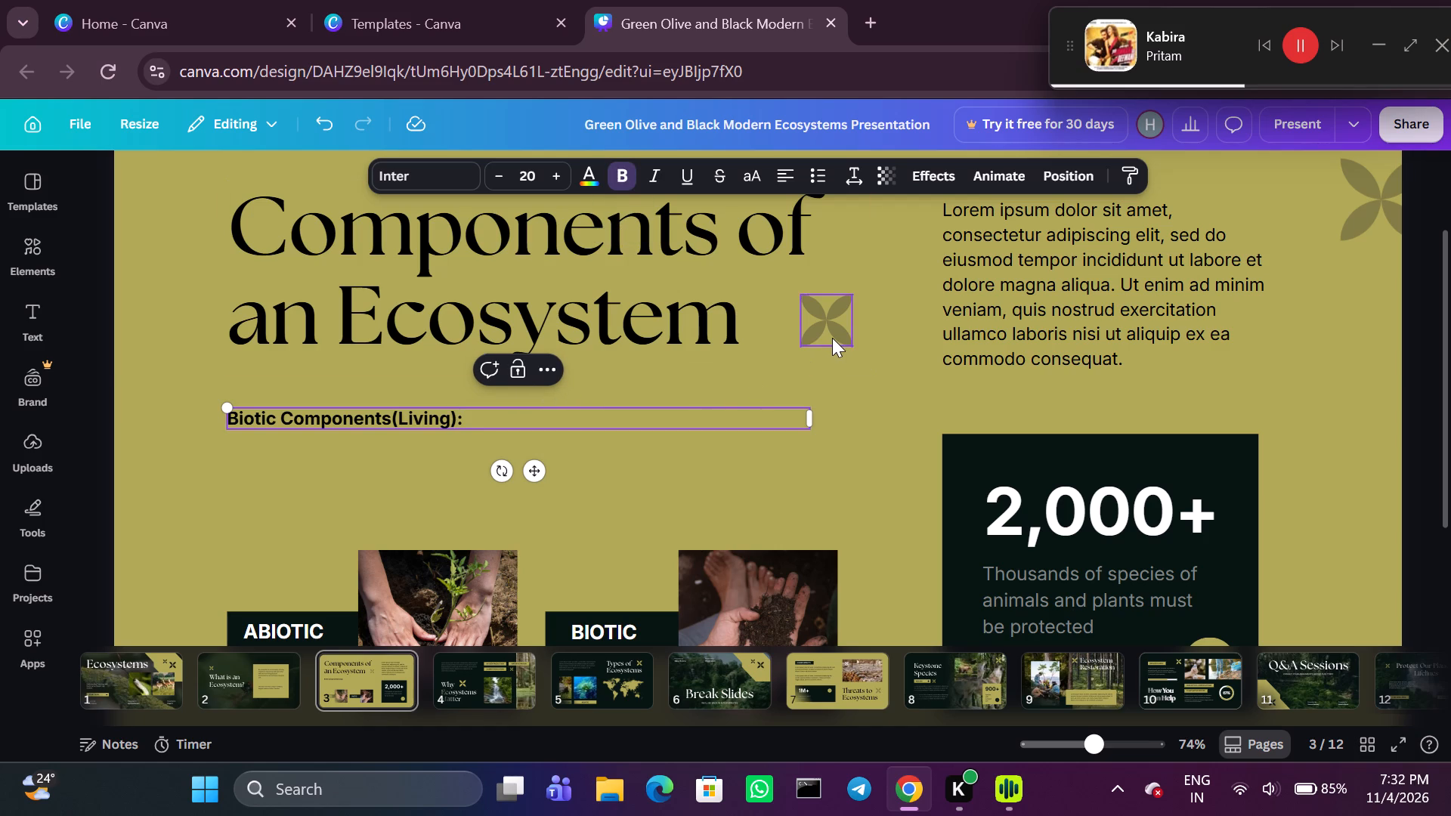
# Continue the paragraph after the bold "Biotic Components(Living):" label with "The living organisms in the system" in regular weight.
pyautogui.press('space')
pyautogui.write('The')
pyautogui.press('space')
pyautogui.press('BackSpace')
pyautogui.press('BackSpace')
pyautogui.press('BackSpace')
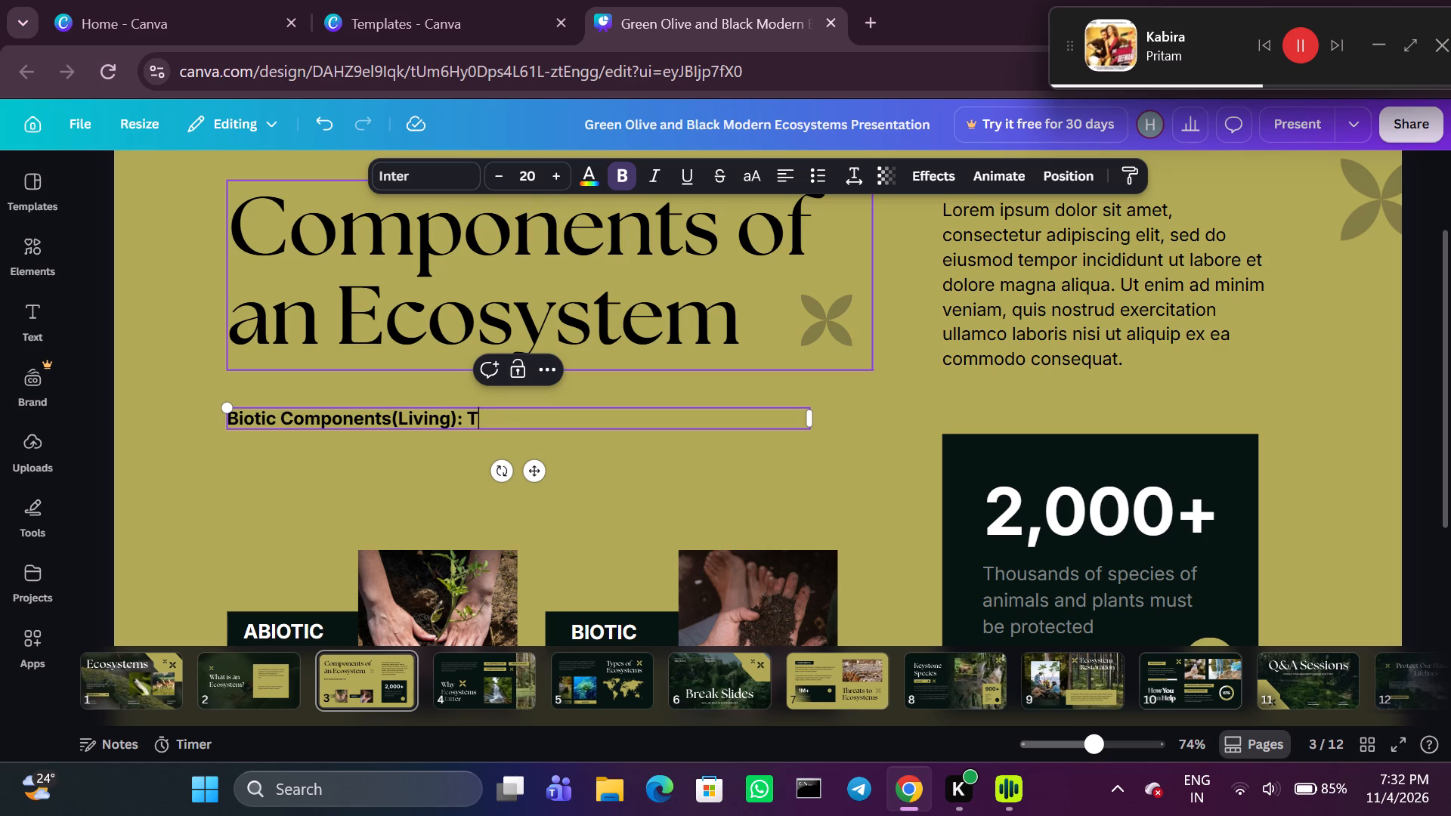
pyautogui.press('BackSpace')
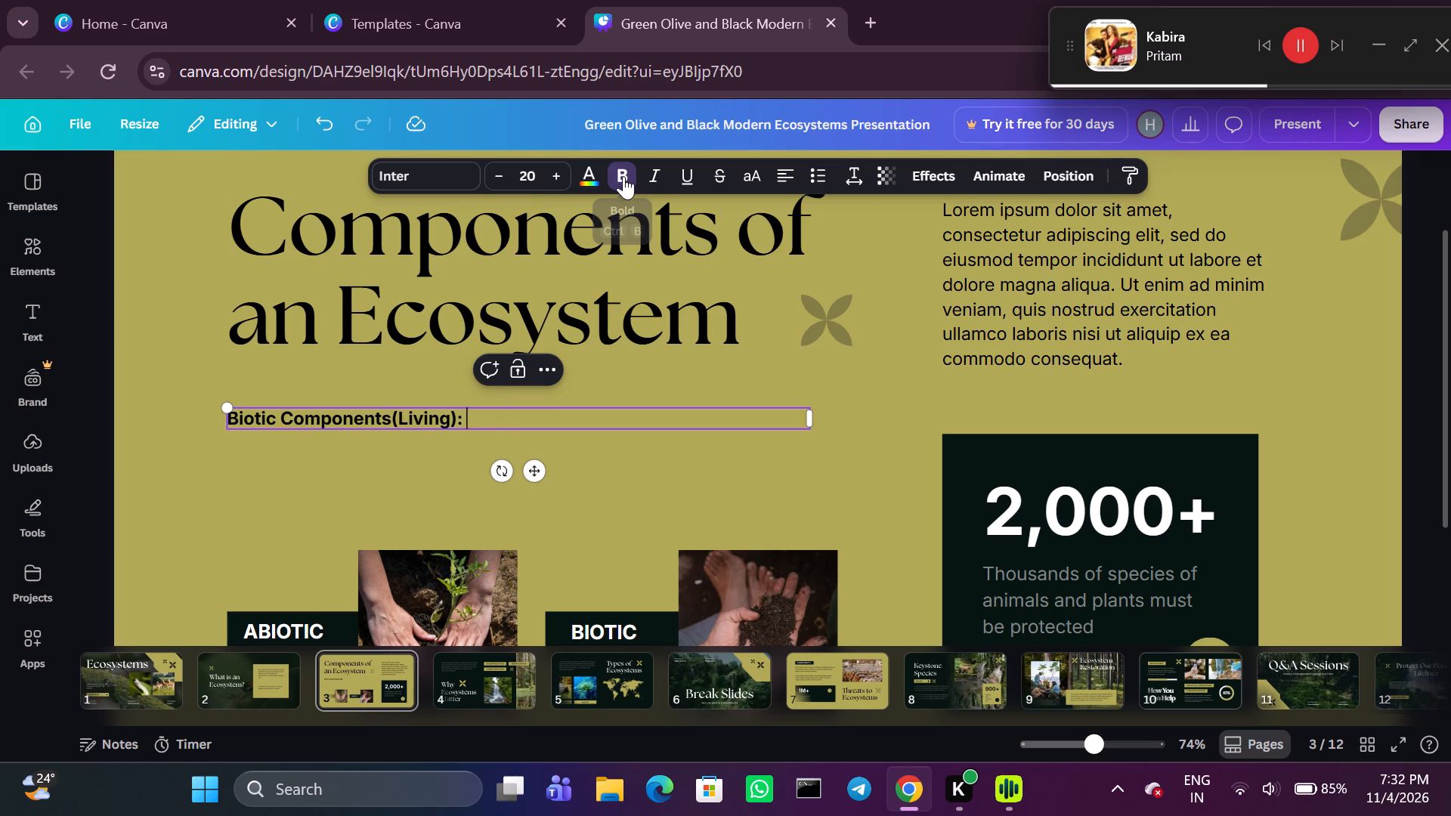
pyautogui.click(623, 176)
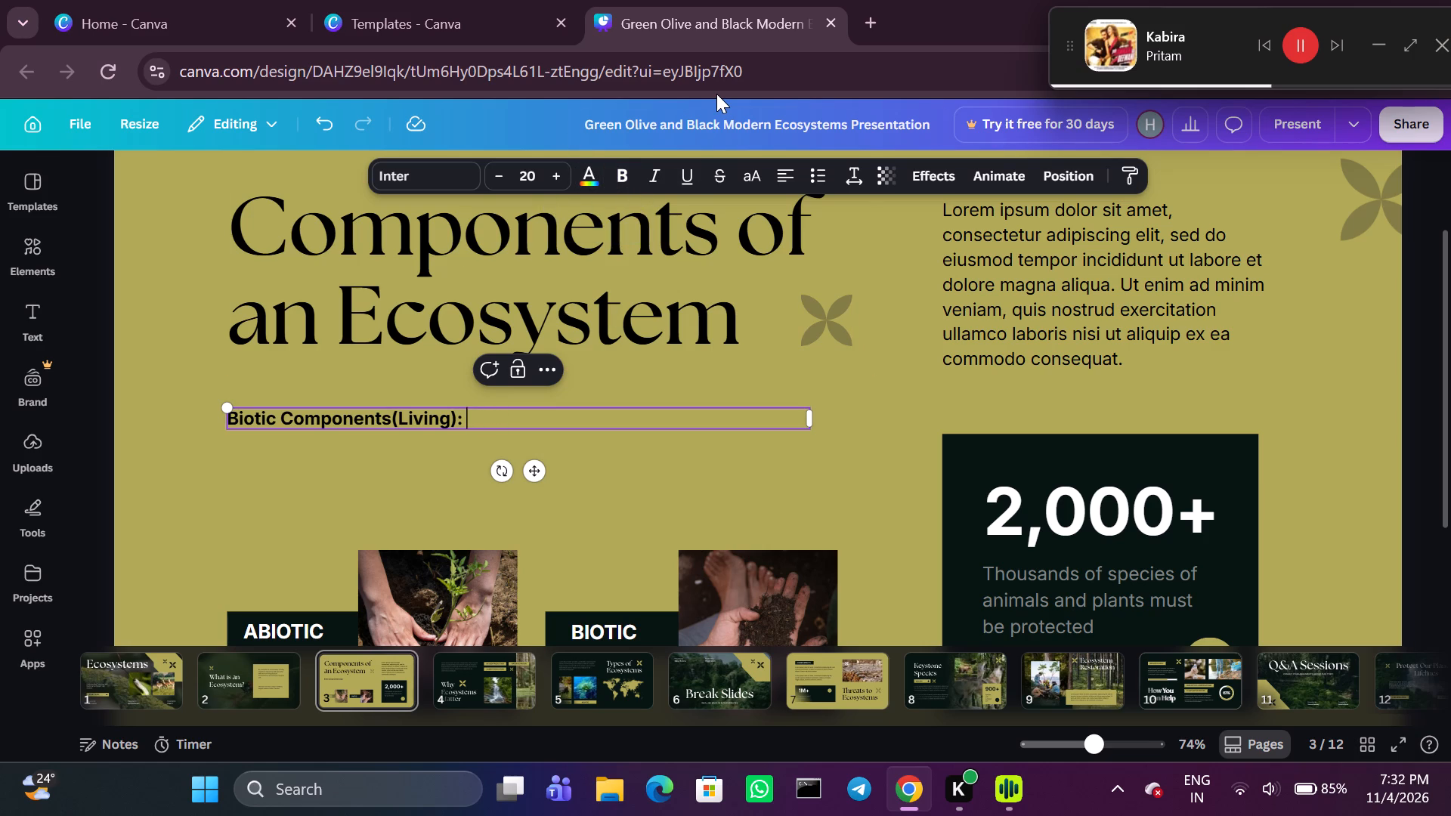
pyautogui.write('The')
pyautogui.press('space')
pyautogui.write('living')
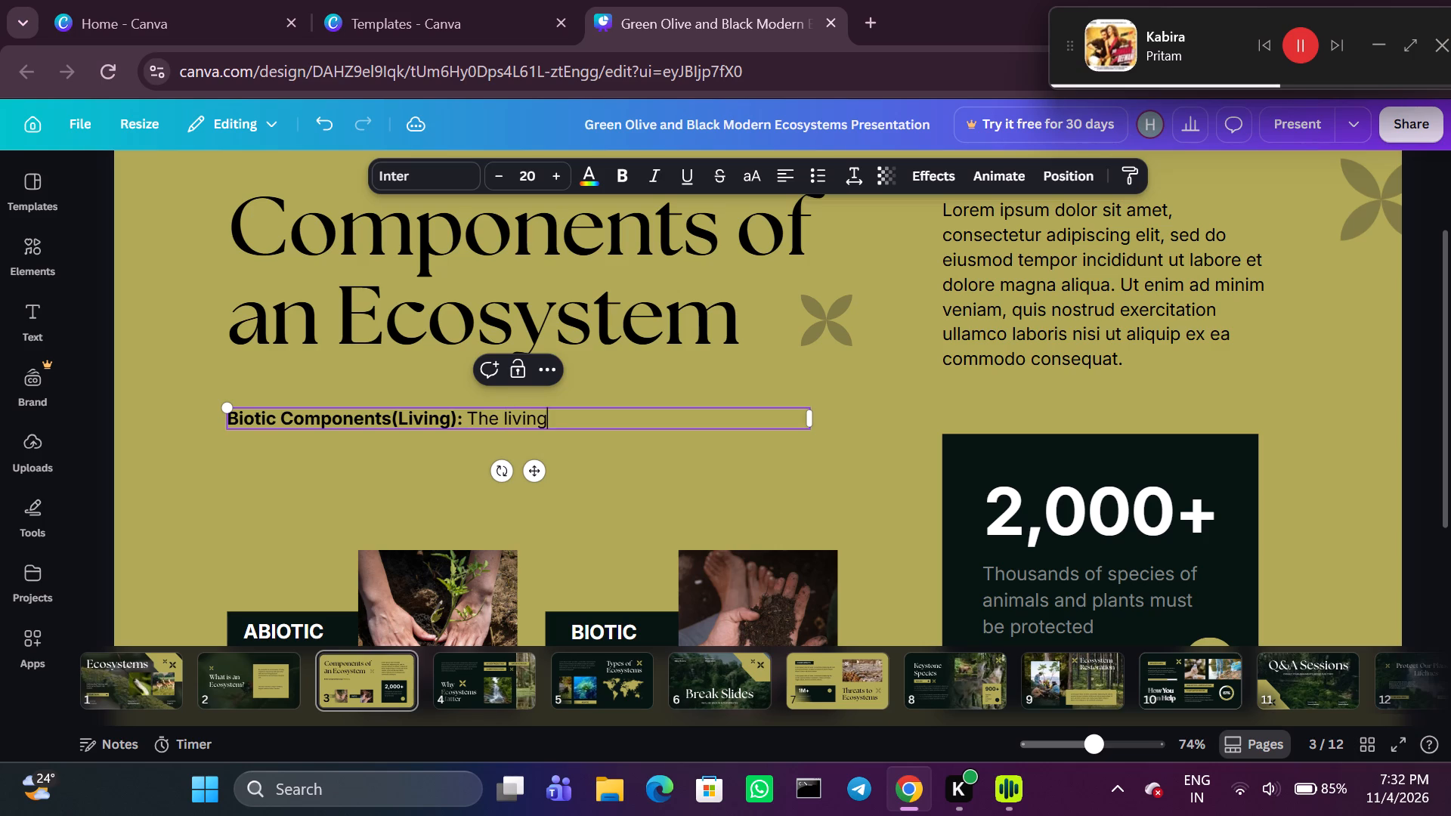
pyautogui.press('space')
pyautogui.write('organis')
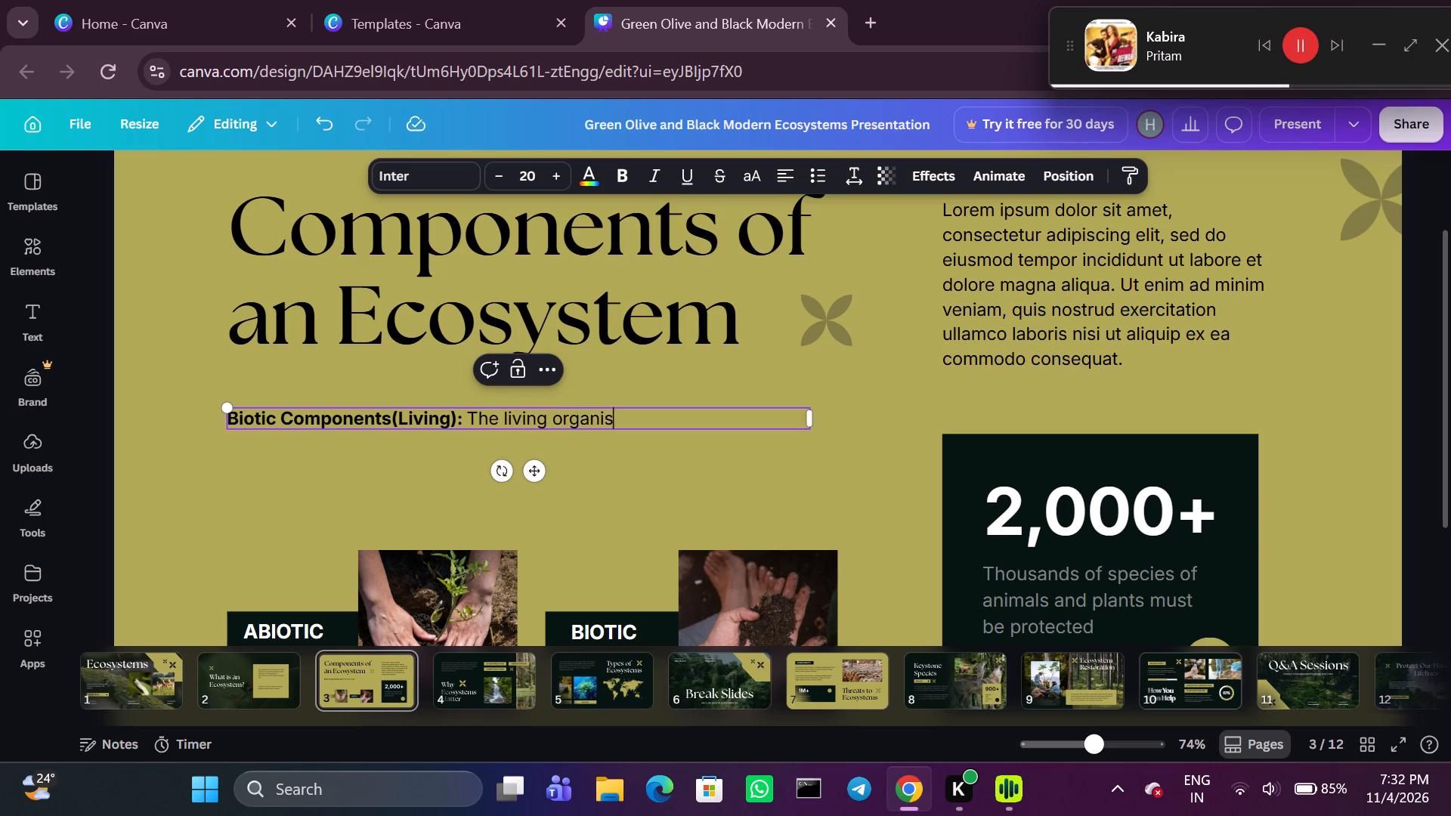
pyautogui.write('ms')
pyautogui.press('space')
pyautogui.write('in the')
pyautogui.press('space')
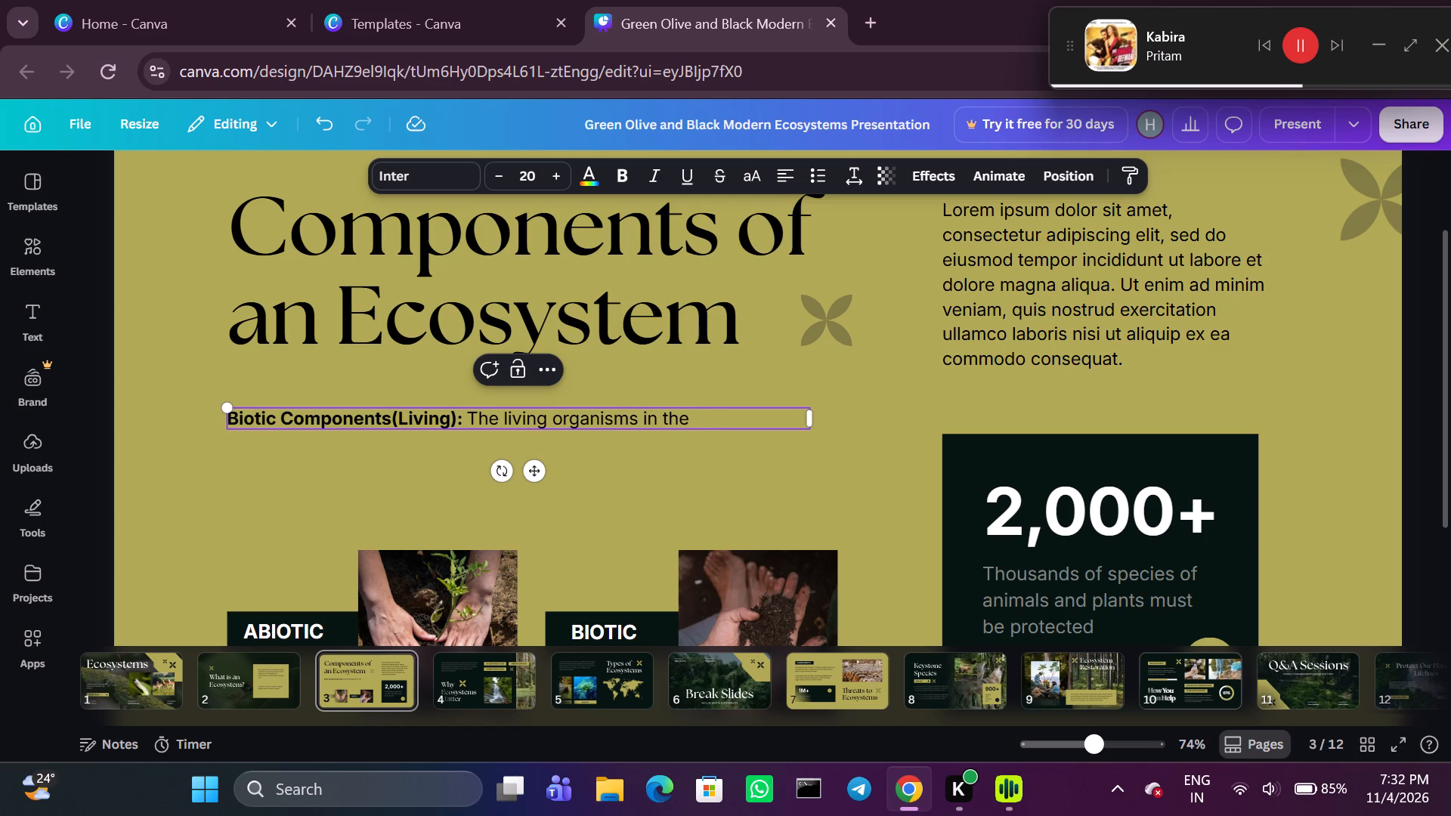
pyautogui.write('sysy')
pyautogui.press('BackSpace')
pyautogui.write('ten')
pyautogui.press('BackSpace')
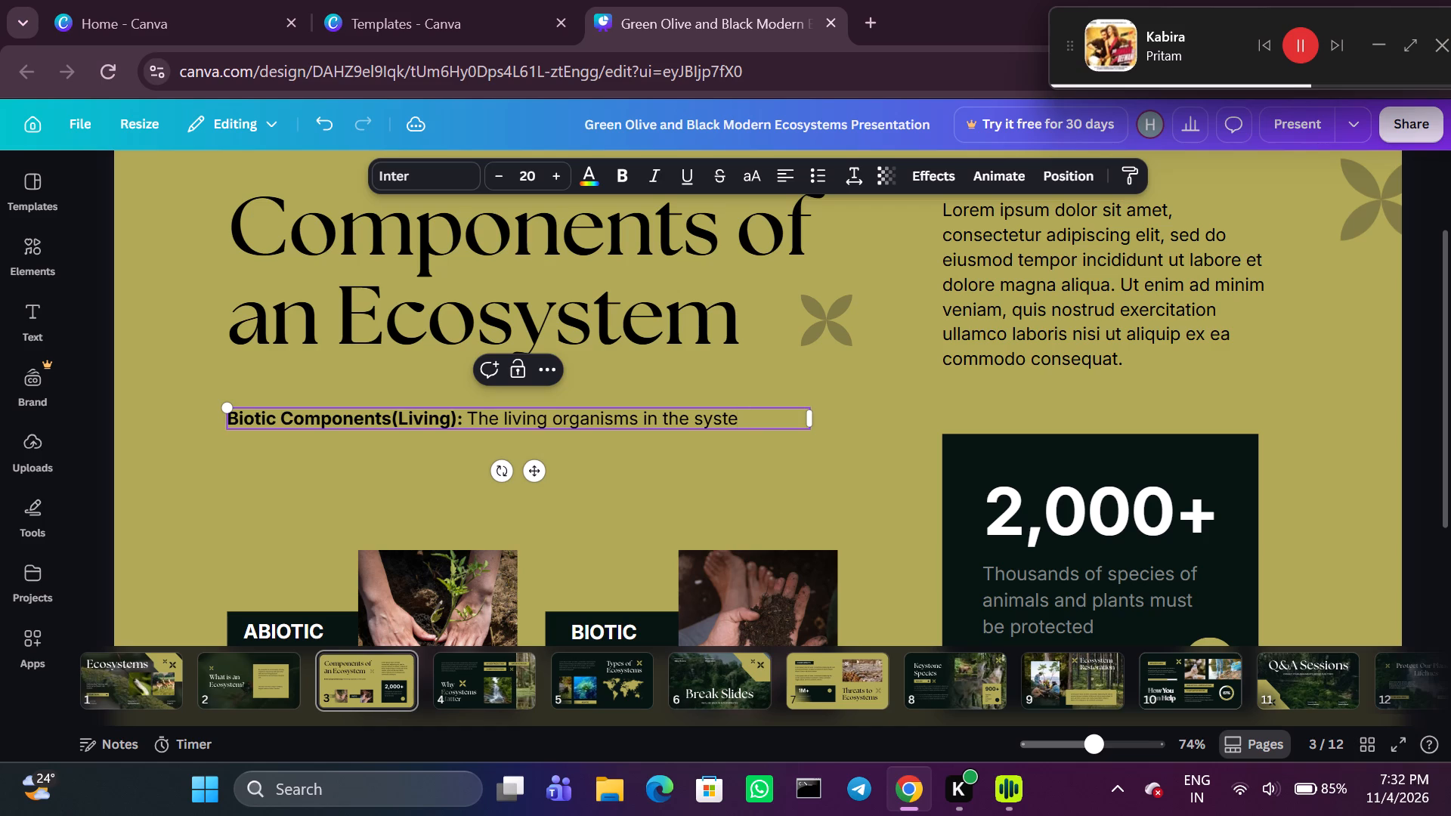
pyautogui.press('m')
# Extend the biotic components sentence with ",organized into trophic levels:".
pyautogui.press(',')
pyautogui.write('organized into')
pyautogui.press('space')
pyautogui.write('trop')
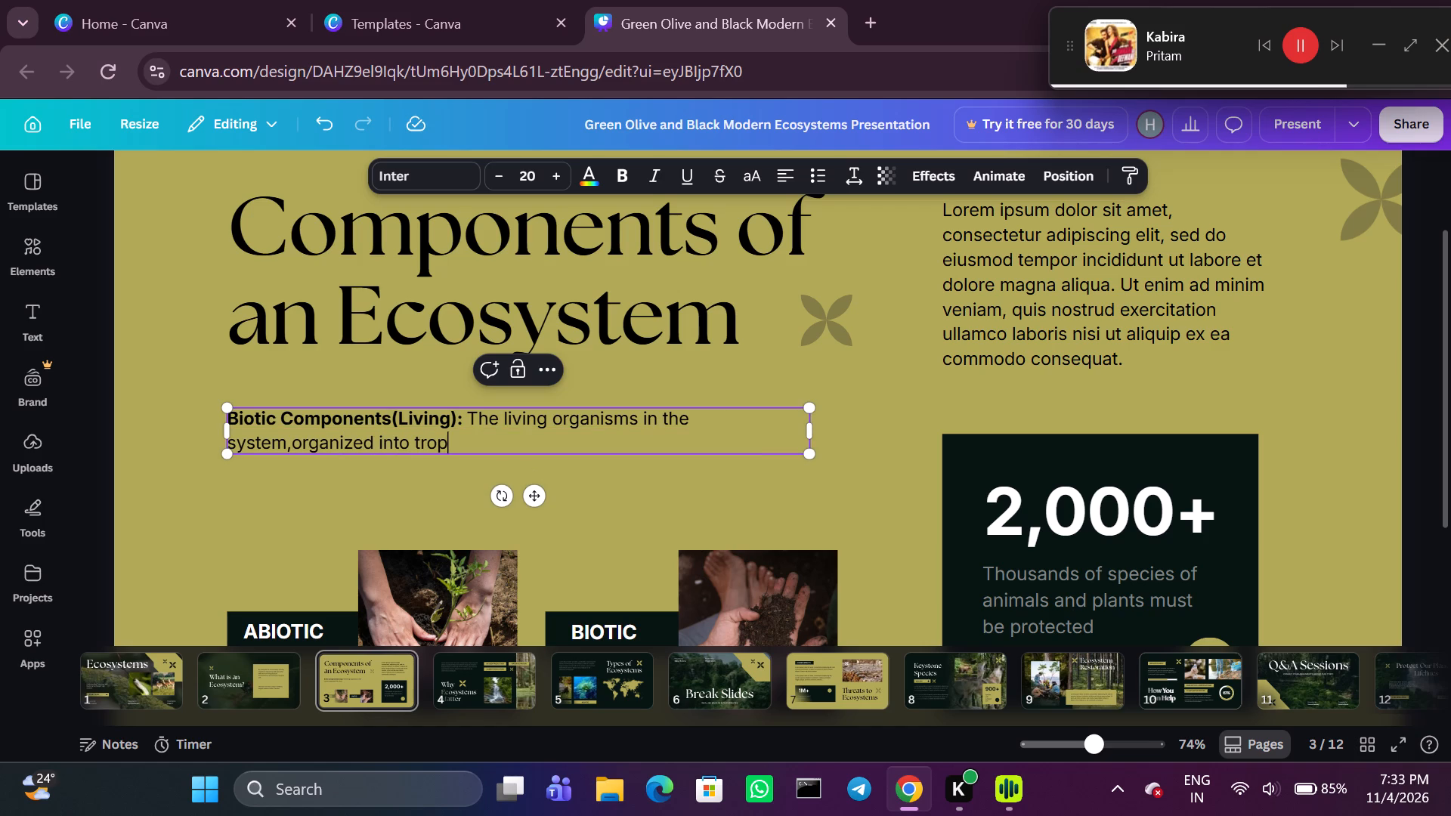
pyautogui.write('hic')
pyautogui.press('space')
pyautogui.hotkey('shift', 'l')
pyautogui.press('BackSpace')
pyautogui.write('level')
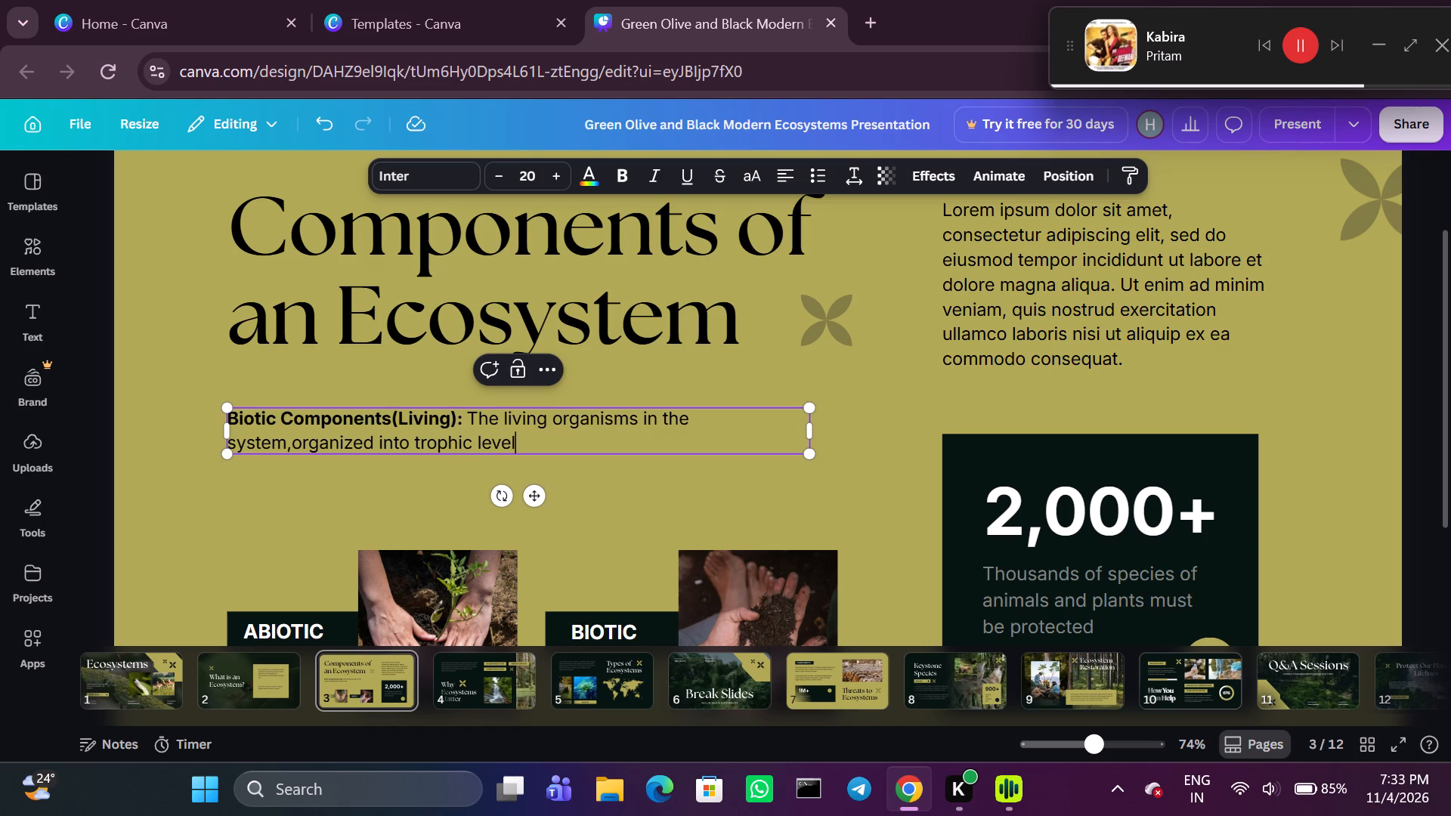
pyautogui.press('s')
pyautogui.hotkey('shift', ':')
# Skip to the next song in the Lastwave mini player.
pyautogui.click(1347, 47)
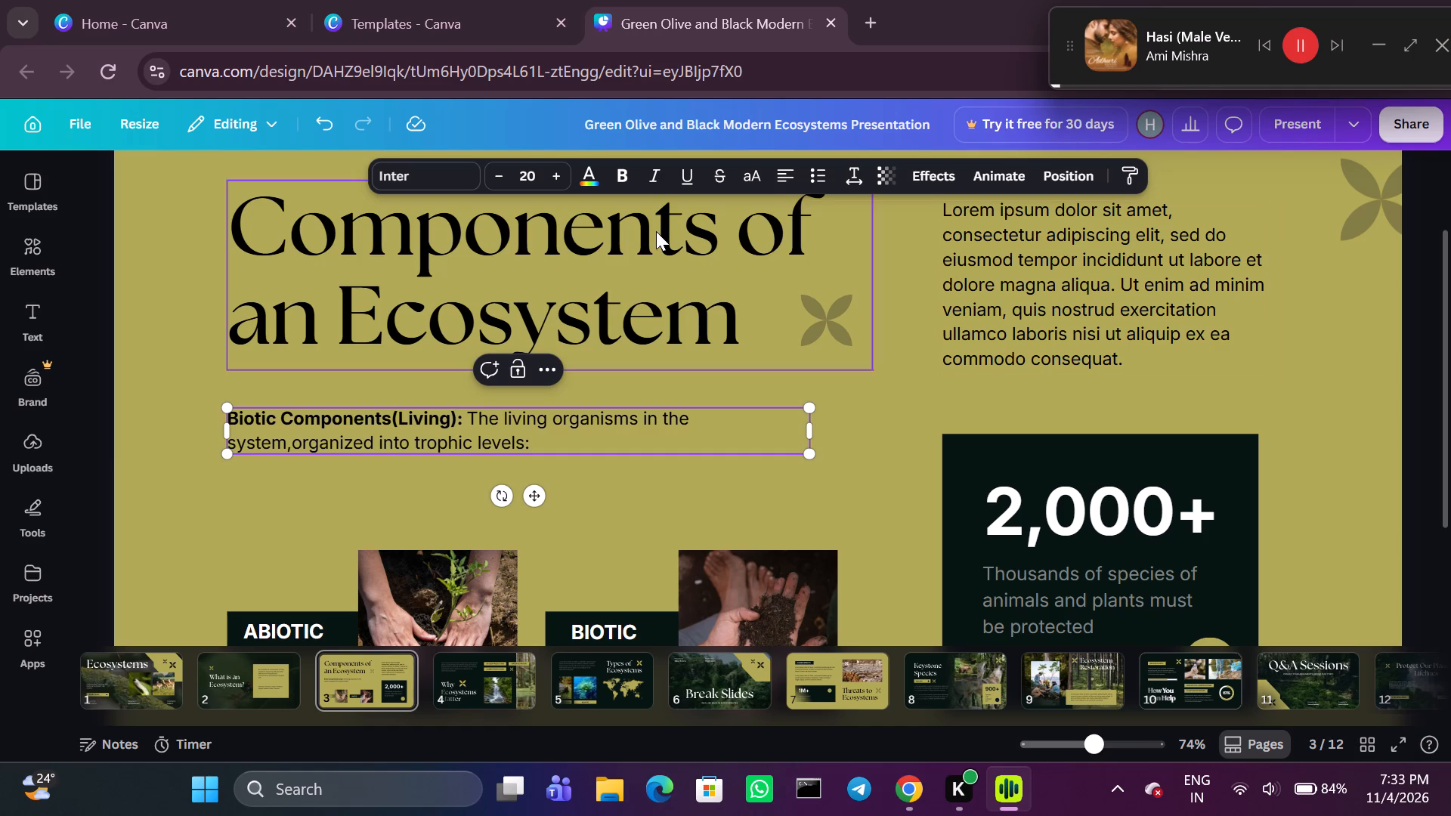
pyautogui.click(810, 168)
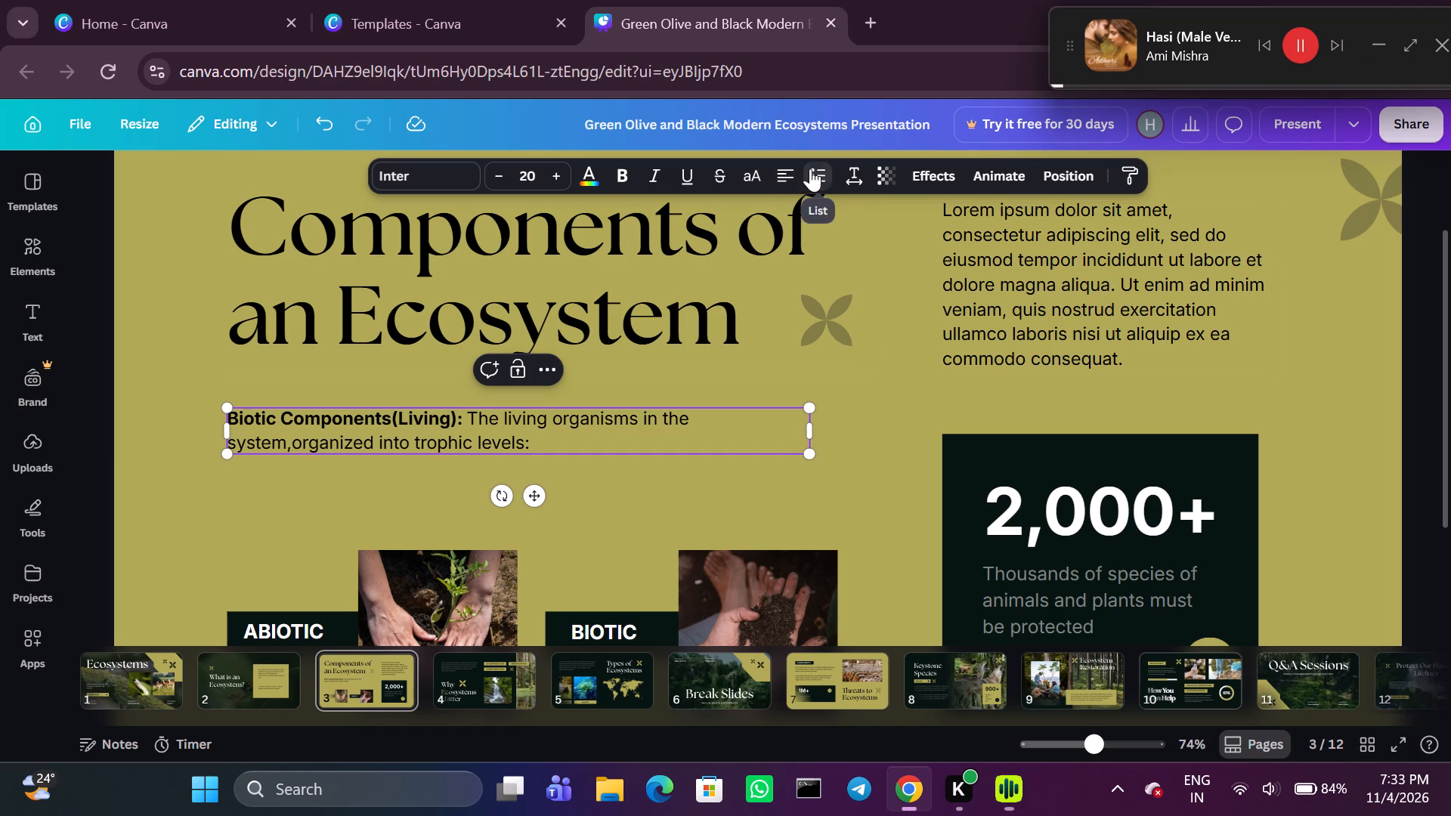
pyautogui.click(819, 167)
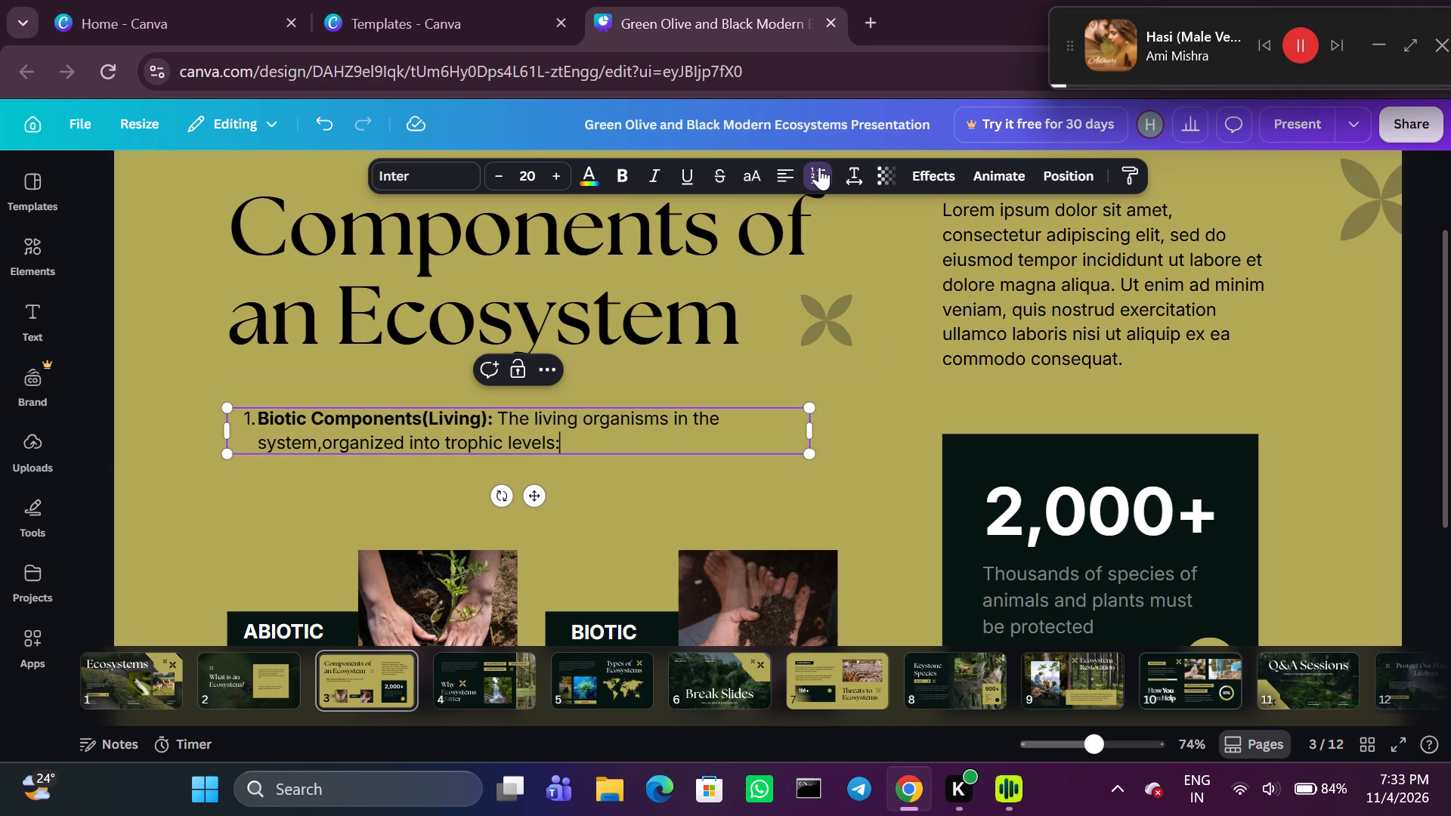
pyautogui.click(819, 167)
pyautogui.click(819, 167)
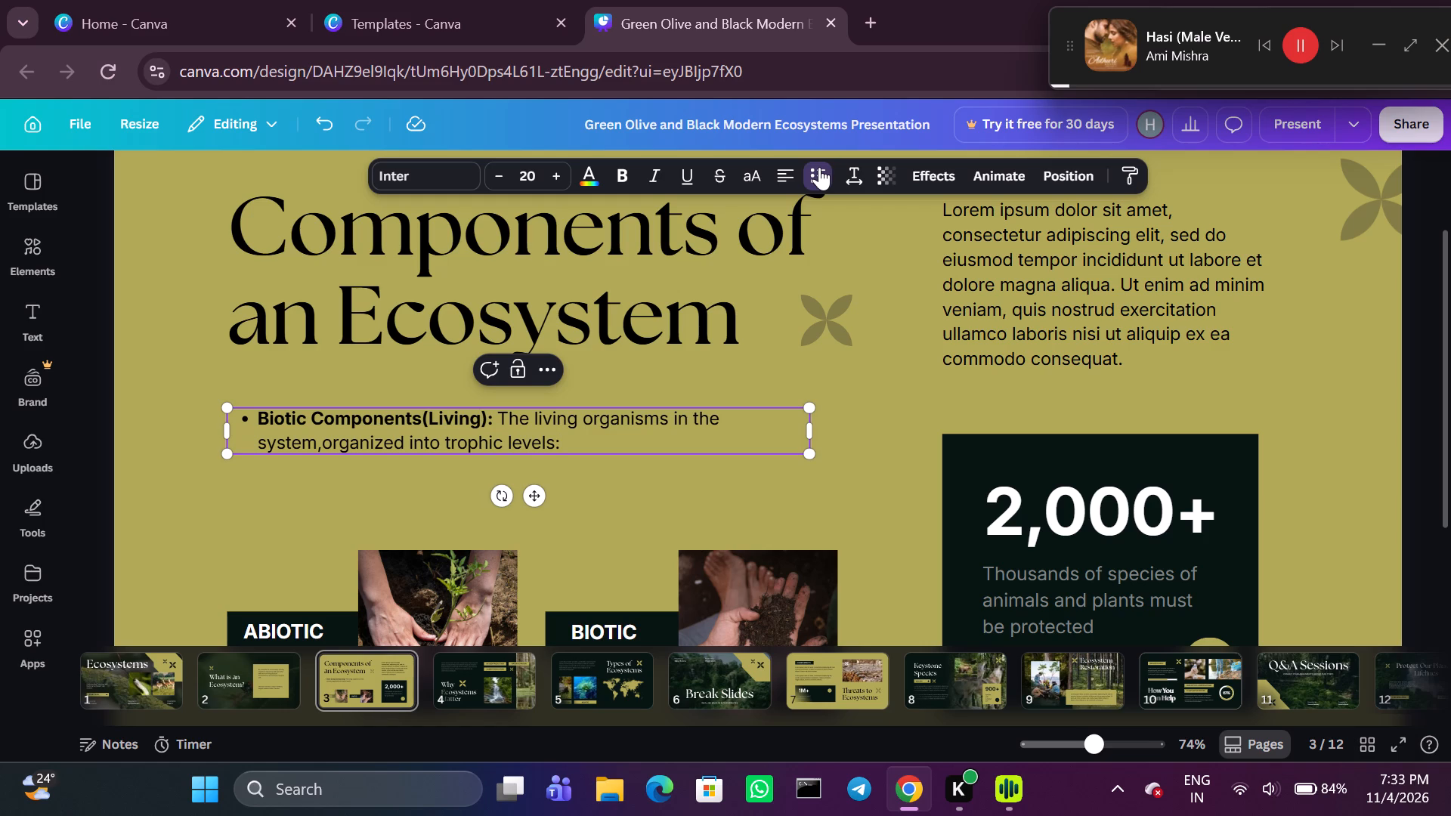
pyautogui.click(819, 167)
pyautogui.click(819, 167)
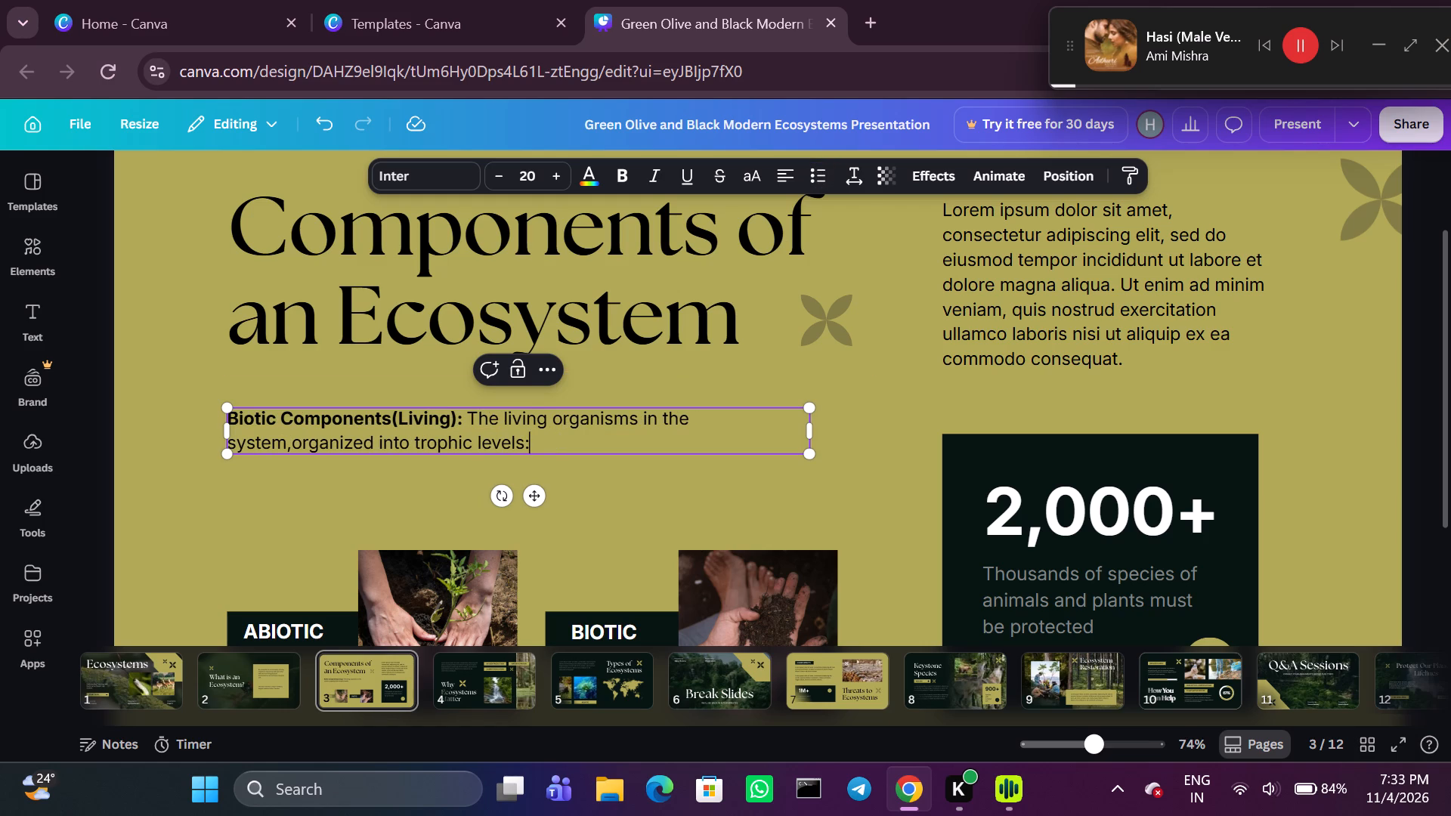
# Add a bulleted line reading "Producers" below the biotic components sentence.
pyautogui.press('Return')
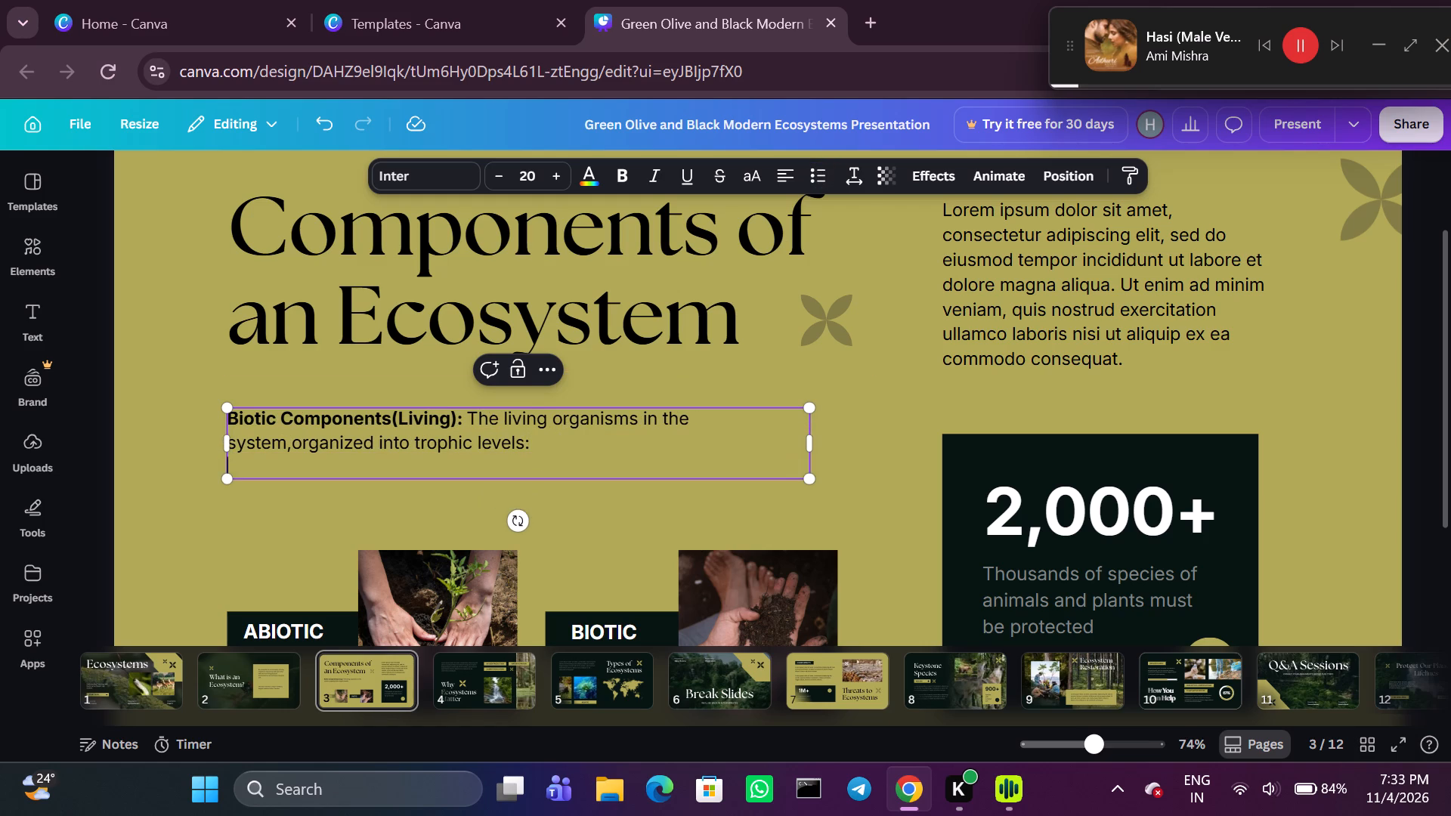
pyautogui.click(805, 178)
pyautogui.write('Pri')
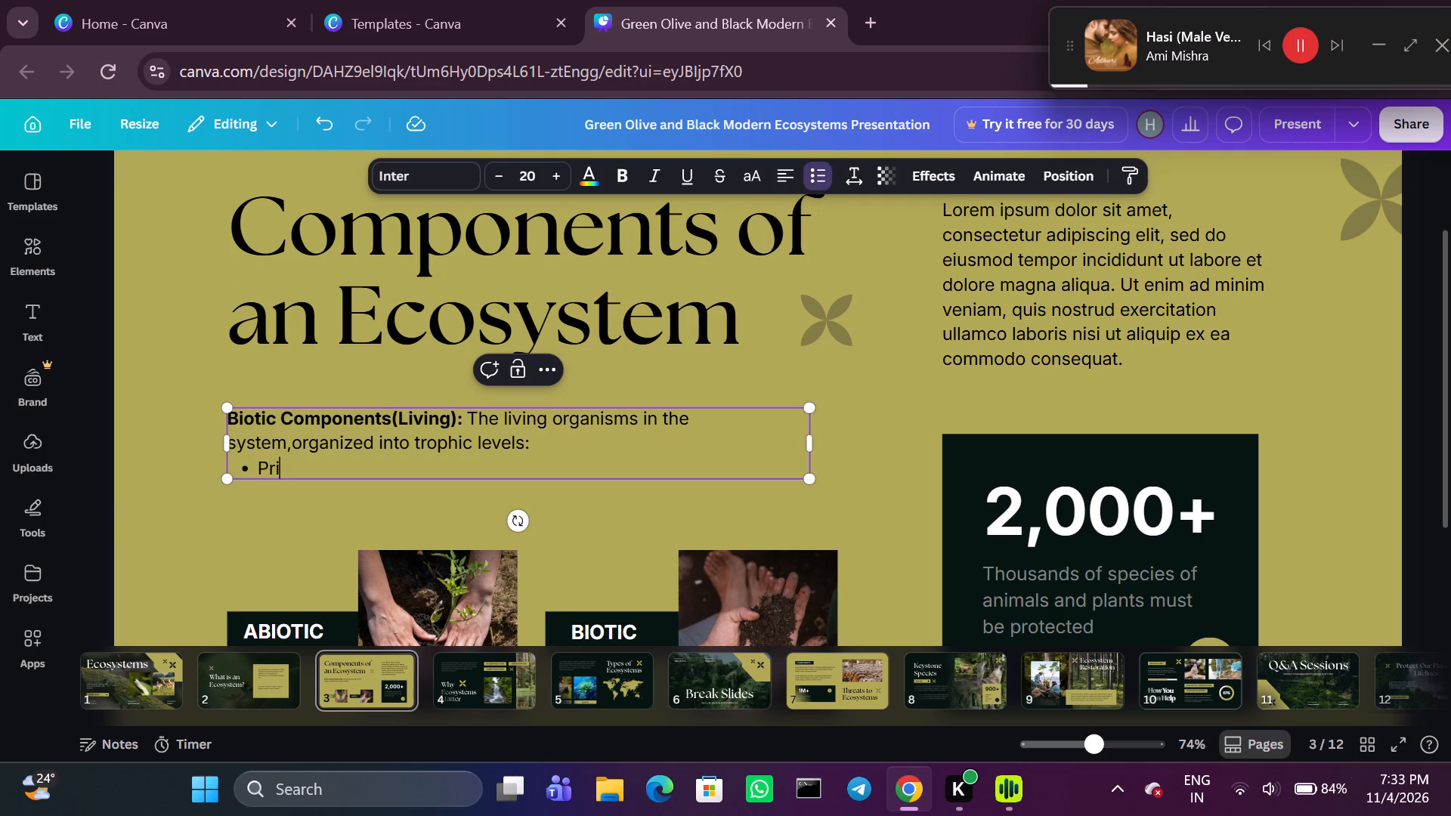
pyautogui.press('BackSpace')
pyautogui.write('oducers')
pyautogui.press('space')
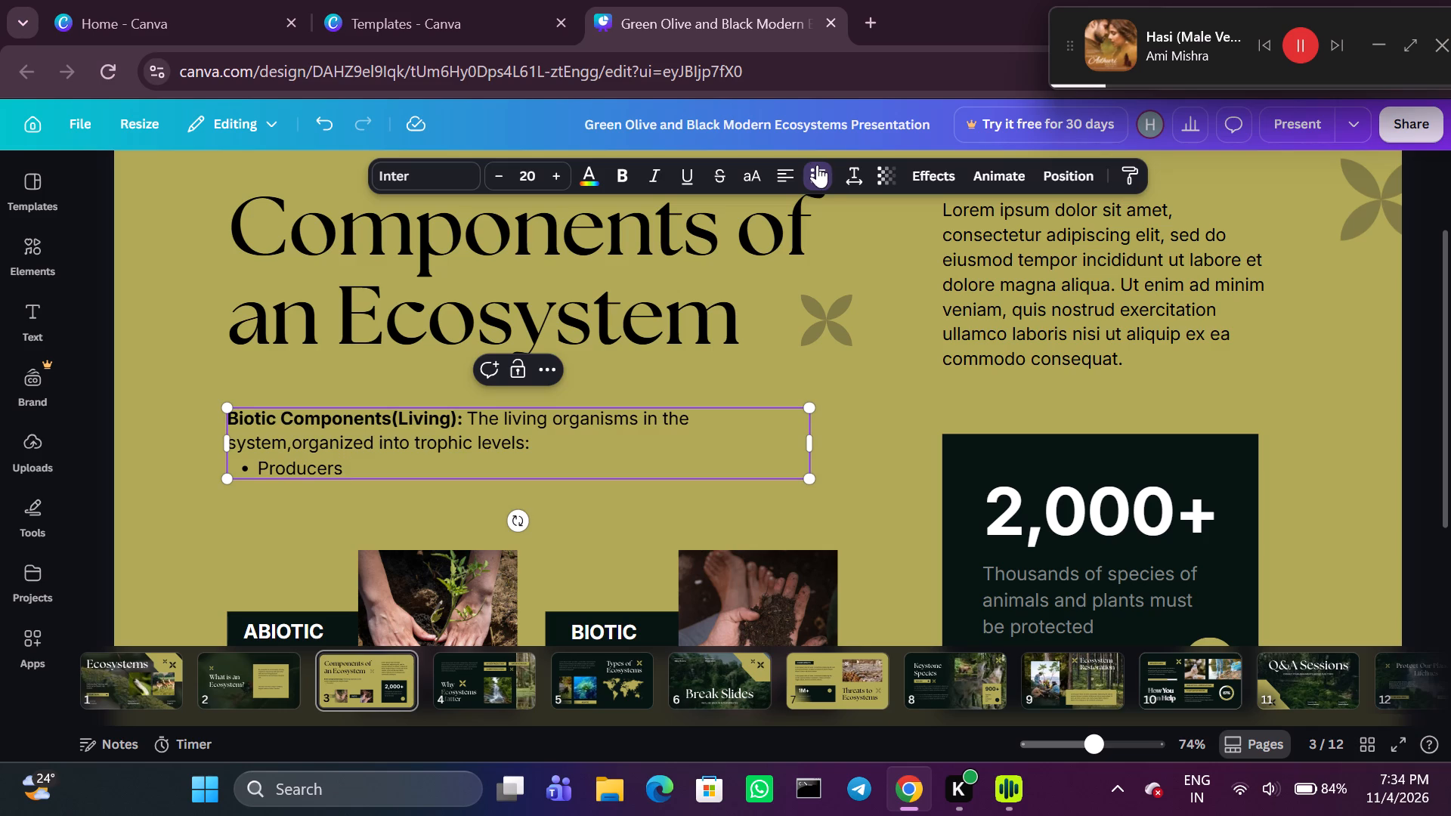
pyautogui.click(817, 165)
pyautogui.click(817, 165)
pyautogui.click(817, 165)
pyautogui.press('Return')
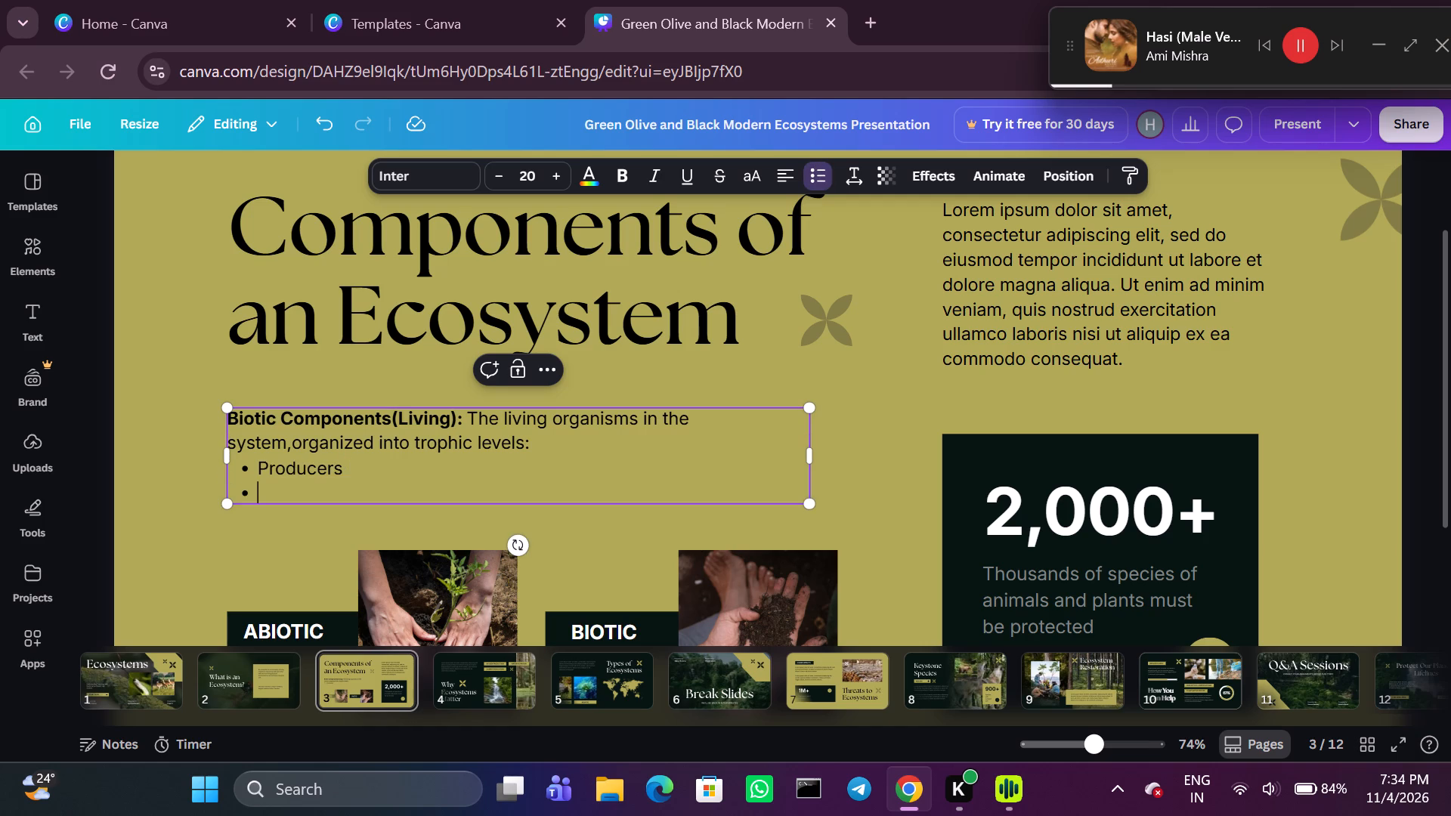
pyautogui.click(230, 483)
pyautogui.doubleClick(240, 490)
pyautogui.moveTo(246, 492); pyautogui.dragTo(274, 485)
# Add several trailing spaces after "Producers" in the bulleted line.
pyautogui.doubleClick(379, 473)
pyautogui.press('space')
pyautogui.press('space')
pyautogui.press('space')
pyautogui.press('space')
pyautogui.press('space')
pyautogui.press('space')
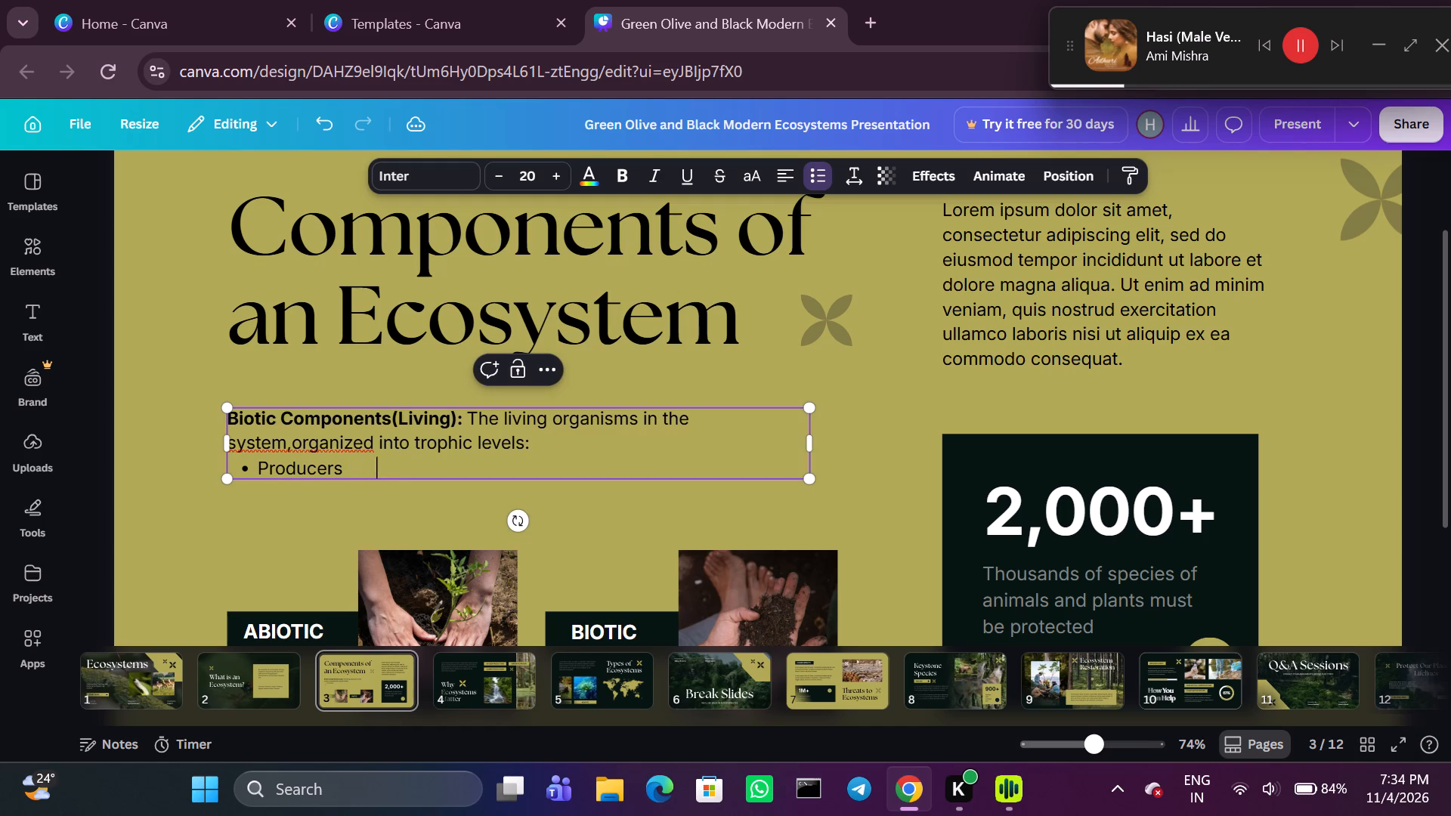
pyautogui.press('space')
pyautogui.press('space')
pyautogui.click(387, 468)
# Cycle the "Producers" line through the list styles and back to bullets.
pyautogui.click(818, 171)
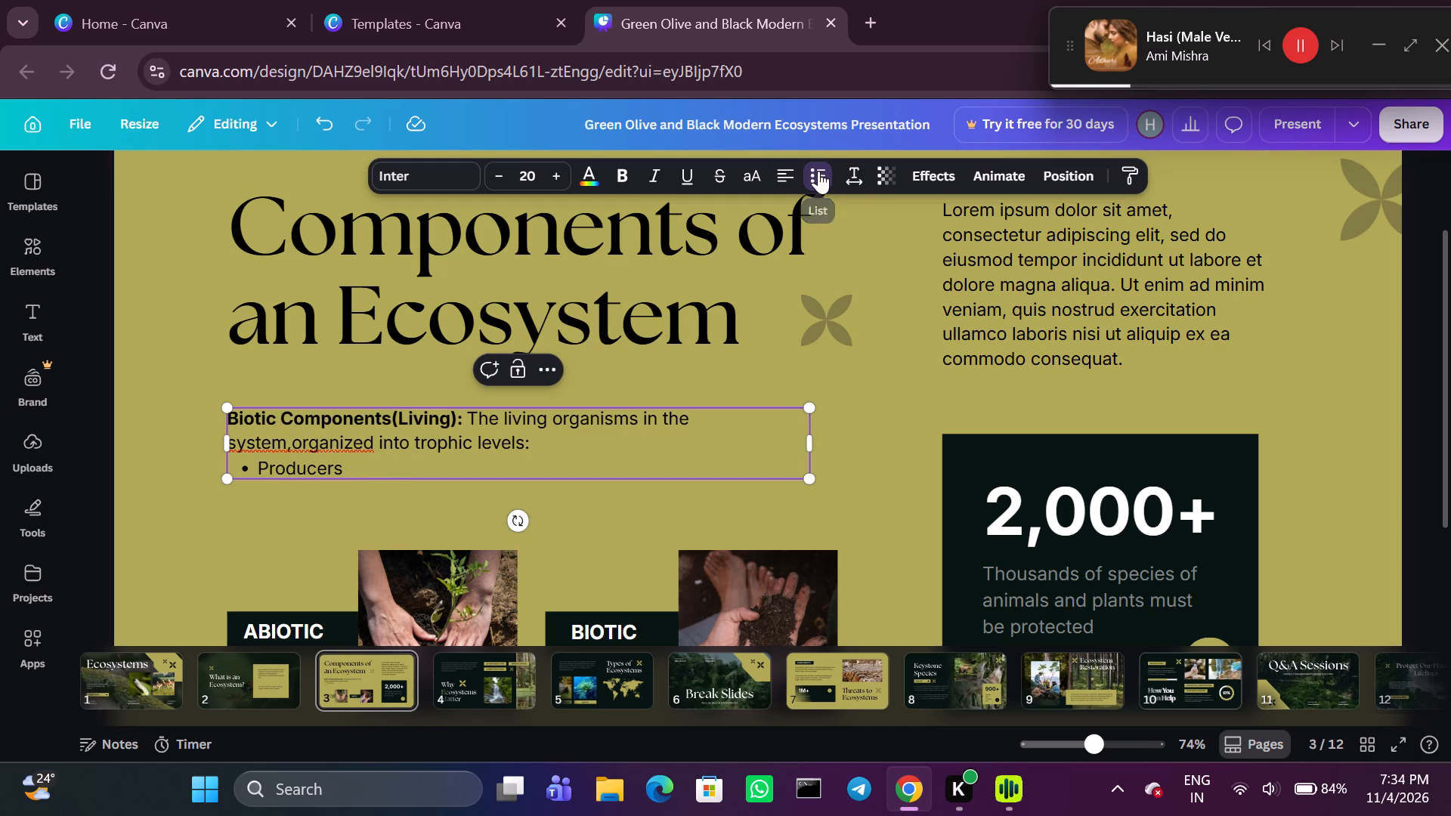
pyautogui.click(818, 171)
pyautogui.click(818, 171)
# Insert a space after the comma in "system,organized" in the biotic components sentence.
pyautogui.click(295, 442)
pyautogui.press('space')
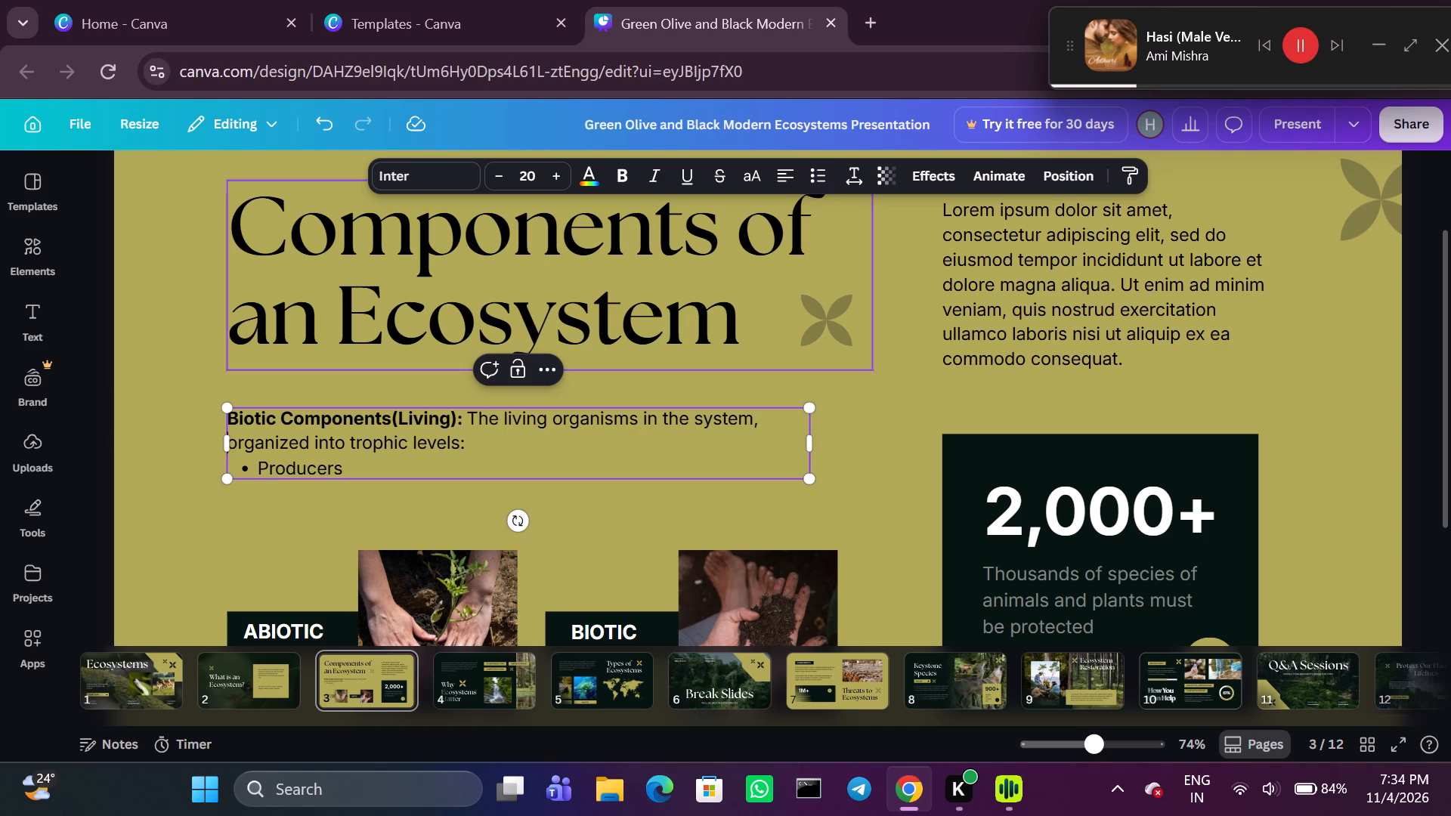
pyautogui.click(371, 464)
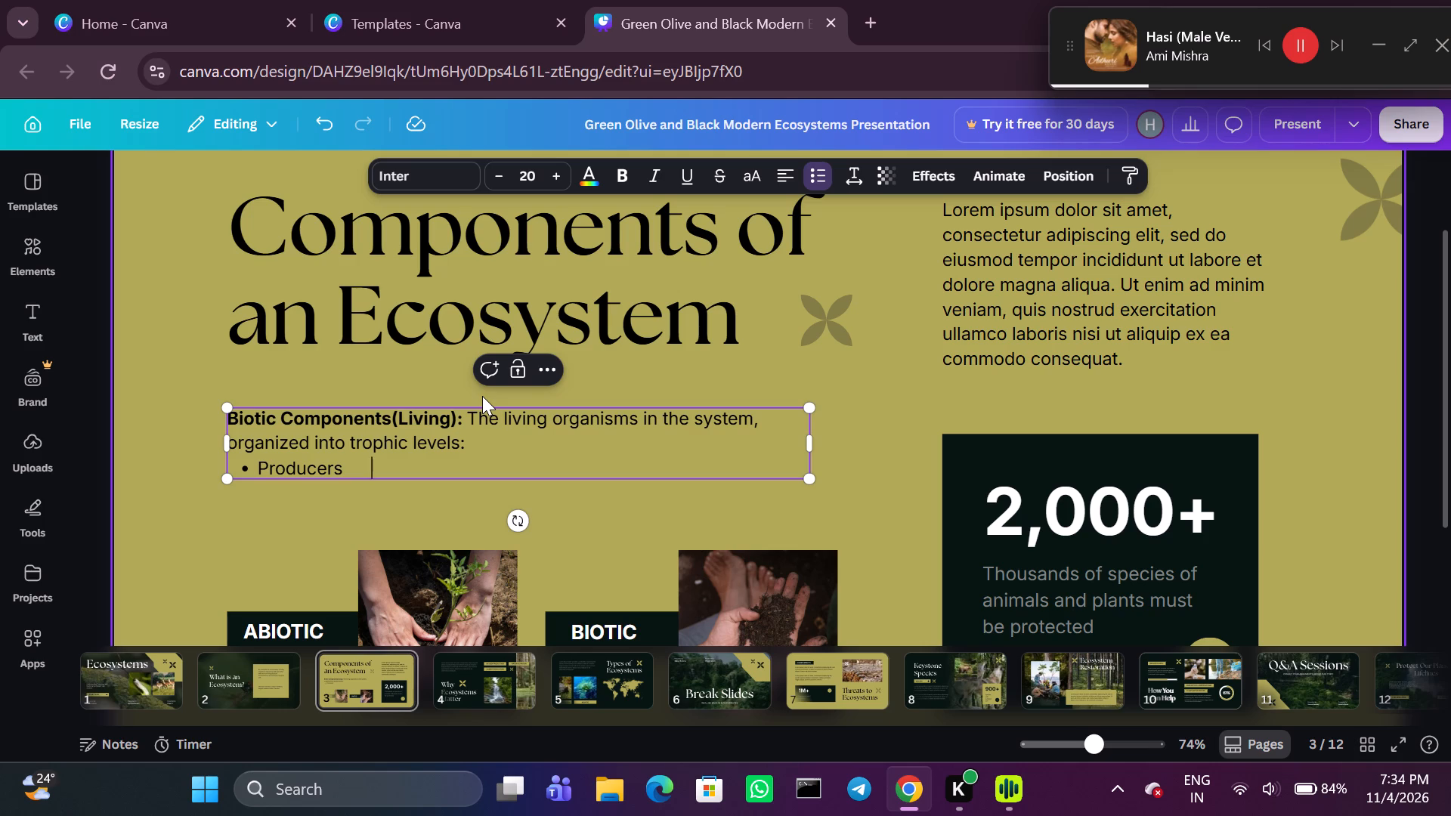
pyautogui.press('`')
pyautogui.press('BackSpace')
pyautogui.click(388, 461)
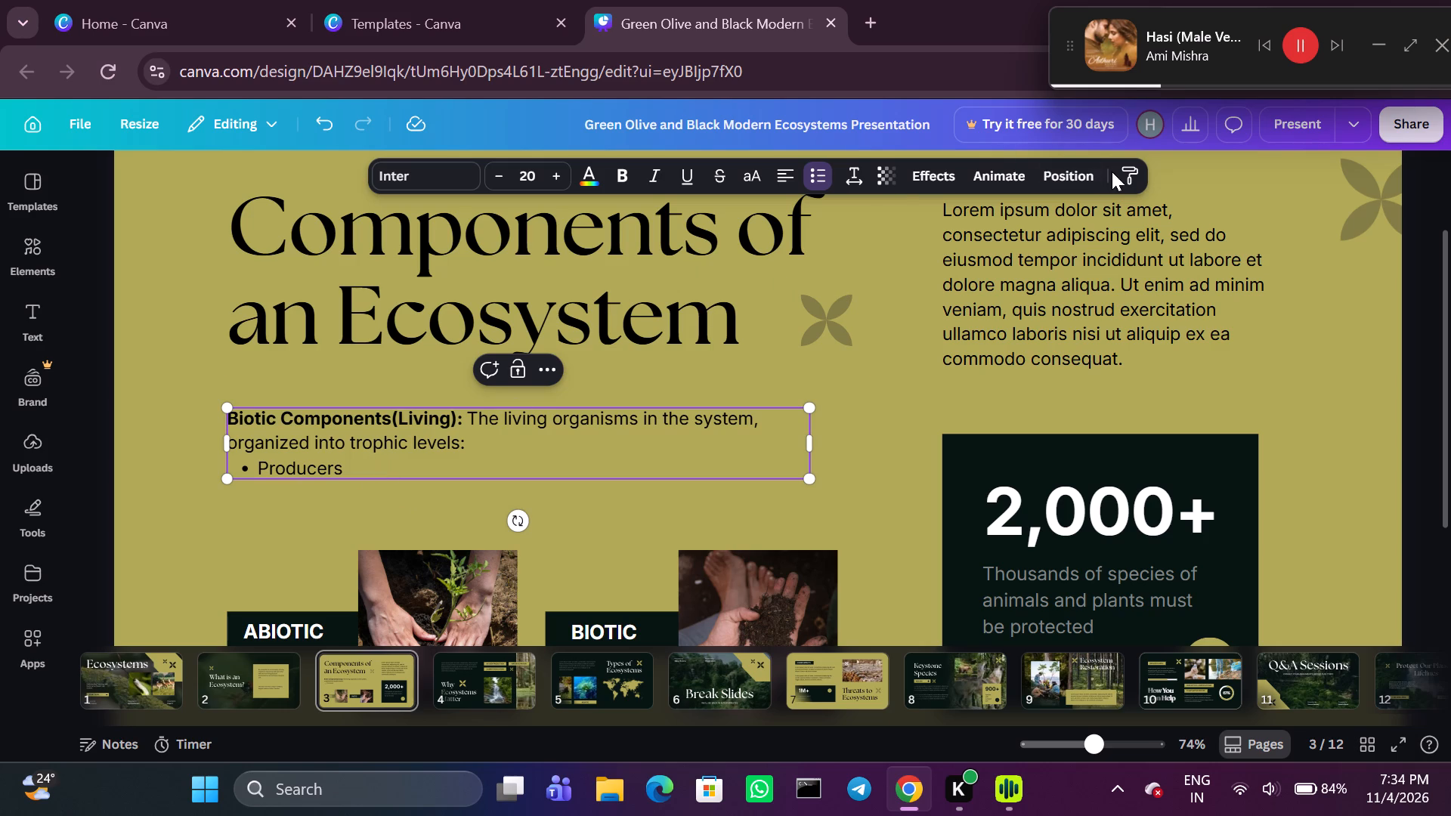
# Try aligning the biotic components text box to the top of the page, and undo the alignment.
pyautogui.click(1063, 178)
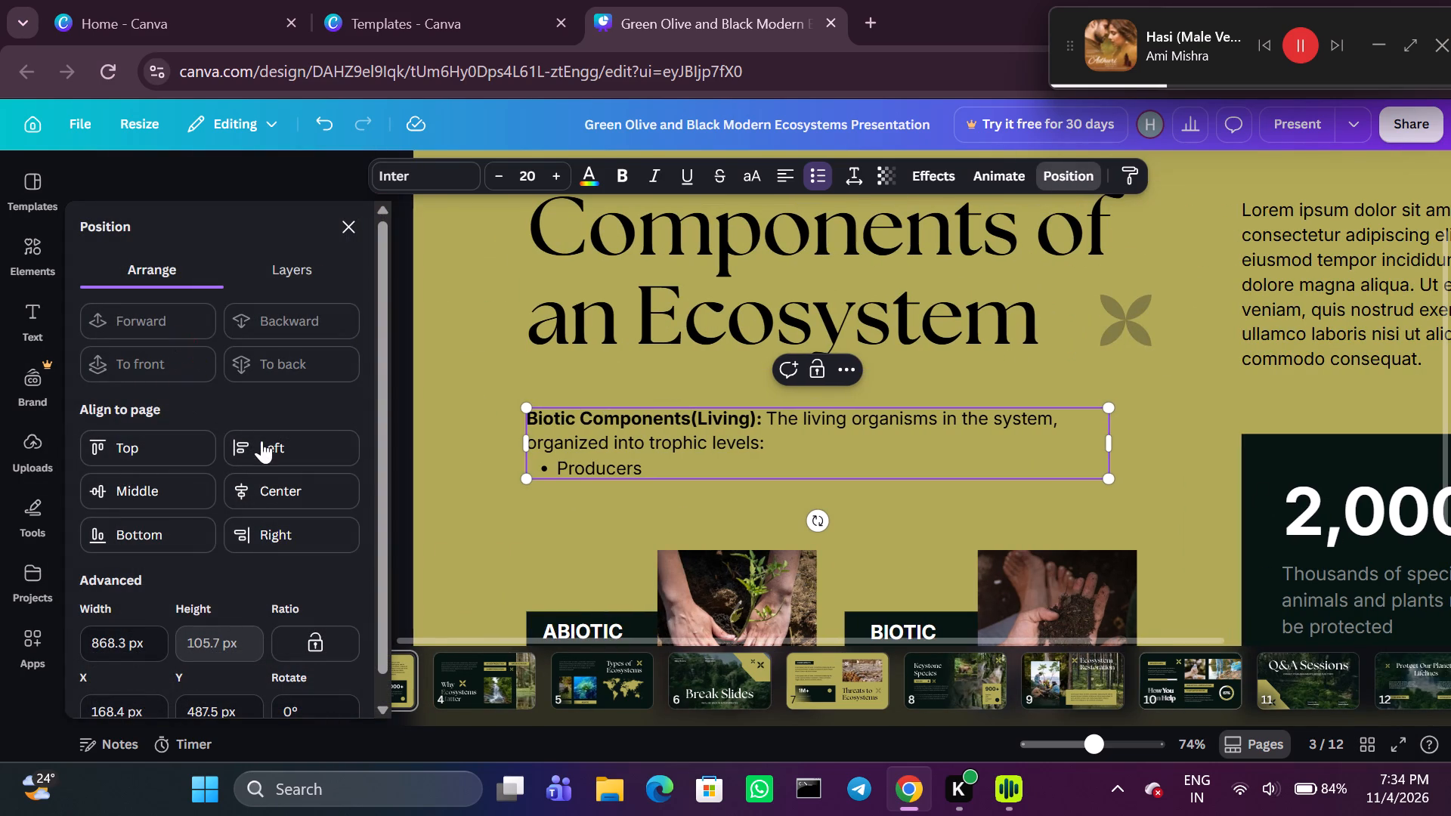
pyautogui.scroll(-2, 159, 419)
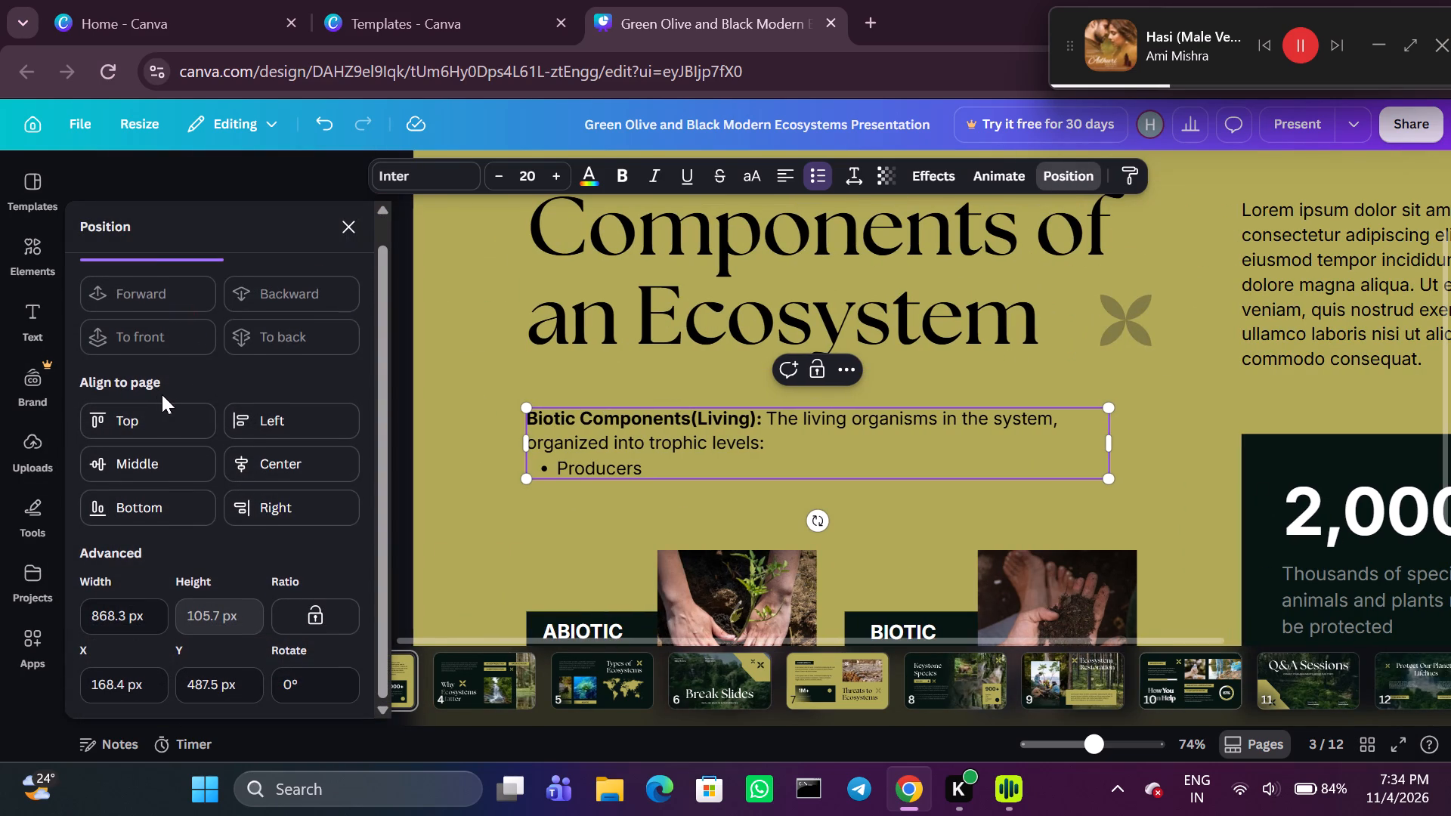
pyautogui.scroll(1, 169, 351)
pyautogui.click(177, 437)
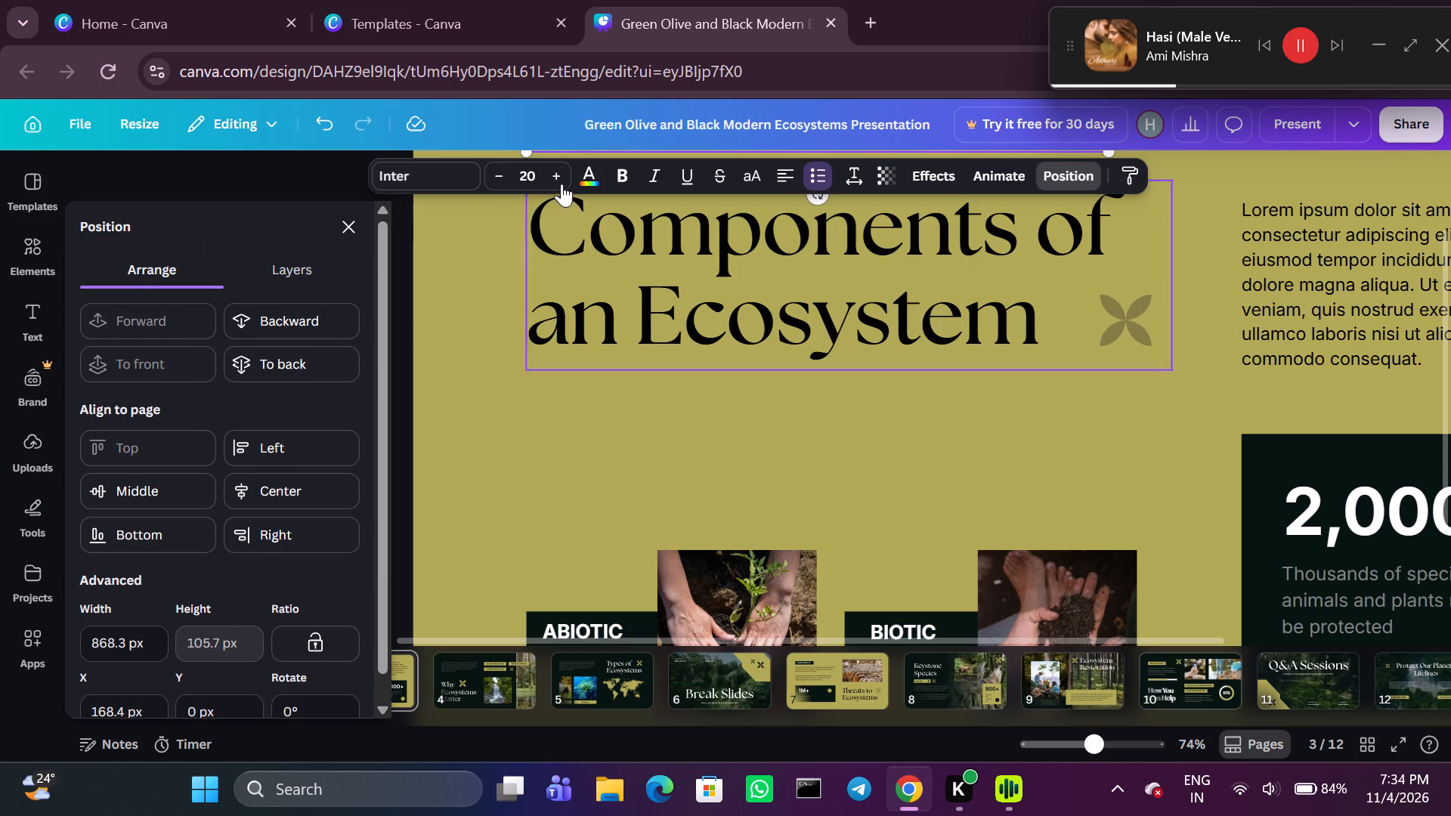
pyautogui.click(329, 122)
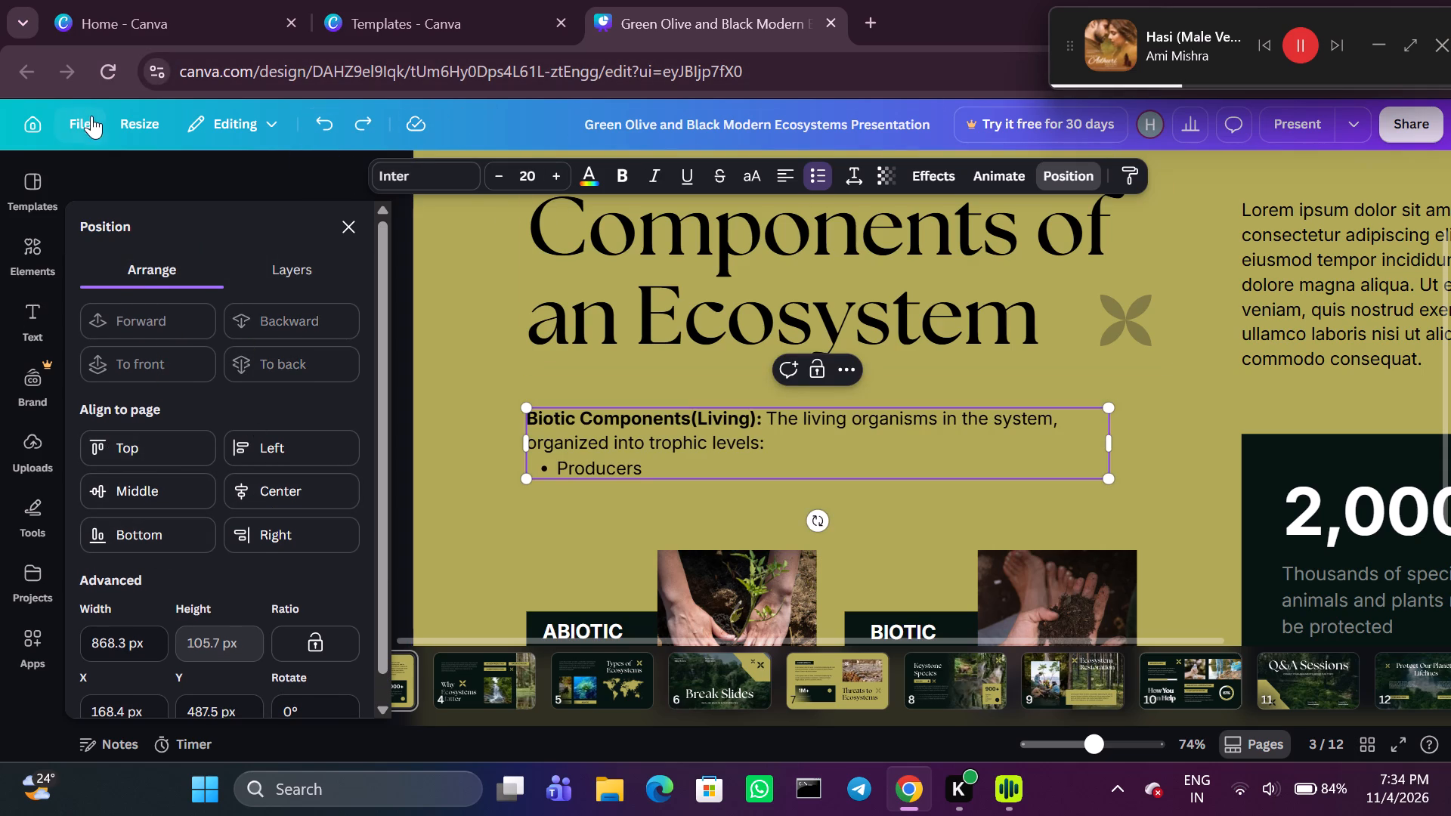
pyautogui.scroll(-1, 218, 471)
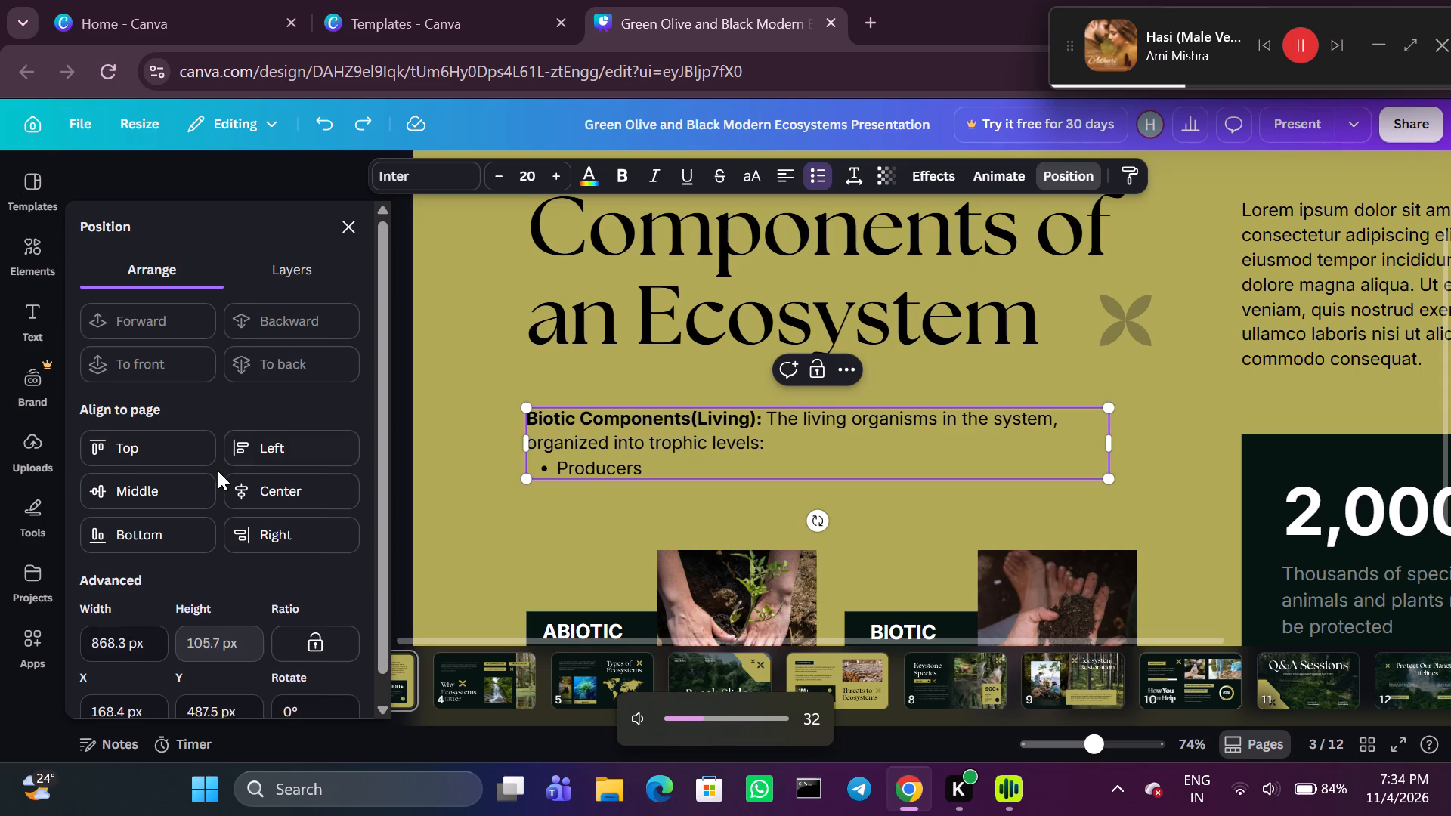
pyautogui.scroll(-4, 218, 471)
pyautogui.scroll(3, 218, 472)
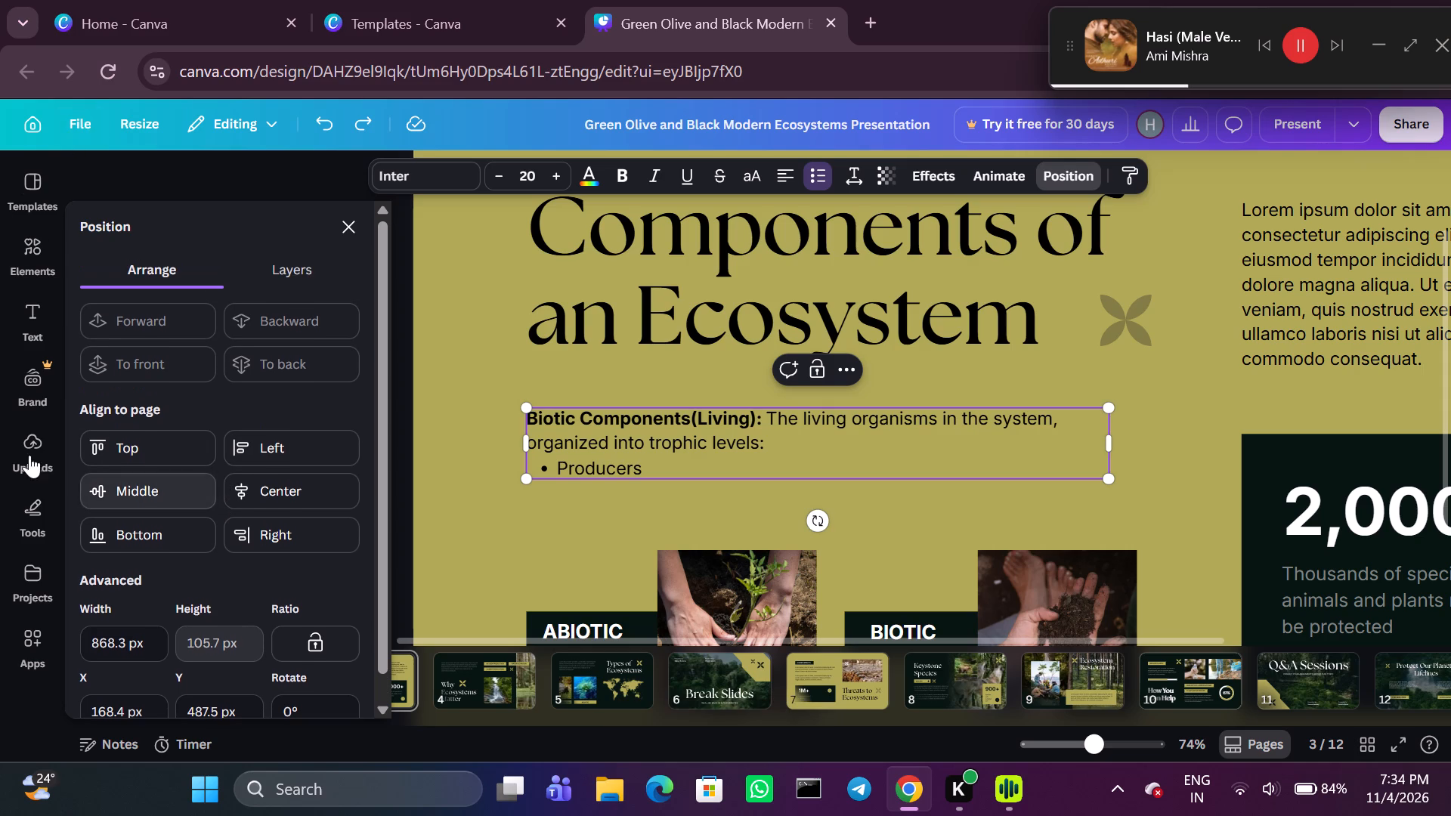
# Browse the available default text styles, text apps and font combinations.
pyautogui.click(34, 323)
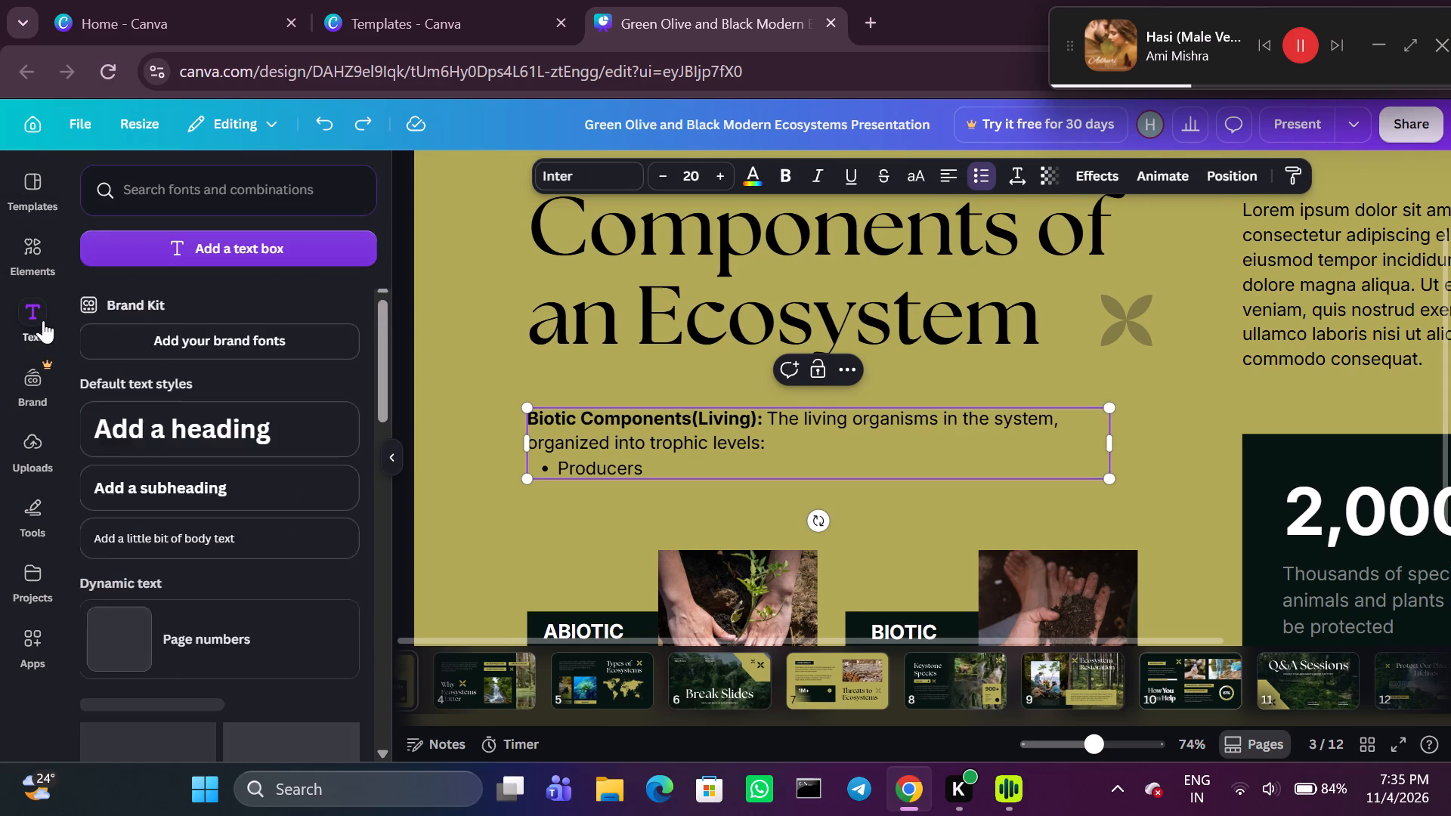
pyautogui.scroll(-3, 161, 524)
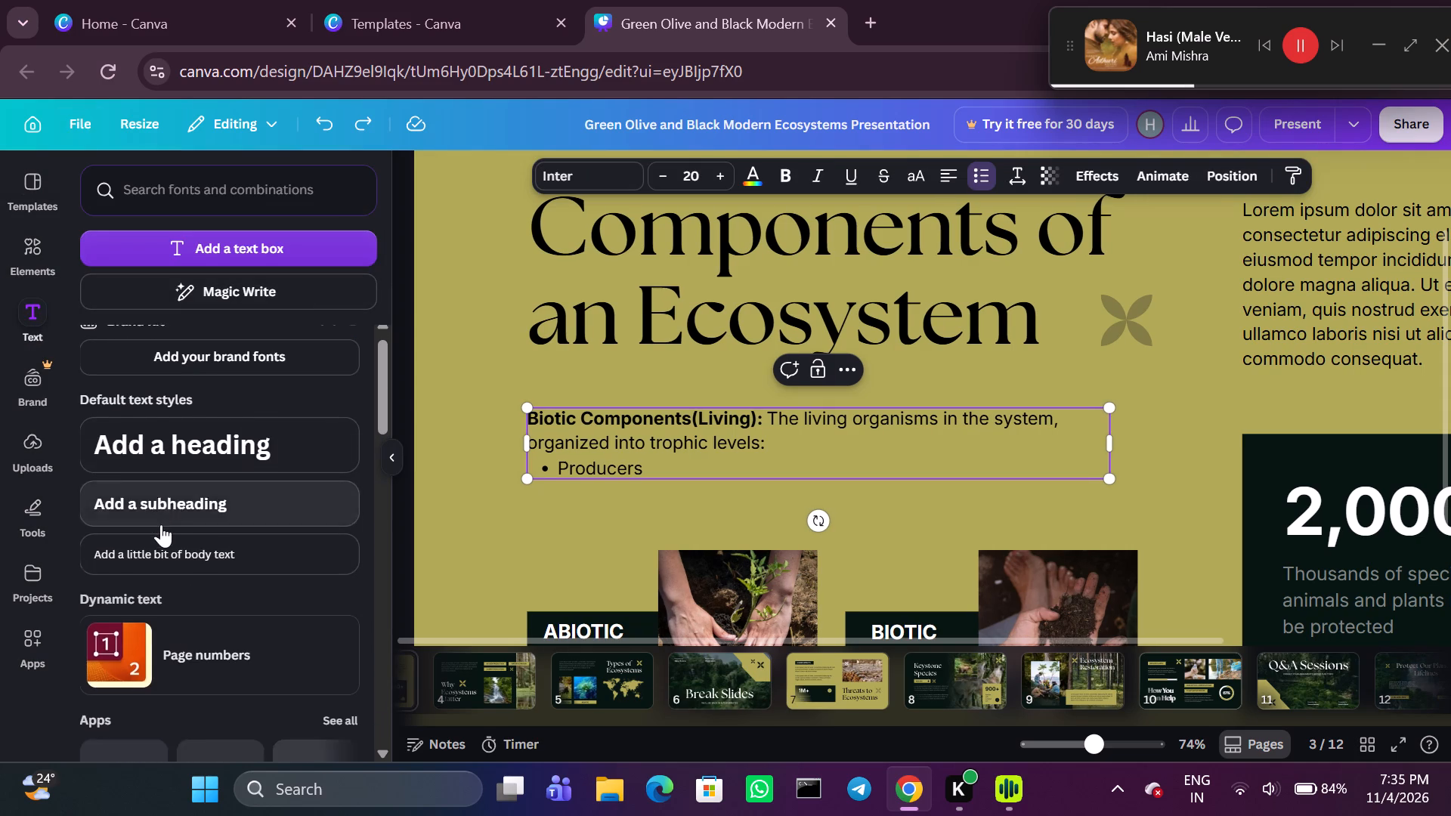
pyautogui.scroll(-3, 161, 524)
pyautogui.scroll(5, 204, 499)
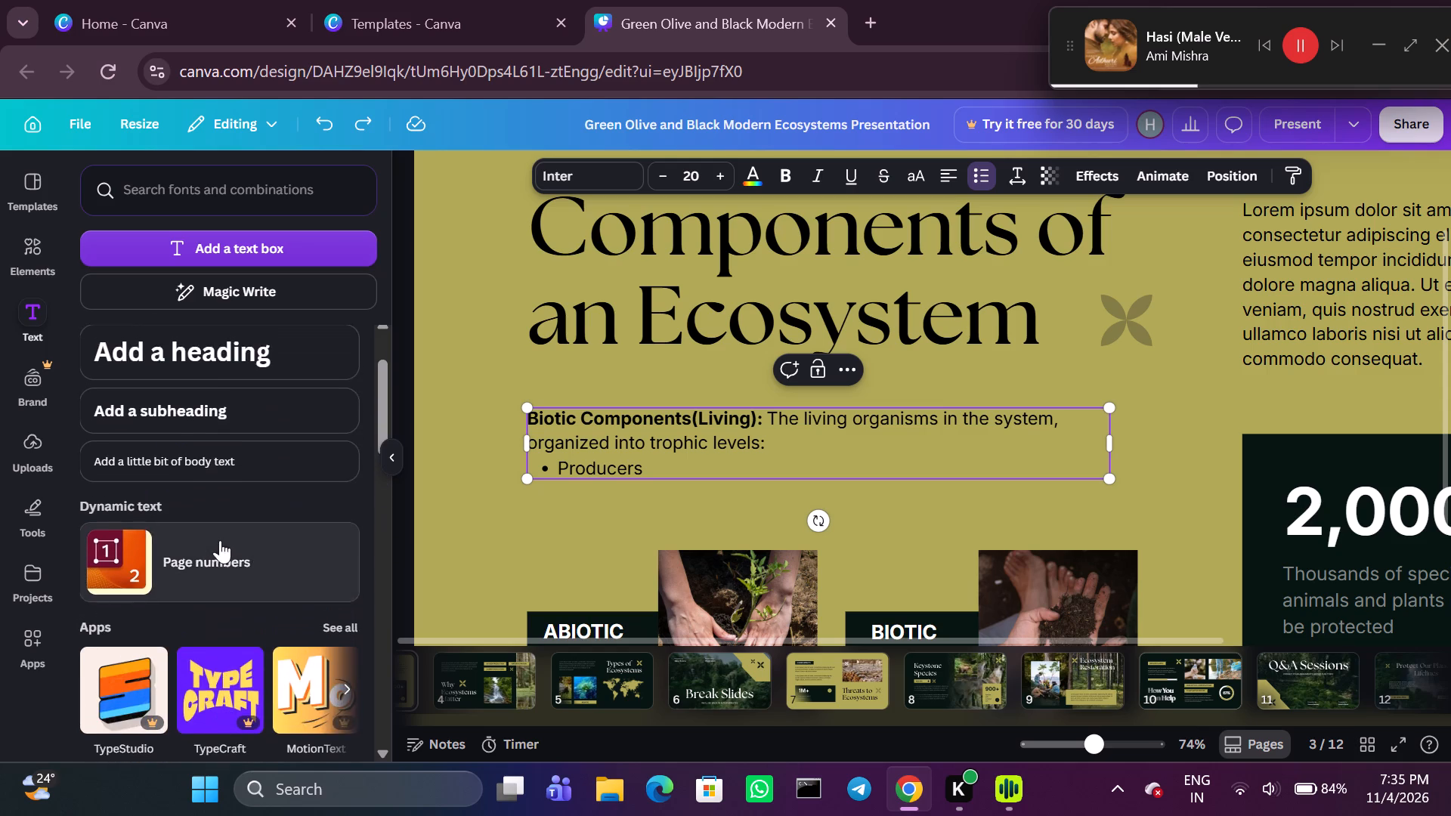
pyautogui.scroll(-9, 220, 540)
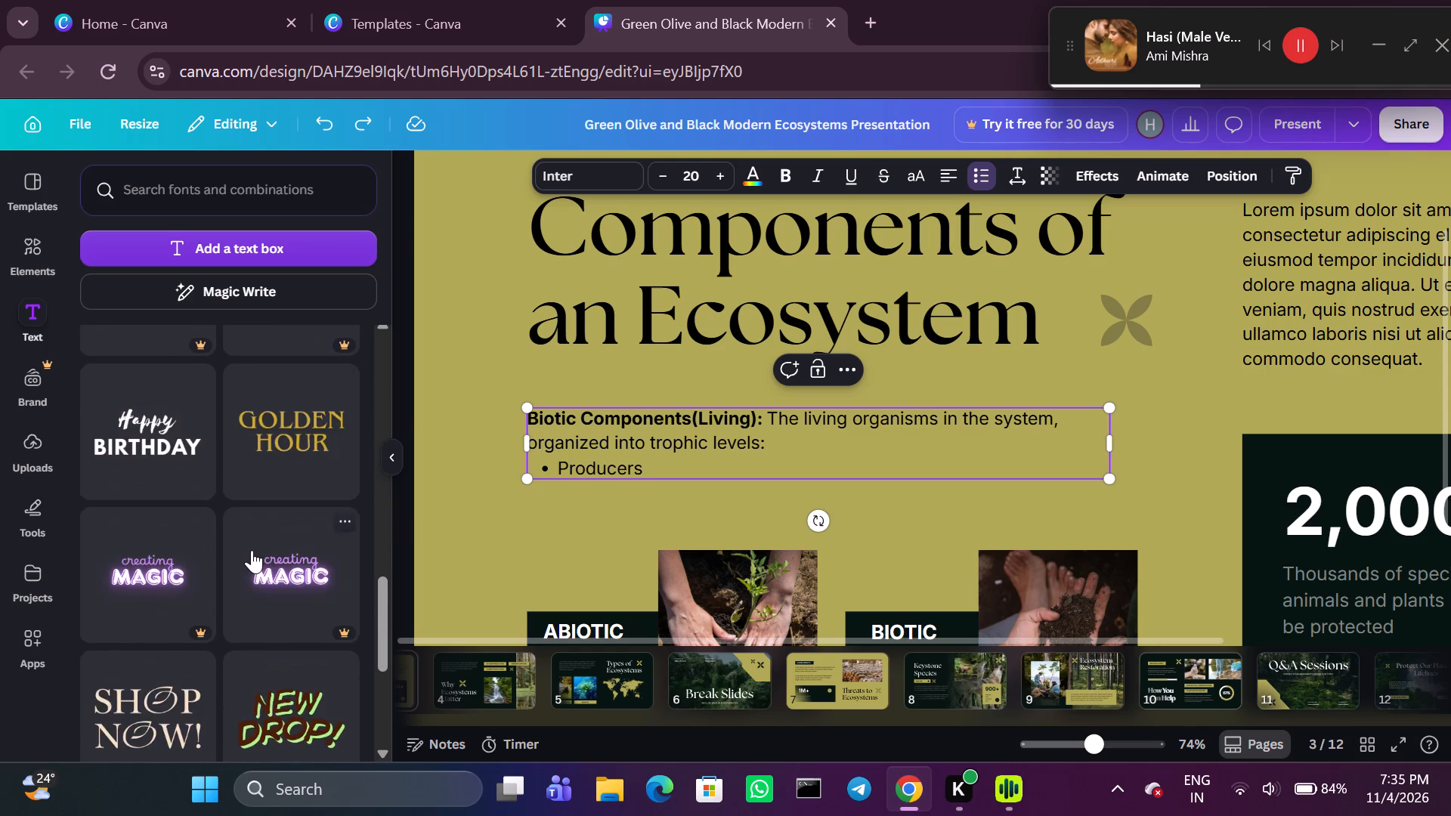
pyautogui.scroll(-2, 252, 550)
pyautogui.scroll(2, 246, 523)
pyautogui.scroll(-4, 123, 584)
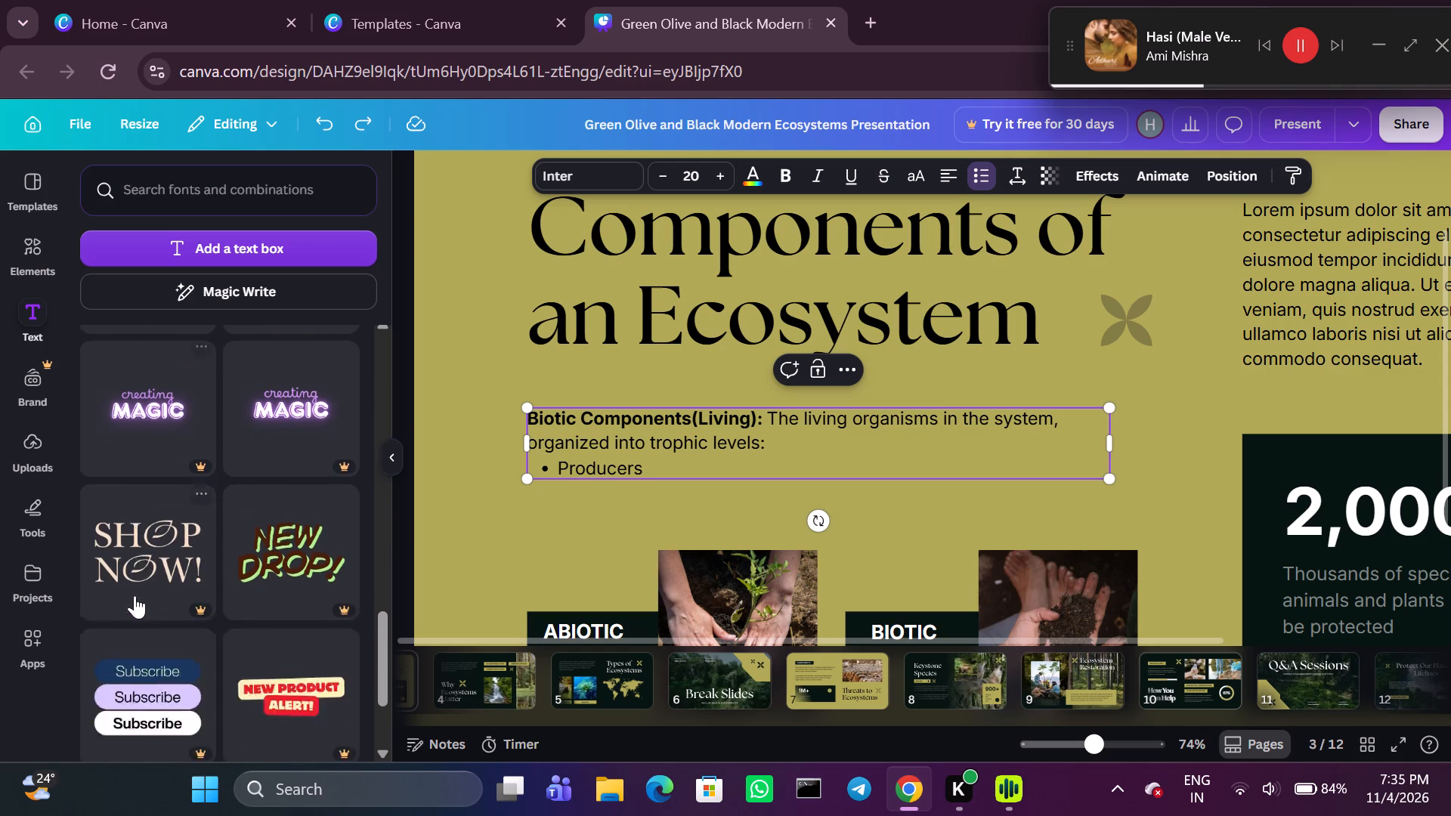
pyautogui.scroll(-7, 135, 595)
pyautogui.scroll(4, 165, 570)
pyautogui.scroll(-9, 166, 538)
pyautogui.scroll(-5, 200, 457)
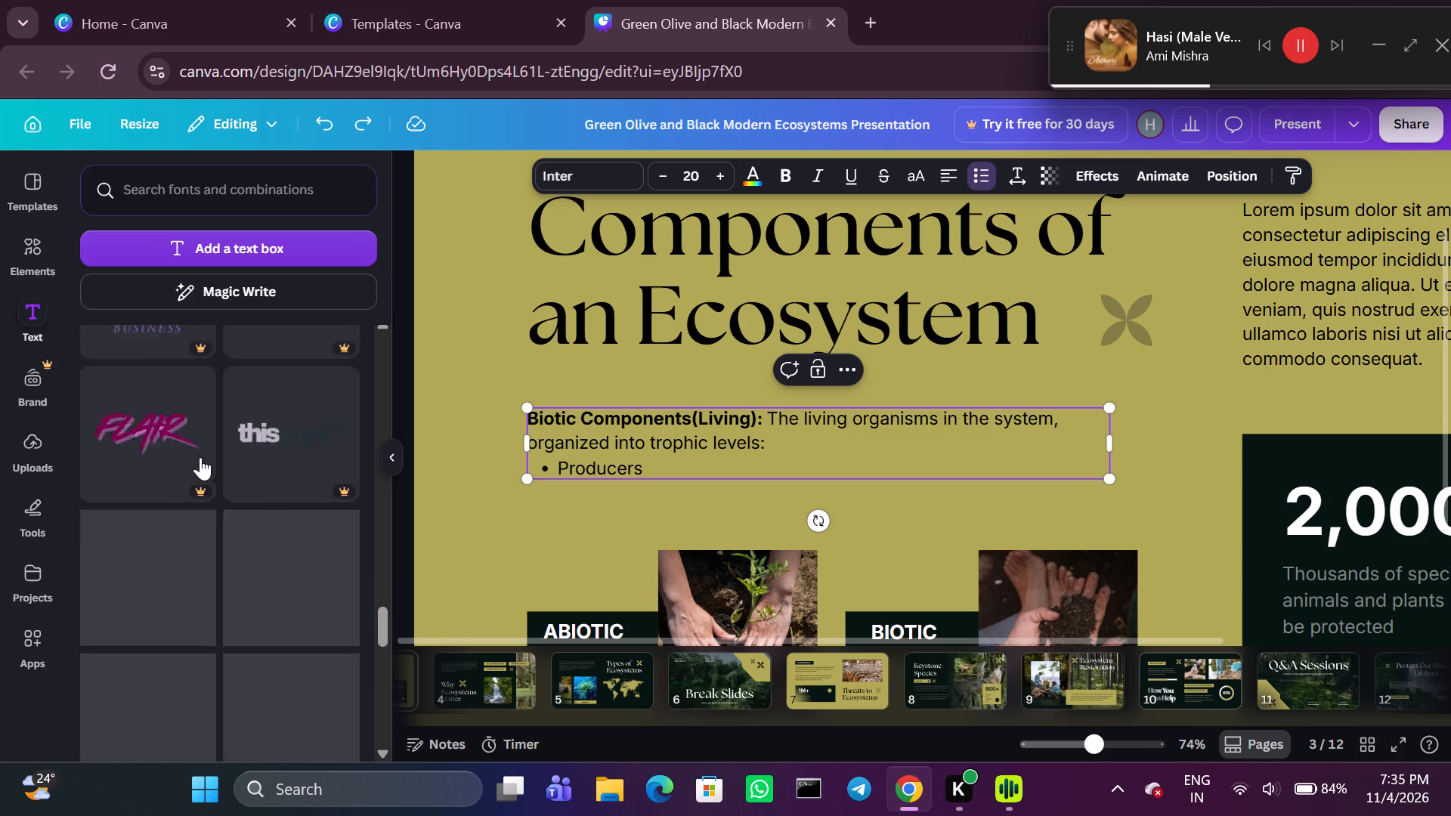
pyautogui.scroll(2, 200, 440)
pyautogui.scroll(-6, 204, 458)
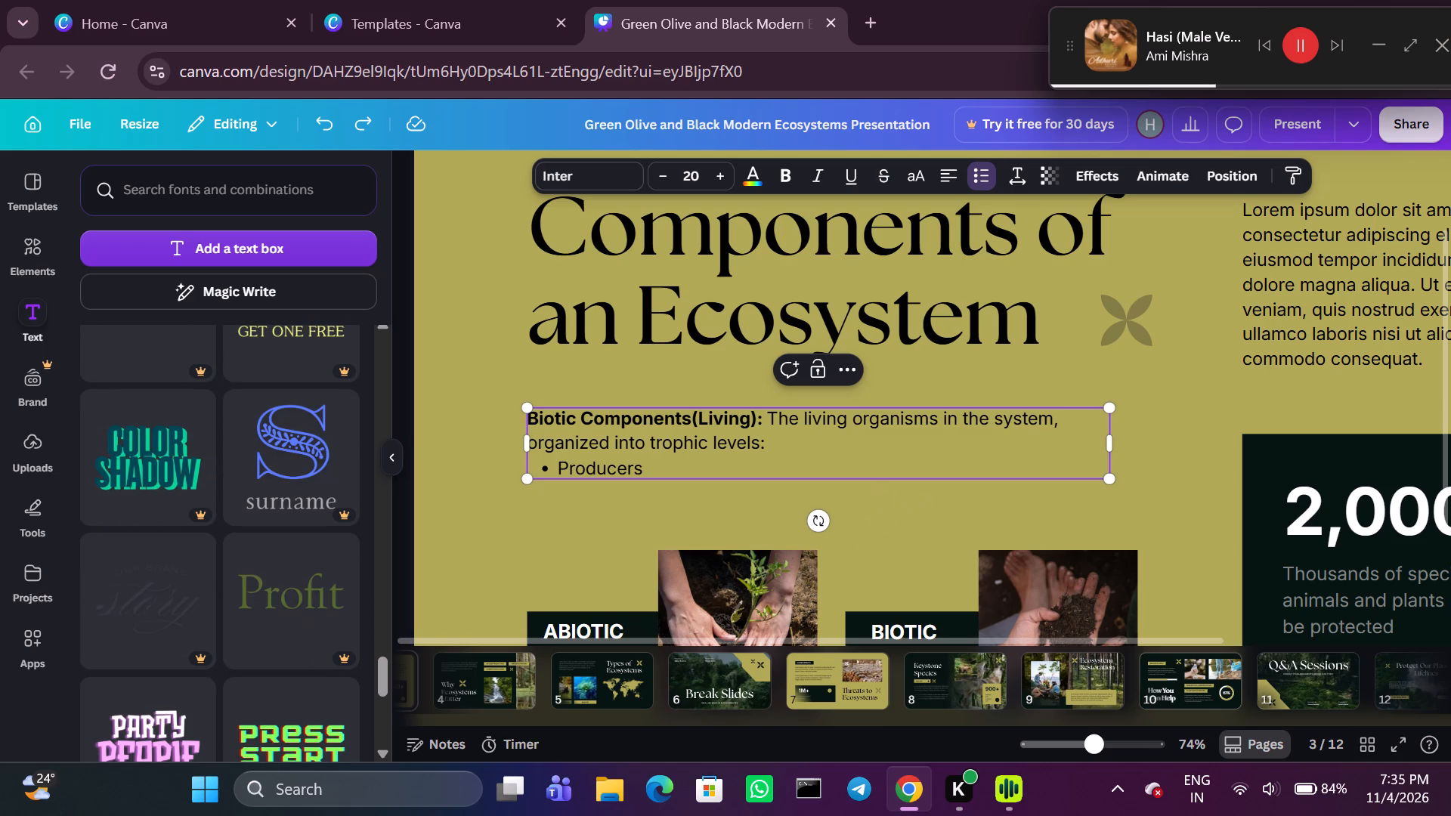
# Set the letter spacing of the "Producers" bullet line to -24.
pyautogui.click(833, 468)
pyautogui.scroll(-2, 716, 484)
pyautogui.scroll(2, 559, 468)
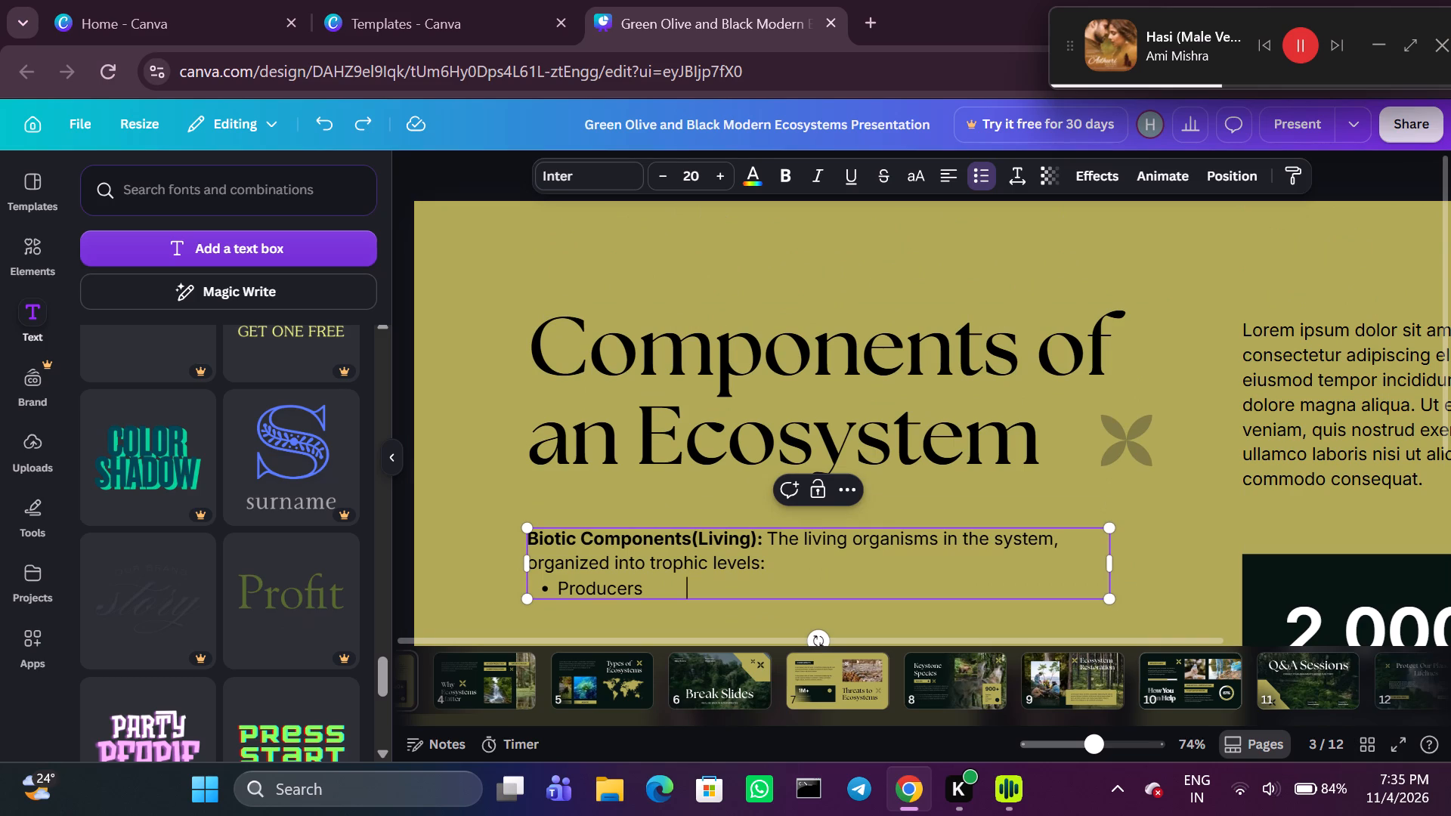
pyautogui.click(663, 584)
pyautogui.click(40, 524)
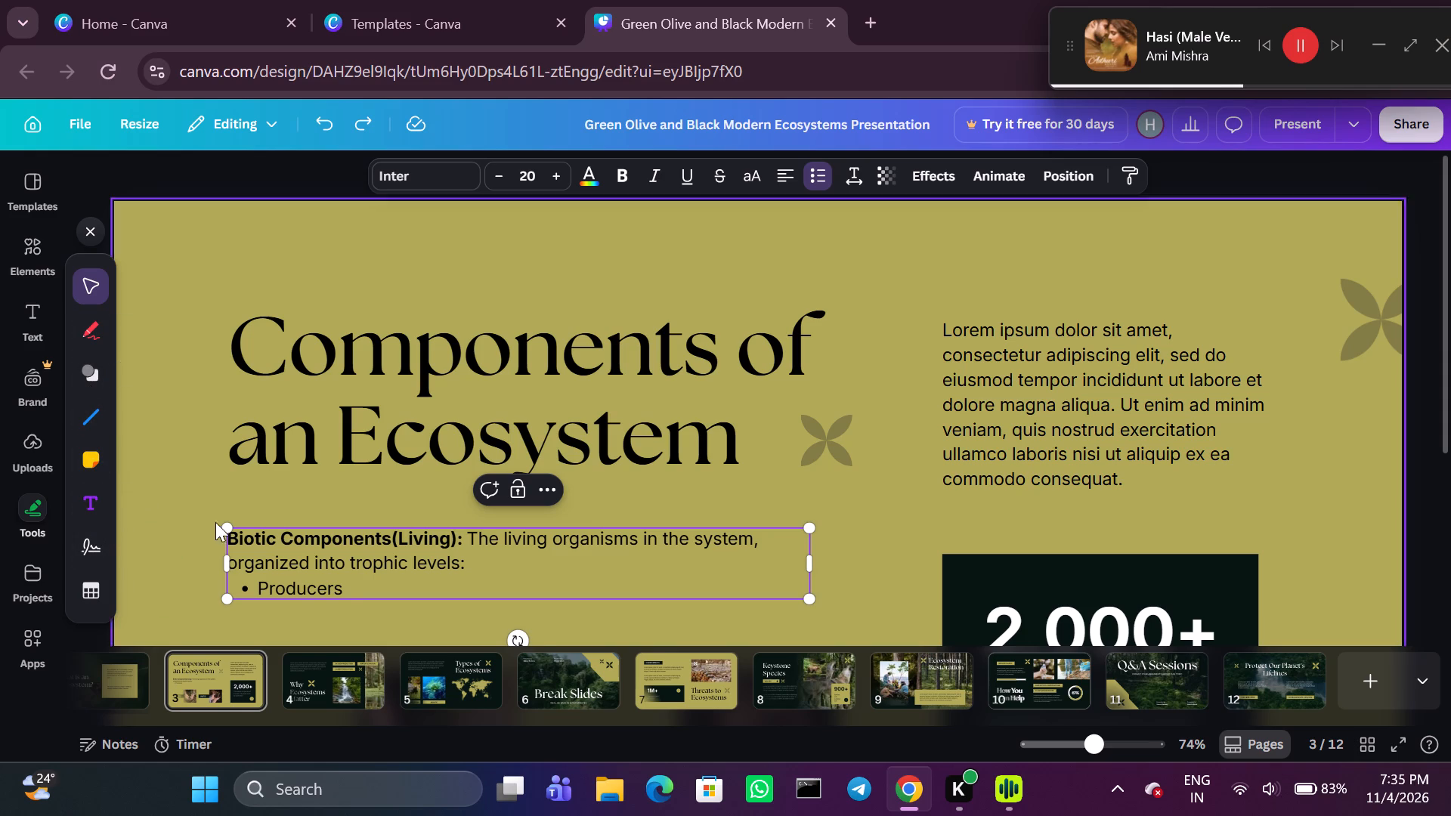
pyautogui.click(855, 165)
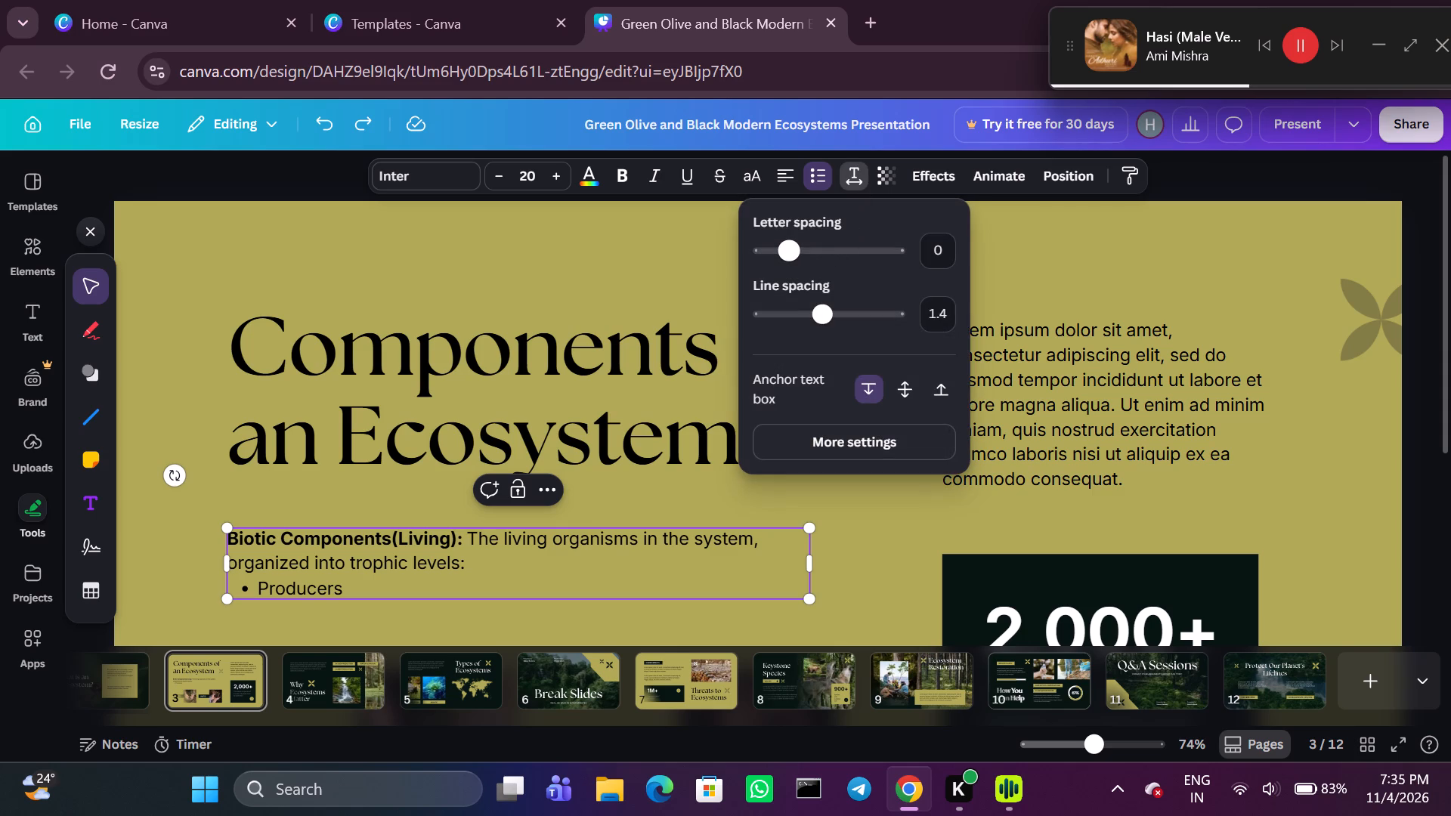
pyautogui.moveTo(788, 254); pyautogui.dragTo(835, 254)
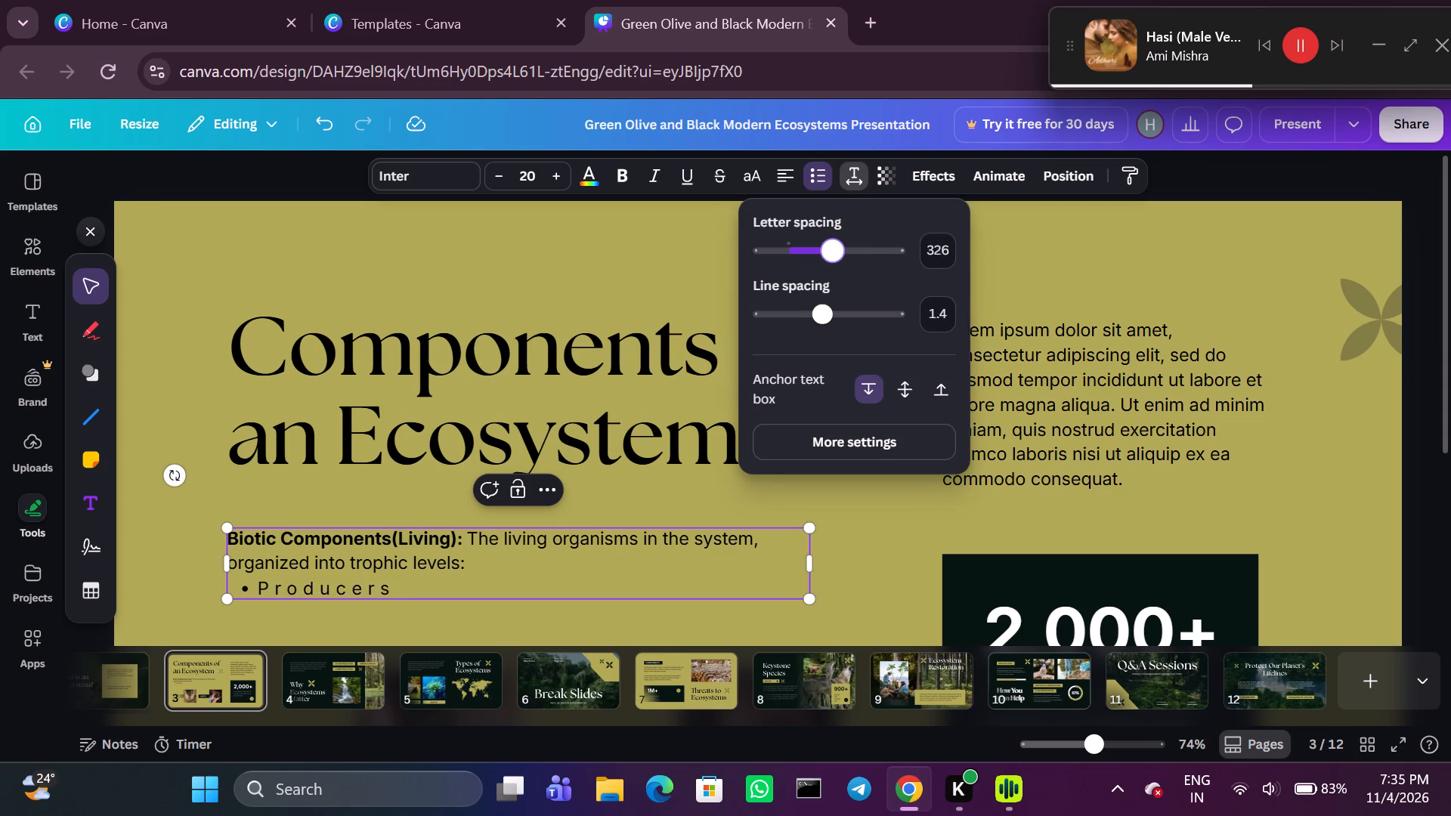
pyautogui.moveTo(835, 254); pyautogui.dragTo(790, 267)
pyautogui.moveTo(792, 255); pyautogui.dragTo(738, 261)
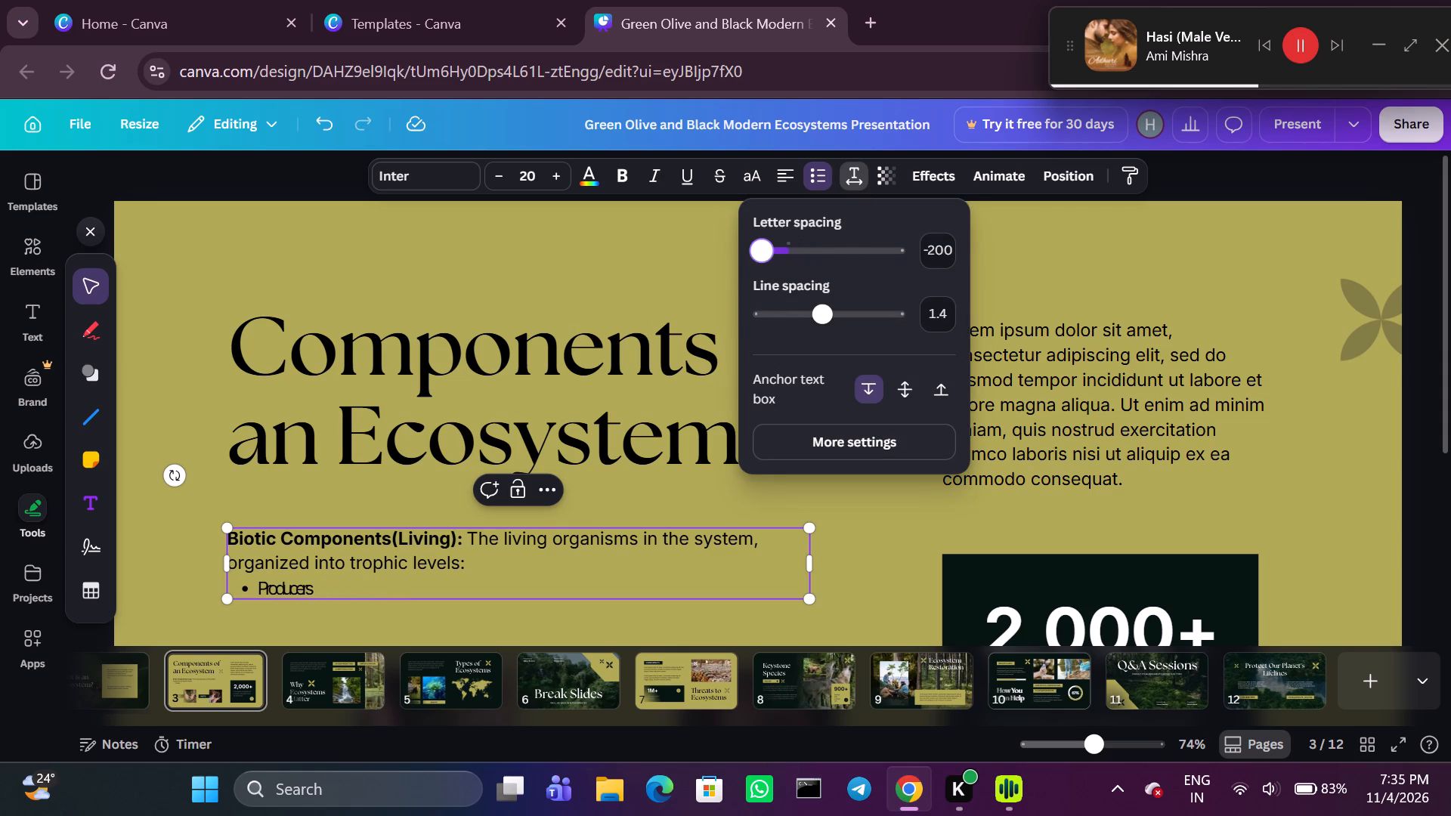
pyautogui.moveTo(738, 261); pyautogui.dragTo(766, 281)
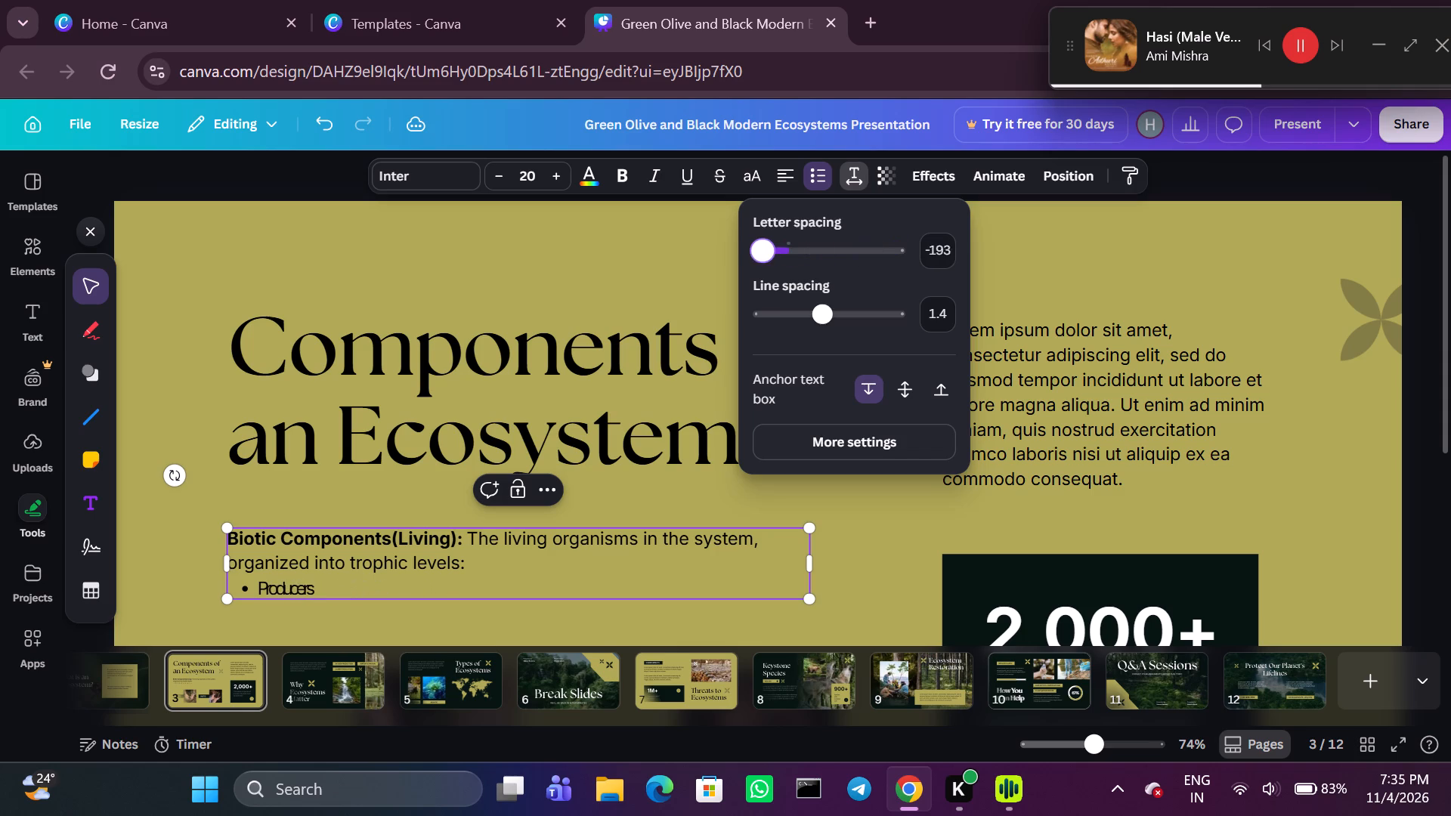
pyautogui.moveTo(766, 281); pyautogui.dragTo(784, 277)
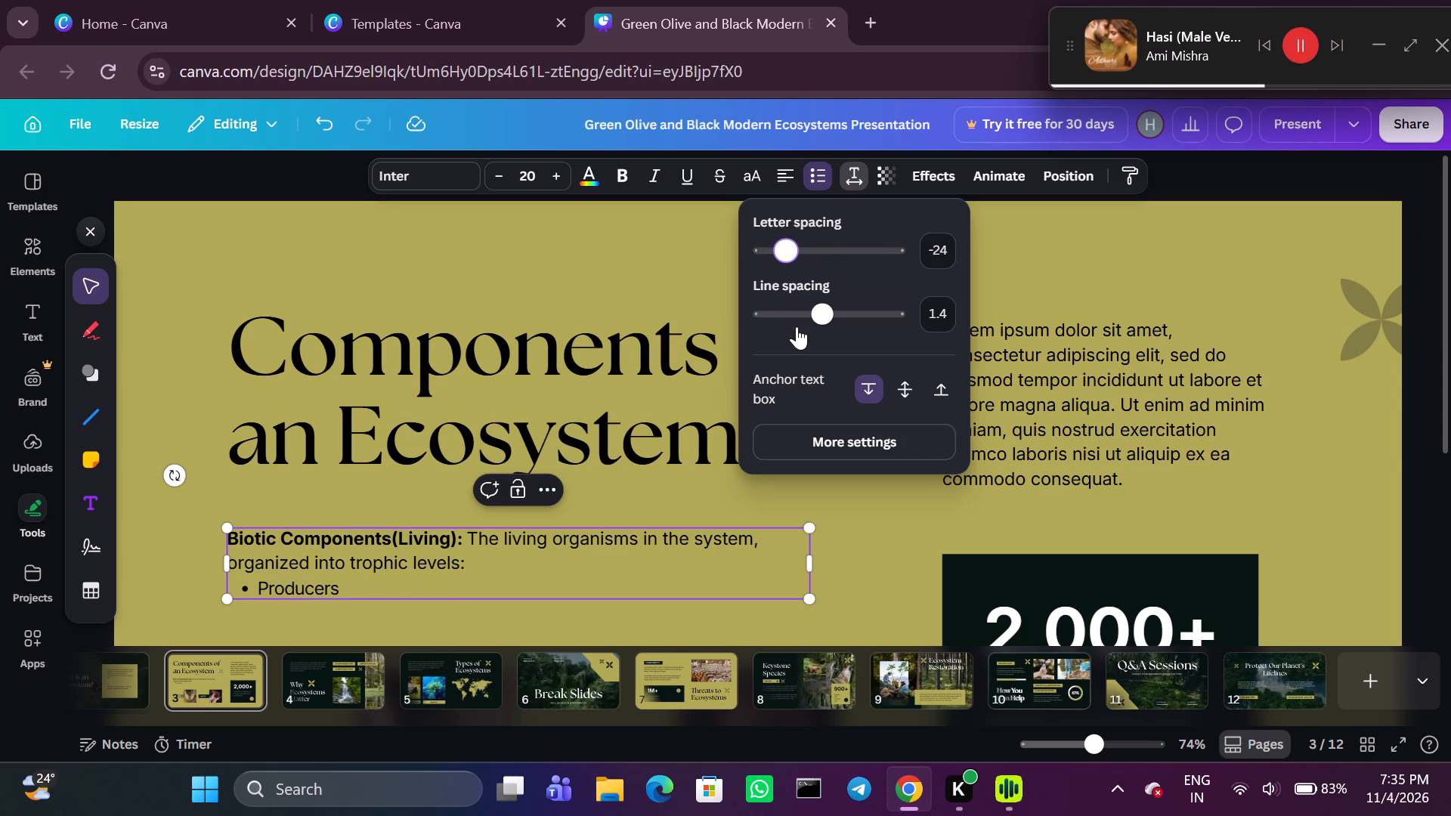
# Set the letter spacing of the "Producers" bullet line to 0.
pyautogui.click(786, 257)
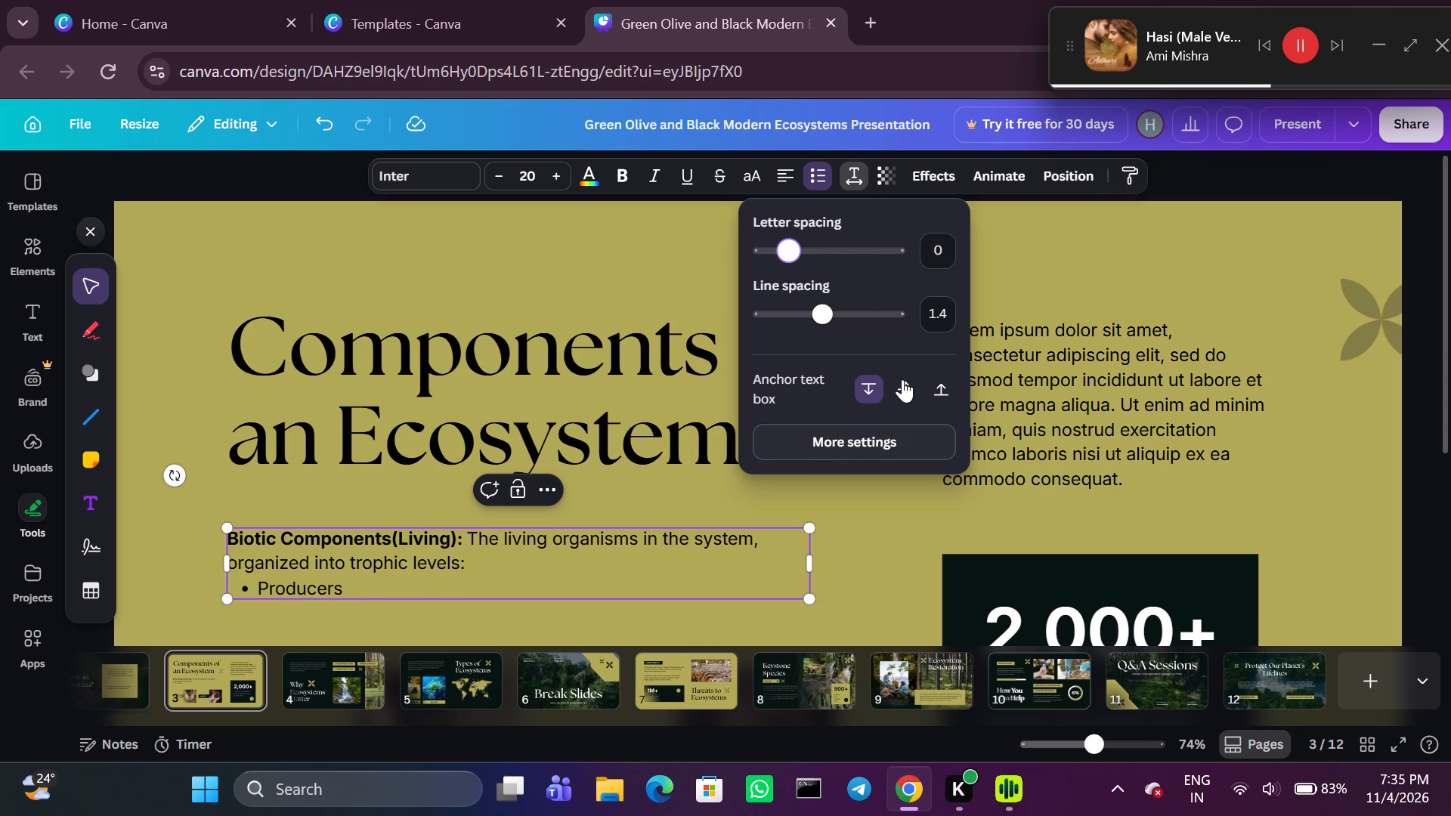
# Examine the advanced spacing, text position, kerning and ligature settings for the "Producers" bullet line.
pyautogui.click(846, 444)
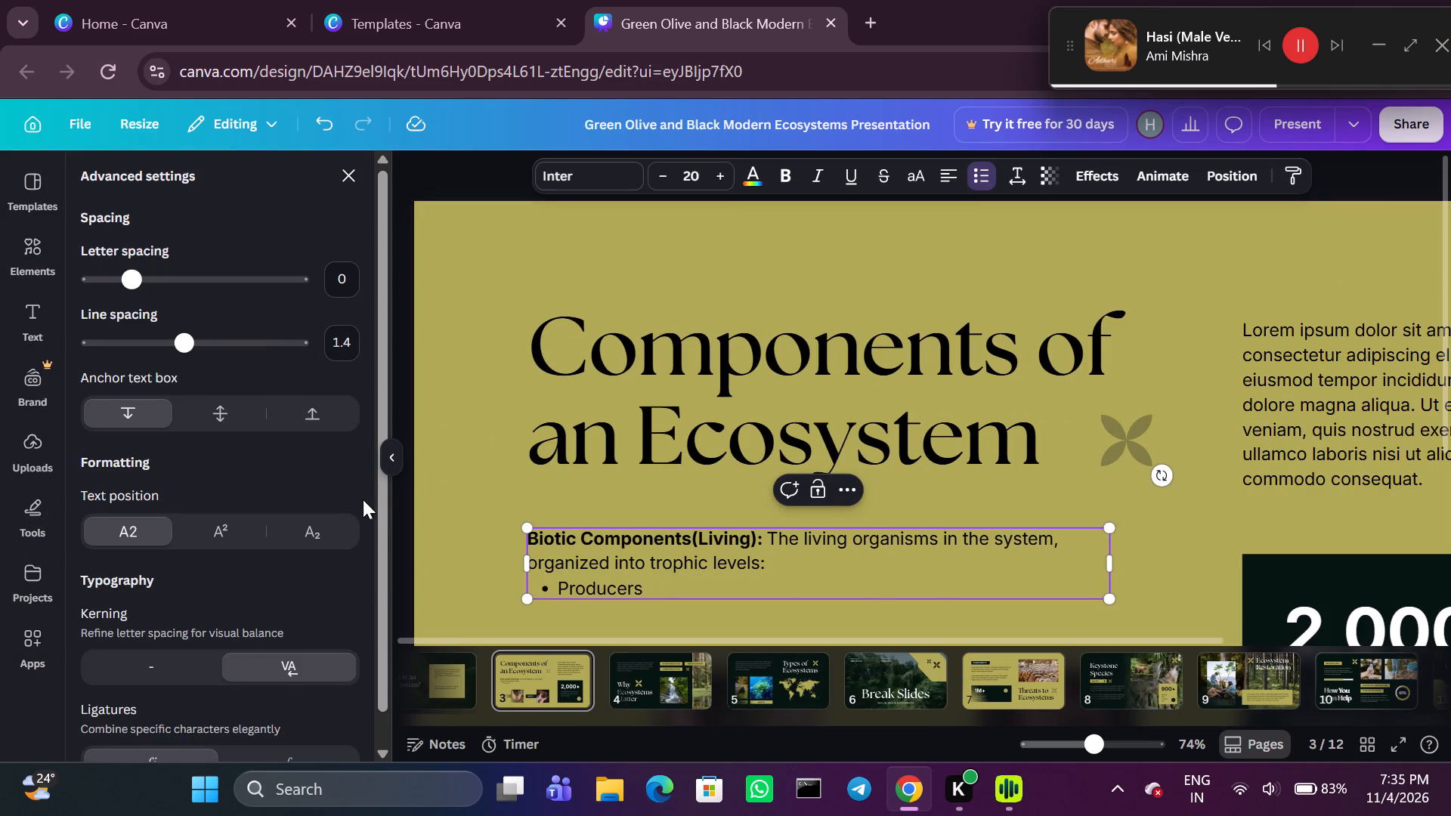
pyautogui.scroll(-1, 216, 443)
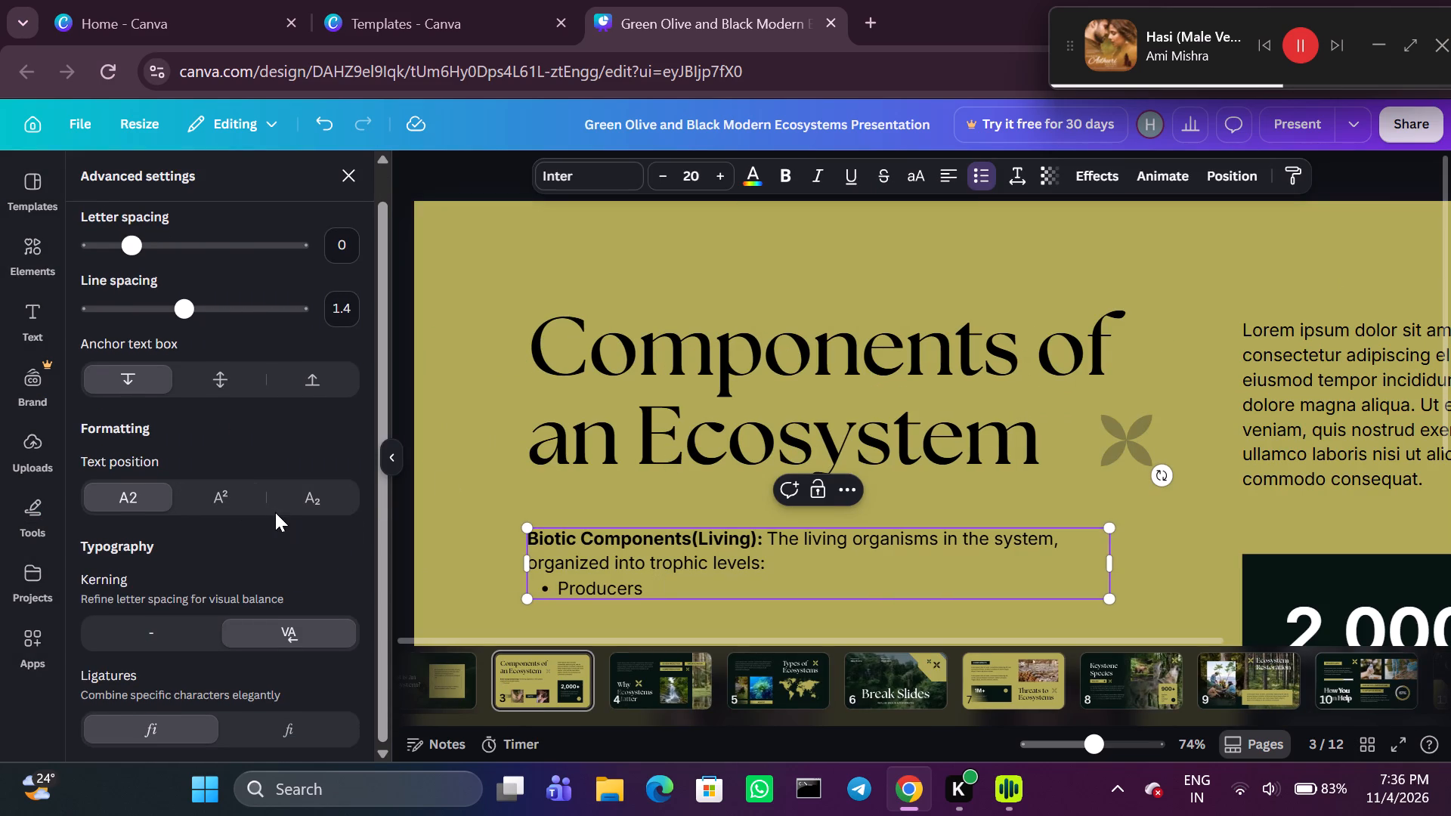
pyautogui.scroll(-3, 275, 512)
pyautogui.scroll(1, 240, 598)
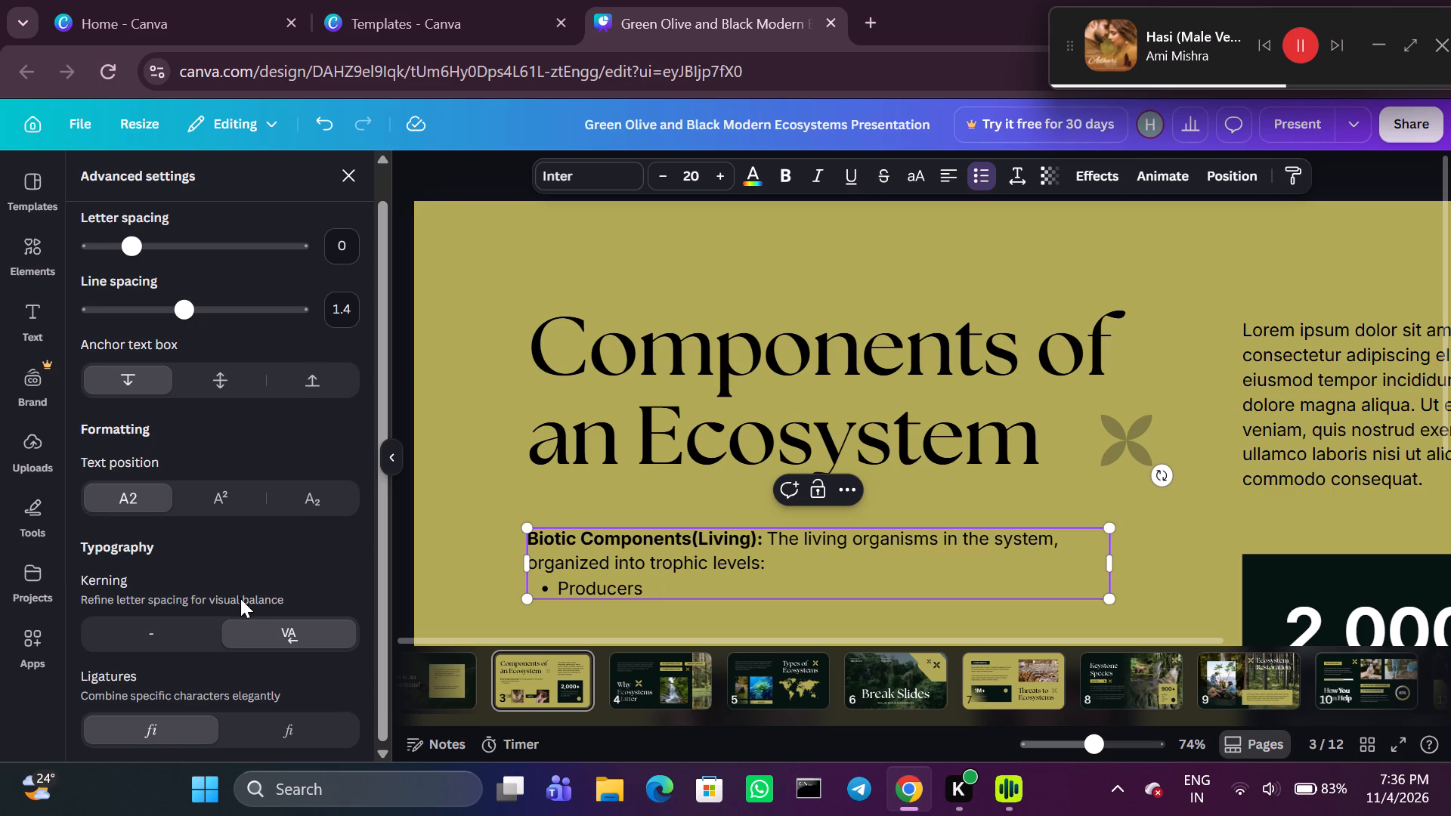
pyautogui.scroll(-2, 240, 604)
pyautogui.scroll(5, 233, 598)
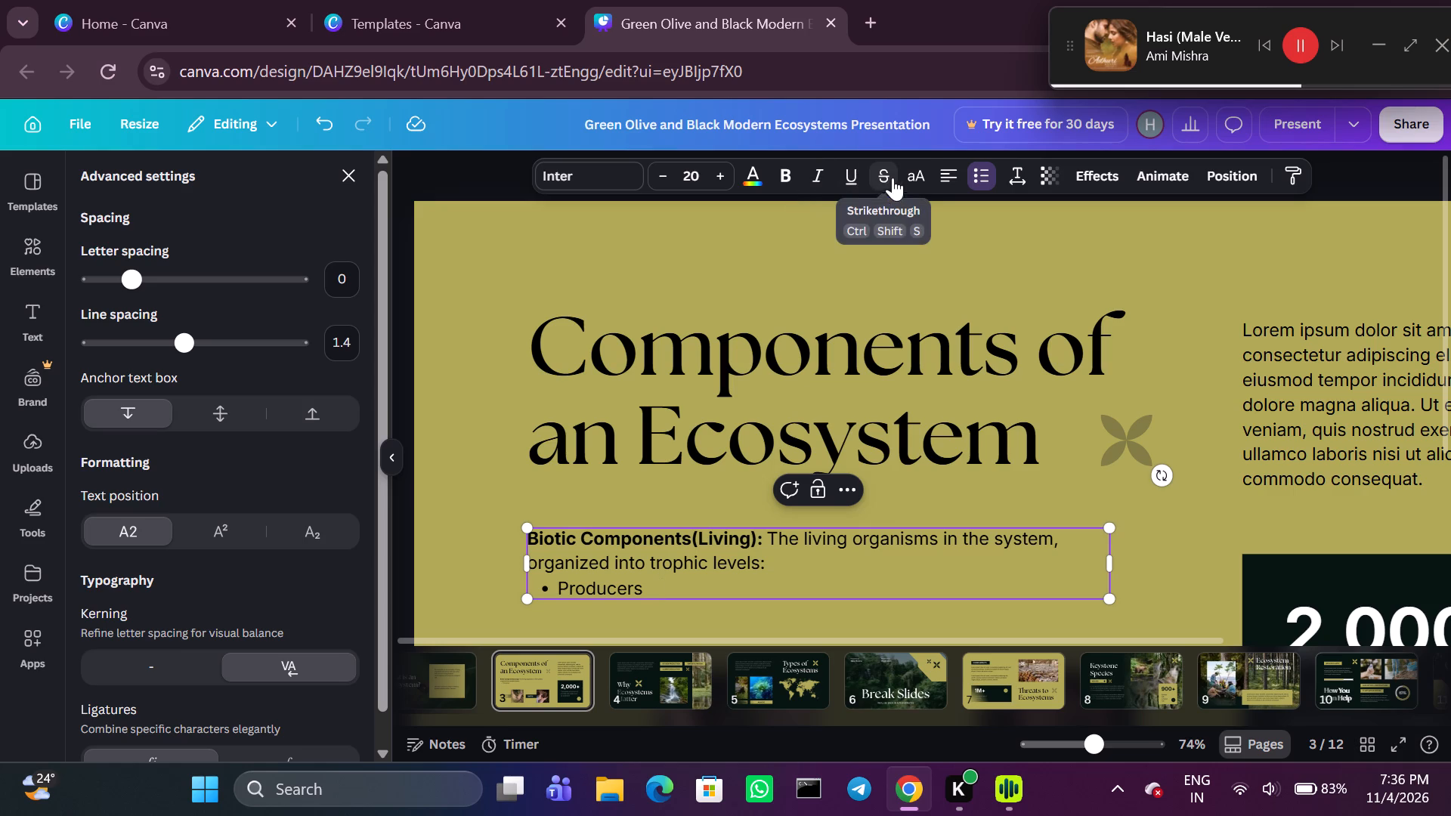
# Change the alignment of the "Producers" bullet line to justified.
pyautogui.click(953, 166)
pyautogui.click(953, 166)
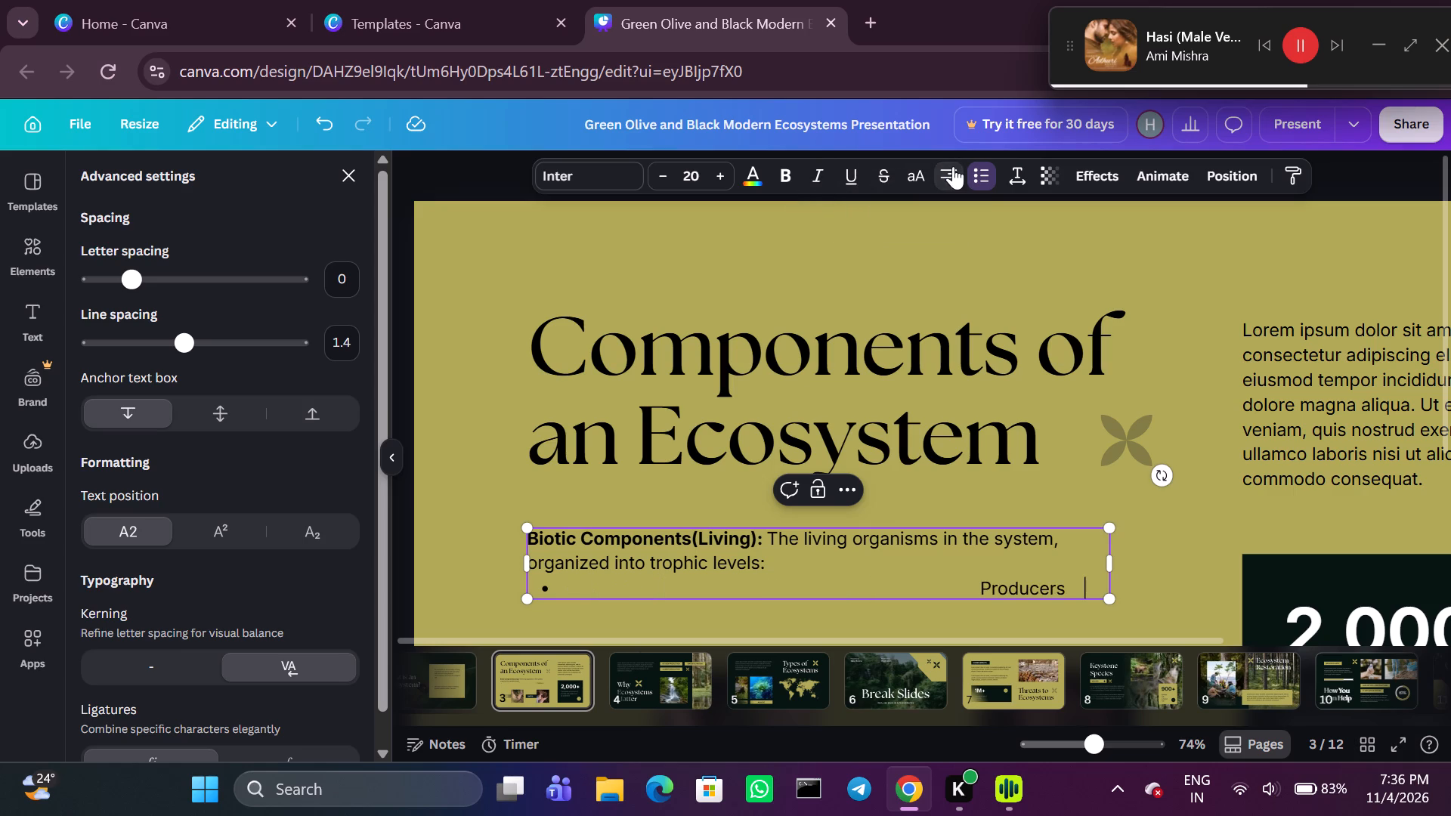
pyautogui.click(953, 166)
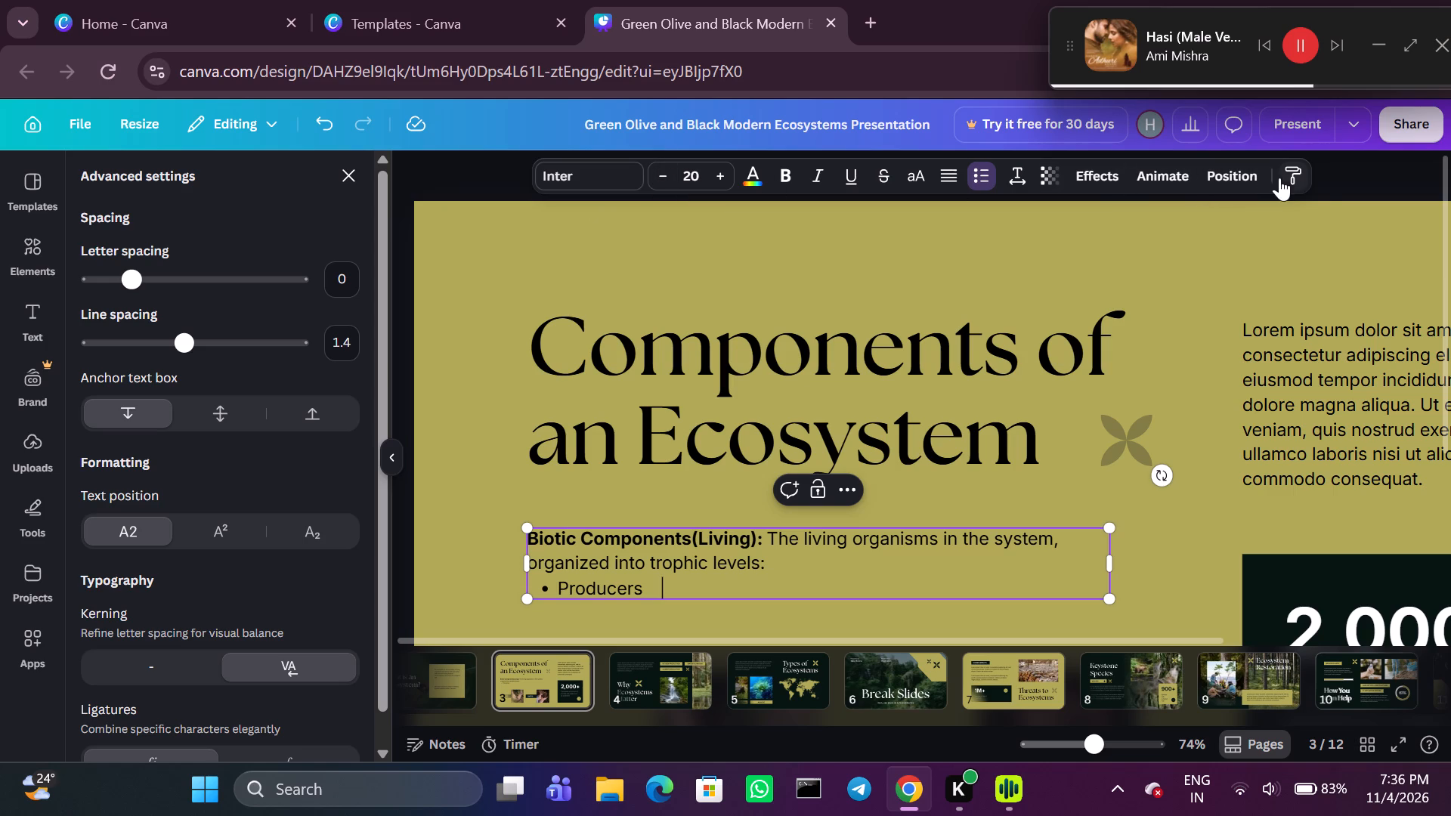
# Select the "Producers" bullet text and look through the additional options available for it.
pyautogui.click(687, 583)
pyautogui.click(543, 589)
pyautogui.doubleClick(544, 586)
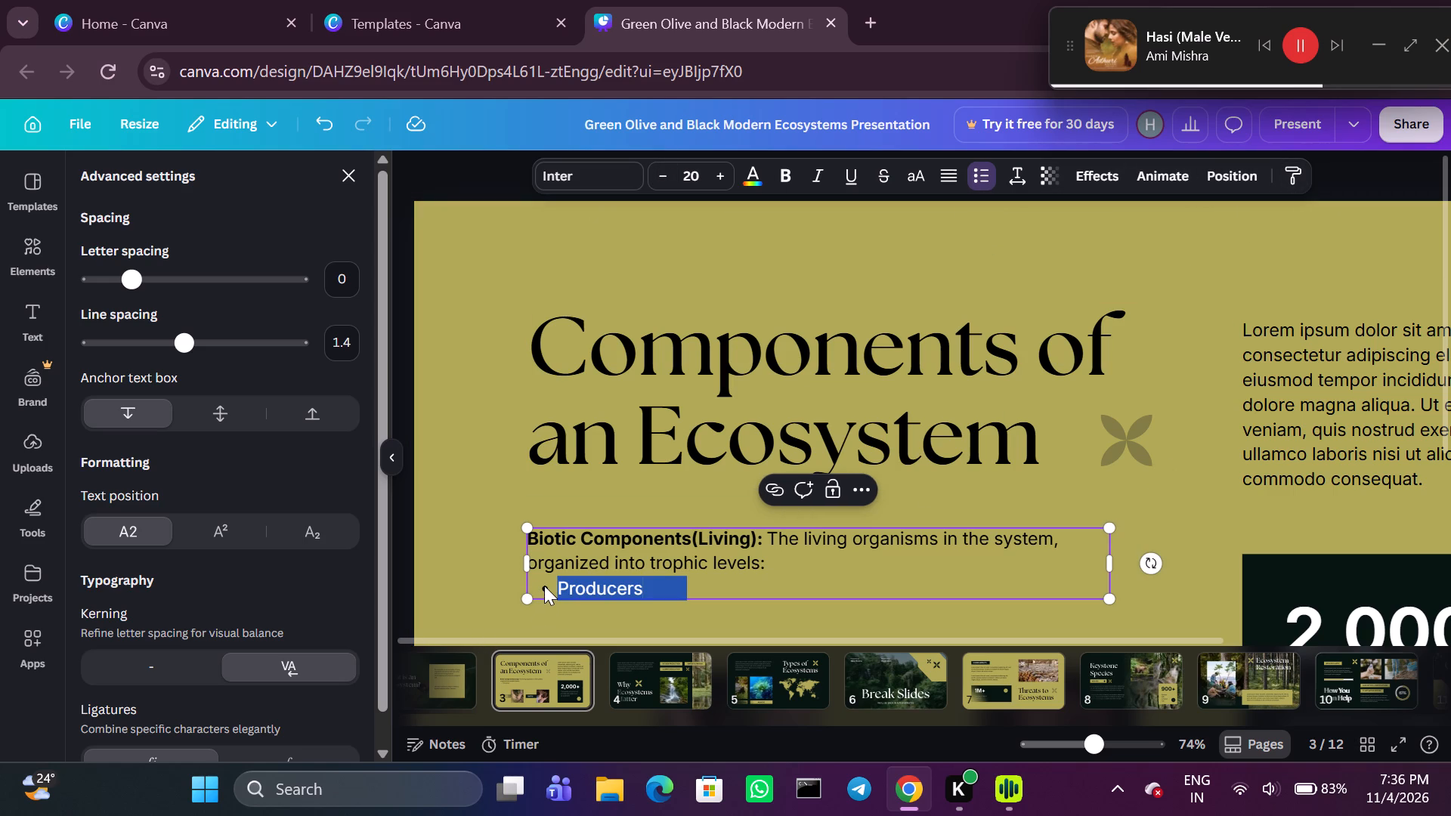
pyautogui.click(859, 492)
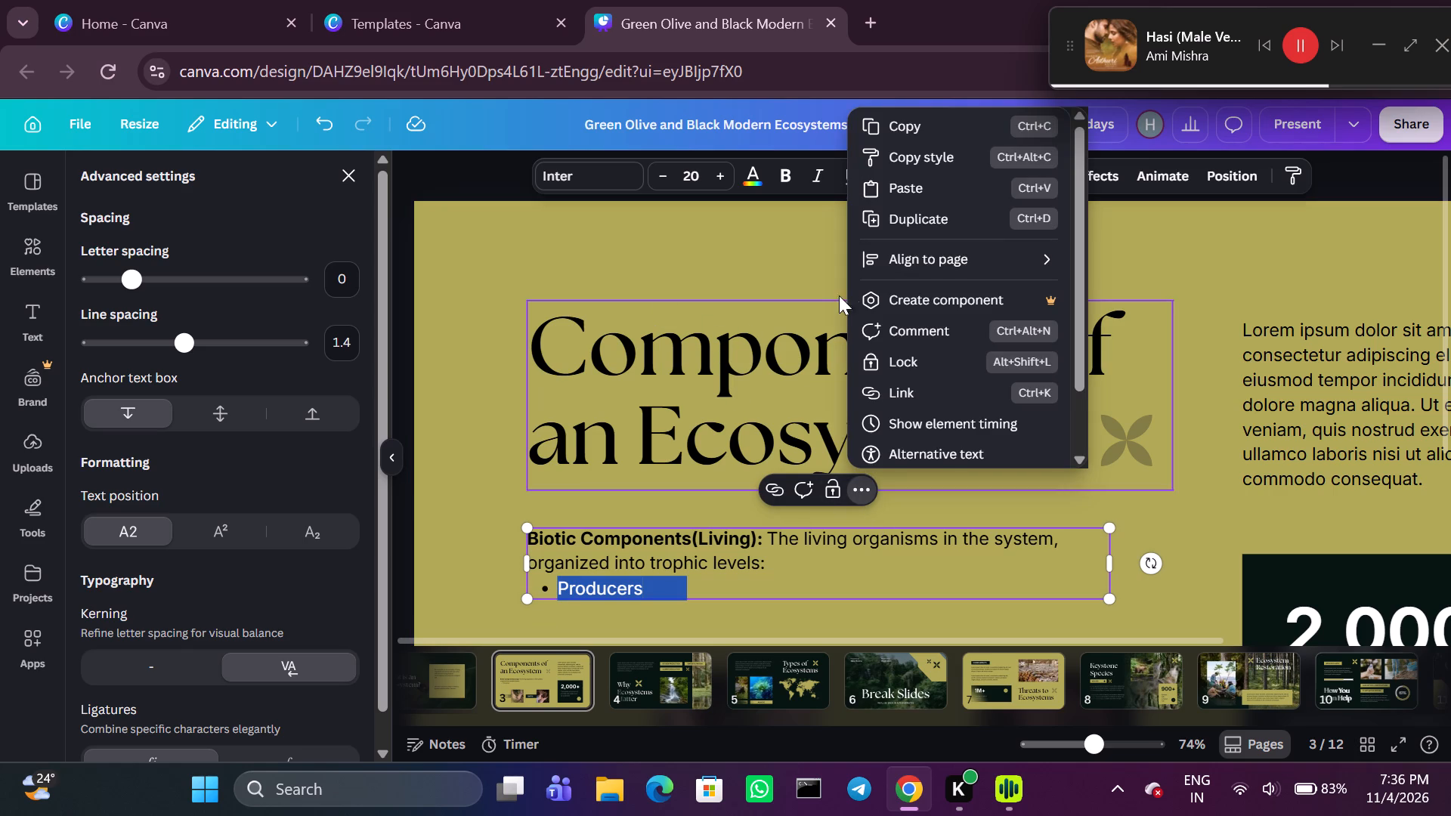
pyautogui.scroll(-3, 970, 239)
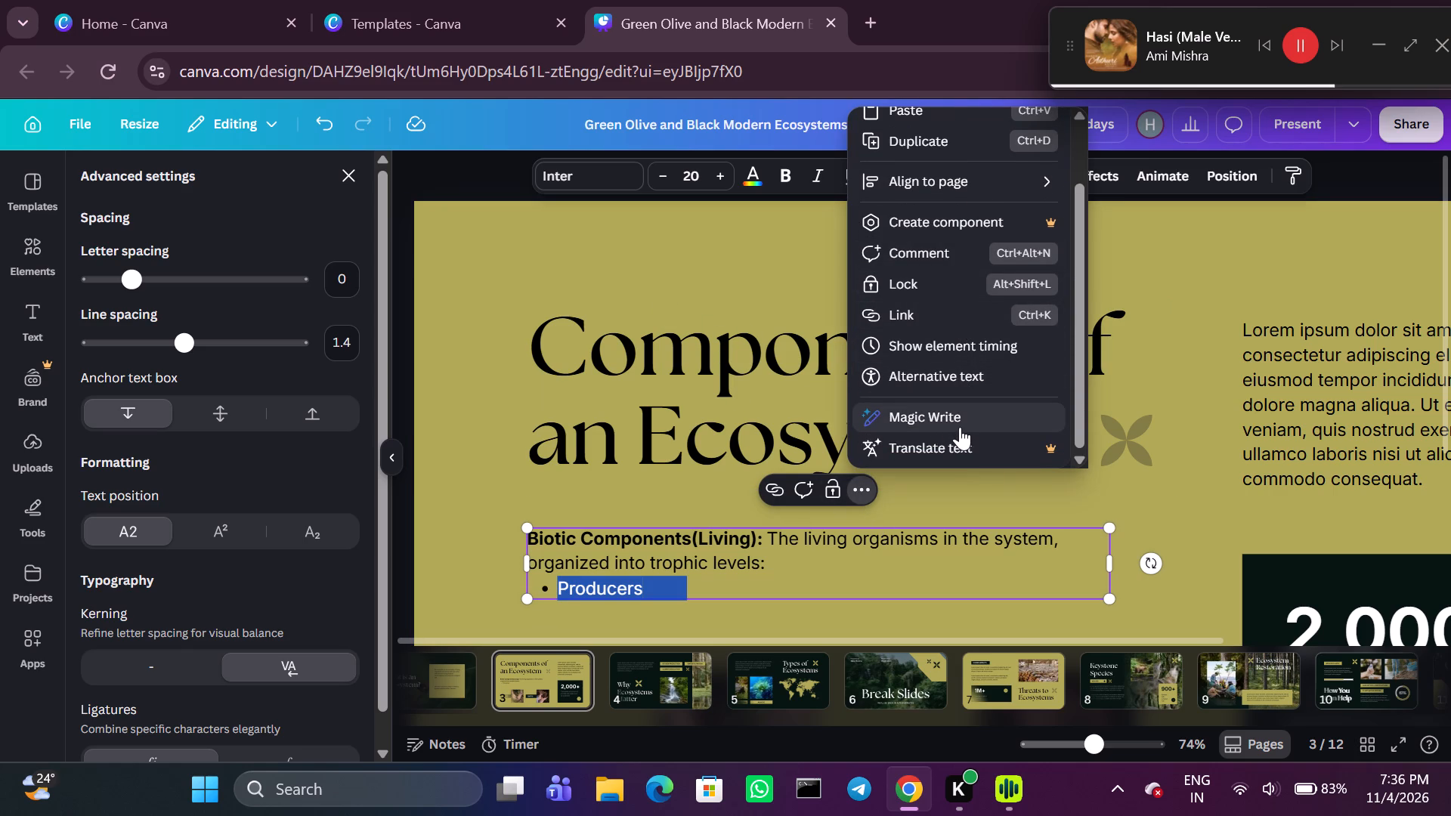
pyautogui.scroll(3, 958, 425)
pyautogui.click(716, 253)
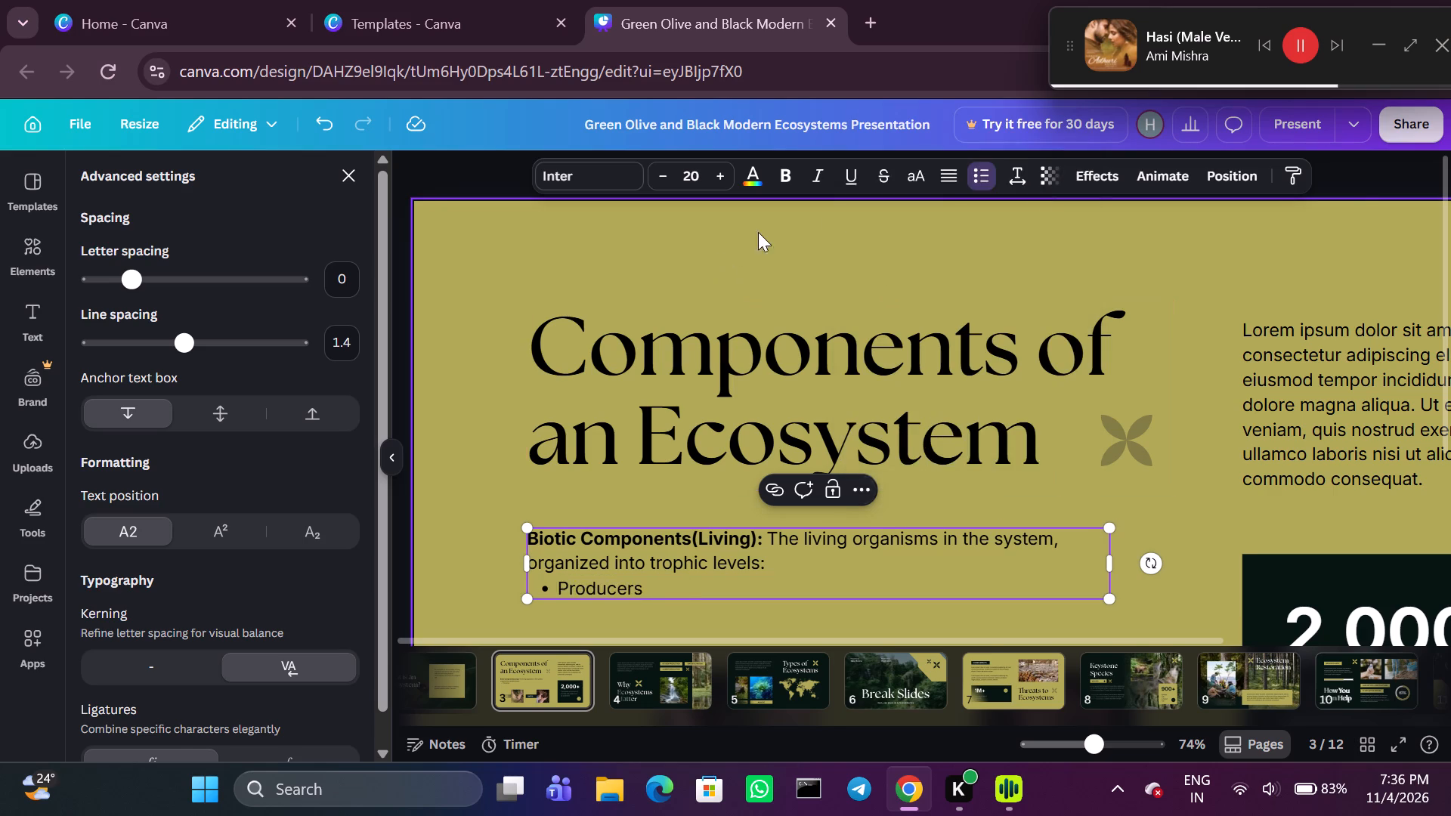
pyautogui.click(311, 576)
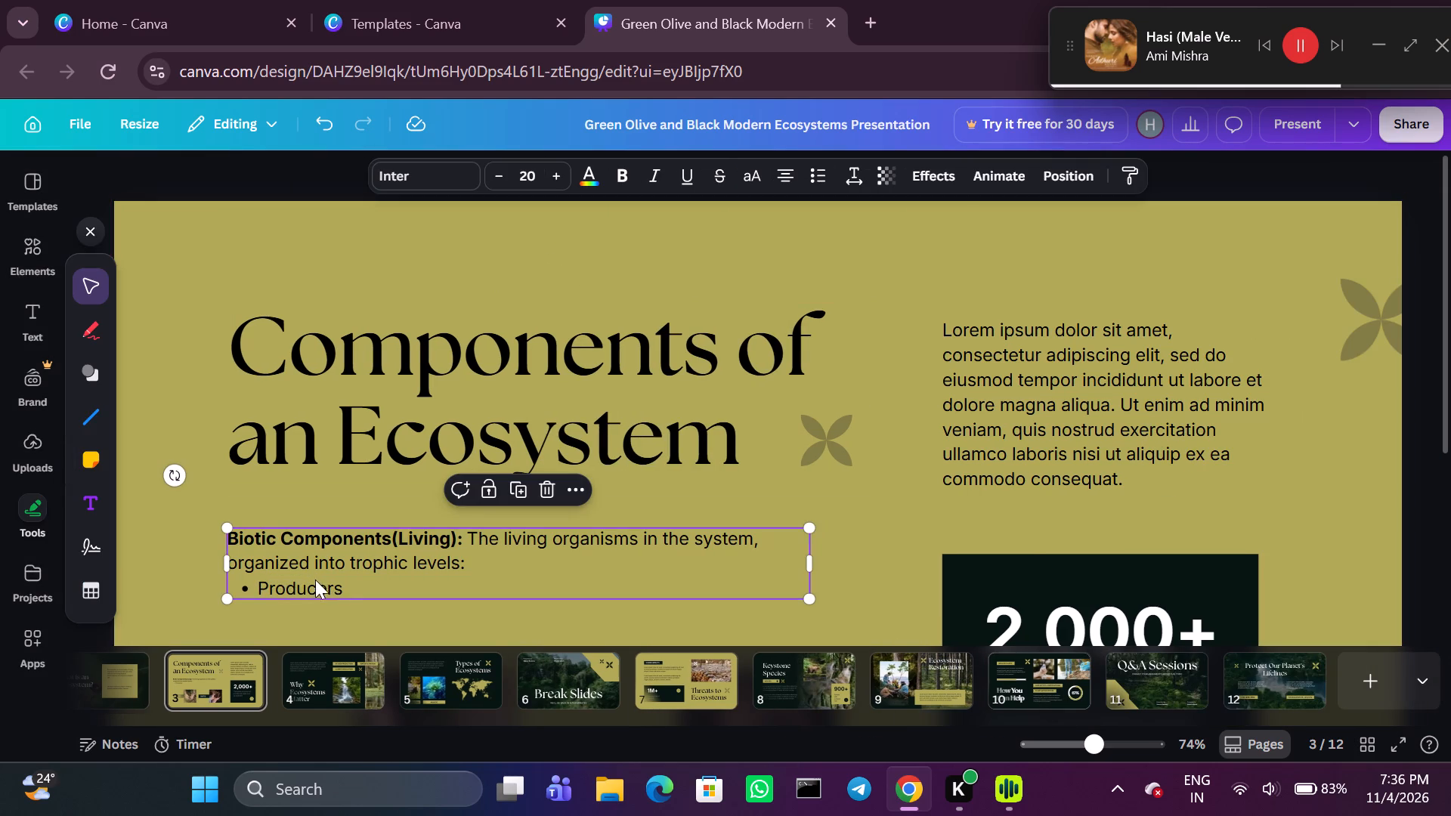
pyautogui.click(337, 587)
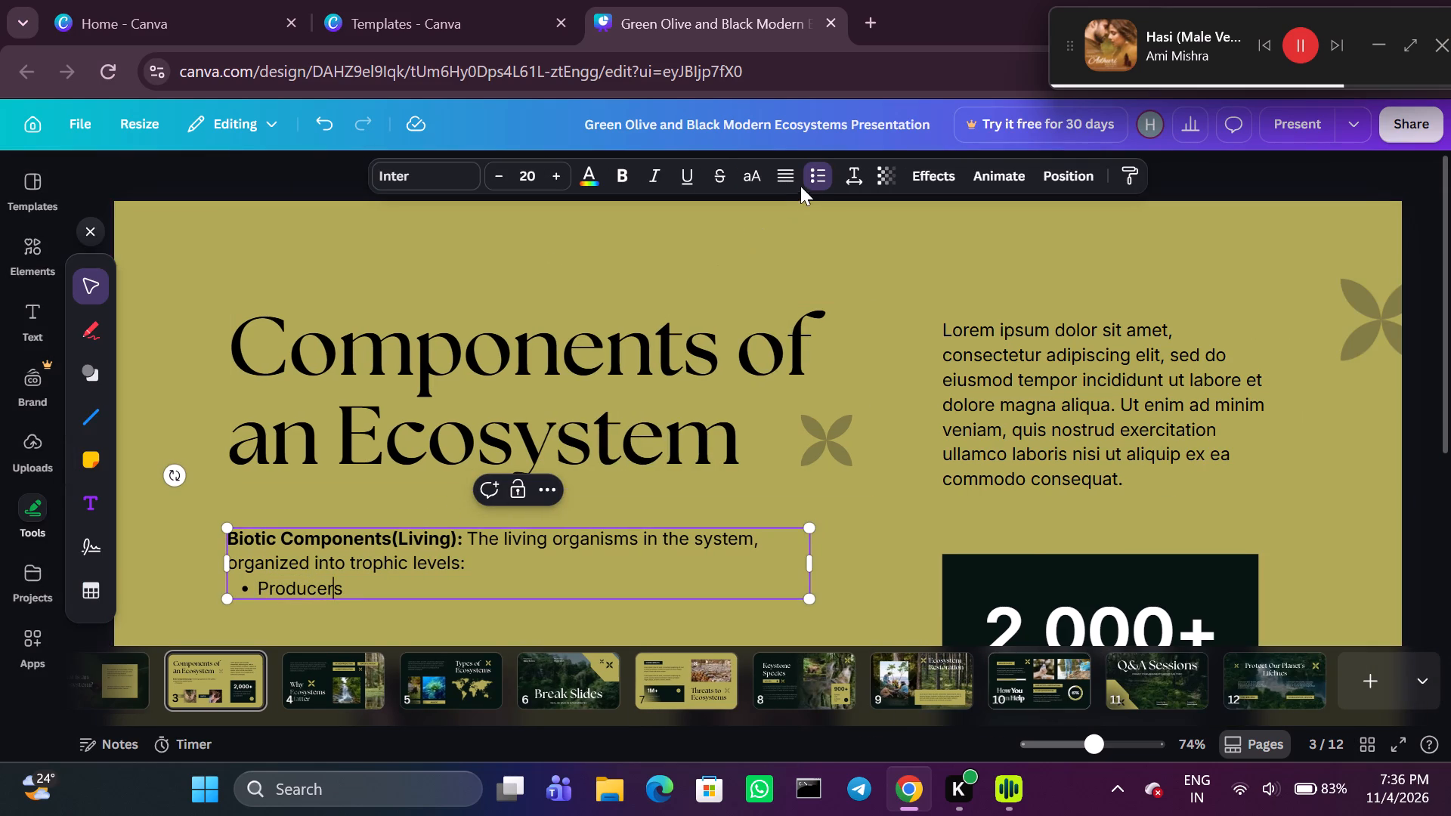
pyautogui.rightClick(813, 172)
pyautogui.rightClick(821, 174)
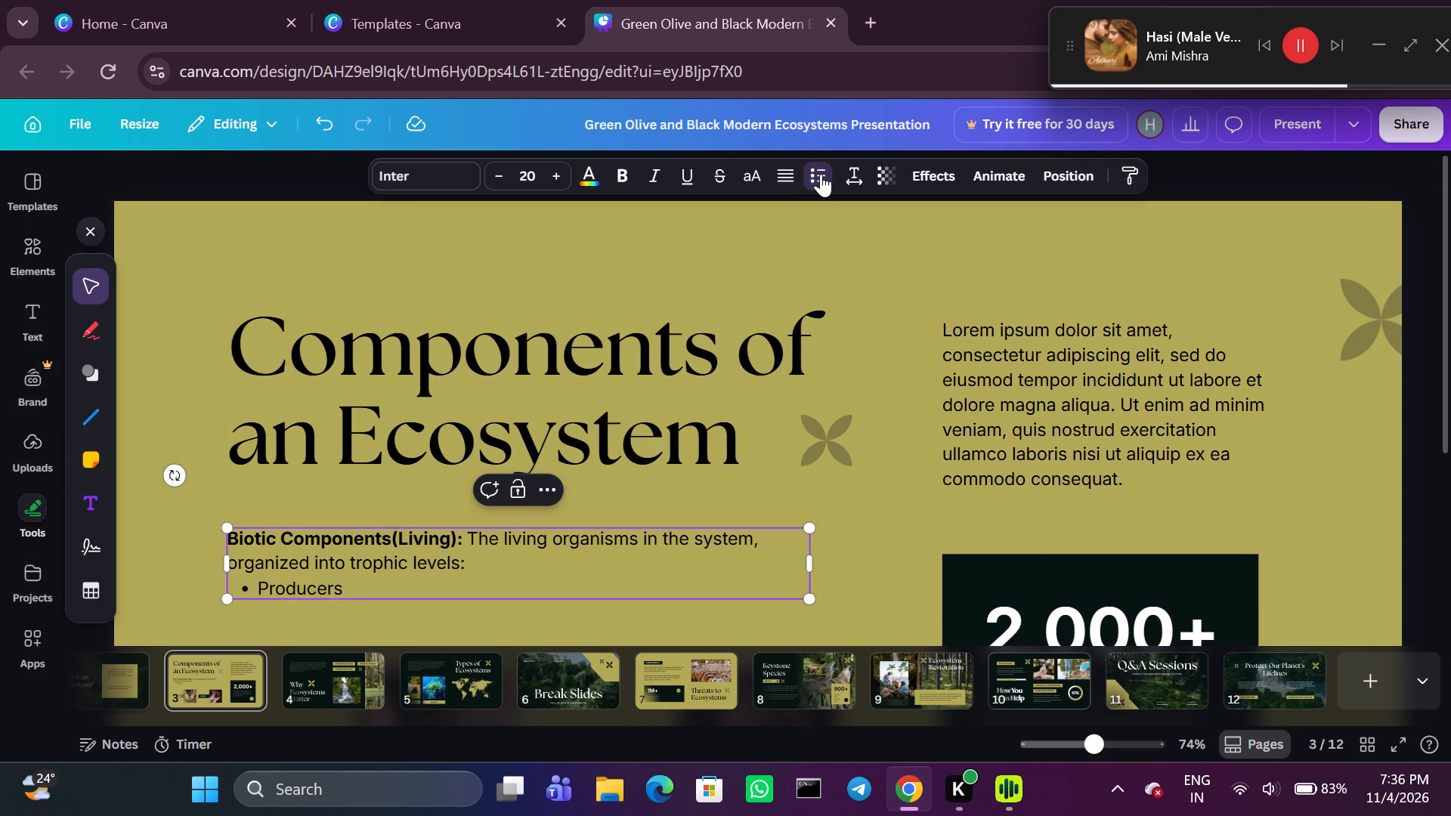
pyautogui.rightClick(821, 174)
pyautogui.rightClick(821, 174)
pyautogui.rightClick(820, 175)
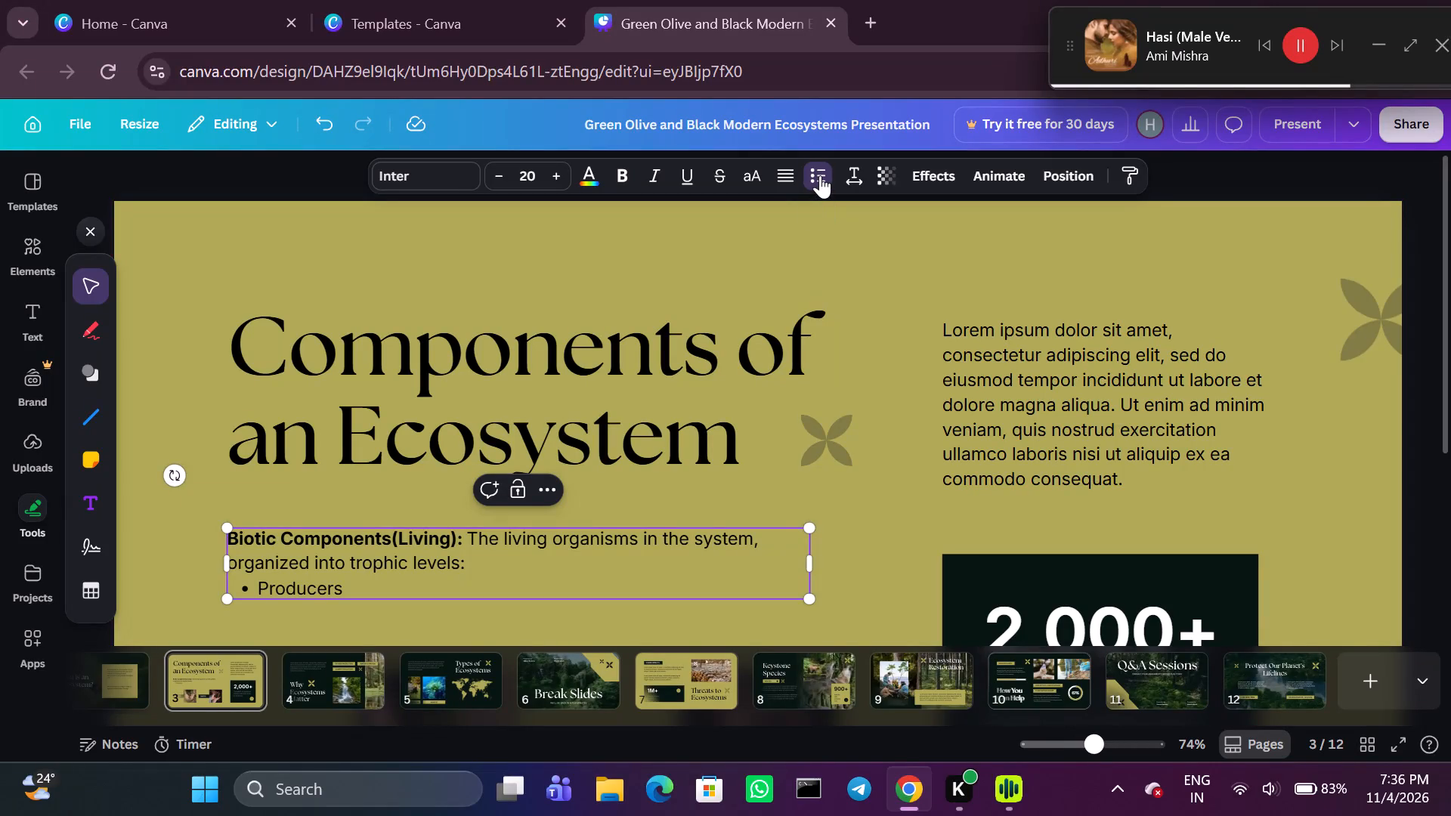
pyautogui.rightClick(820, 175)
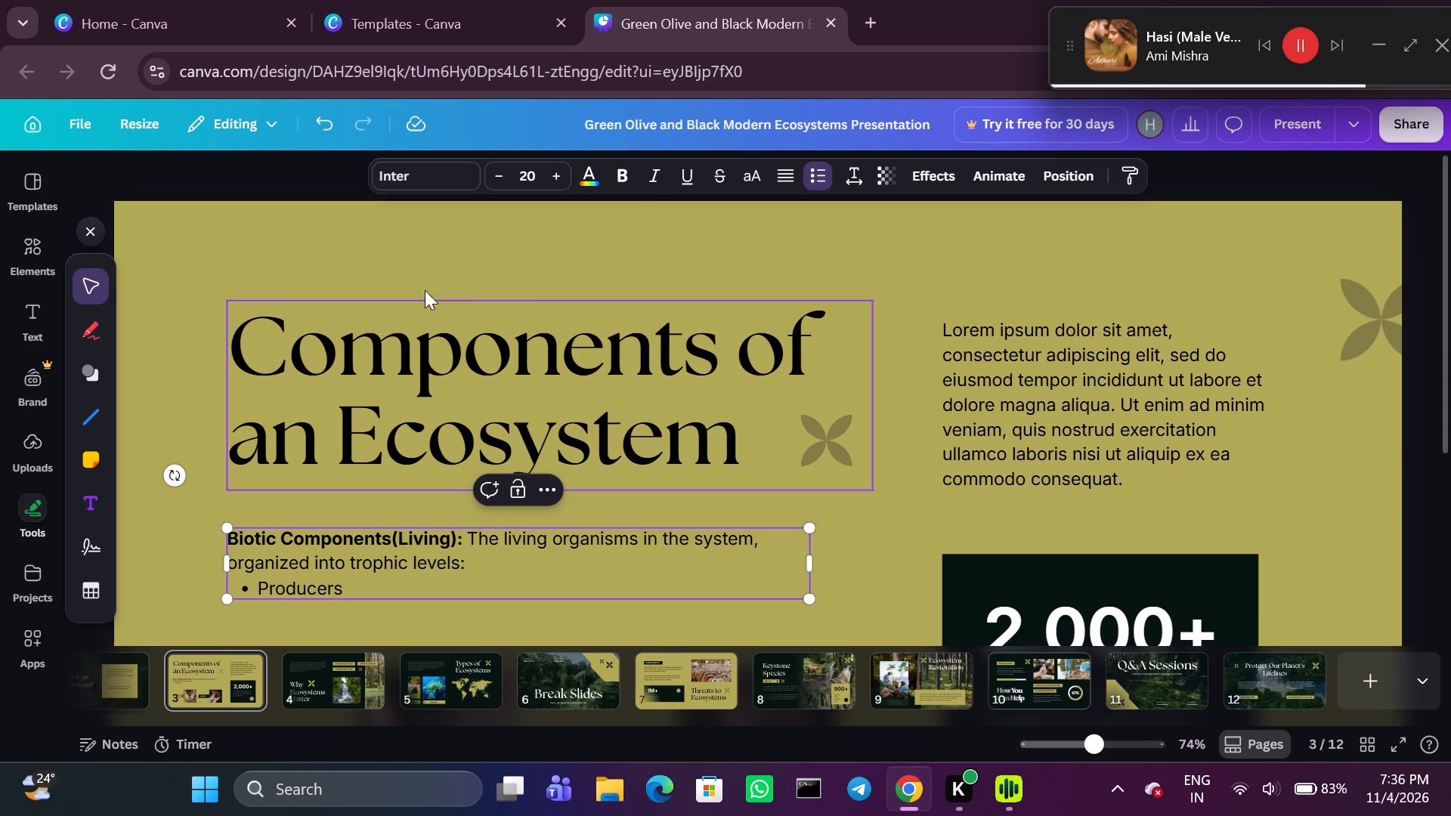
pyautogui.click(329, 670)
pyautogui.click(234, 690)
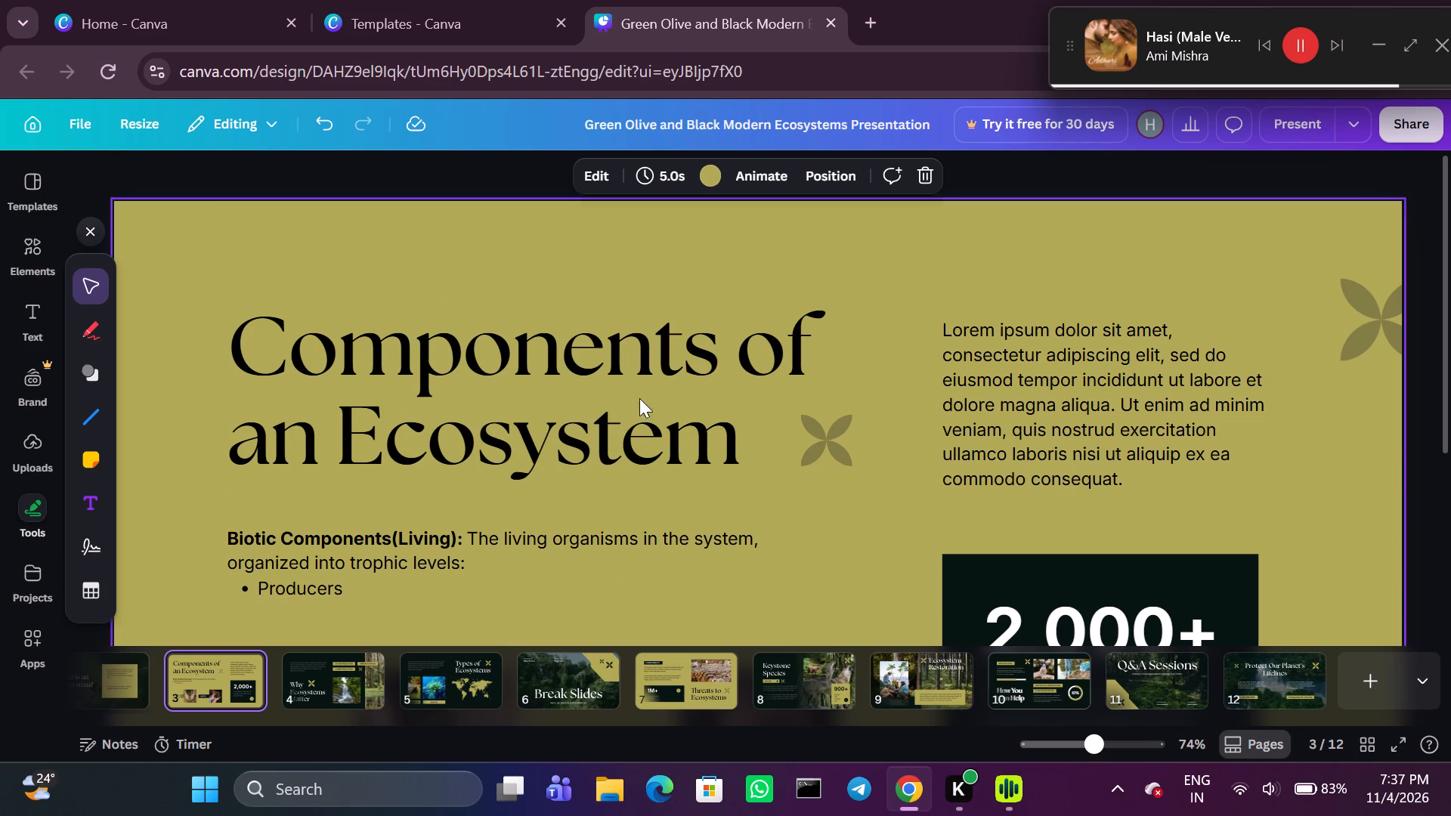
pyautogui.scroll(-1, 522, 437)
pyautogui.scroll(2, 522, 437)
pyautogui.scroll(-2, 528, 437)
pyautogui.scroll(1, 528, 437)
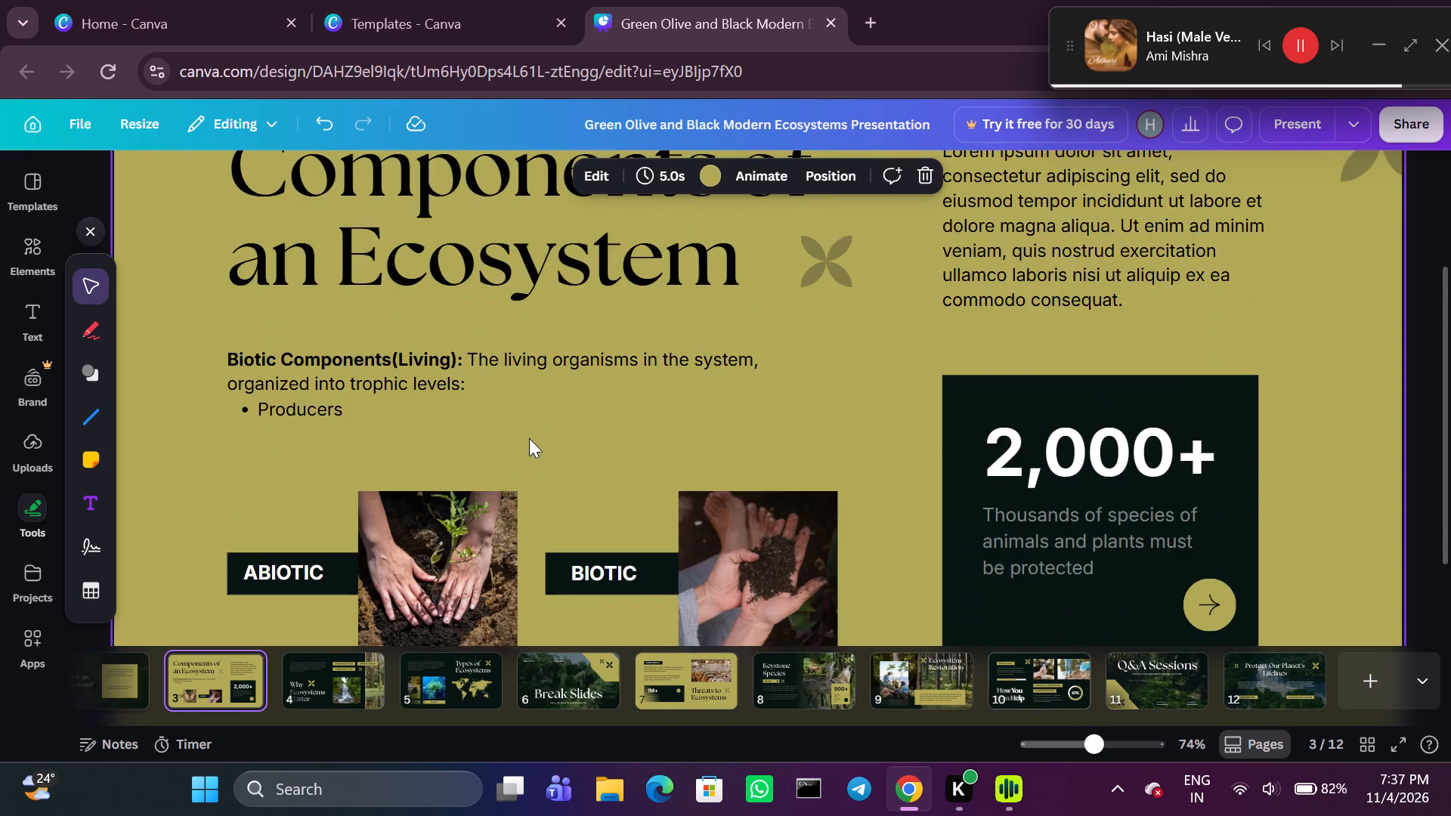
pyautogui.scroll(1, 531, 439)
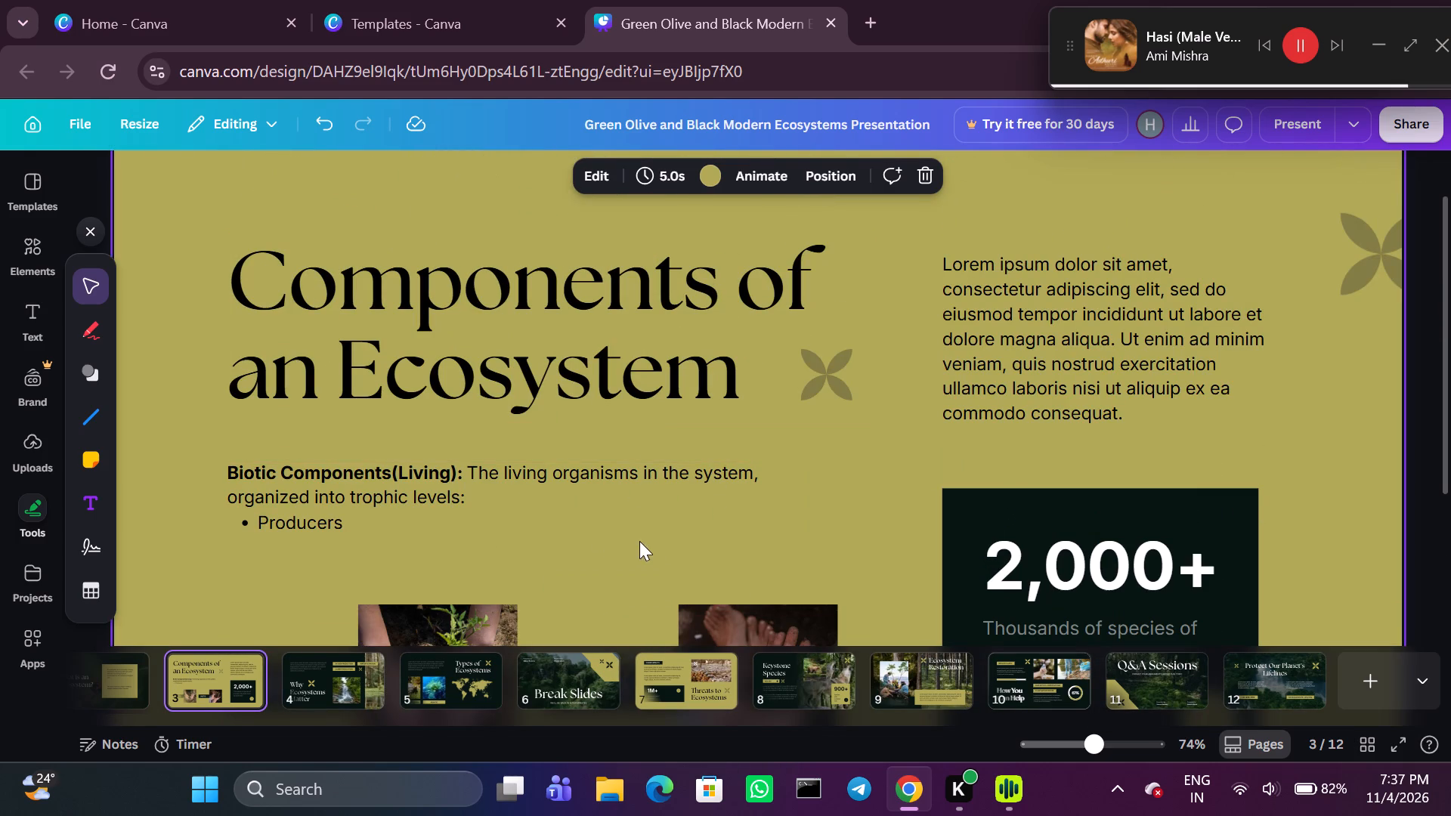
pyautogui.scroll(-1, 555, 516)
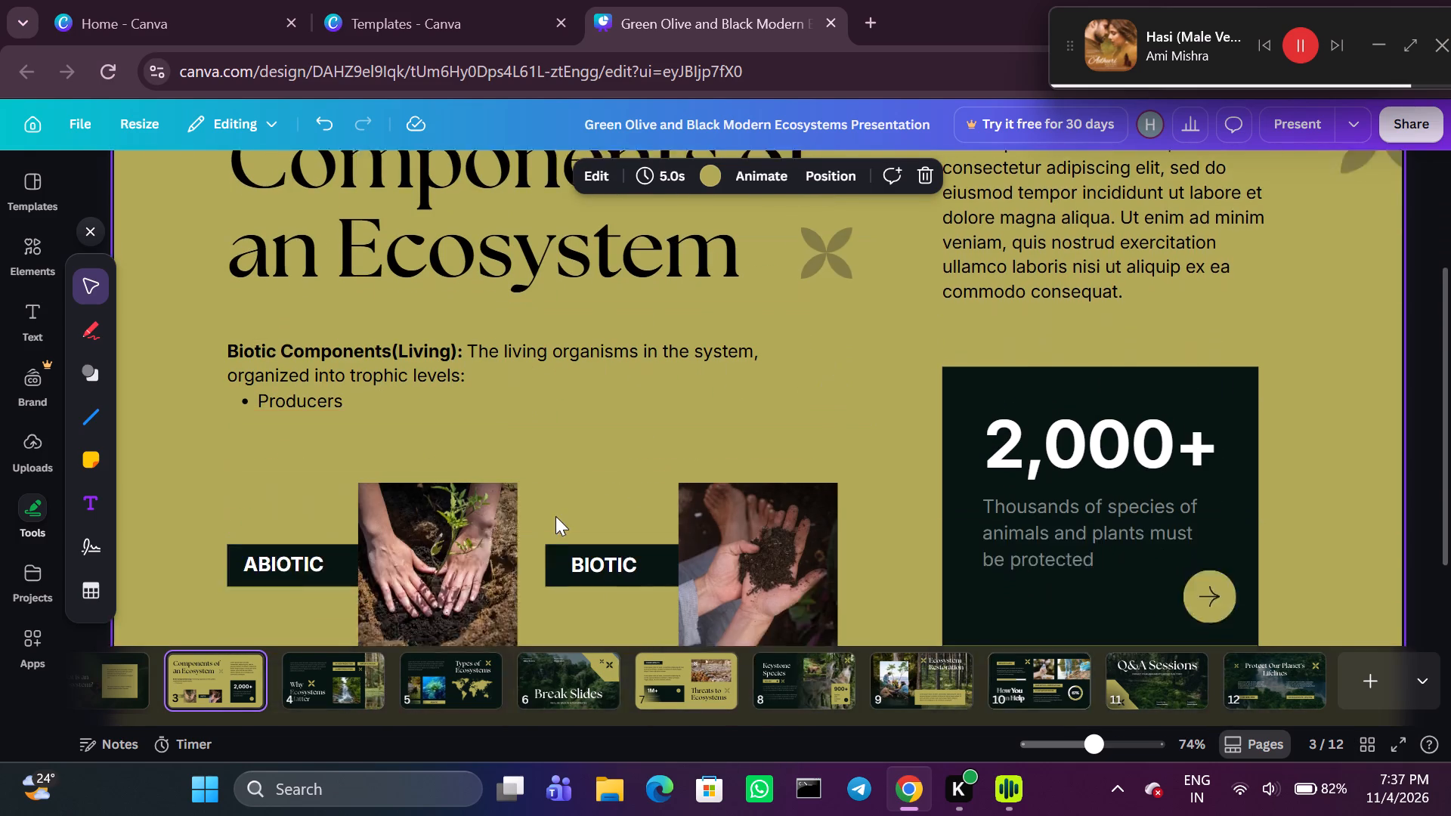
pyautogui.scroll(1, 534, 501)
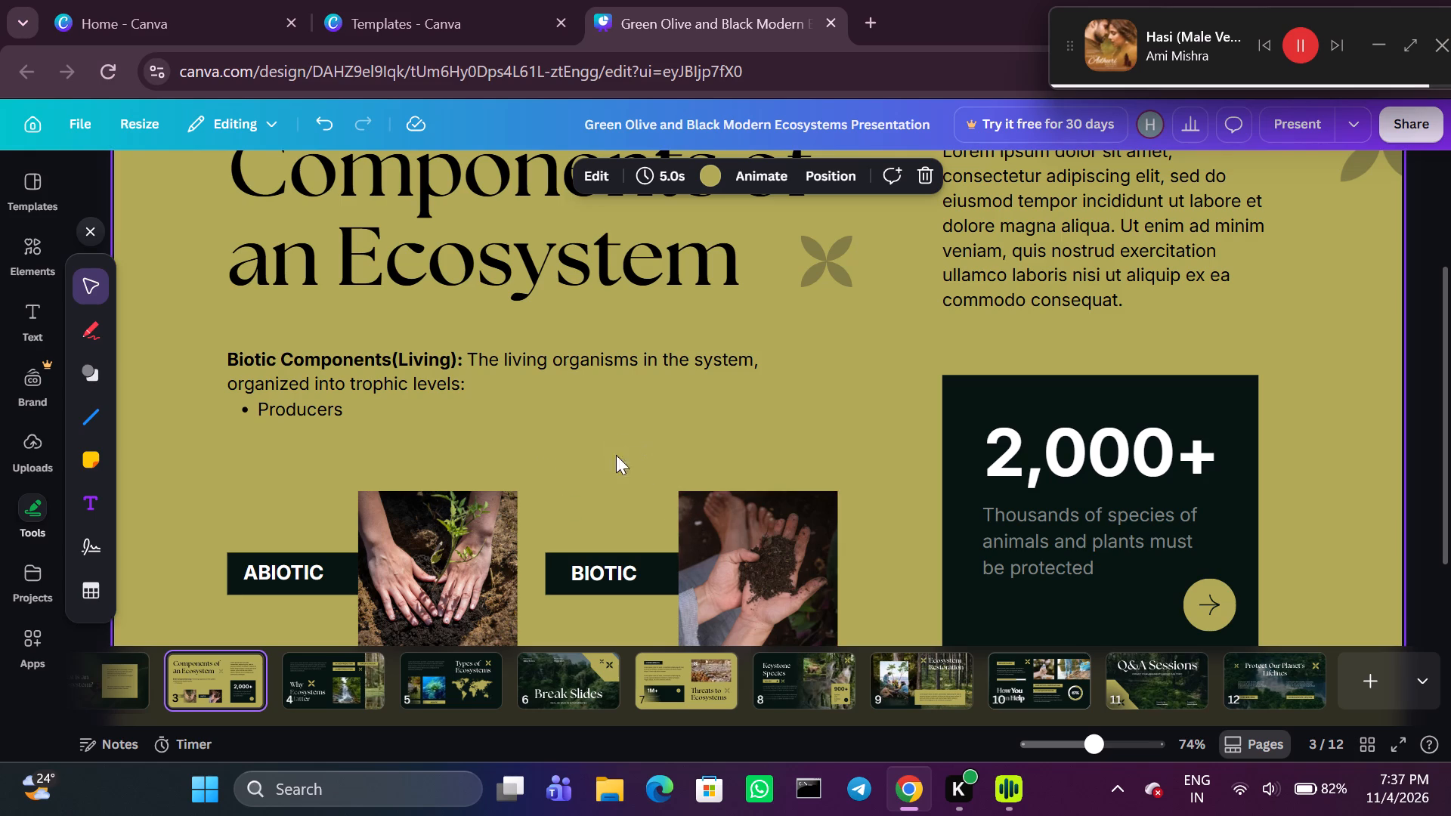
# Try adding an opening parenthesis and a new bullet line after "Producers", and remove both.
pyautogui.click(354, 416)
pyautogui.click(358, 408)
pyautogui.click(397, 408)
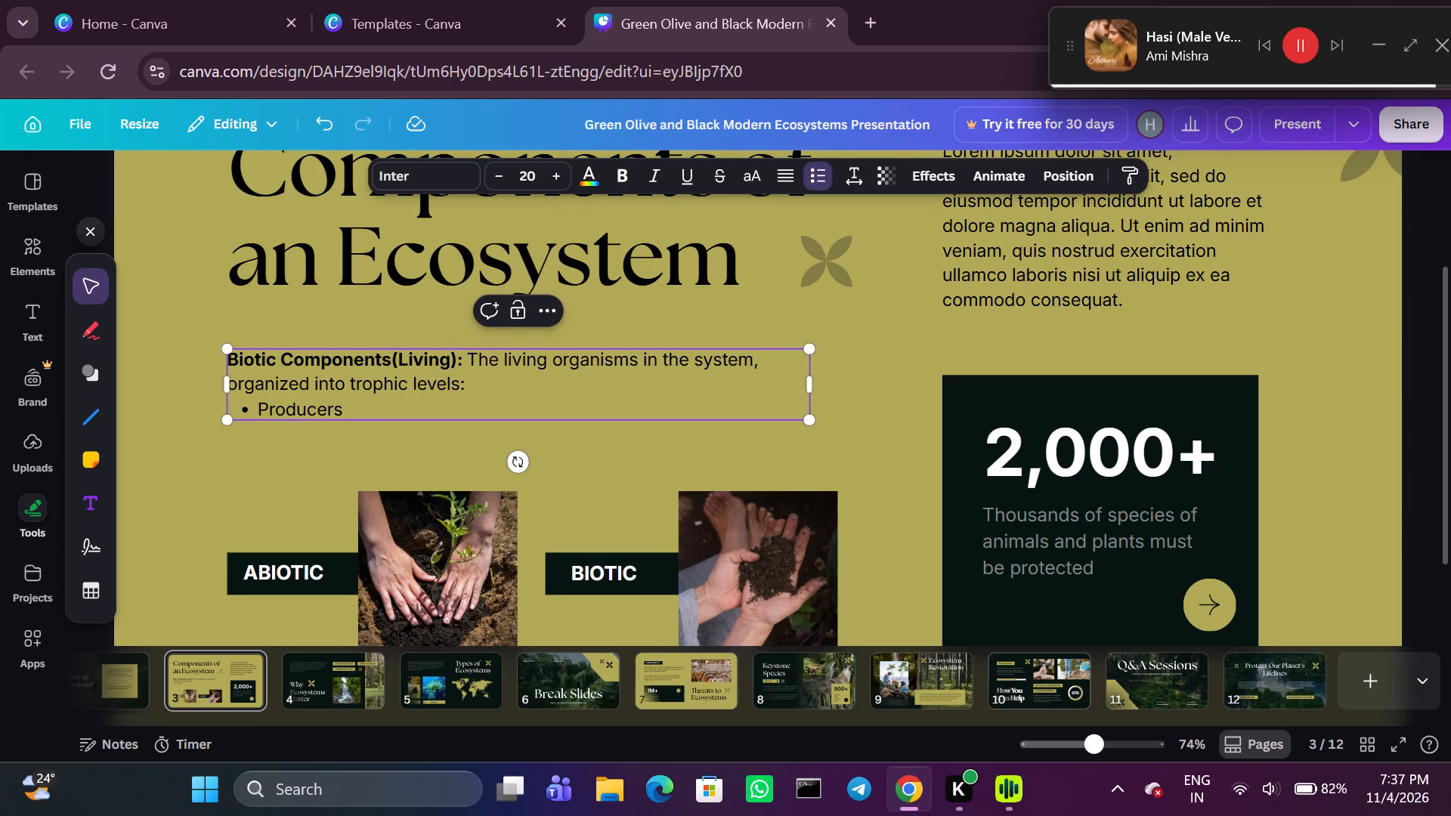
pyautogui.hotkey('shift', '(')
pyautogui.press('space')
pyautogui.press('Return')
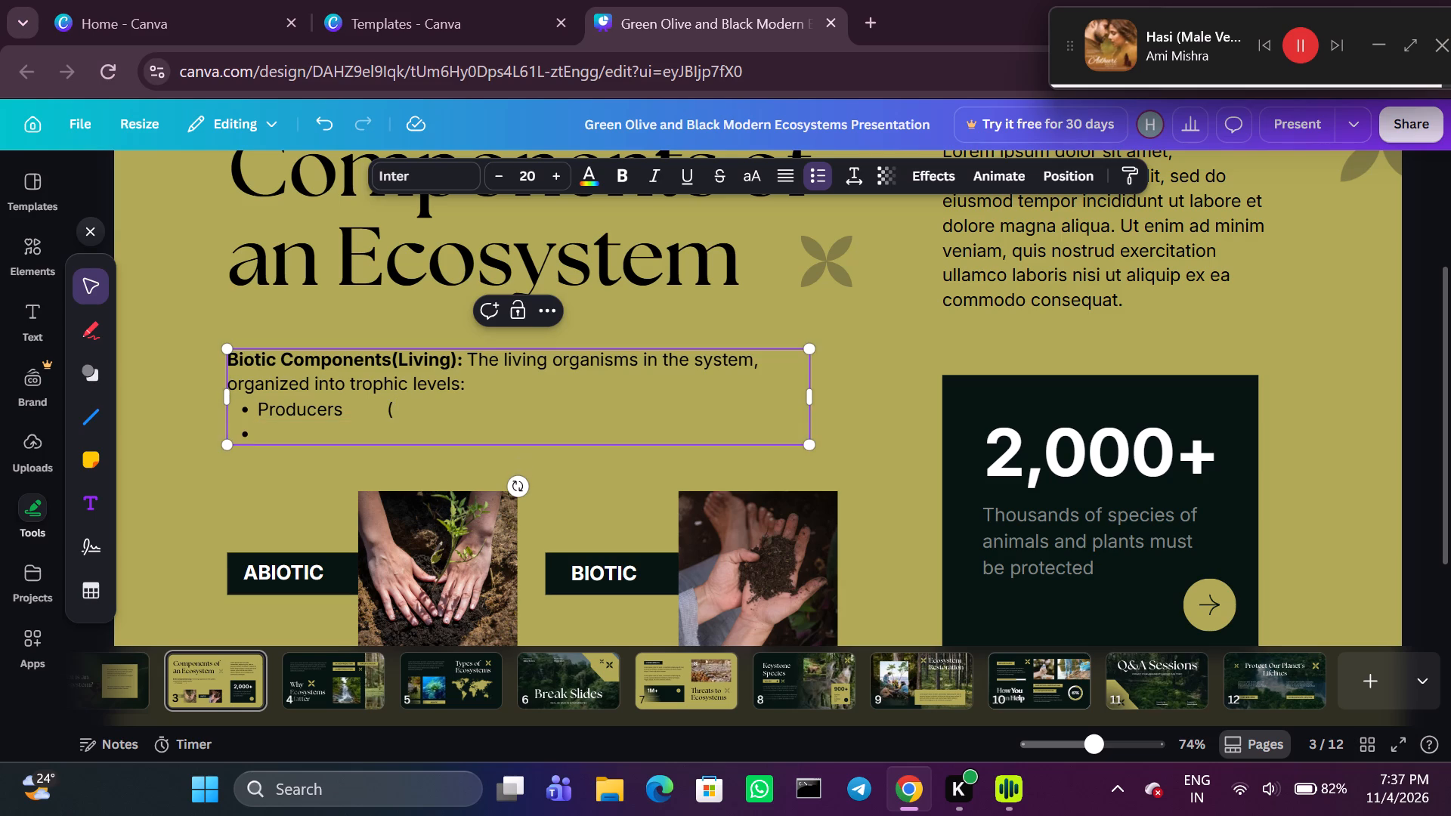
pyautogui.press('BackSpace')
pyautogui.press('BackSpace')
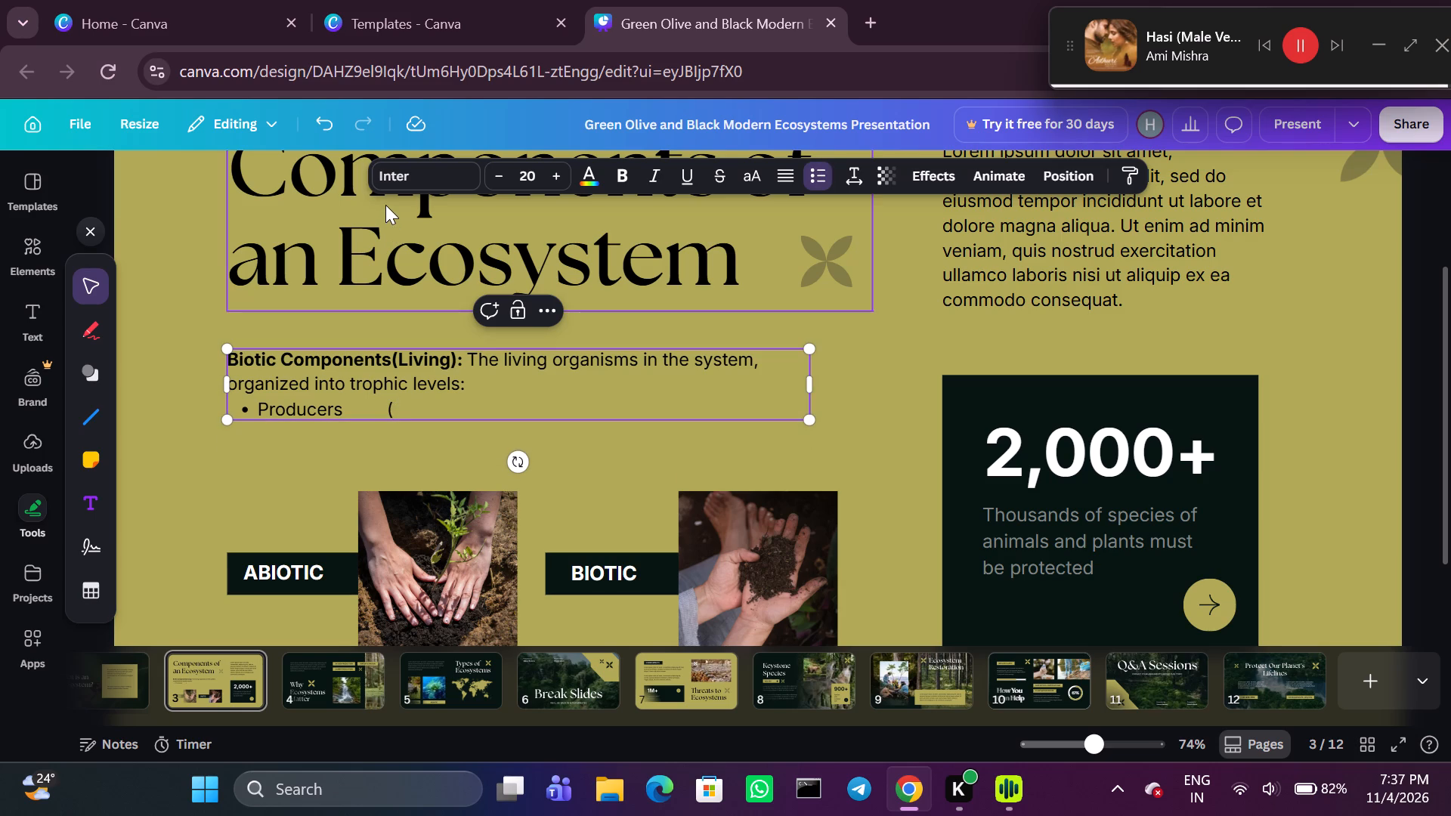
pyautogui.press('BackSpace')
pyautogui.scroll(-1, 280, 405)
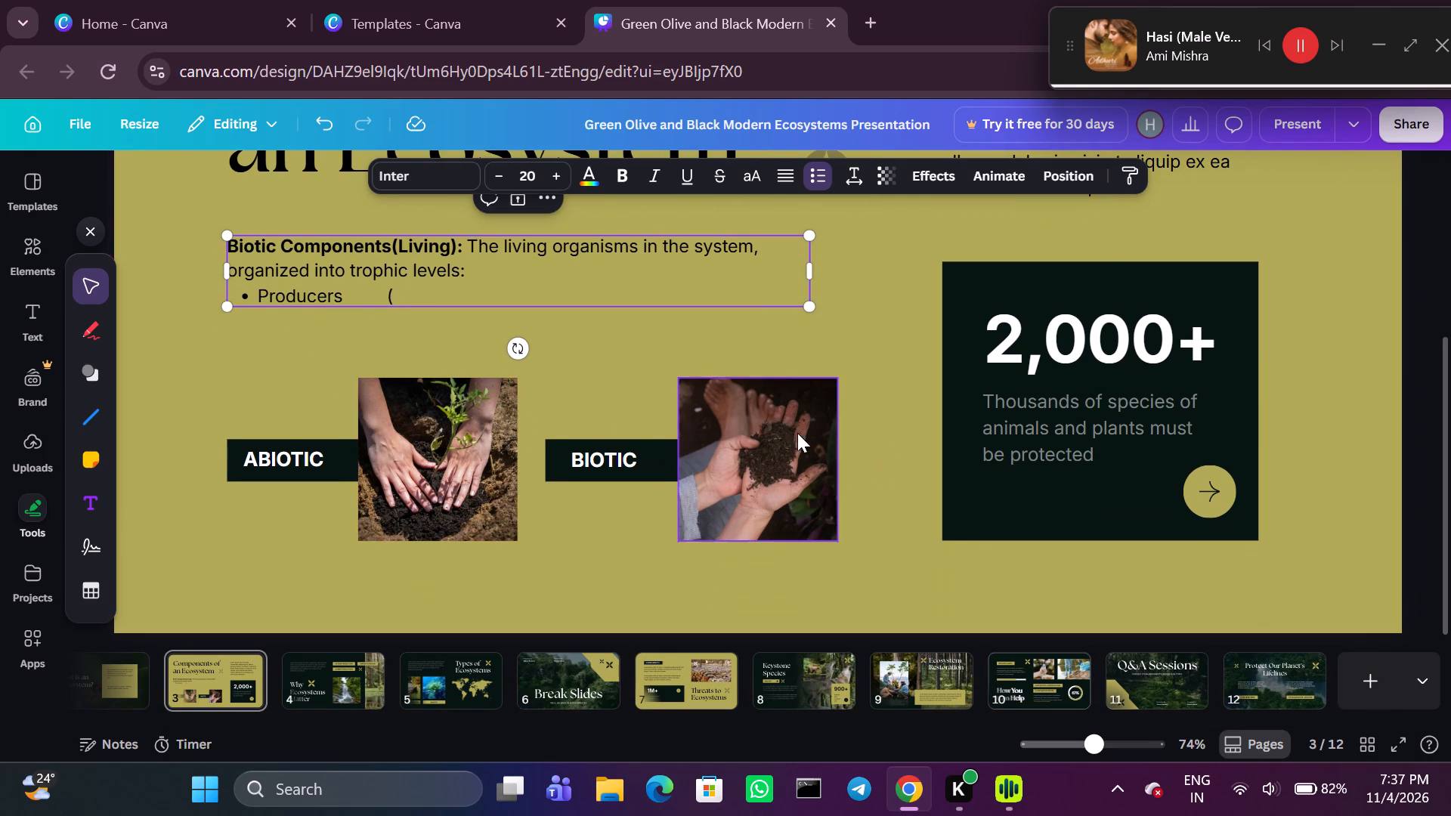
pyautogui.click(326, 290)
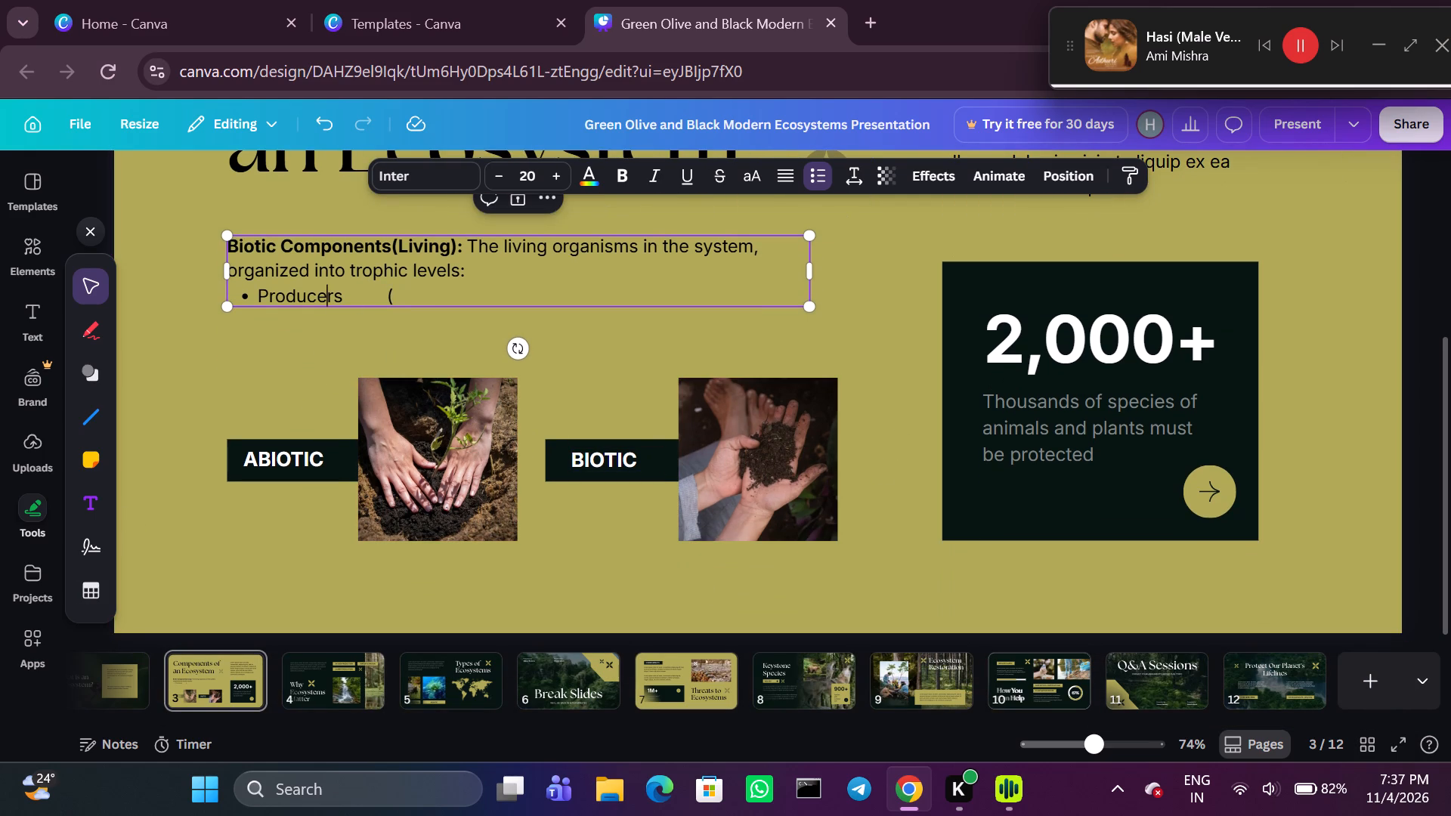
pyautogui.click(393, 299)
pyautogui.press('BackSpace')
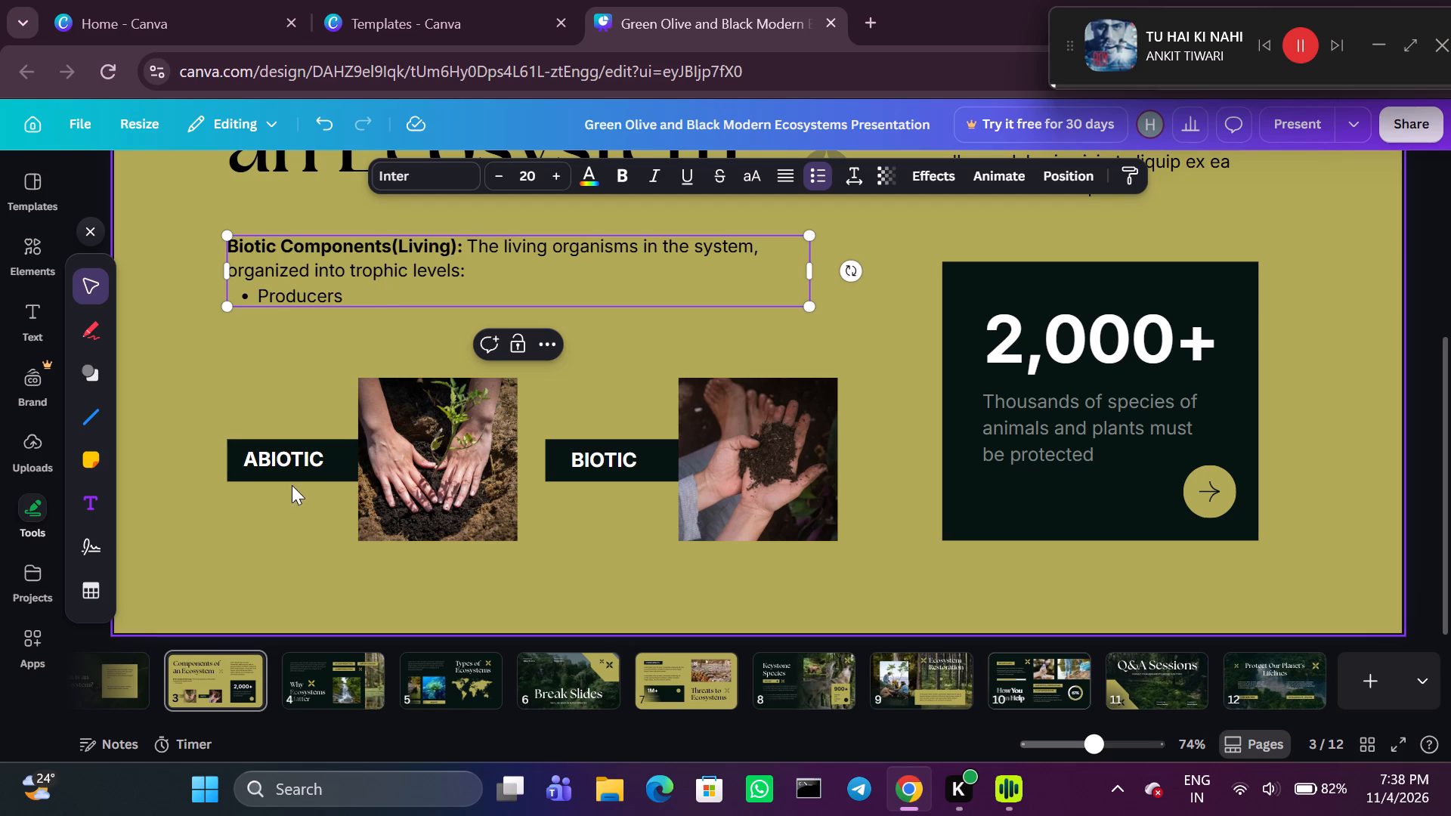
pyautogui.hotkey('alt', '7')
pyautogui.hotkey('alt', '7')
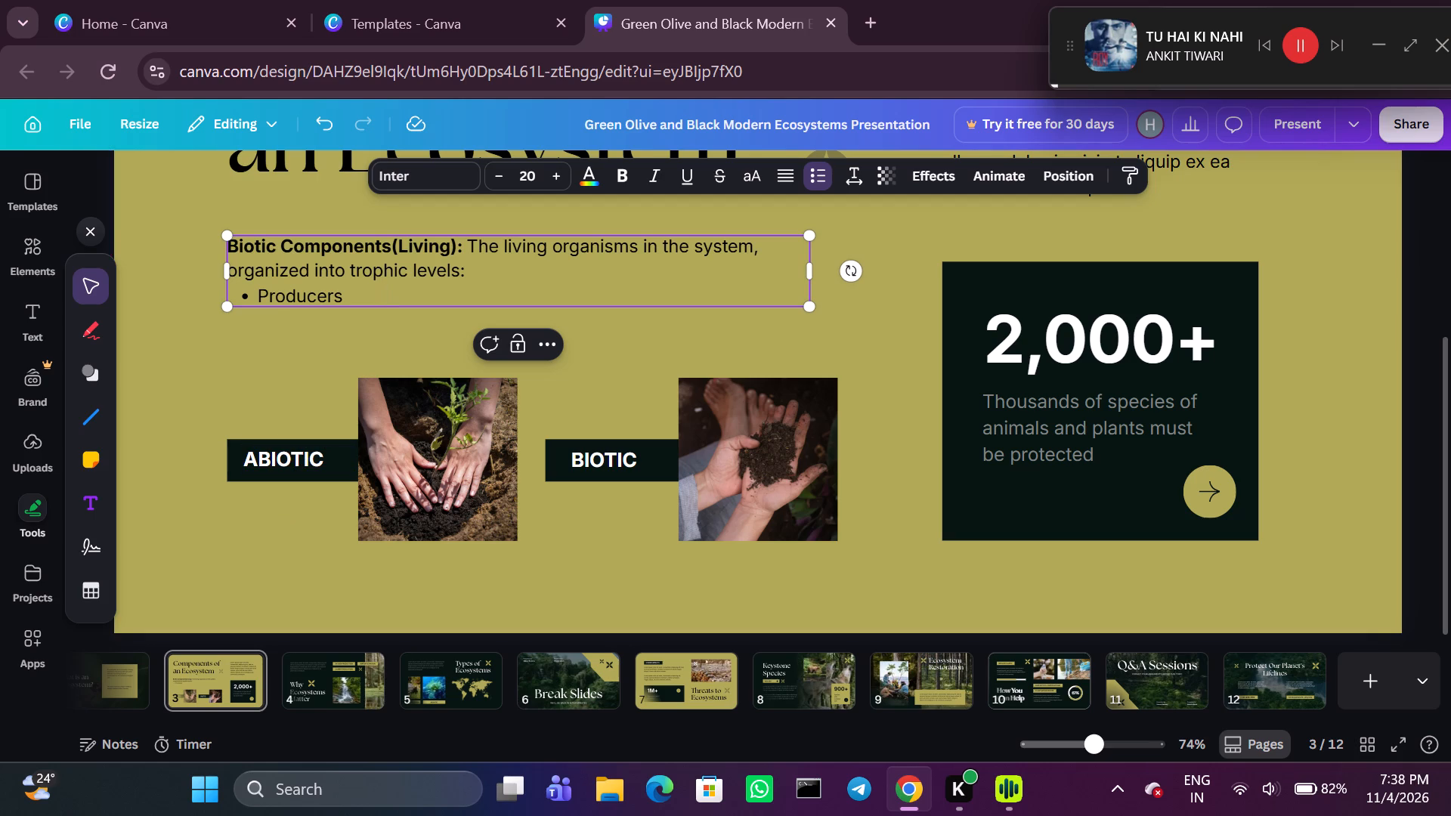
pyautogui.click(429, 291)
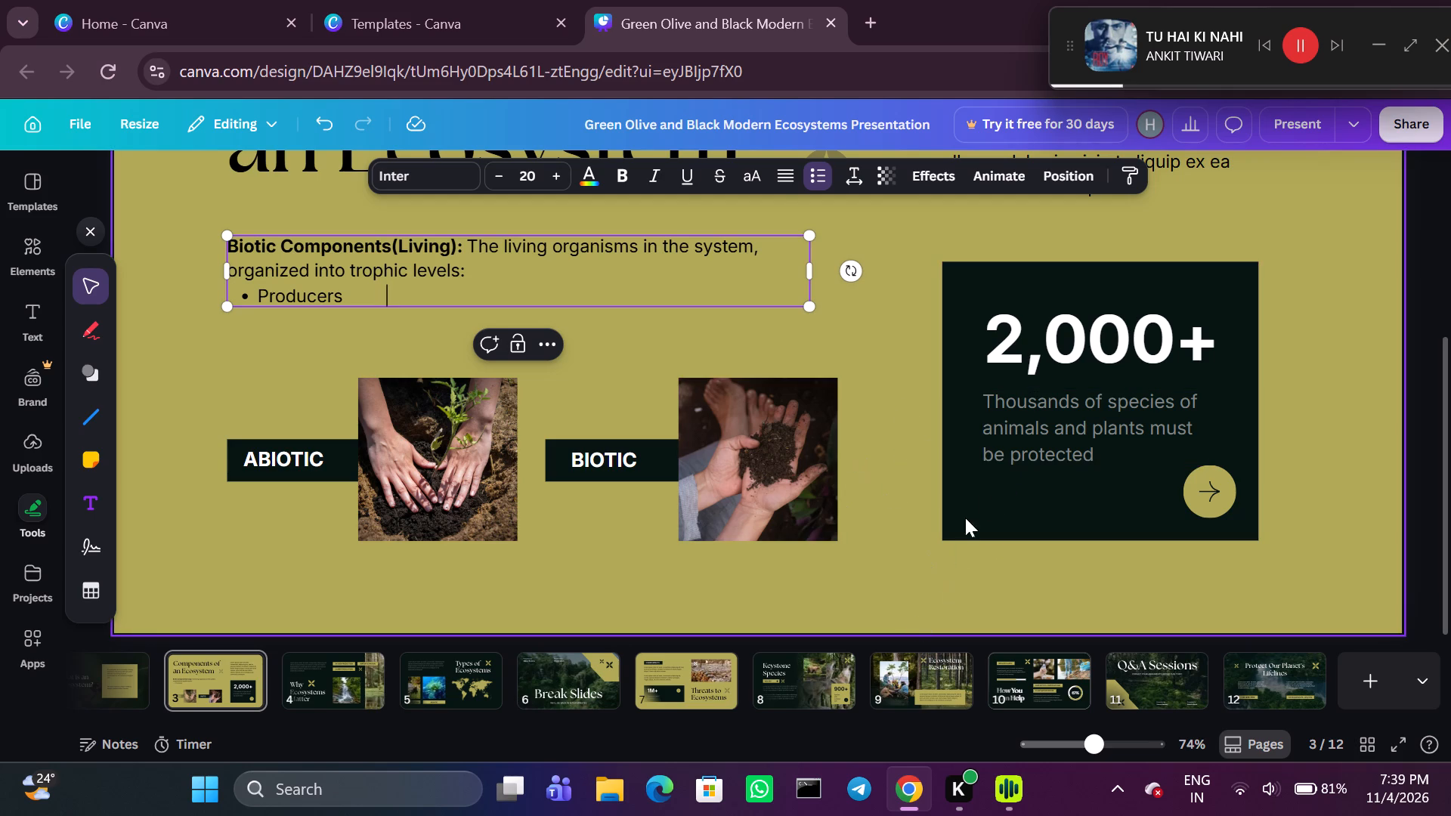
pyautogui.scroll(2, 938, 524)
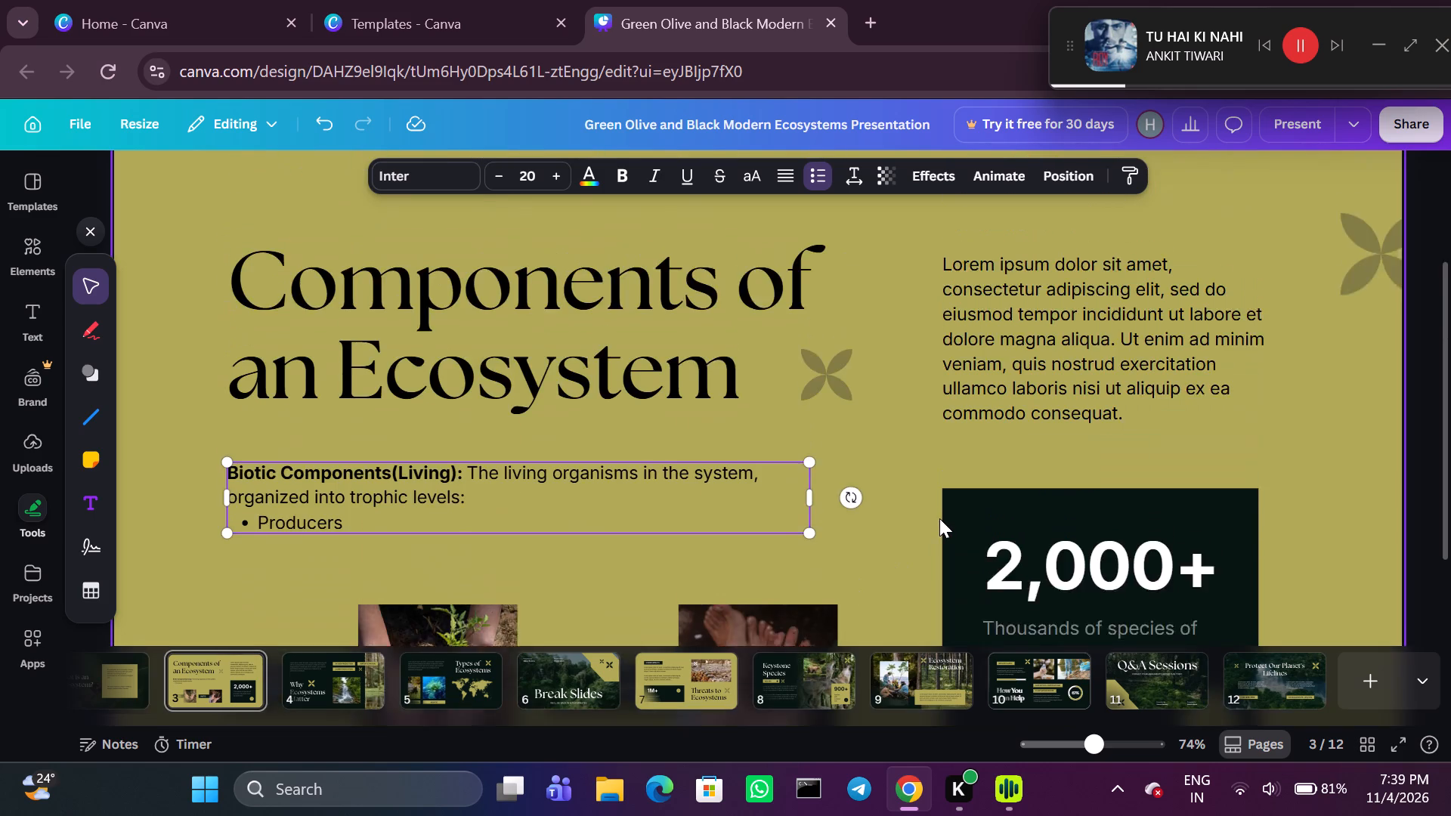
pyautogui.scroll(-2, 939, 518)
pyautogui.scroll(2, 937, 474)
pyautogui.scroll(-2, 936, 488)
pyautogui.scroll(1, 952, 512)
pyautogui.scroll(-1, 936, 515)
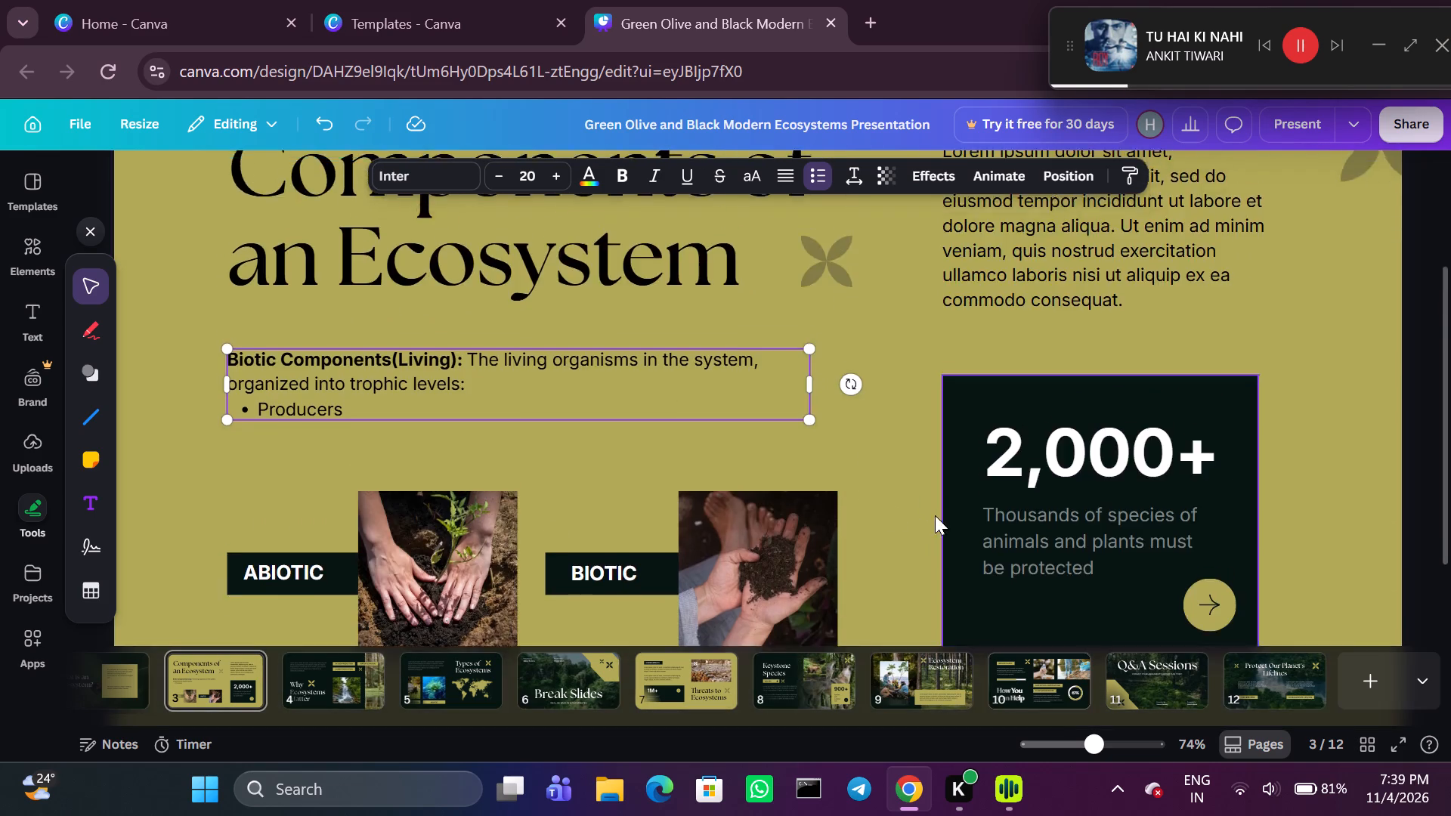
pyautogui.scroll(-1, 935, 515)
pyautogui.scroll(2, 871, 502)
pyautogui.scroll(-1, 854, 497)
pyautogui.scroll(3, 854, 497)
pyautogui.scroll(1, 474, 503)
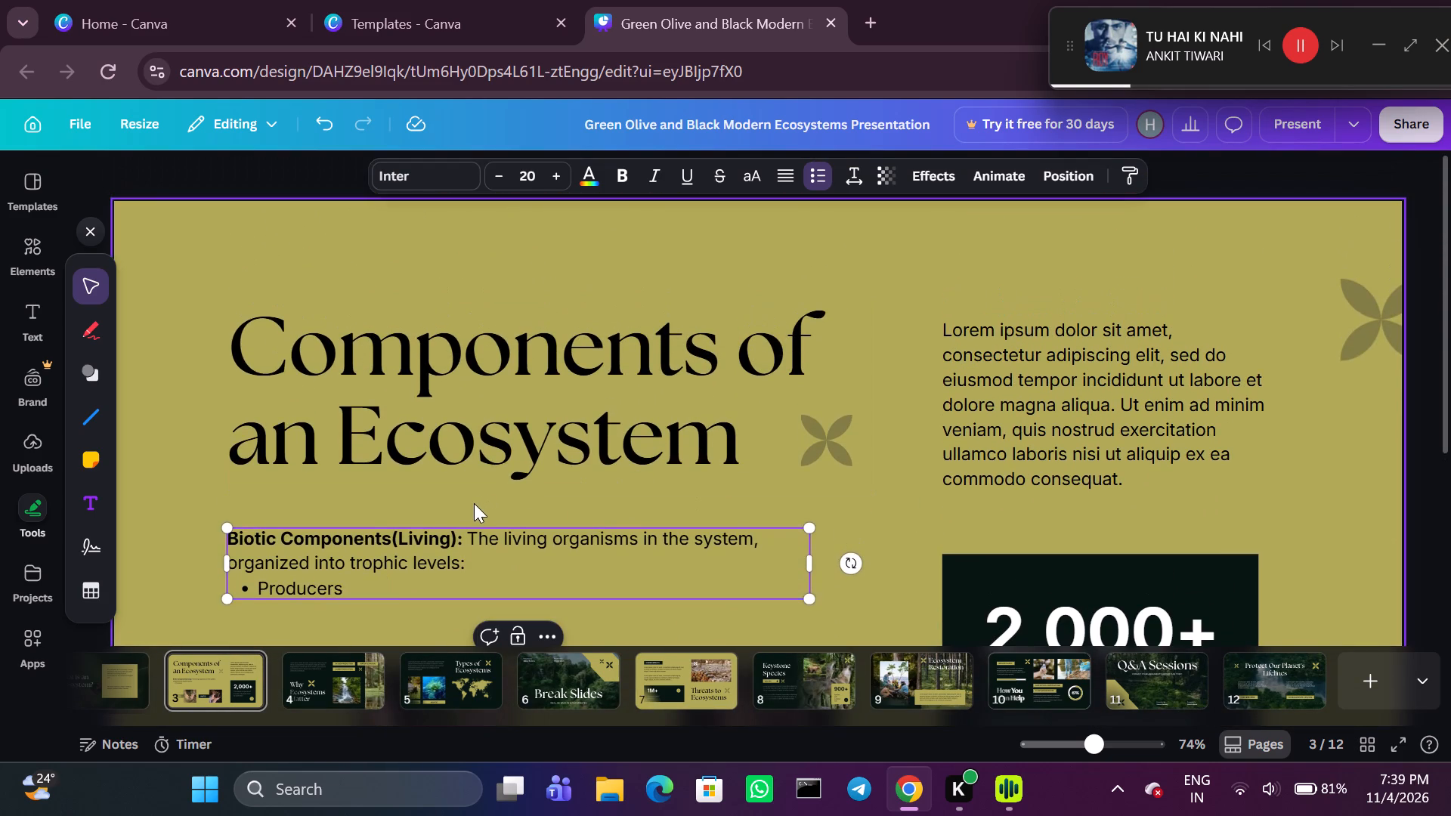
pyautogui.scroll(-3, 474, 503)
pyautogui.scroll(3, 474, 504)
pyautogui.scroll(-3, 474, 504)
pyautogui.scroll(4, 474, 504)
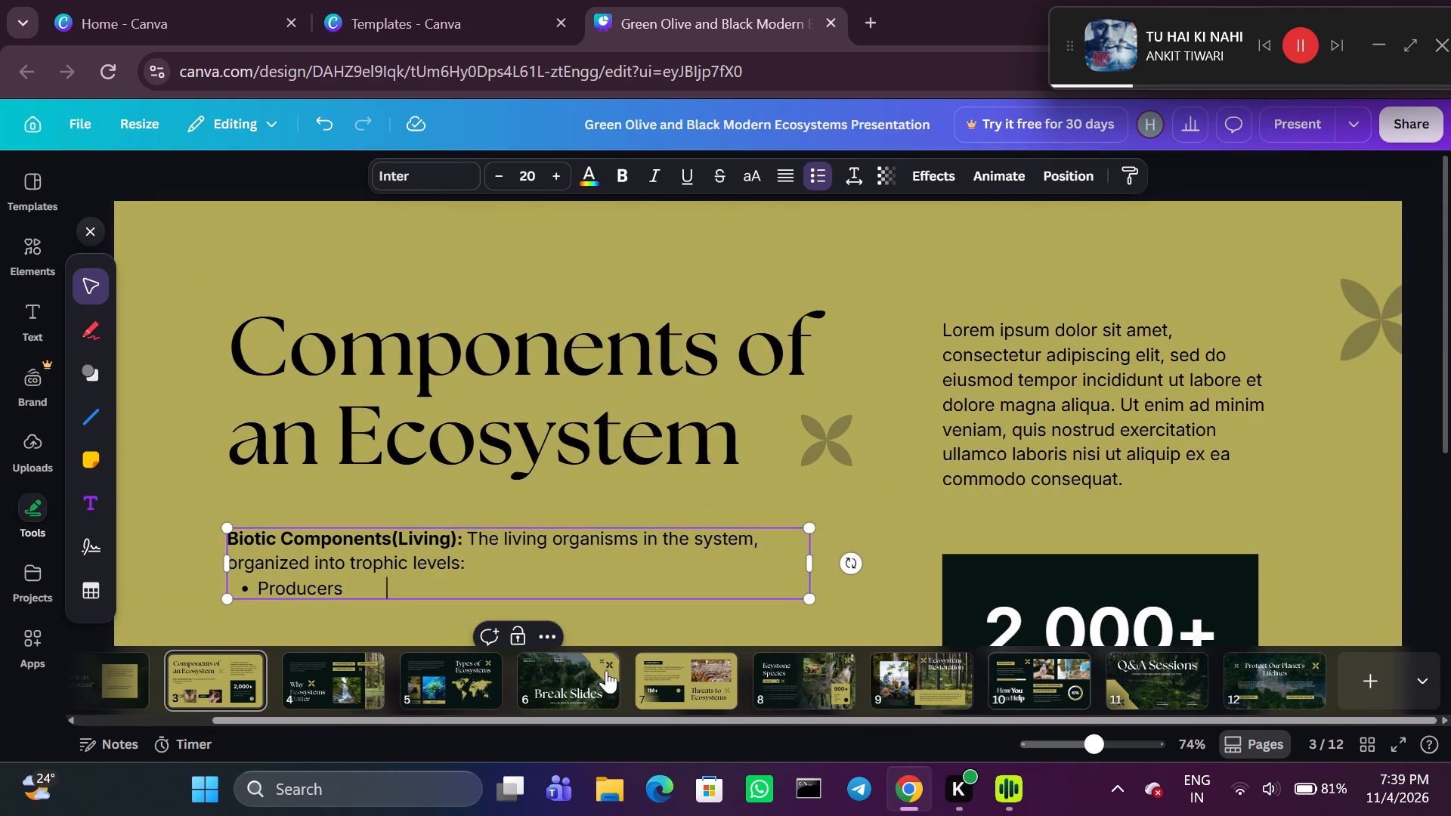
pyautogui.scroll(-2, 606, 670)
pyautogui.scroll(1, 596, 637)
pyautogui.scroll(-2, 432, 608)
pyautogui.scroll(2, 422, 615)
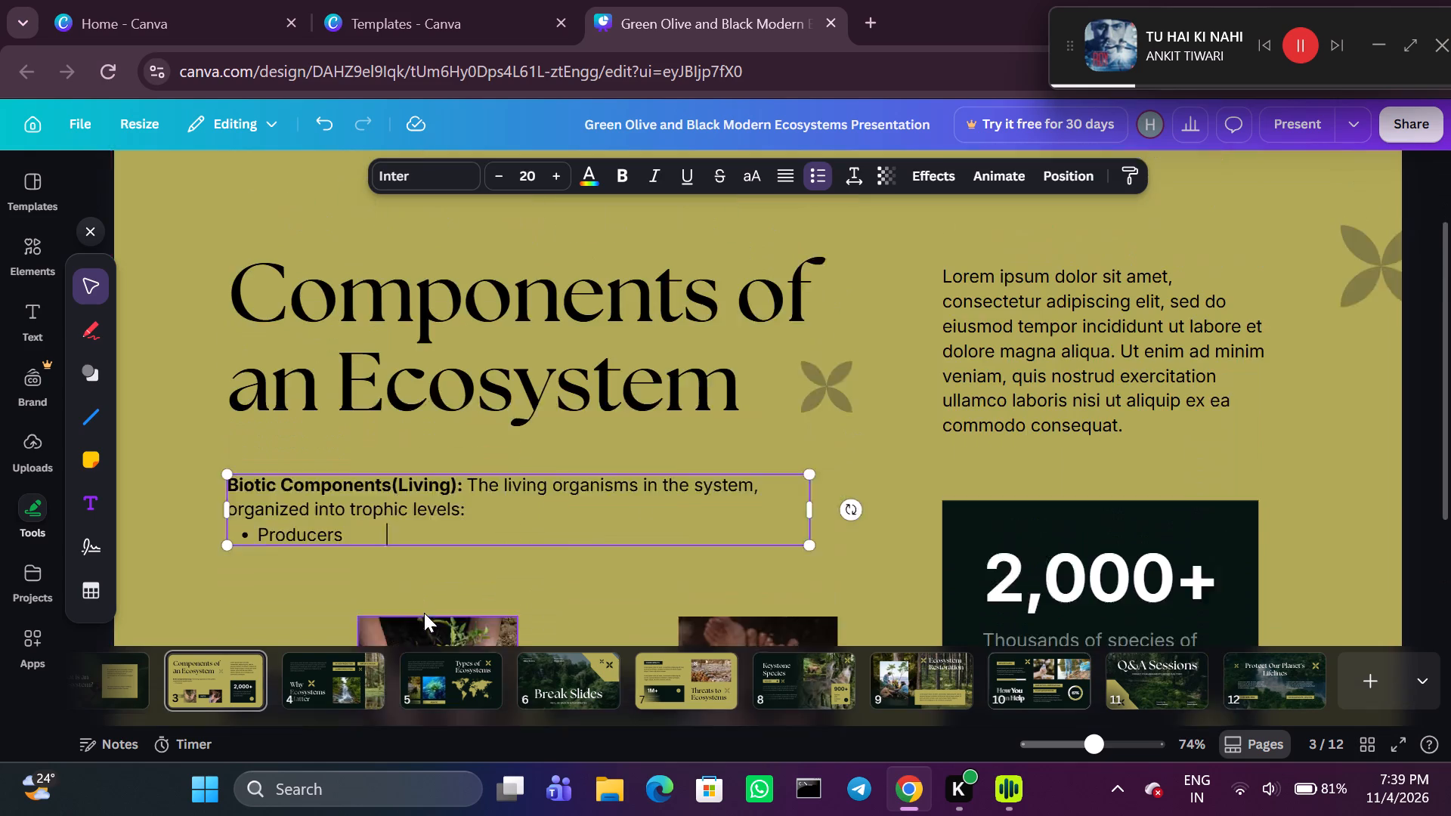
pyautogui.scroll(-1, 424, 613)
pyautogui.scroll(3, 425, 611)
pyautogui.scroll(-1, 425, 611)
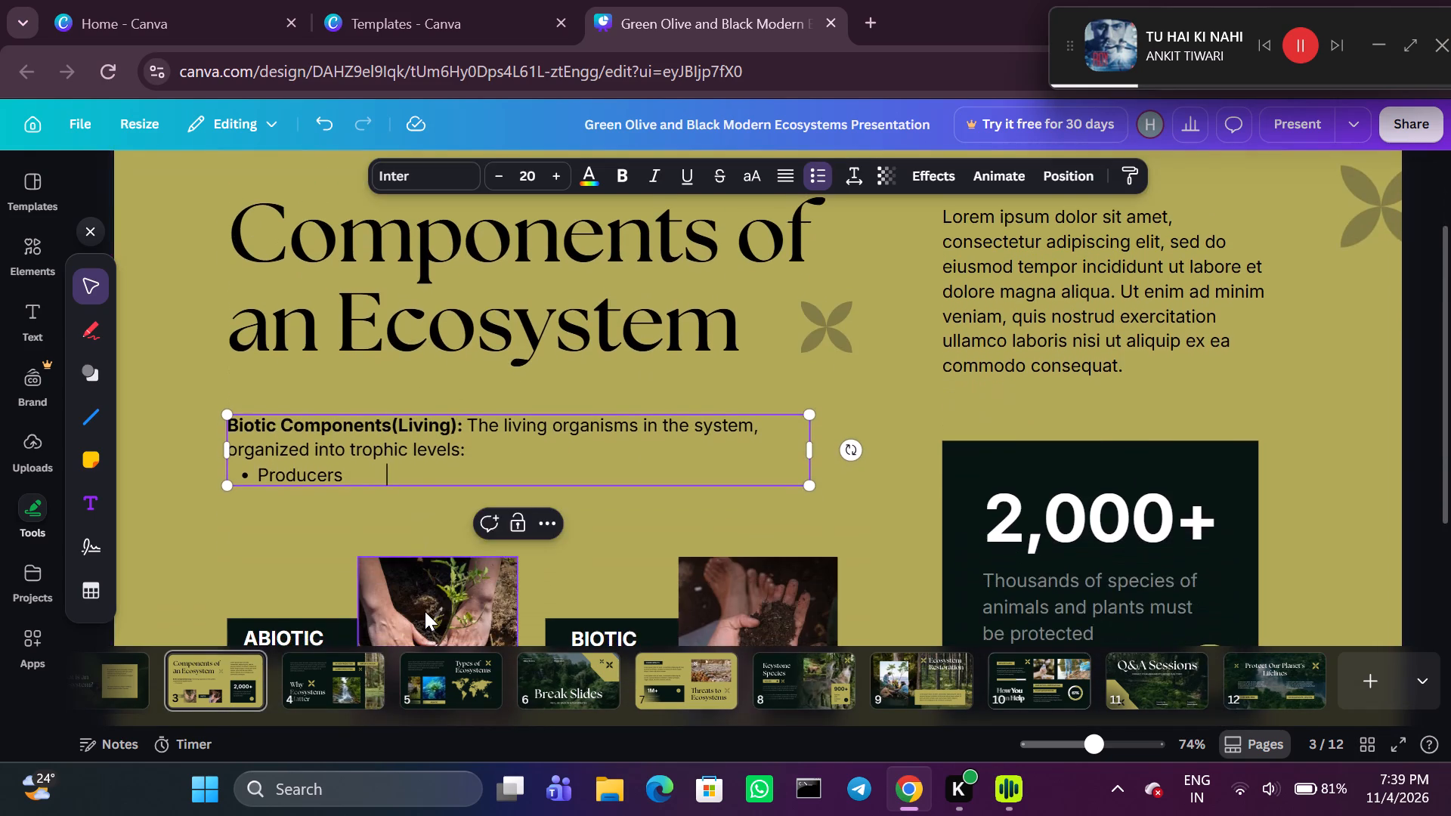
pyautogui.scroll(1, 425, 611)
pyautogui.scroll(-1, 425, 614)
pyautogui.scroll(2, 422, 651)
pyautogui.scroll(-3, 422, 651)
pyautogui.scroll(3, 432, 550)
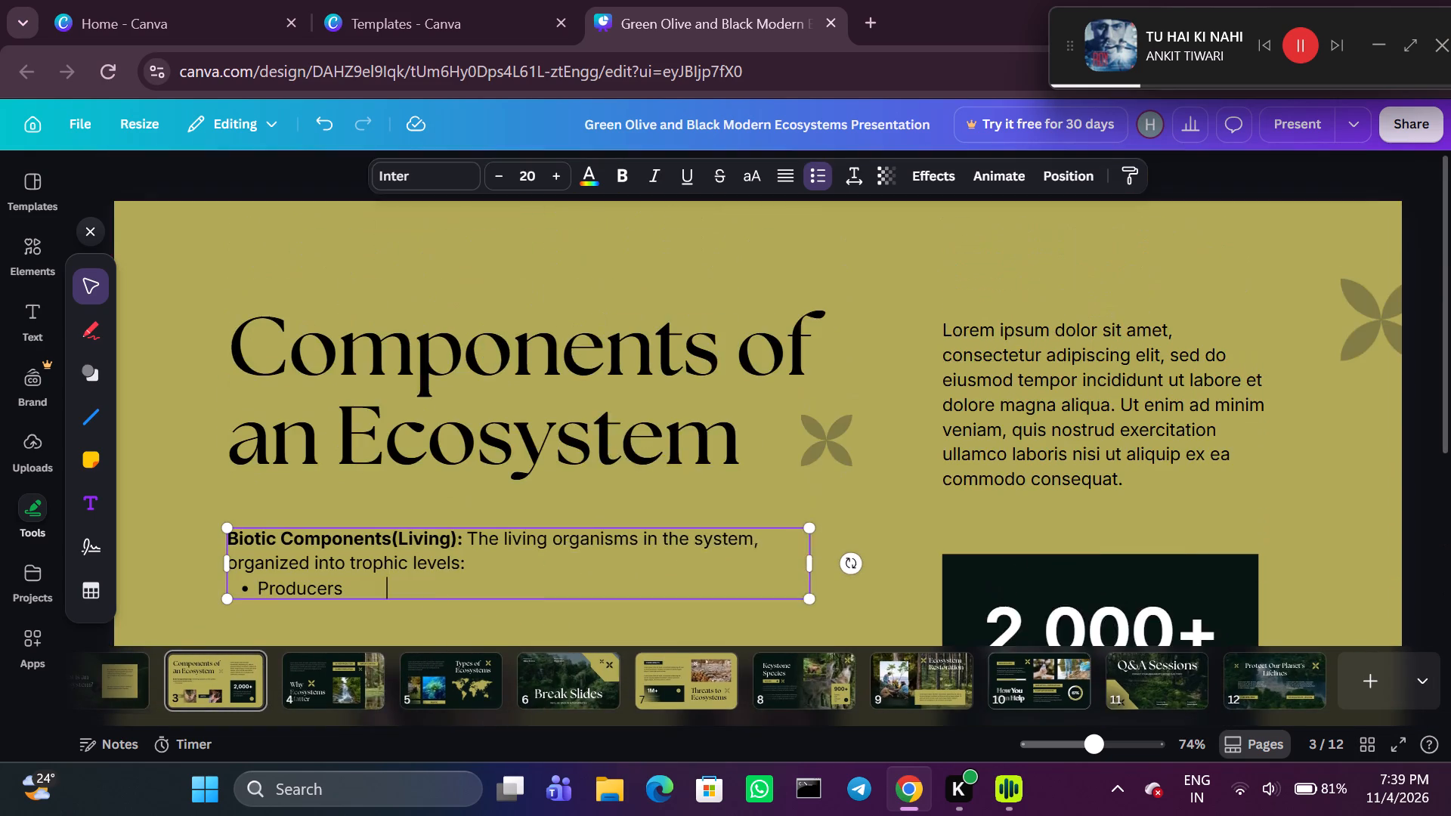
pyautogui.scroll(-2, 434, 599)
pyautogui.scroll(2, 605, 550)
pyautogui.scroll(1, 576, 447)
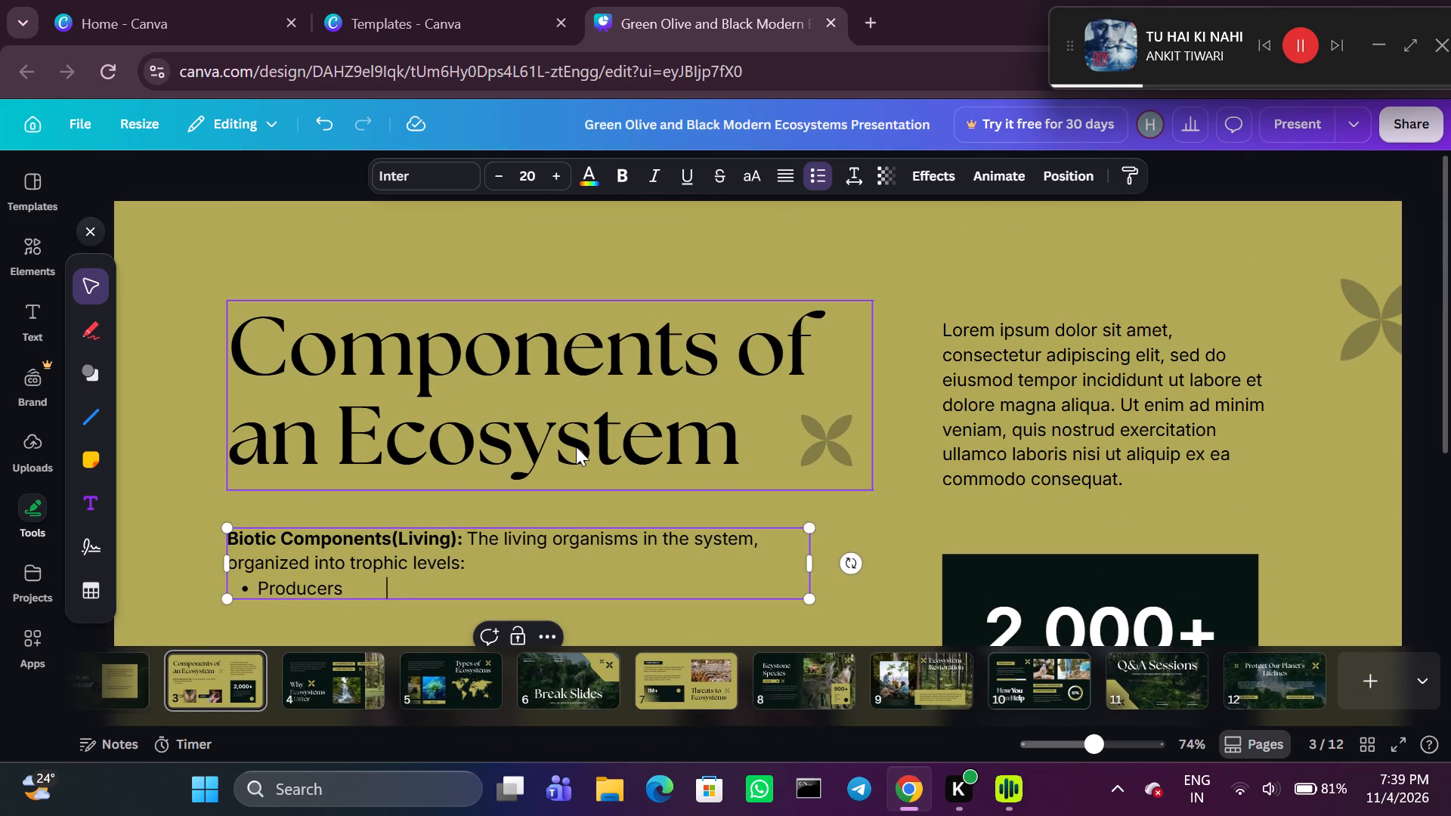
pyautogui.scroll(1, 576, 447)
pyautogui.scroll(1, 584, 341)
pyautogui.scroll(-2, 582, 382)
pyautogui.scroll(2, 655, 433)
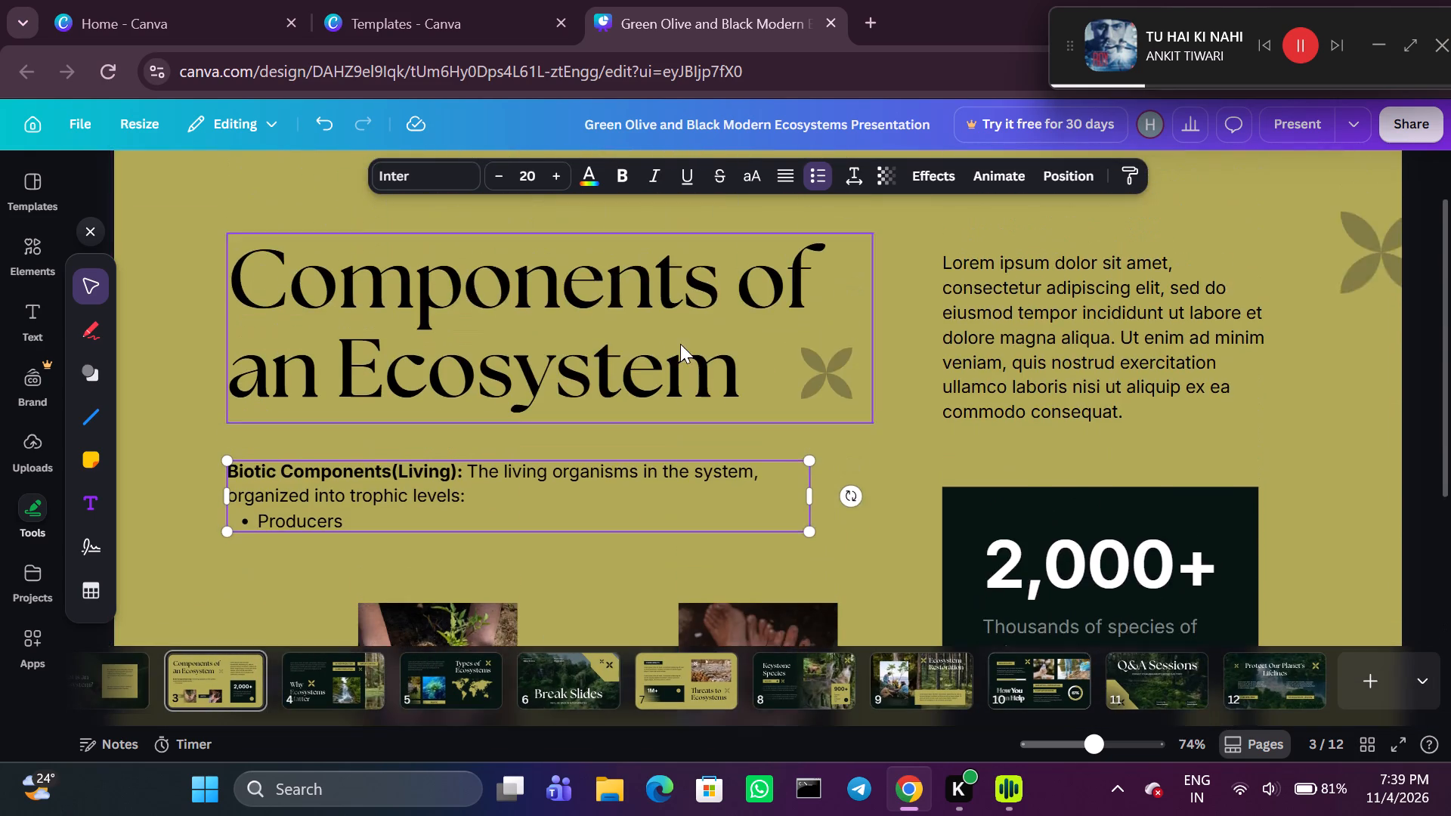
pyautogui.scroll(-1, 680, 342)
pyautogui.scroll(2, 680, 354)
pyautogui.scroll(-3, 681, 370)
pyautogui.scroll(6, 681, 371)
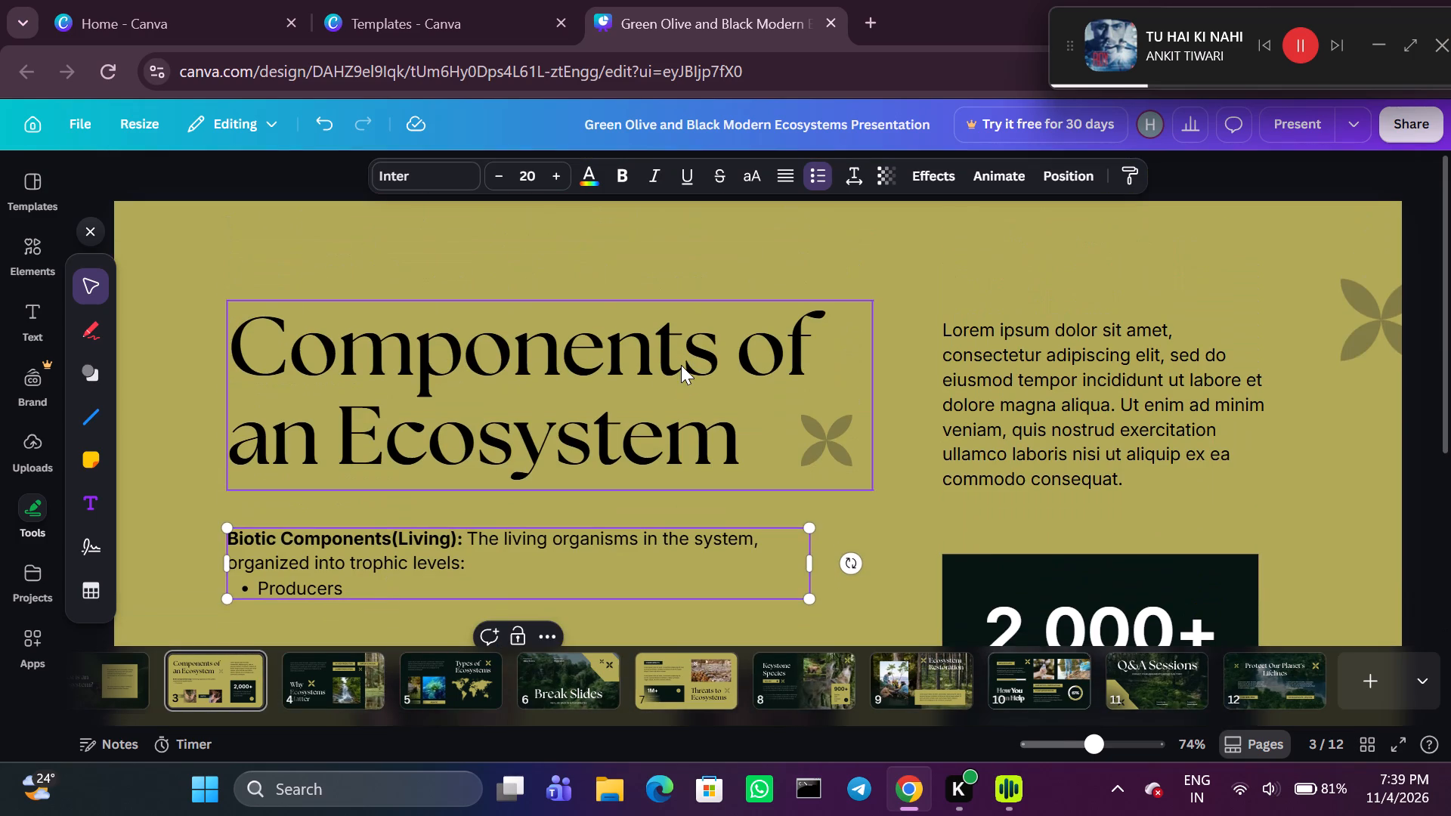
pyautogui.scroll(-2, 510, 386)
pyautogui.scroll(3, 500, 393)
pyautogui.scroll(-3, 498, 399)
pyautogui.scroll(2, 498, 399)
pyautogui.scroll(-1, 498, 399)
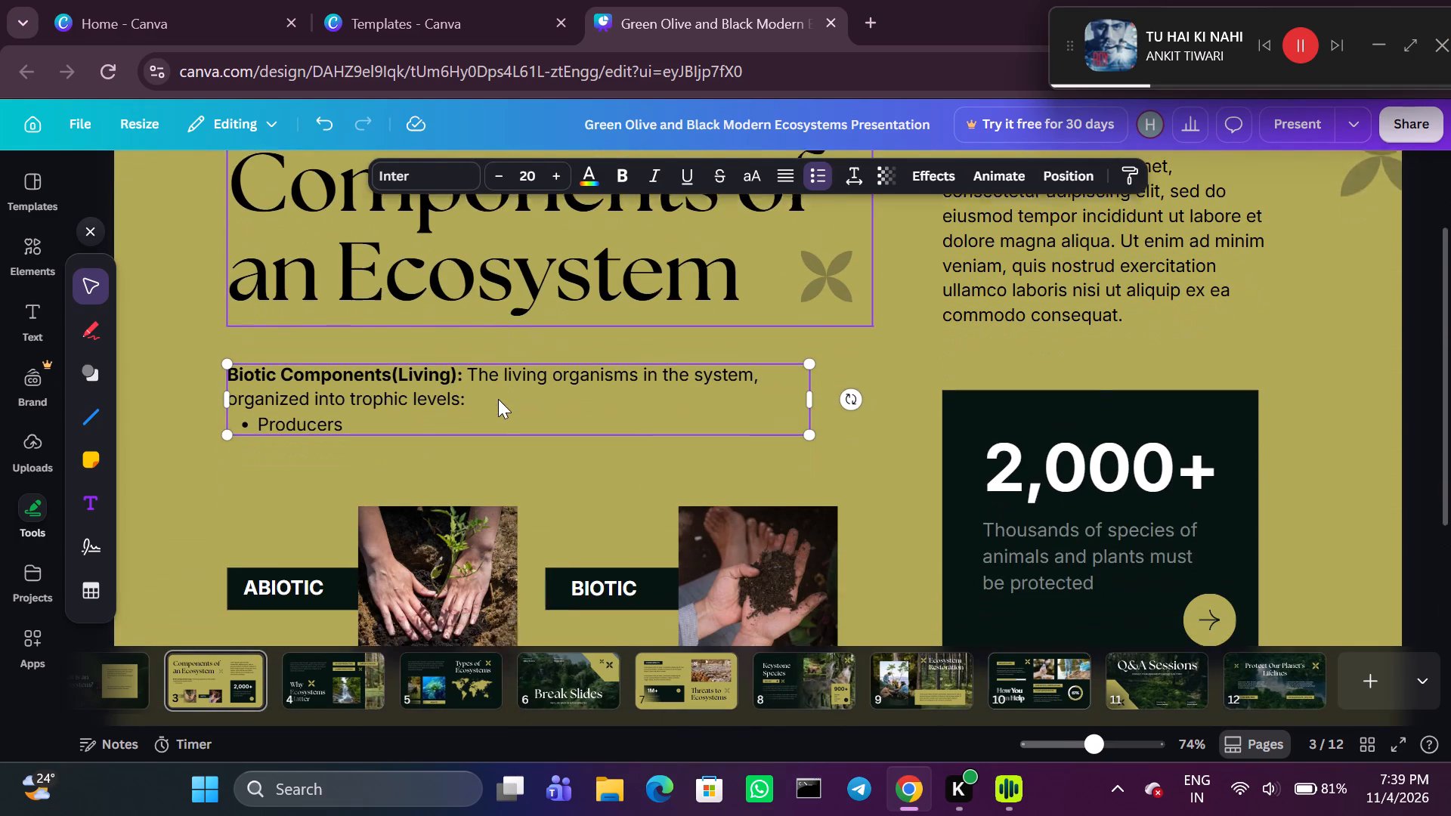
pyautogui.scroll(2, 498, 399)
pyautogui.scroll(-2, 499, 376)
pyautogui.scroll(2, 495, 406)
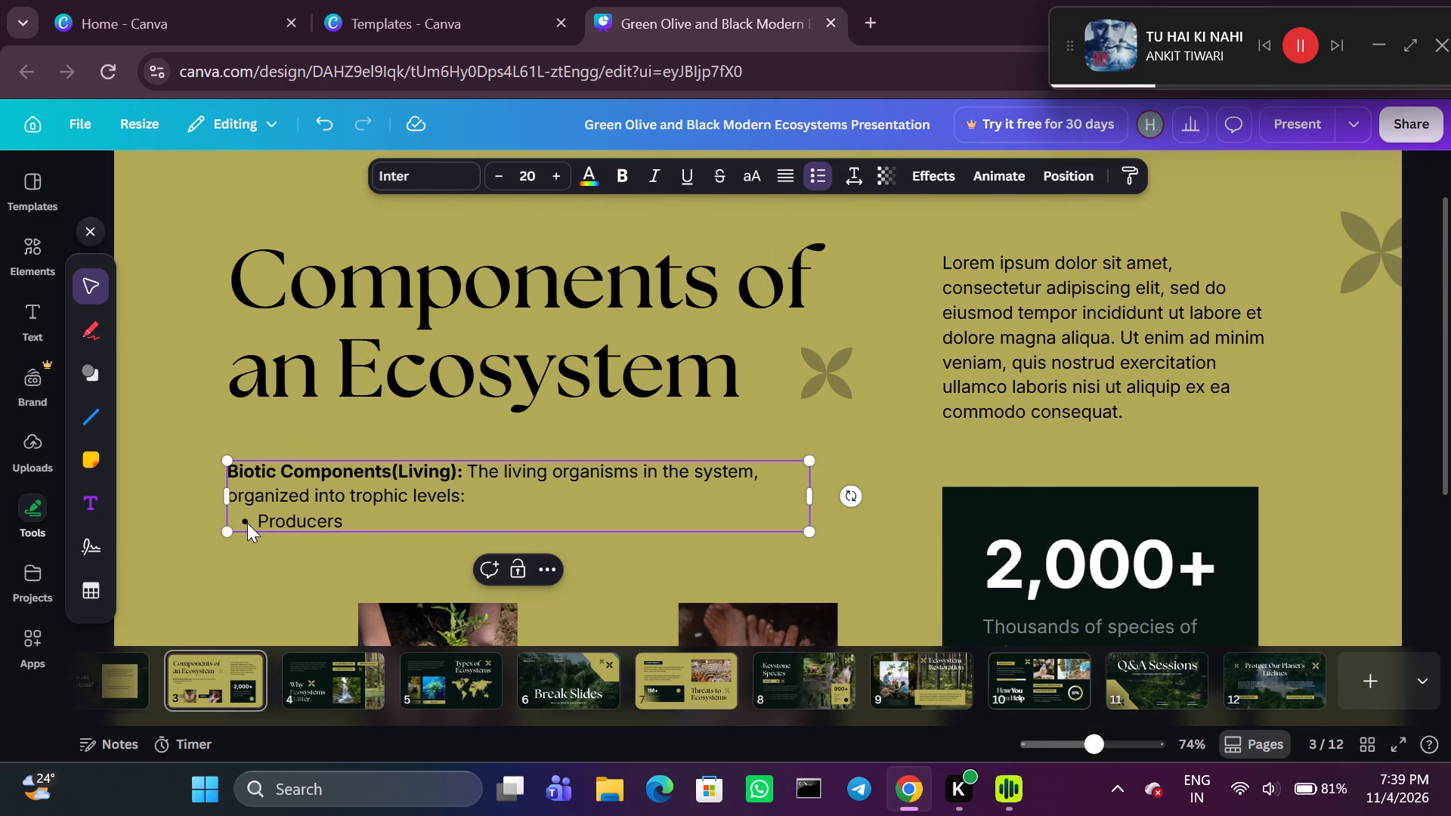
# Open the emoji and symbol picker at the start of the "Producers" line and examine its emoji, GIF, kaomoji and symbol collections.
pyautogui.rightClick(247, 523)
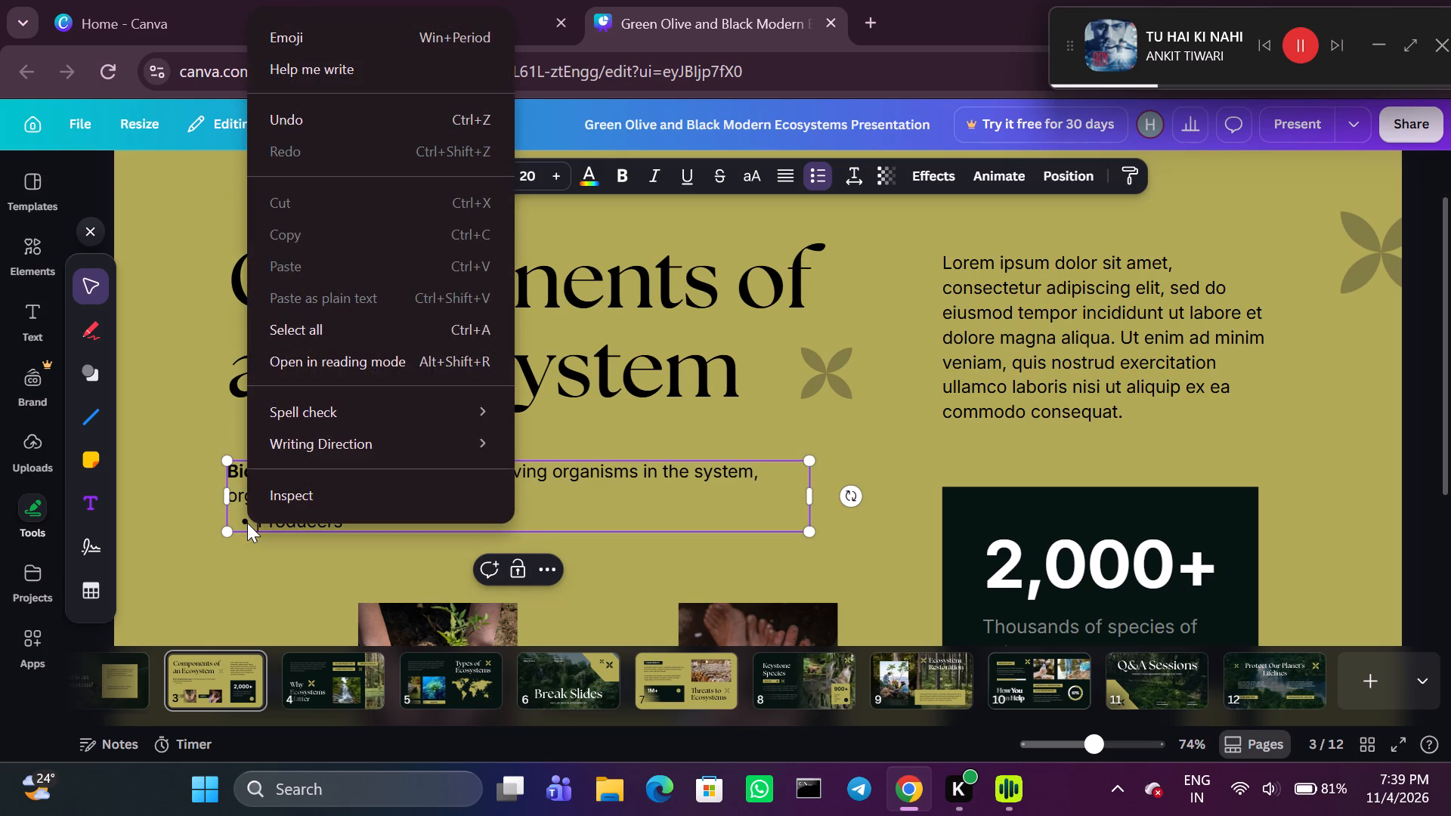
pyautogui.click(348, 36)
pyautogui.press('super+period')
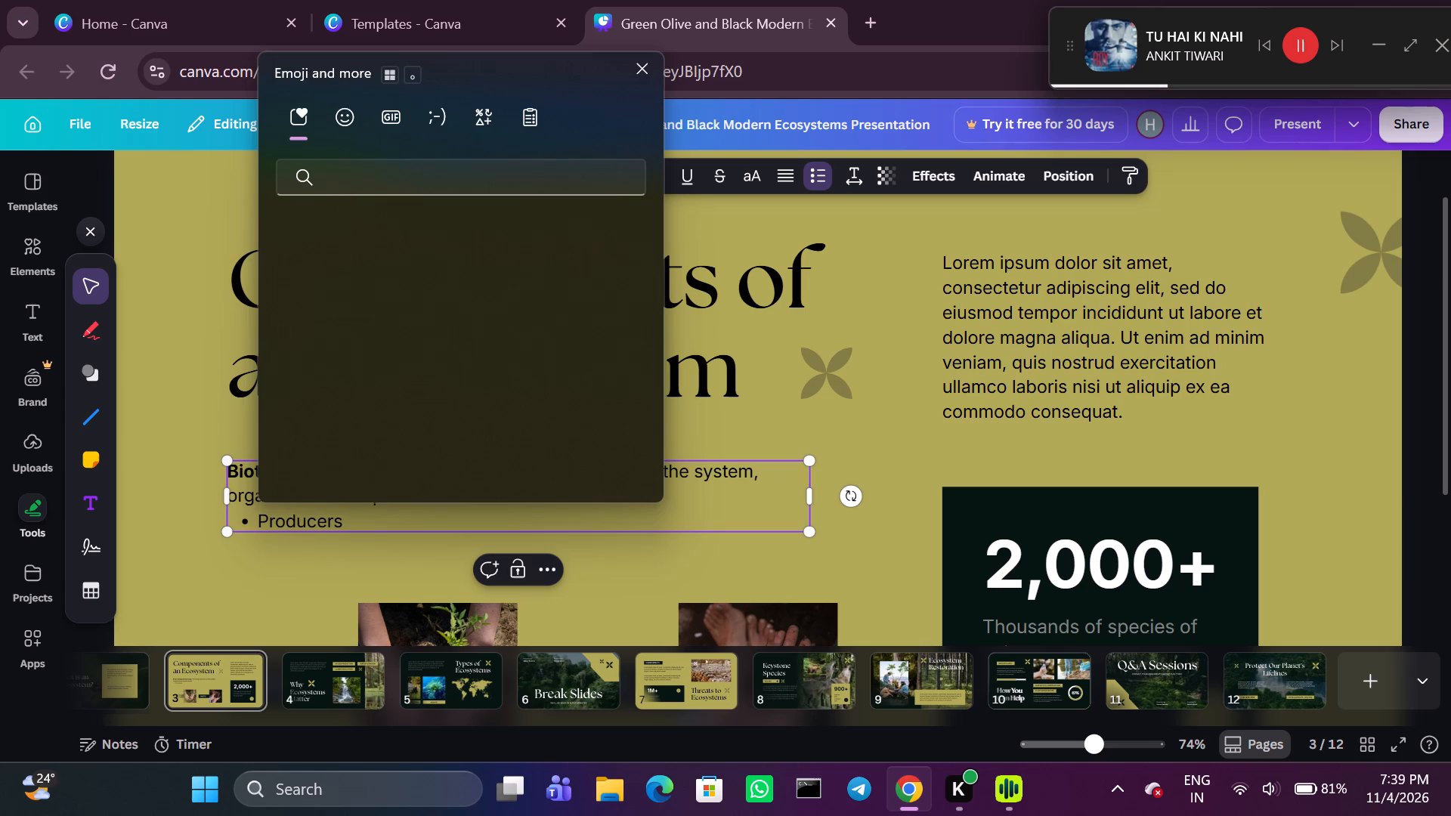
pyautogui.scroll(-3, 368, 358)
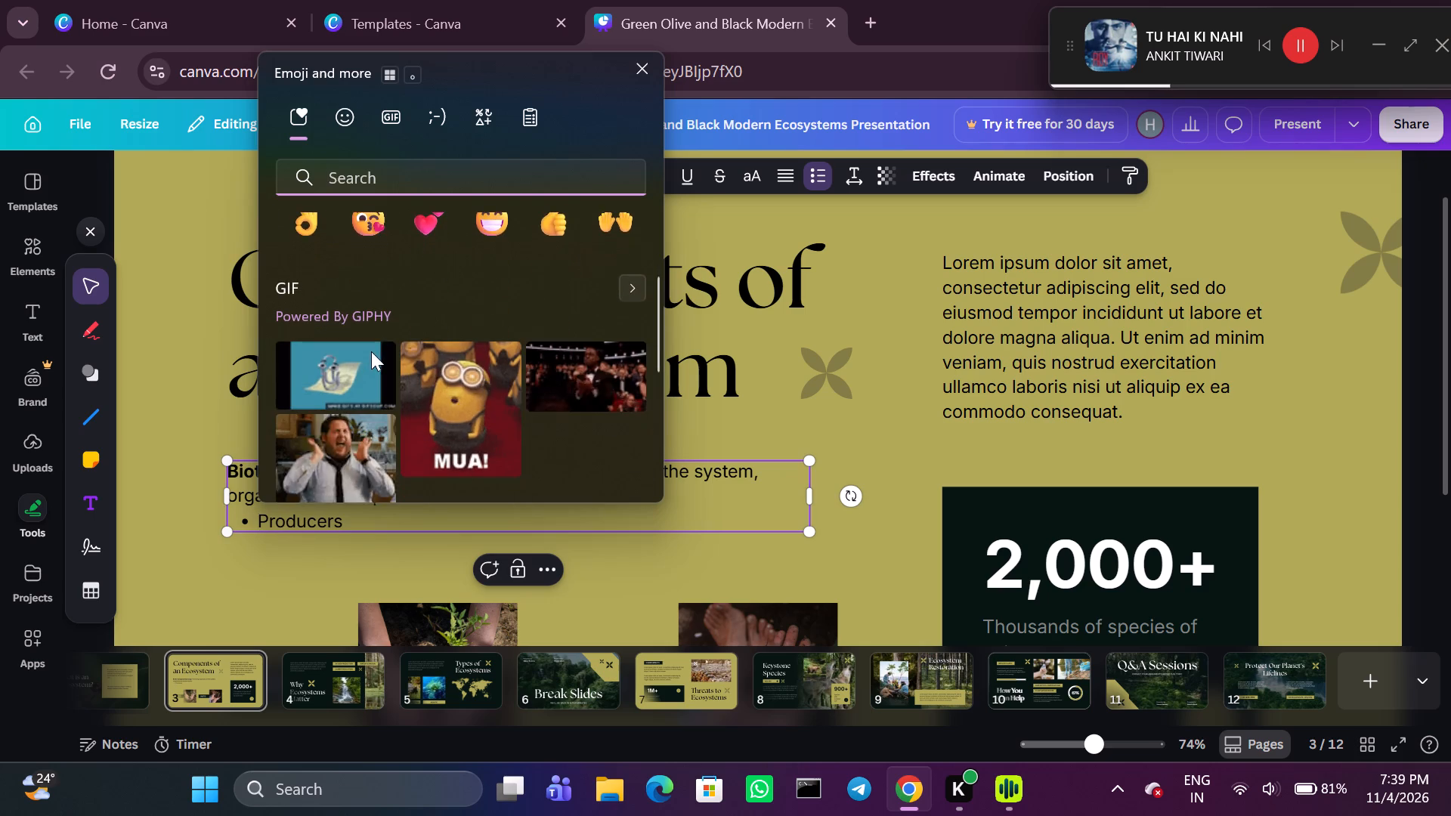
pyautogui.scroll(-2, 428, 344)
pyautogui.scroll(3, 429, 345)
pyautogui.scroll(-8, 429, 345)
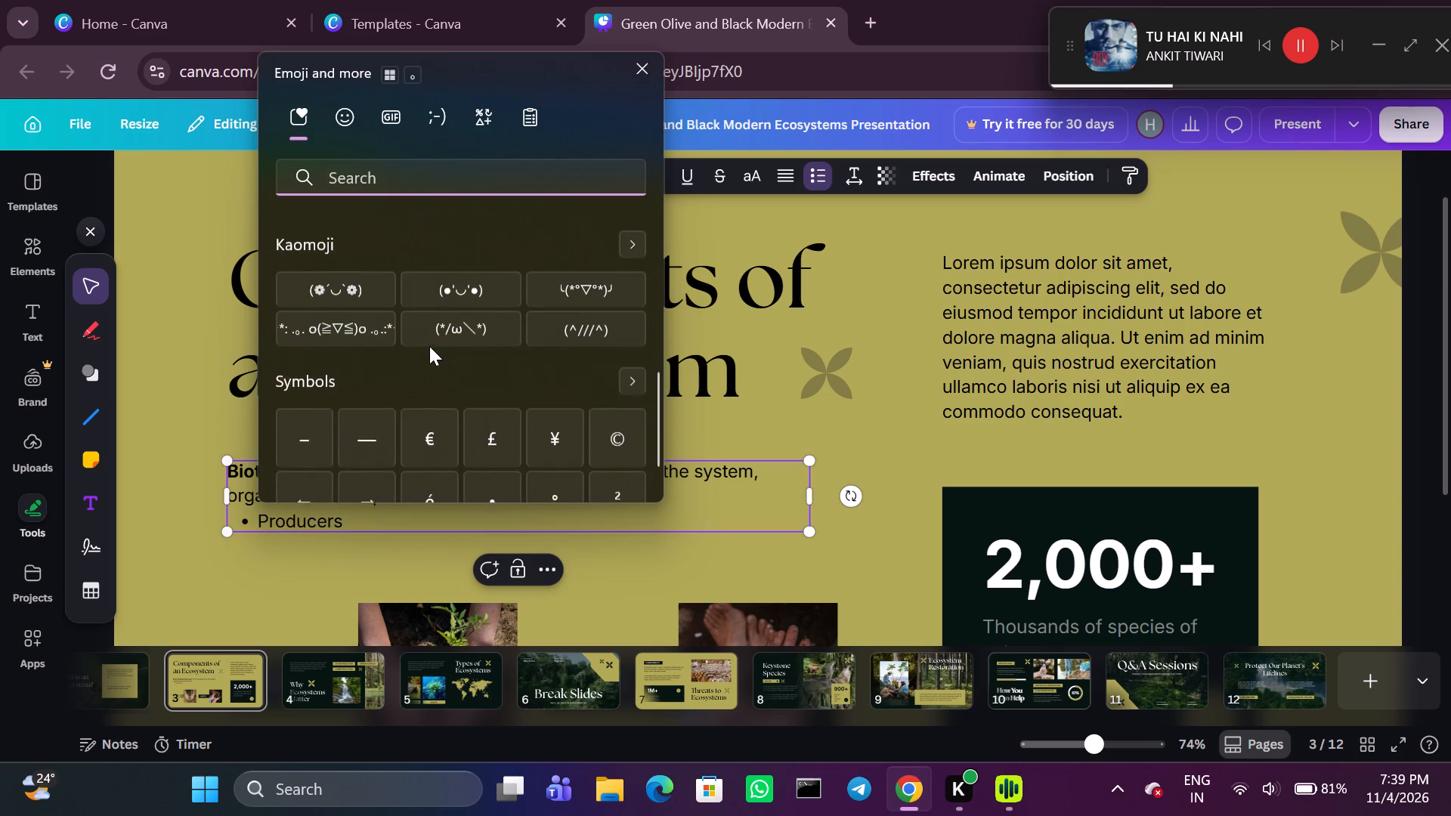
pyautogui.scroll(-4, 424, 346)
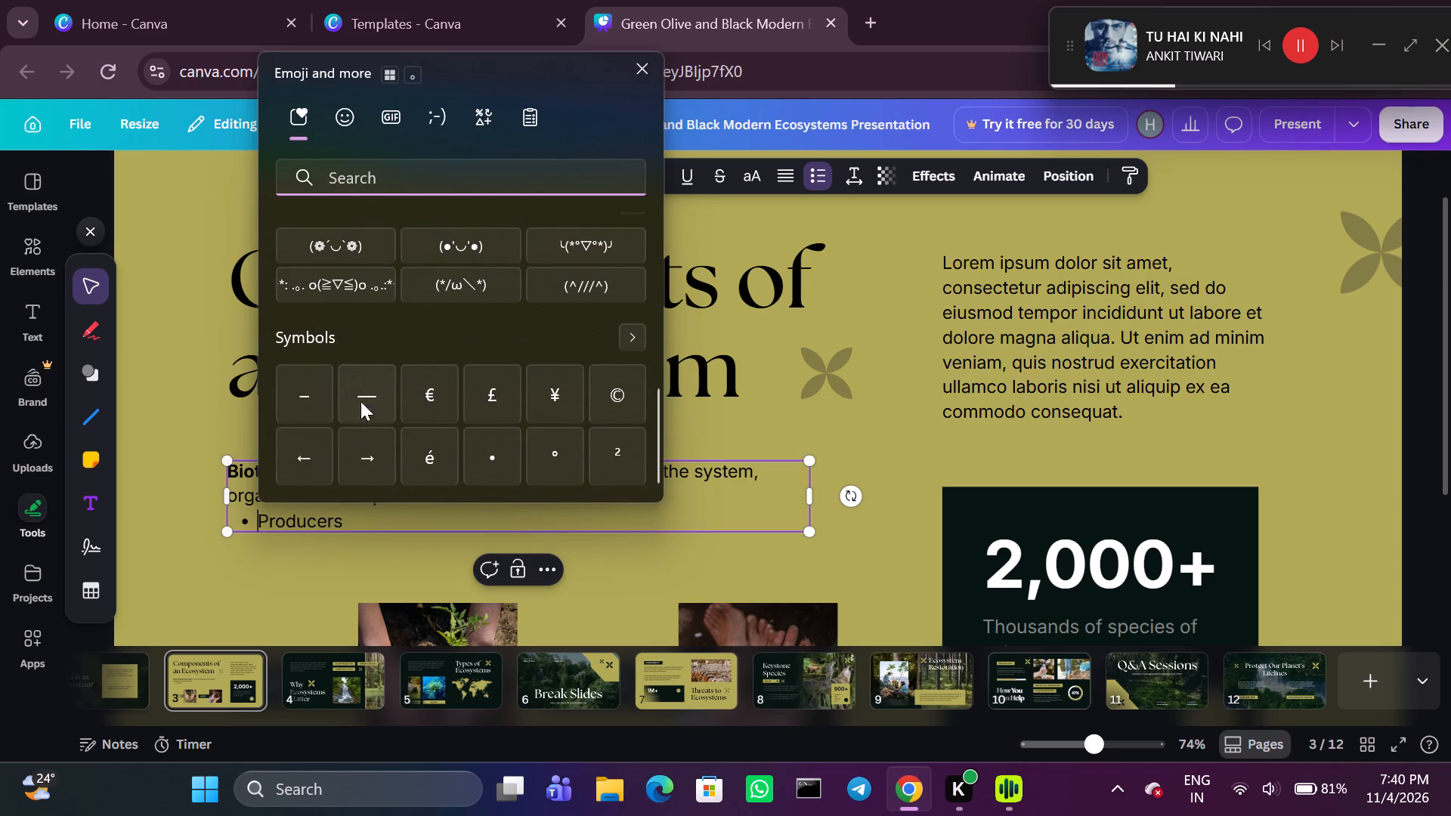
pyautogui.scroll(-2, 623, 440)
pyautogui.scroll(15, 509, 365)
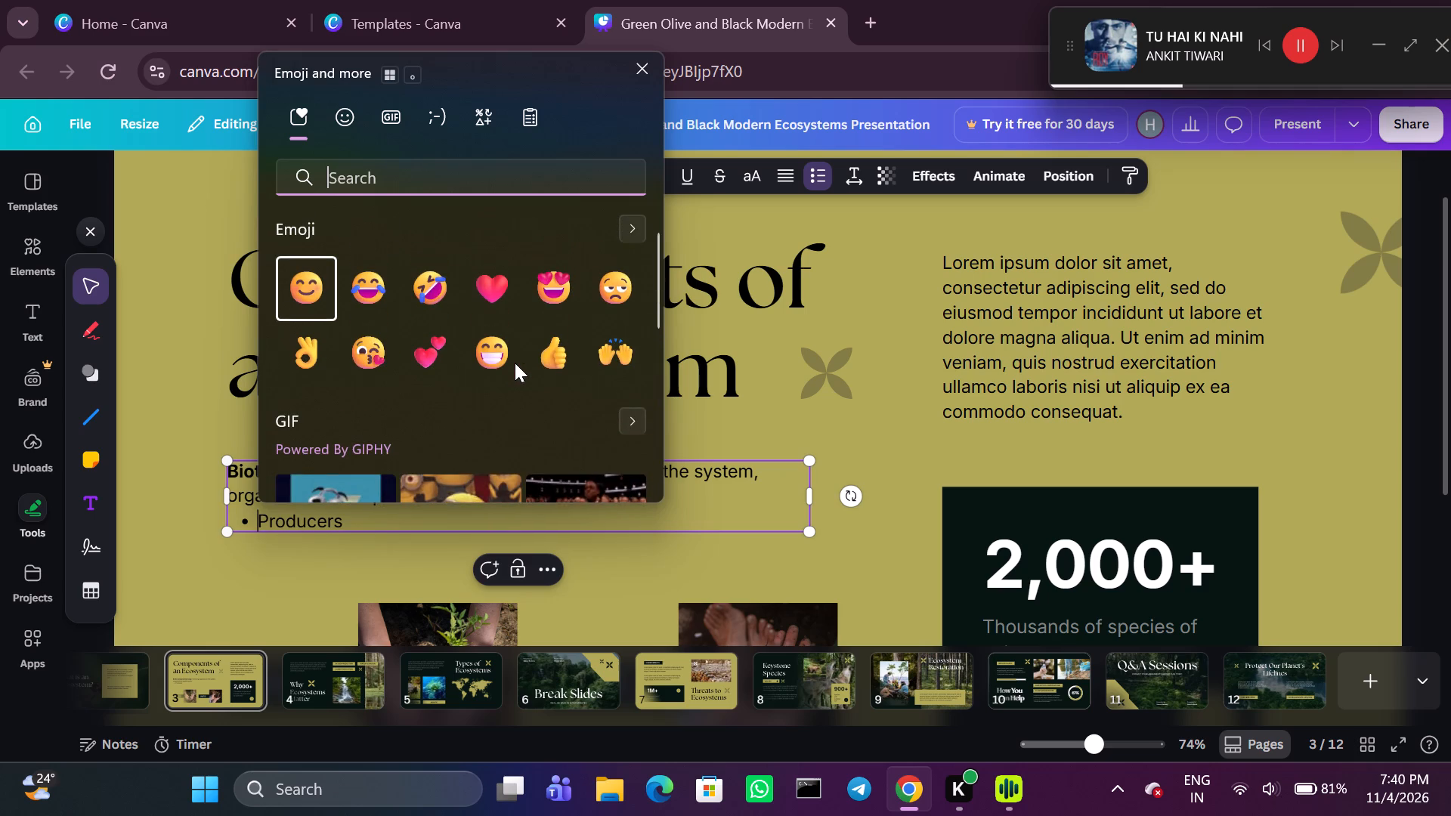
# Insert a single vertical bar "|" from the general punctuation symbols directly before "Producers".
pyautogui.click(531, 122)
pyautogui.click(490, 123)
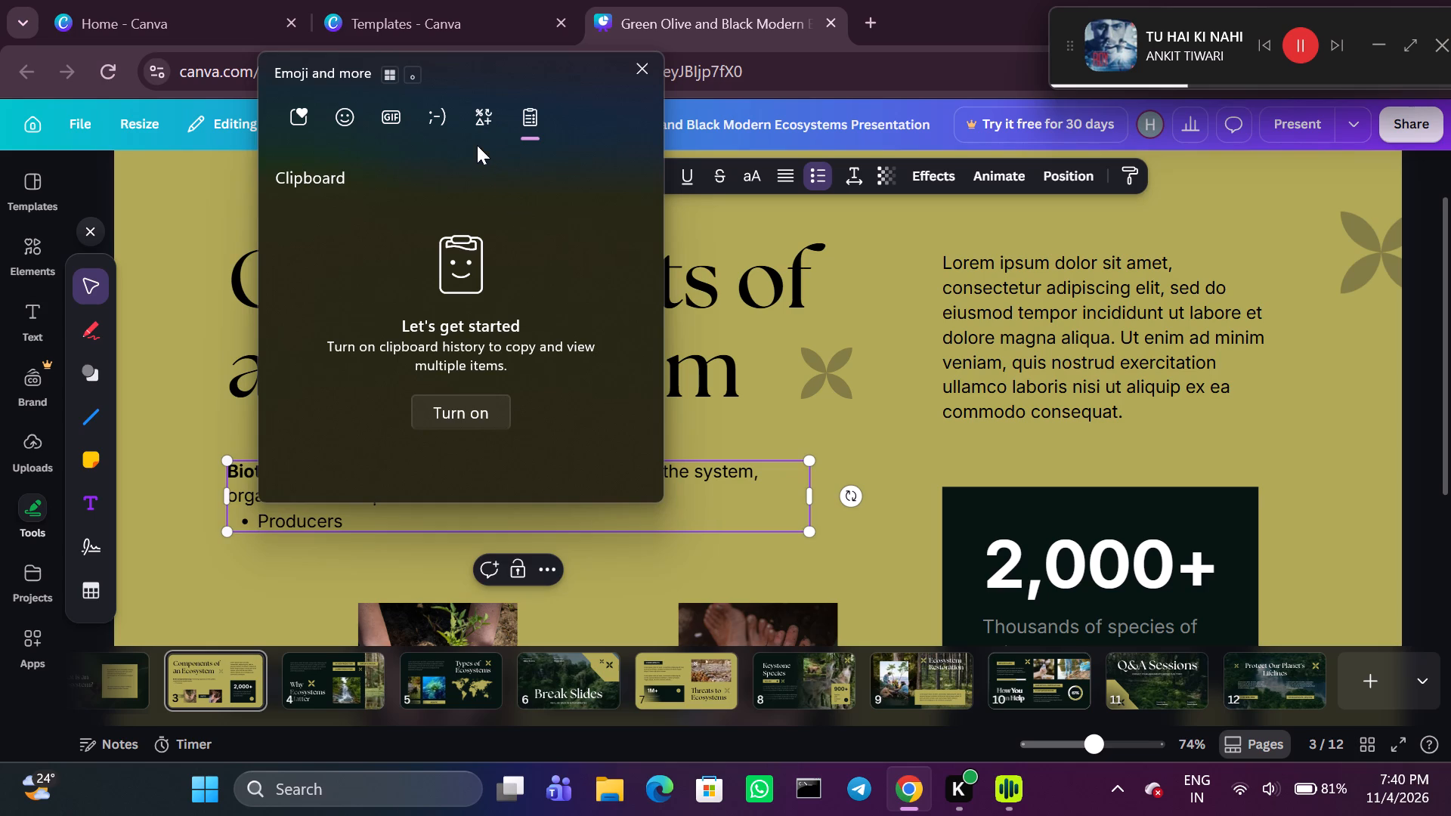
pyautogui.click(463, 122)
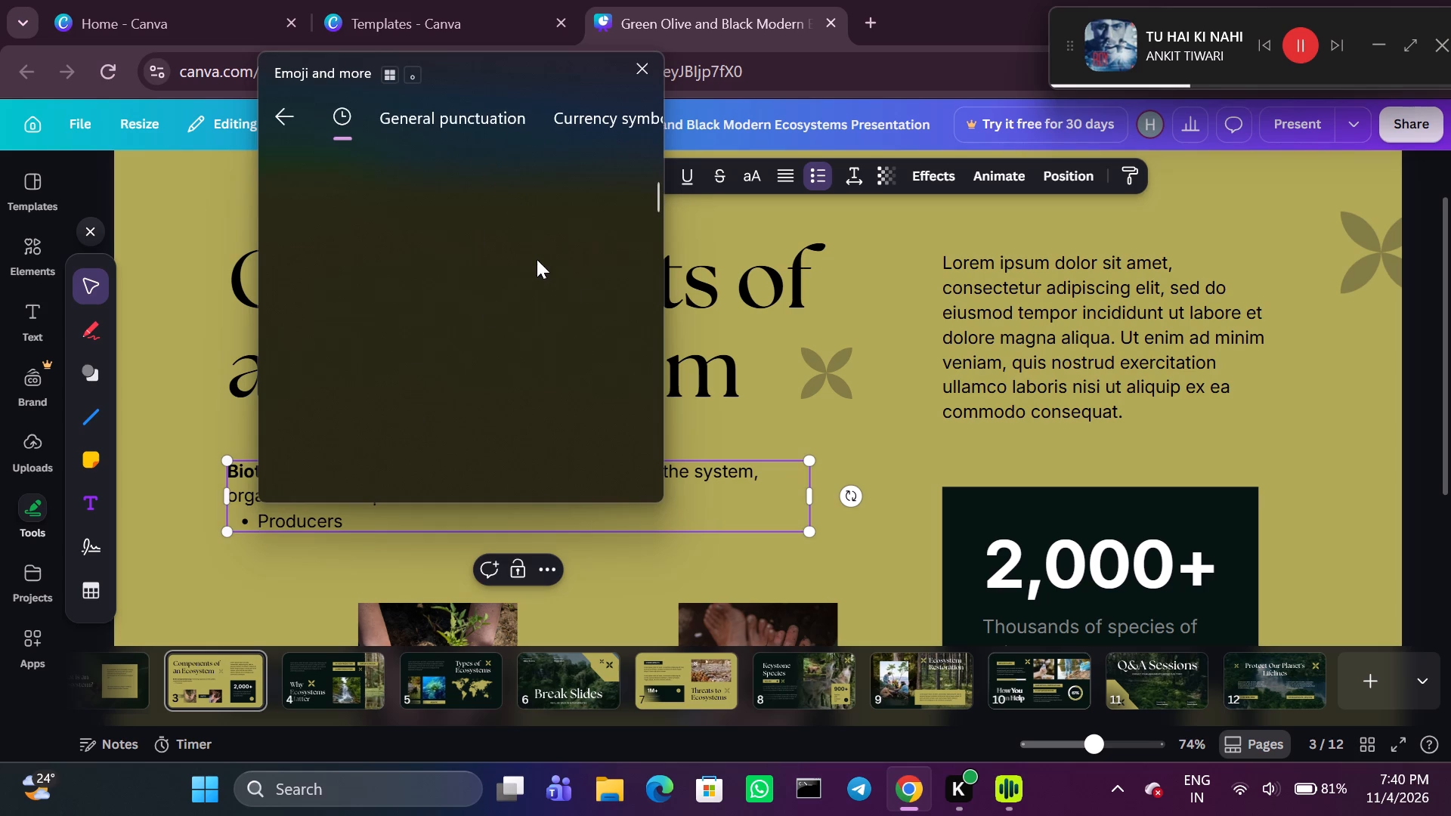
pyautogui.scroll(-3, 493, 256)
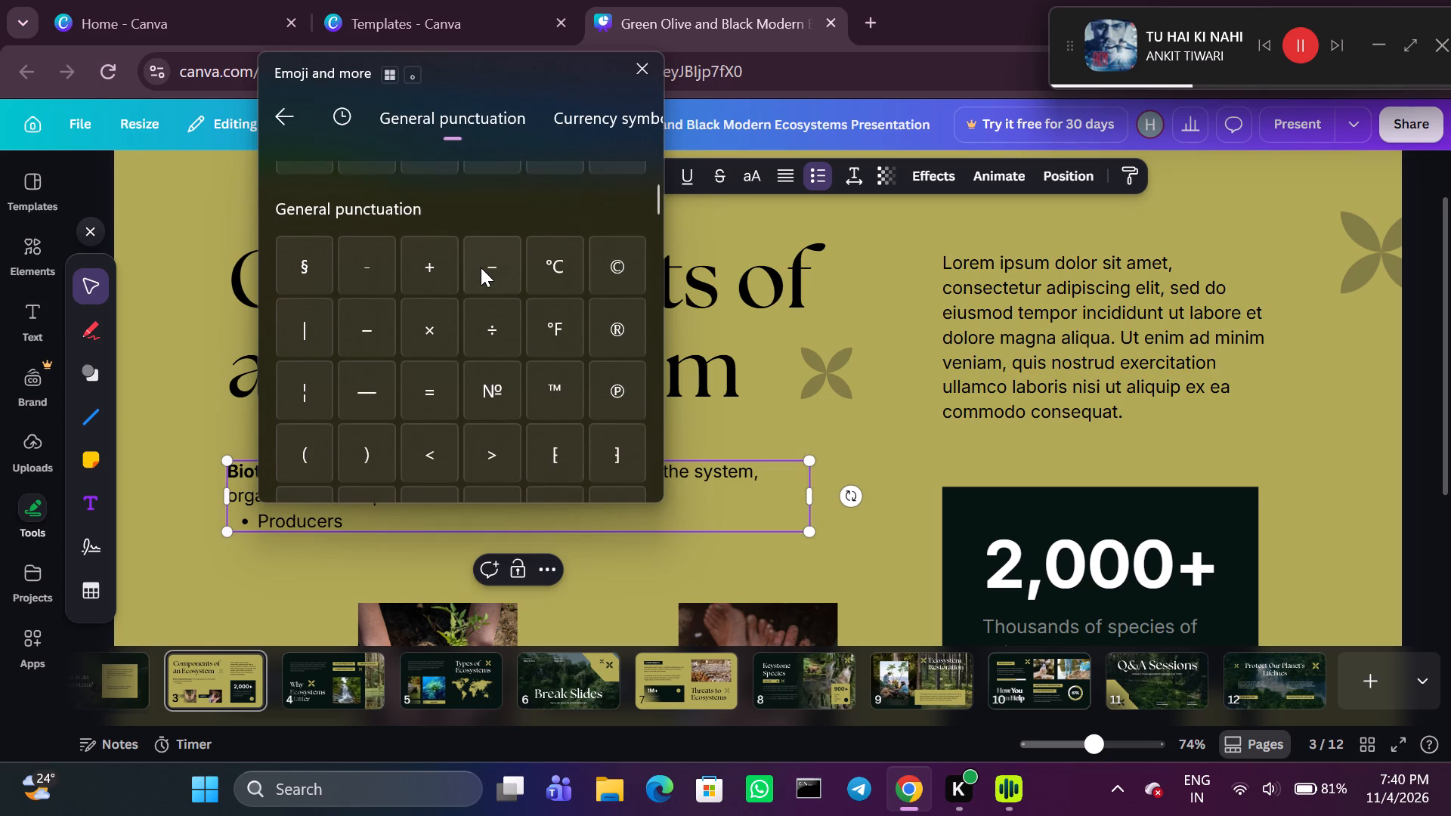
pyautogui.scroll(-1, 481, 267)
pyautogui.click(304, 279)
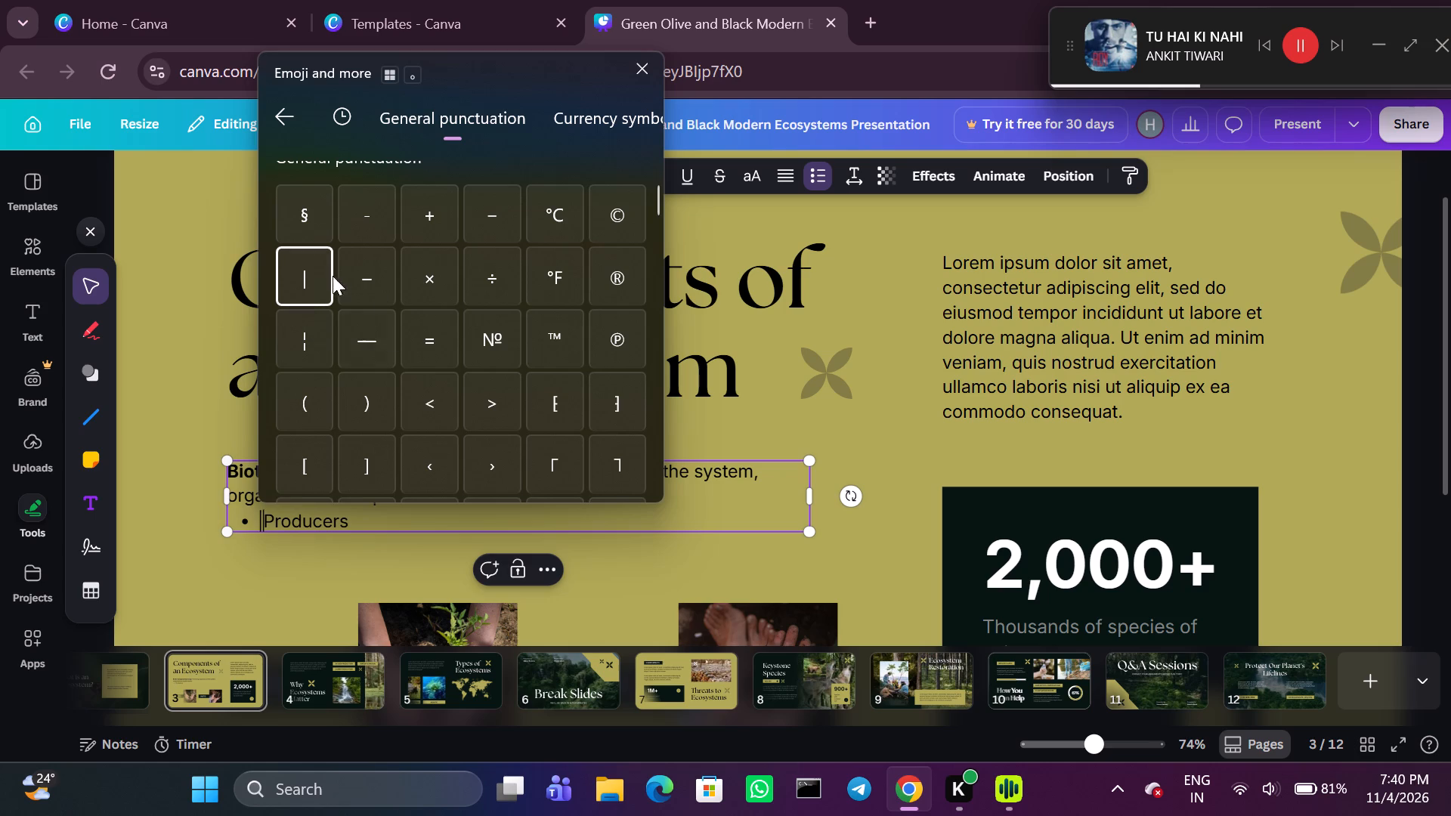
pyautogui.click(306, 287)
pyautogui.doubleClick(306, 287)
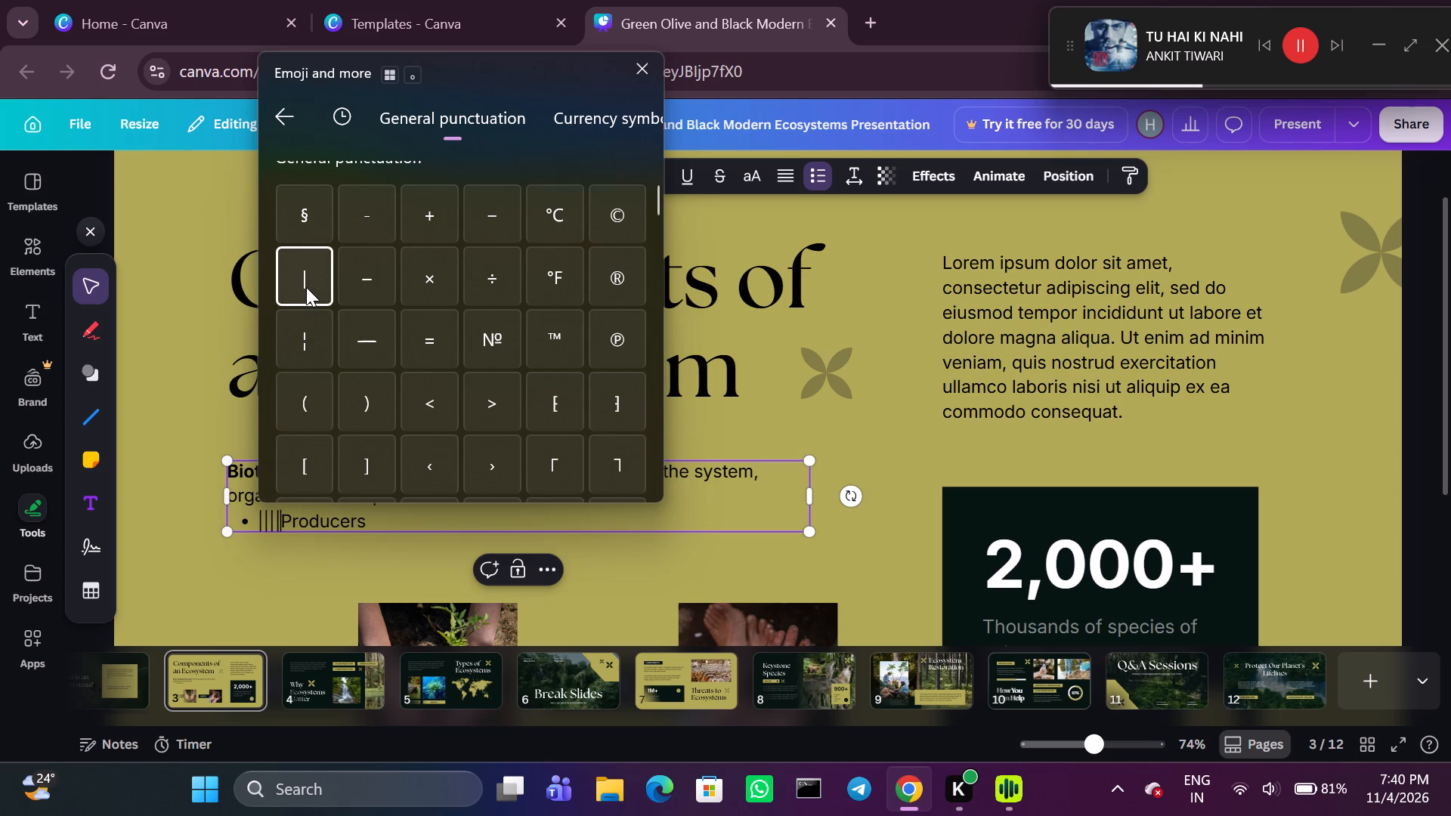
pyautogui.press('BackSpace')
pyautogui.press('BackSpace')
pyautogui.press('BackSpace')
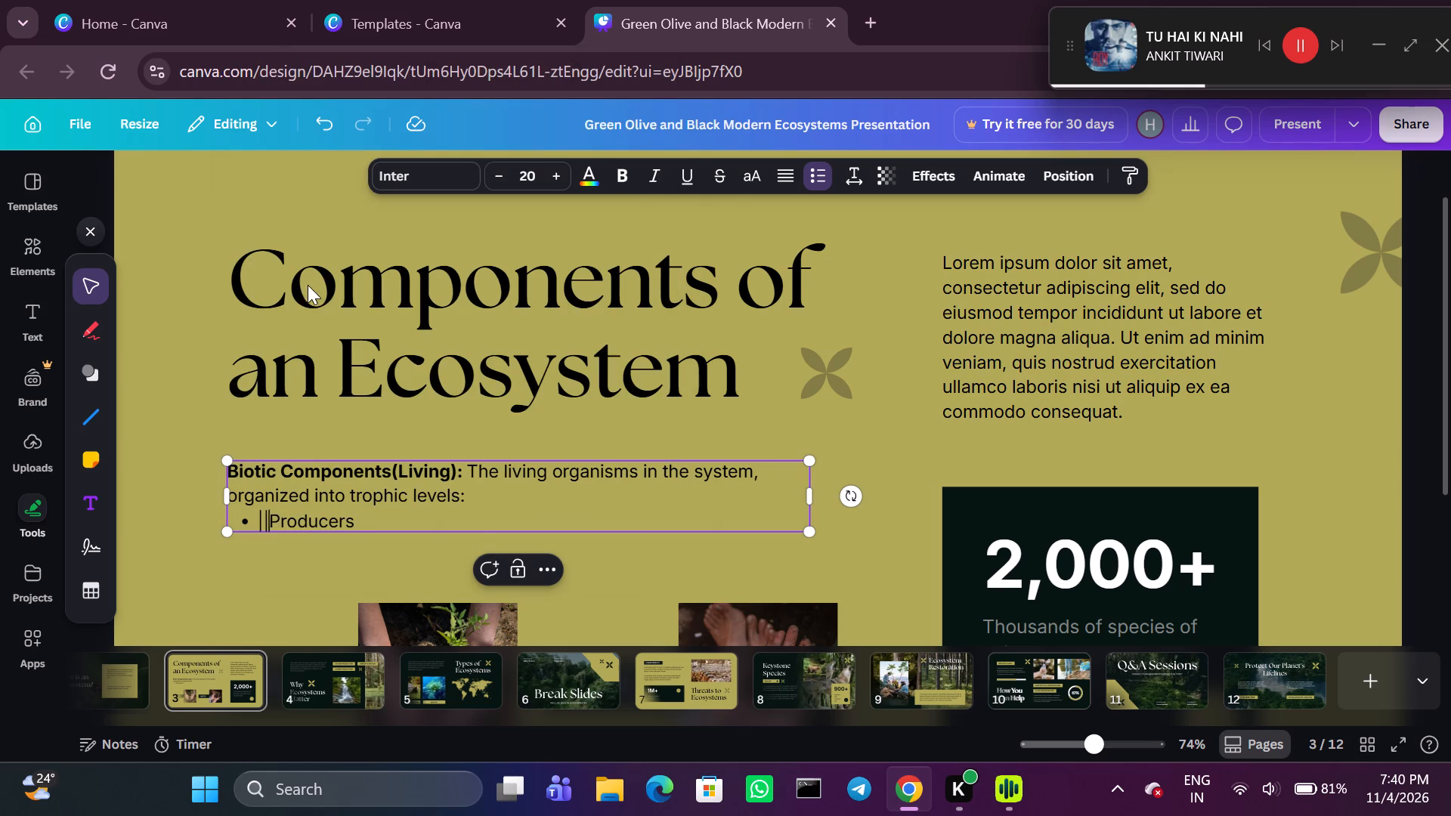
# Copy the vertical bar in front of "Producers".
pyautogui.click(261, 522)
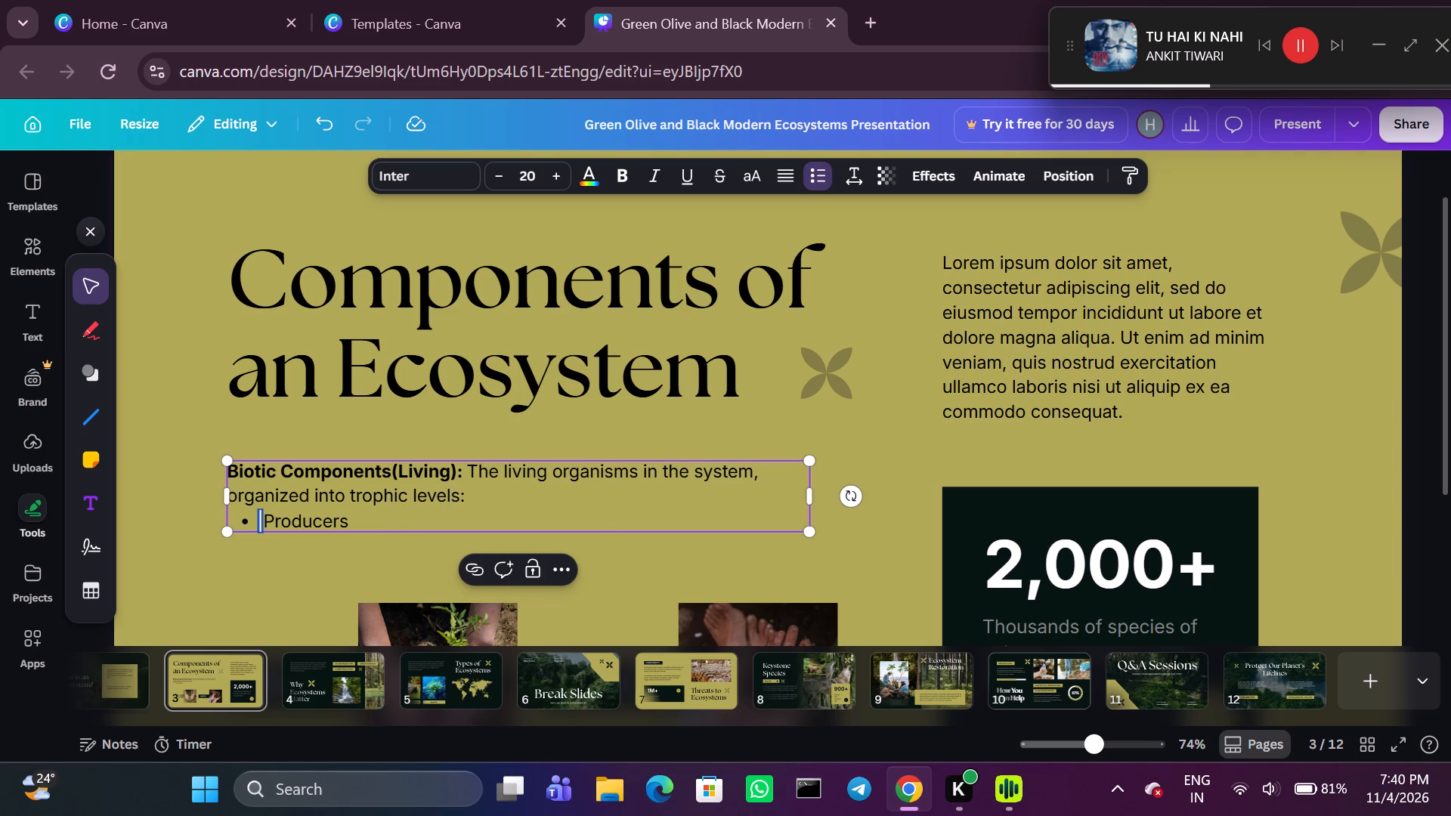
pyautogui.rightClick(255, 520)
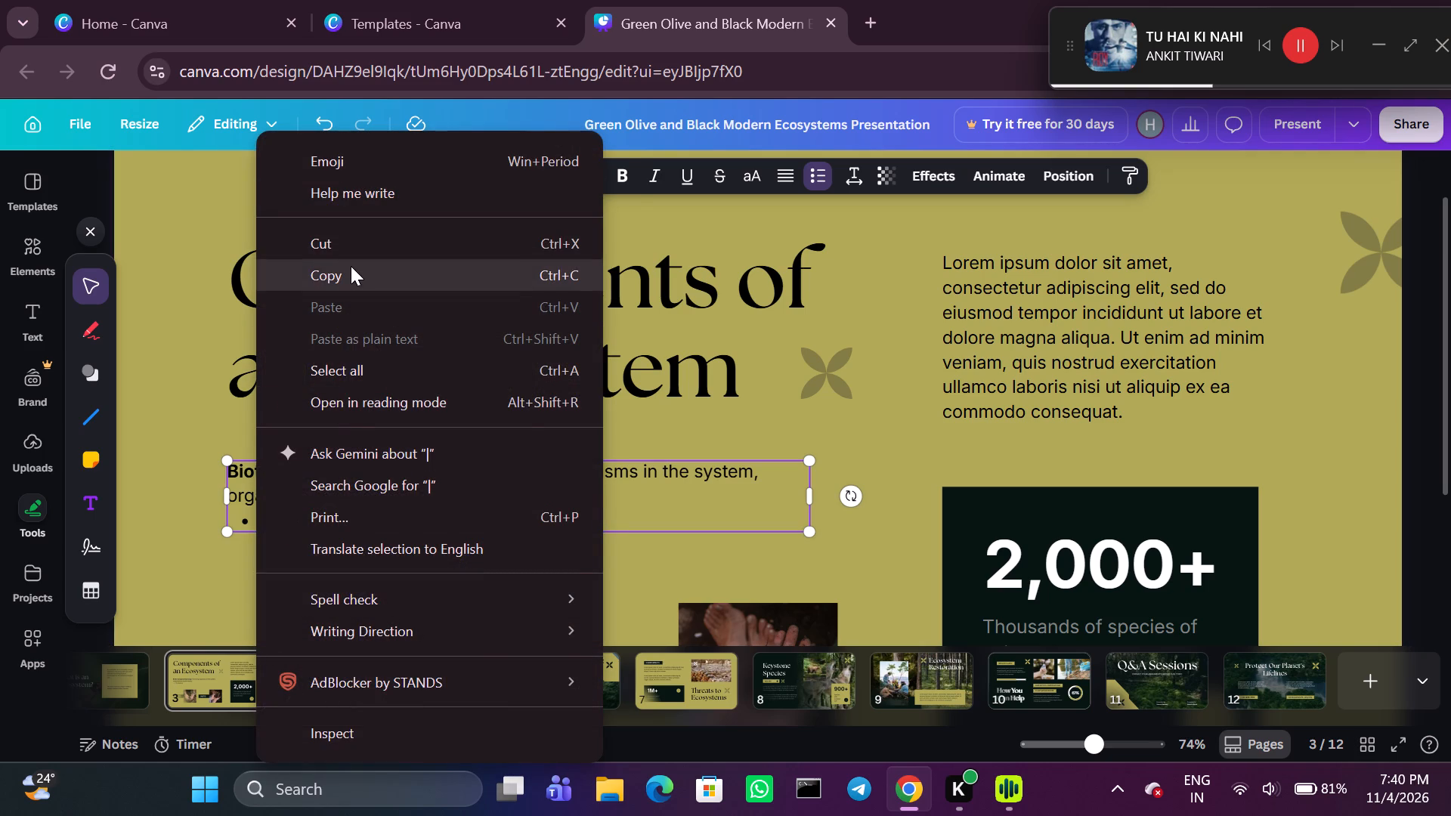
pyautogui.click(351, 266)
pyautogui.click(254, 522)
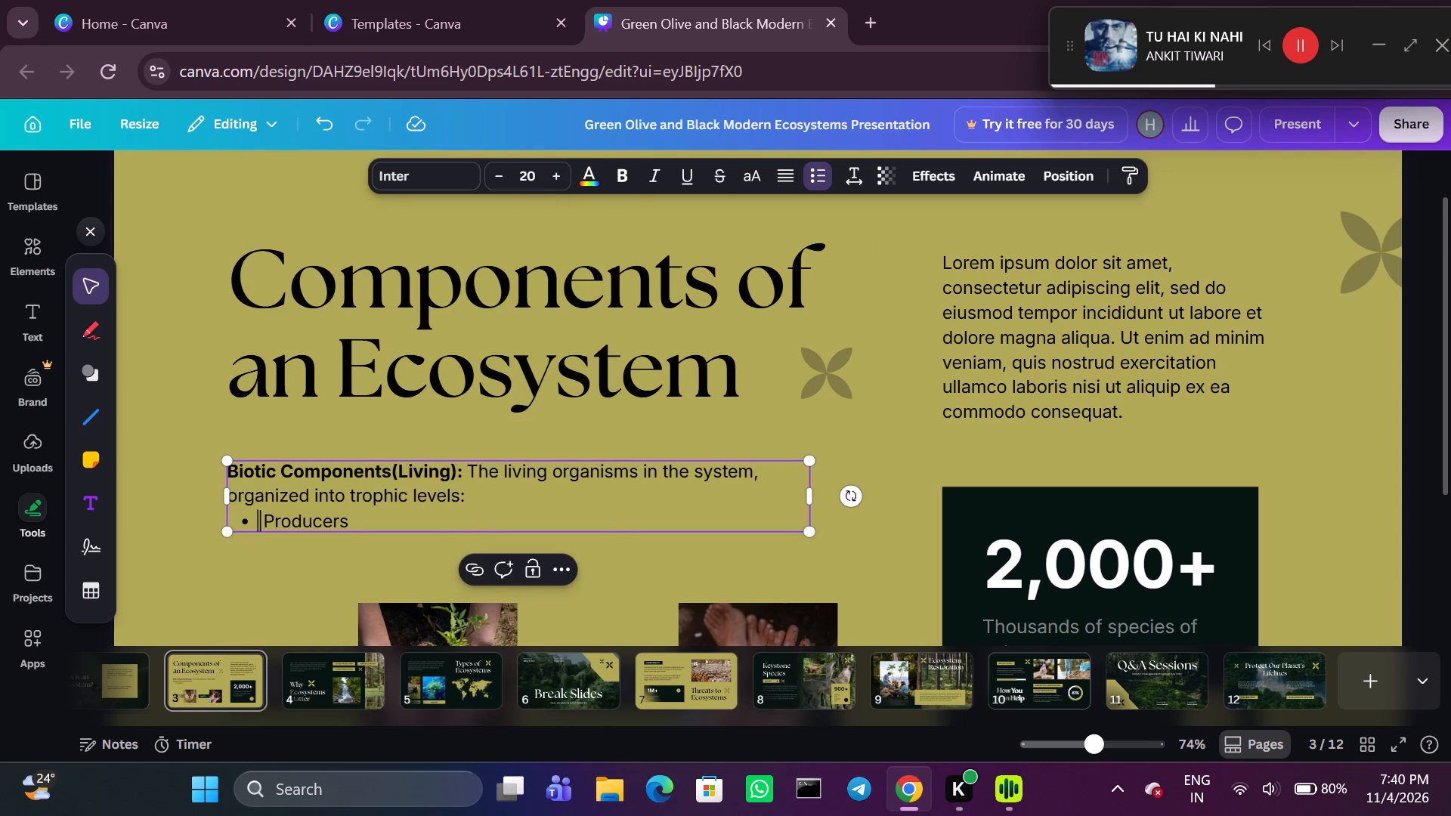
# Remove the list formatting from the "Producers" line so that it has neither a bullet nor a number.
pyautogui.click(824, 177)
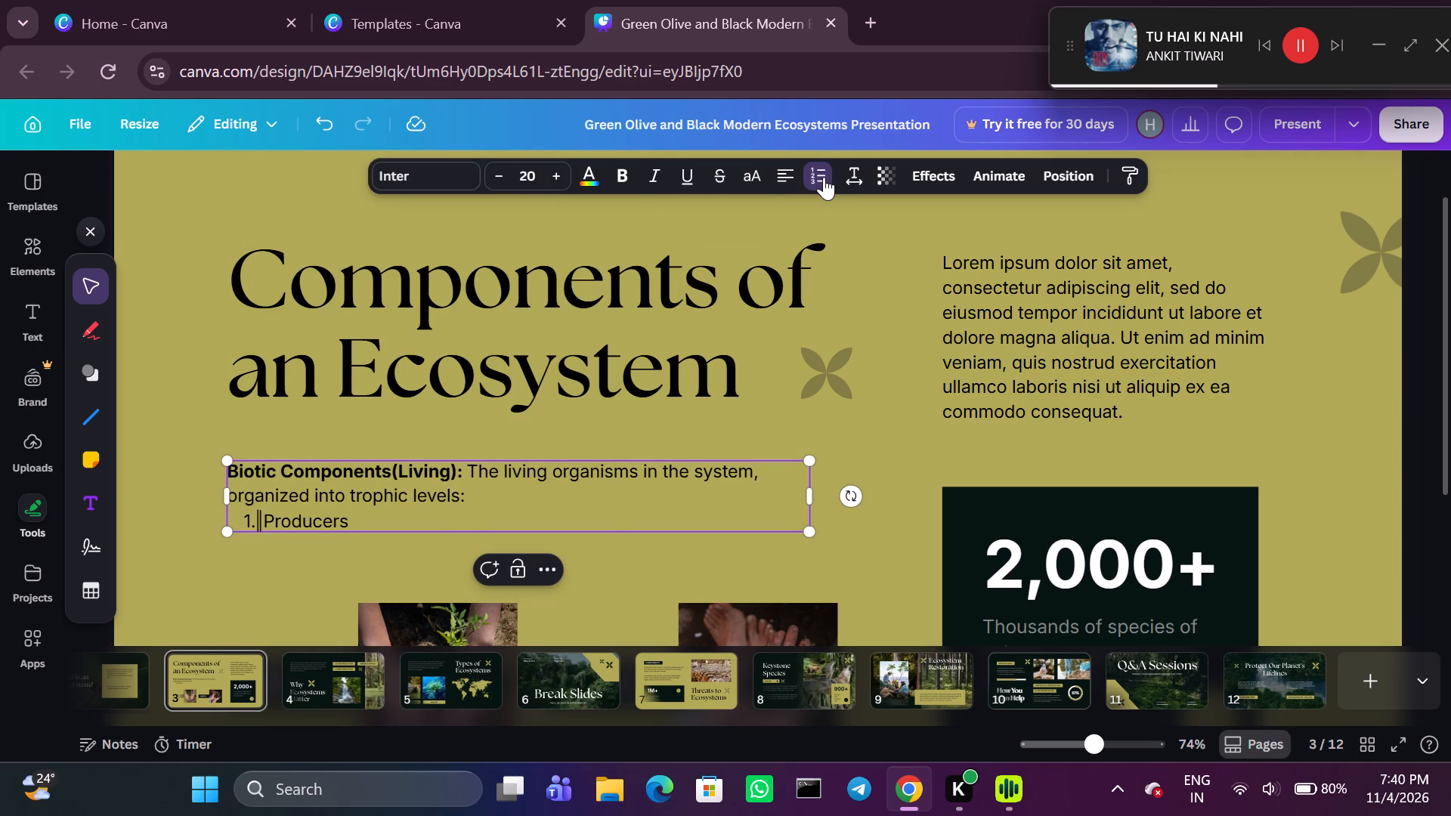
pyautogui.click(824, 177)
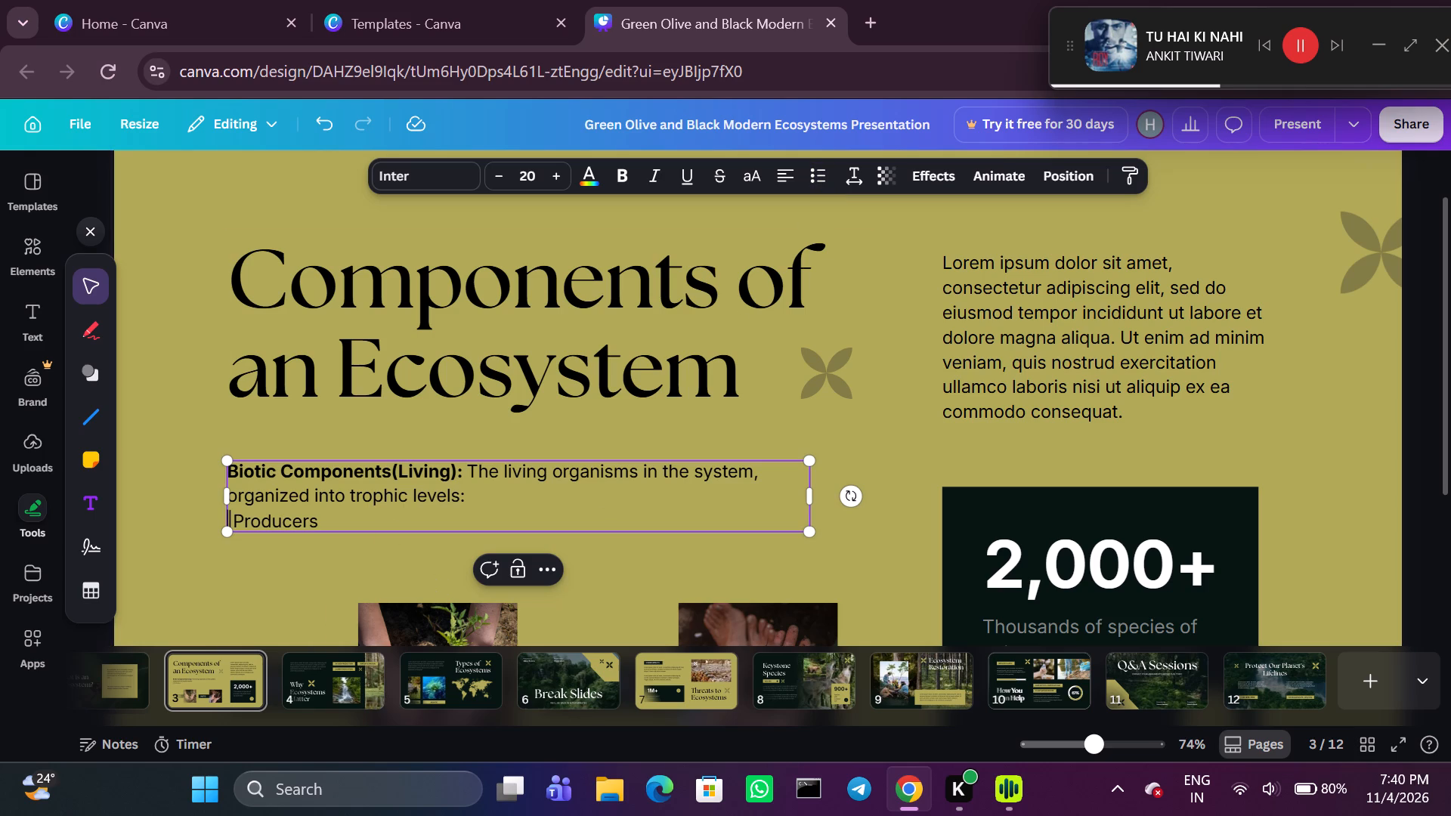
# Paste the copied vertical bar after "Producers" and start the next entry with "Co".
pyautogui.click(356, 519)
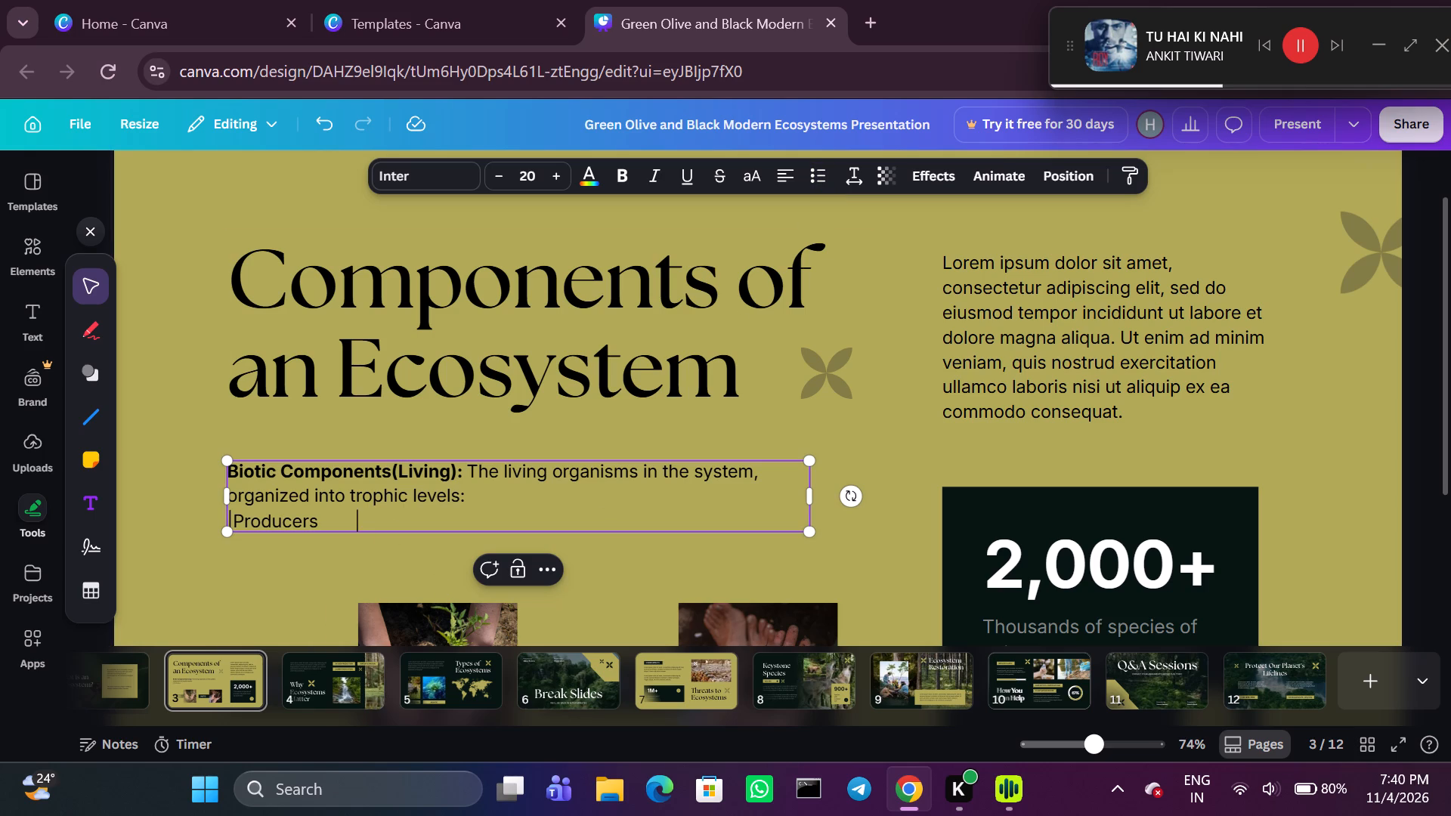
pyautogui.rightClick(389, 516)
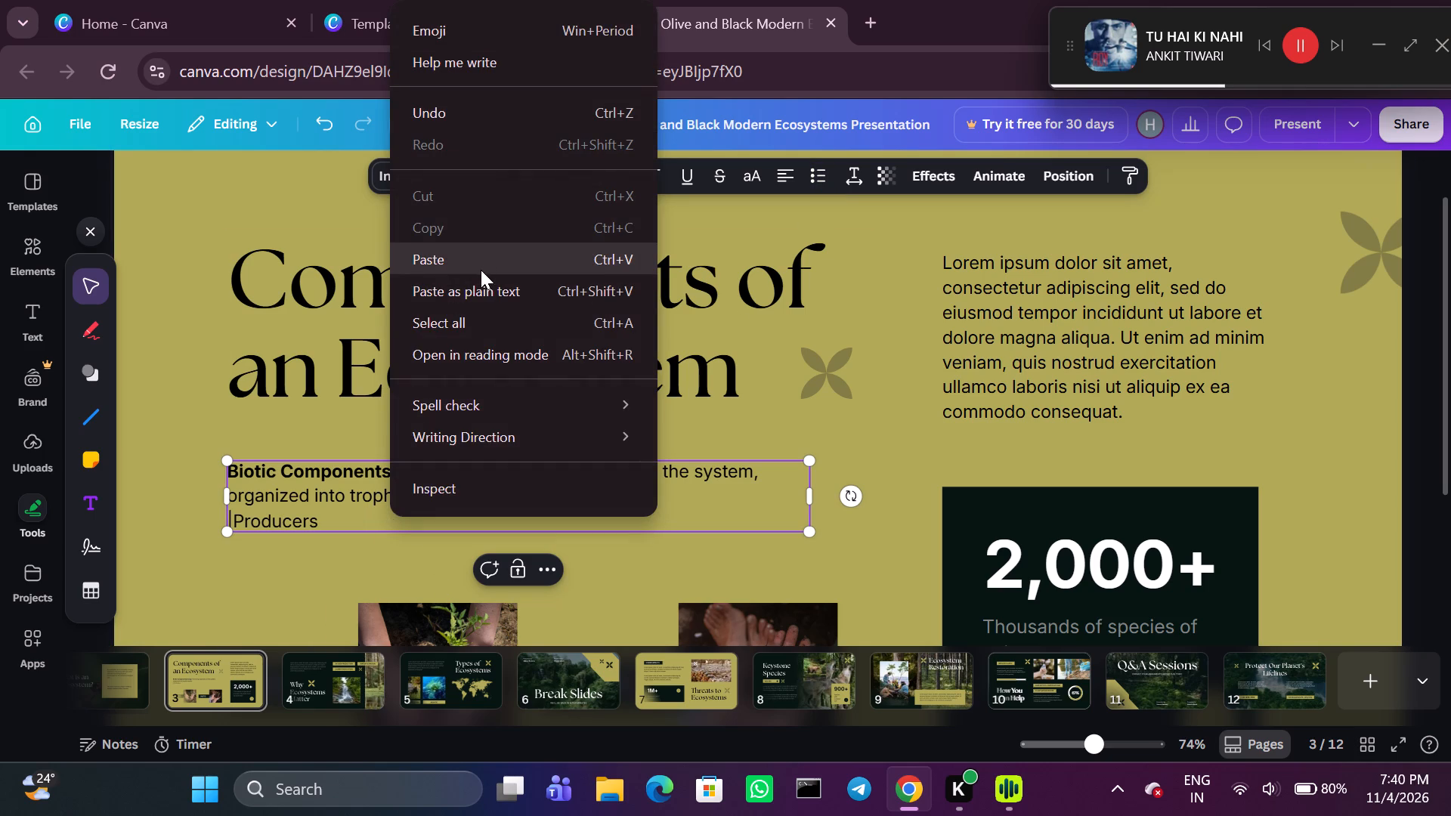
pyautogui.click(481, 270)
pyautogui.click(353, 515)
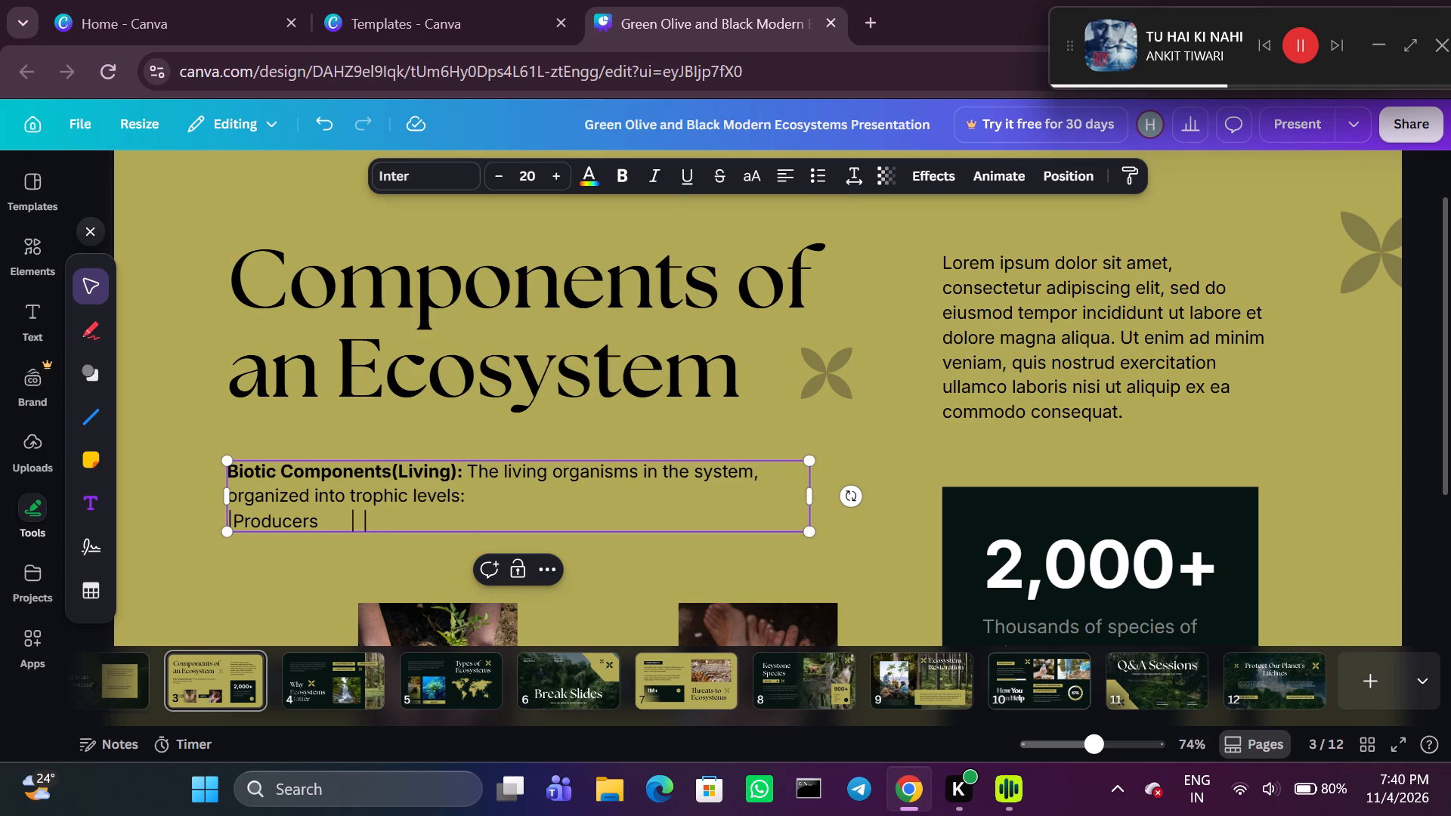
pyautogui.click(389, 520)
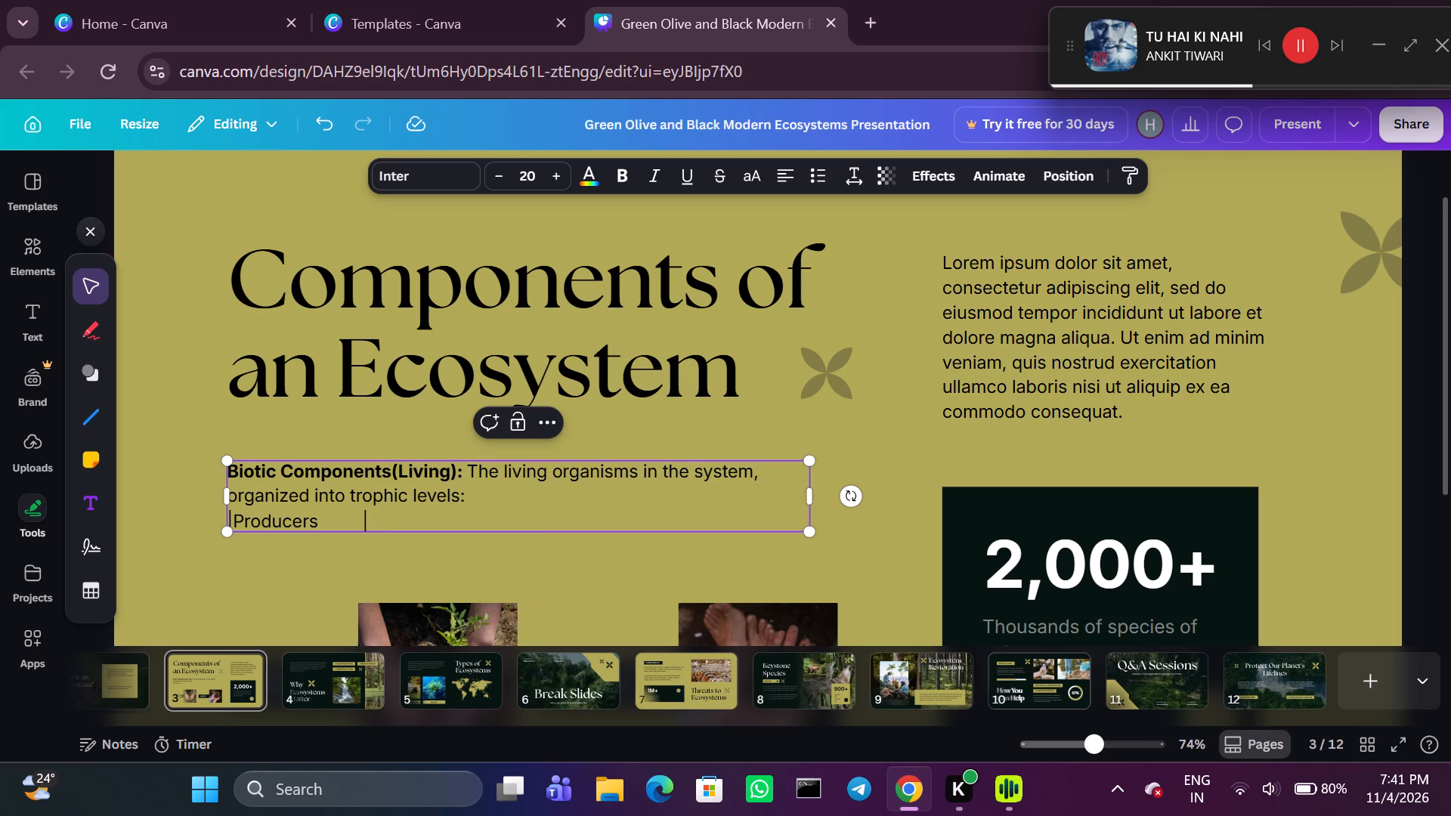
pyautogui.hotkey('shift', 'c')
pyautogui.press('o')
# Delete "Co", the pasted vertical bar and the extra spaces that follow "Producers".
pyautogui.press('BackSpace')
pyautogui.press('BackSpace')
pyautogui.press('BackSpace')
pyautogui.press('BackSpace')
pyautogui.press('BackSpace')
pyautogui.press('BackSpace')
pyautogui.press('BackSpace')
pyautogui.press('BackSpace')
pyautogui.press('BackSpace')
pyautogui.press('BackSpace')
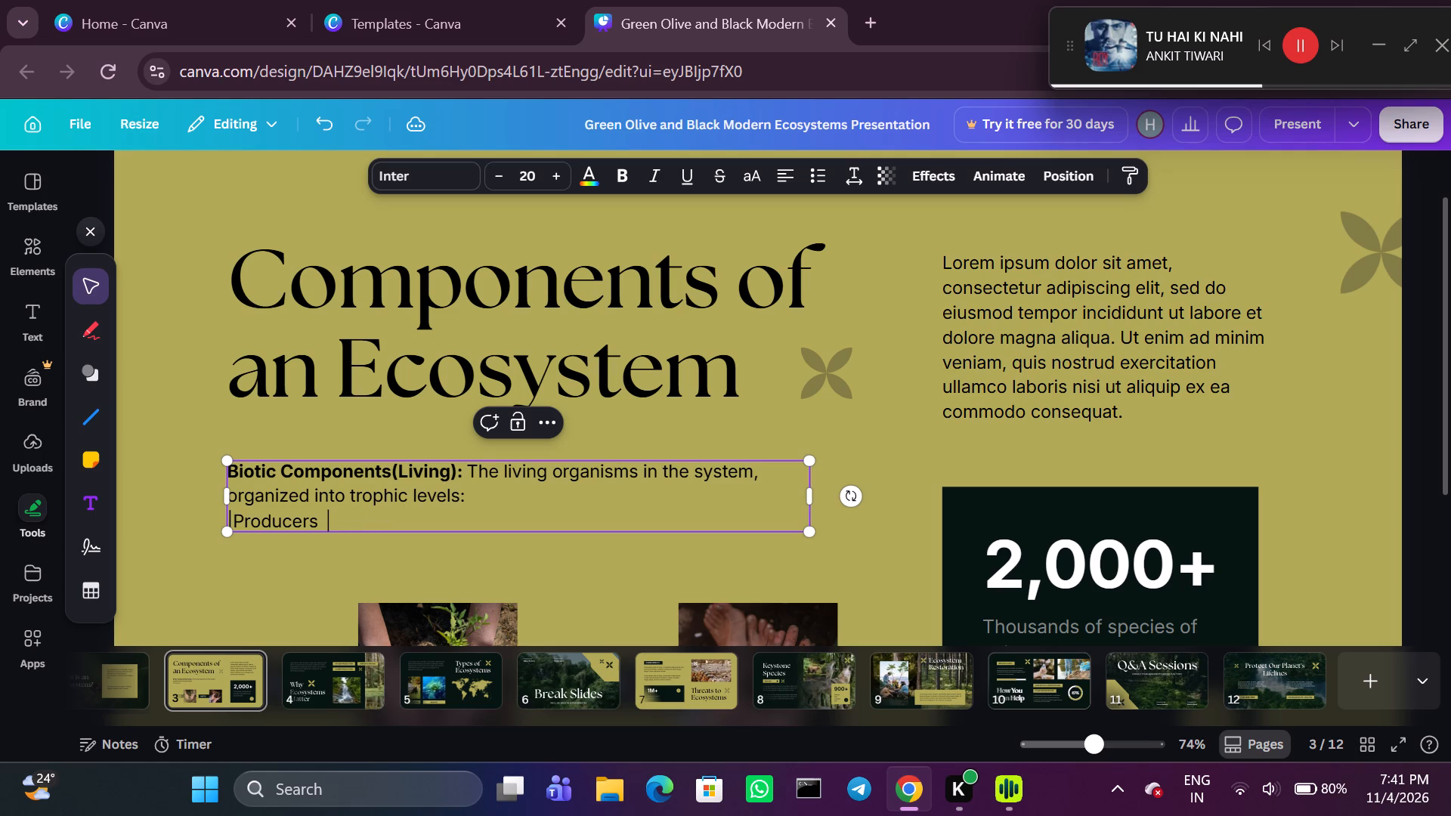
# Add "(Autotrophs)" directly after "Producers" in the trophic levels line, with no space in between.
pyautogui.press('BackSpace')
pyautogui.hotkey('shift', '(')
pyautogui.press('BackSpace')
pyautogui.press('BackSpace')
pyautogui.hotkey('shift', '(')
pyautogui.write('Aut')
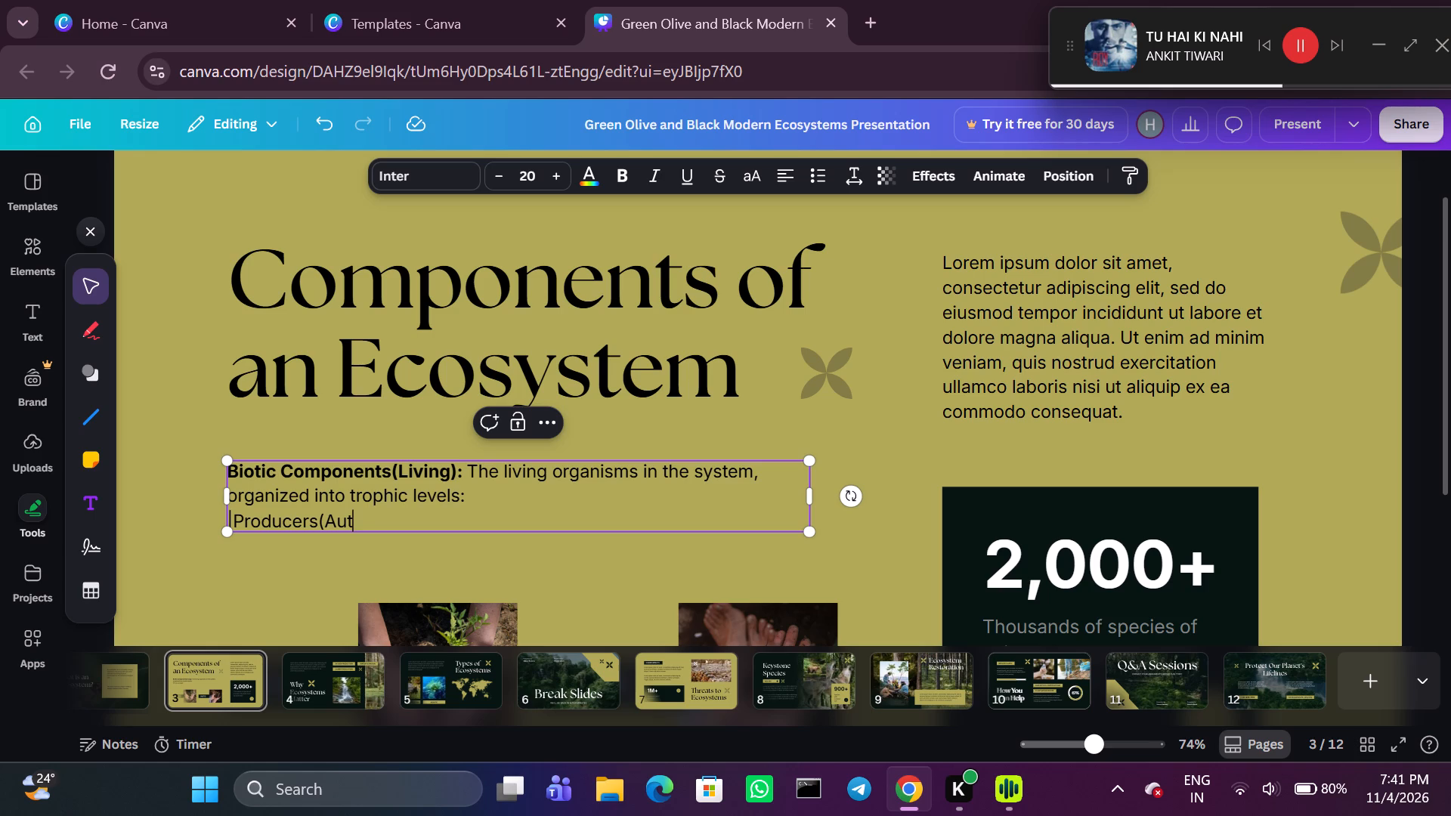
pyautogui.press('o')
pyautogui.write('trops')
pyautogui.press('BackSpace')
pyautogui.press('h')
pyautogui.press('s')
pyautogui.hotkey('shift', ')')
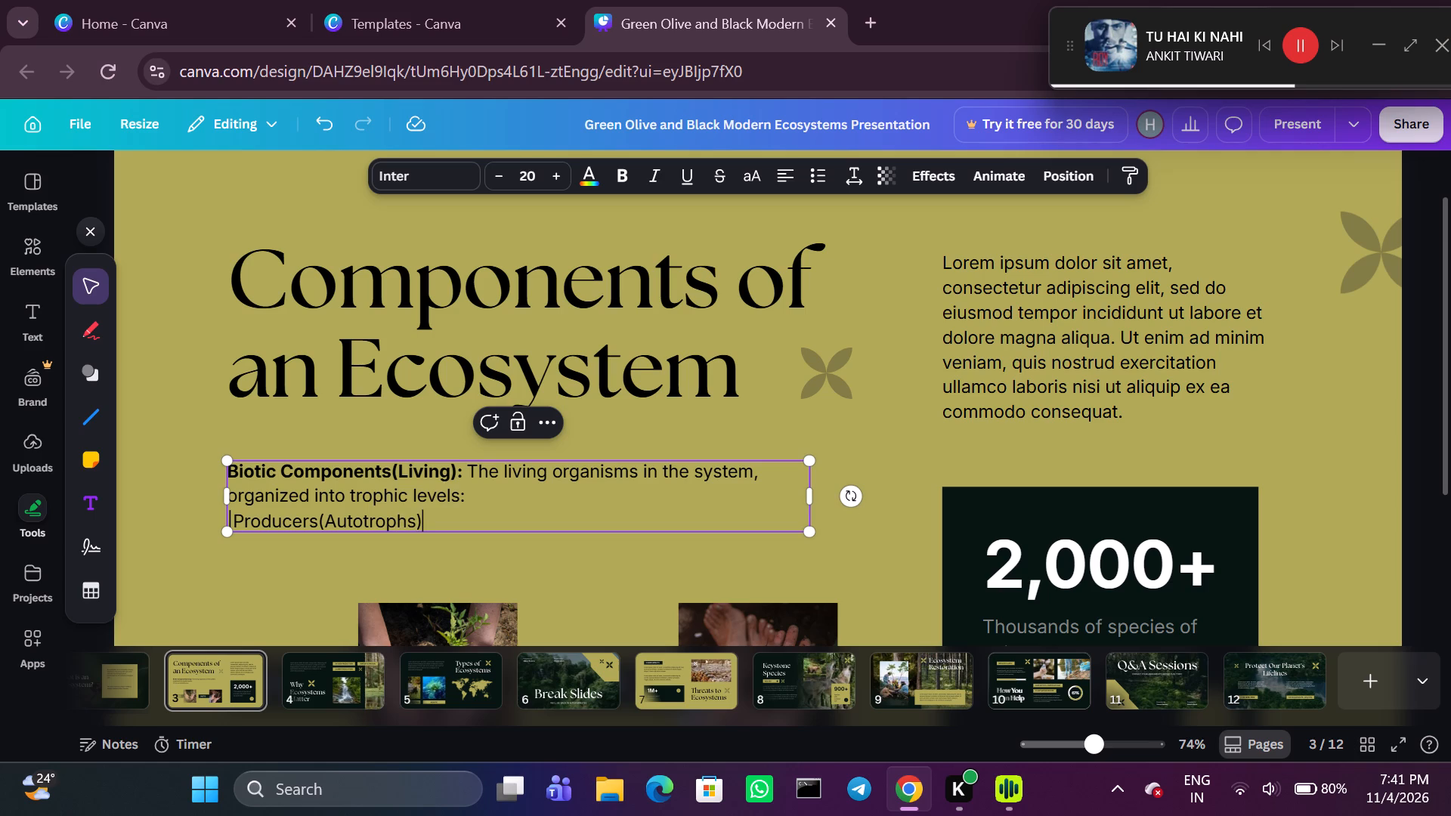
# Continue the line with a space, the copied vertical bar and the entry "Consumers(Heterotrophs)".
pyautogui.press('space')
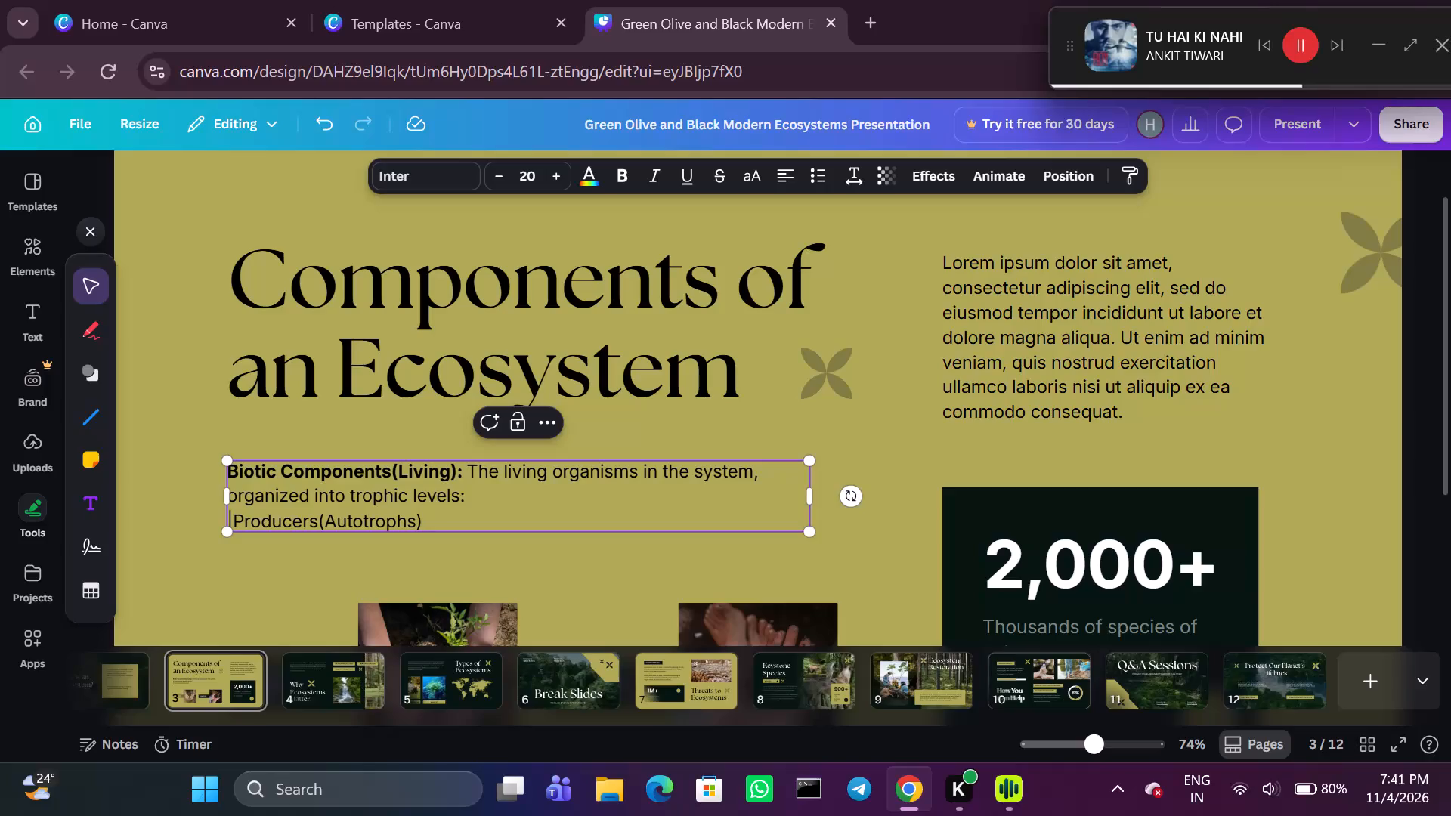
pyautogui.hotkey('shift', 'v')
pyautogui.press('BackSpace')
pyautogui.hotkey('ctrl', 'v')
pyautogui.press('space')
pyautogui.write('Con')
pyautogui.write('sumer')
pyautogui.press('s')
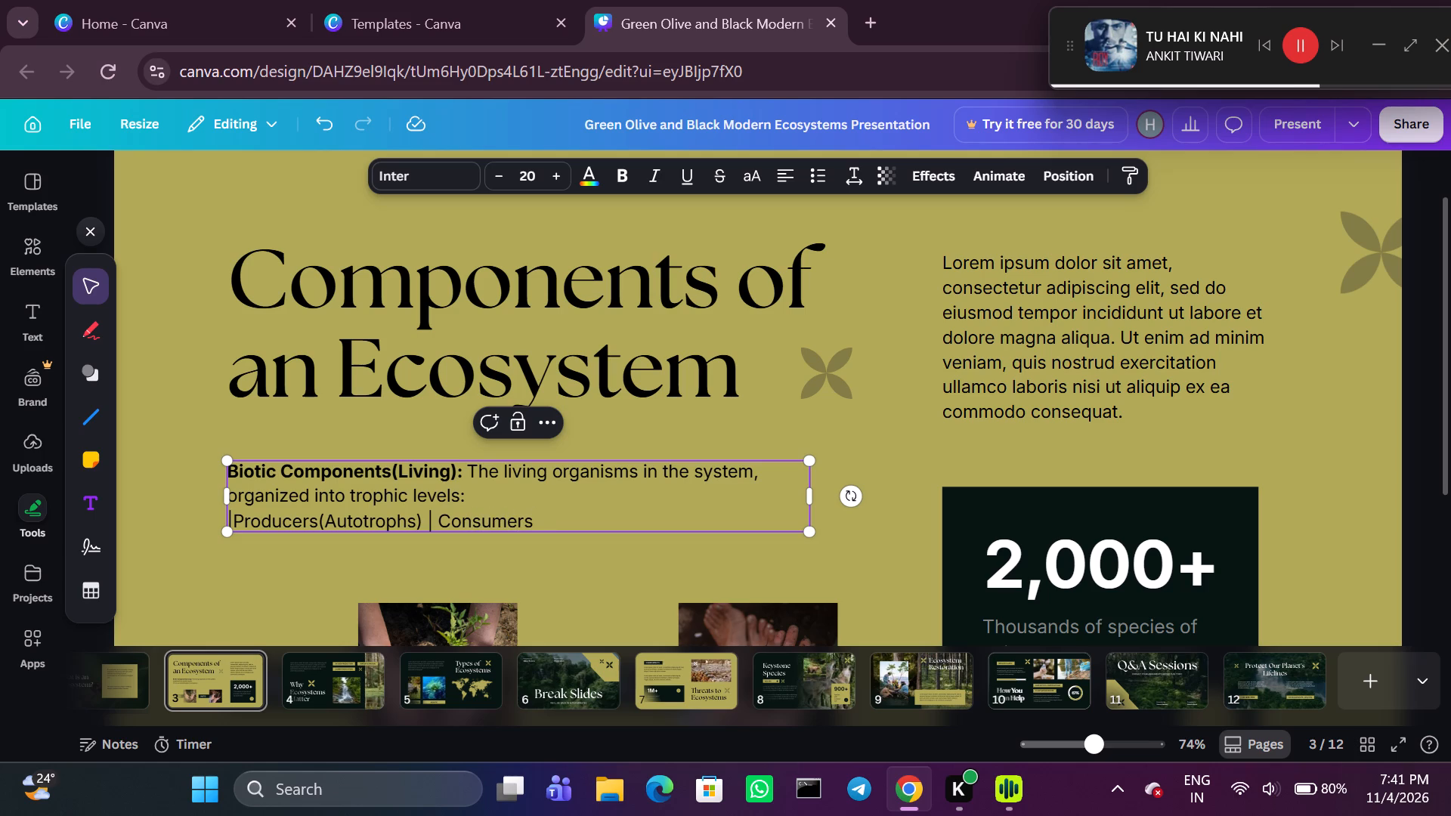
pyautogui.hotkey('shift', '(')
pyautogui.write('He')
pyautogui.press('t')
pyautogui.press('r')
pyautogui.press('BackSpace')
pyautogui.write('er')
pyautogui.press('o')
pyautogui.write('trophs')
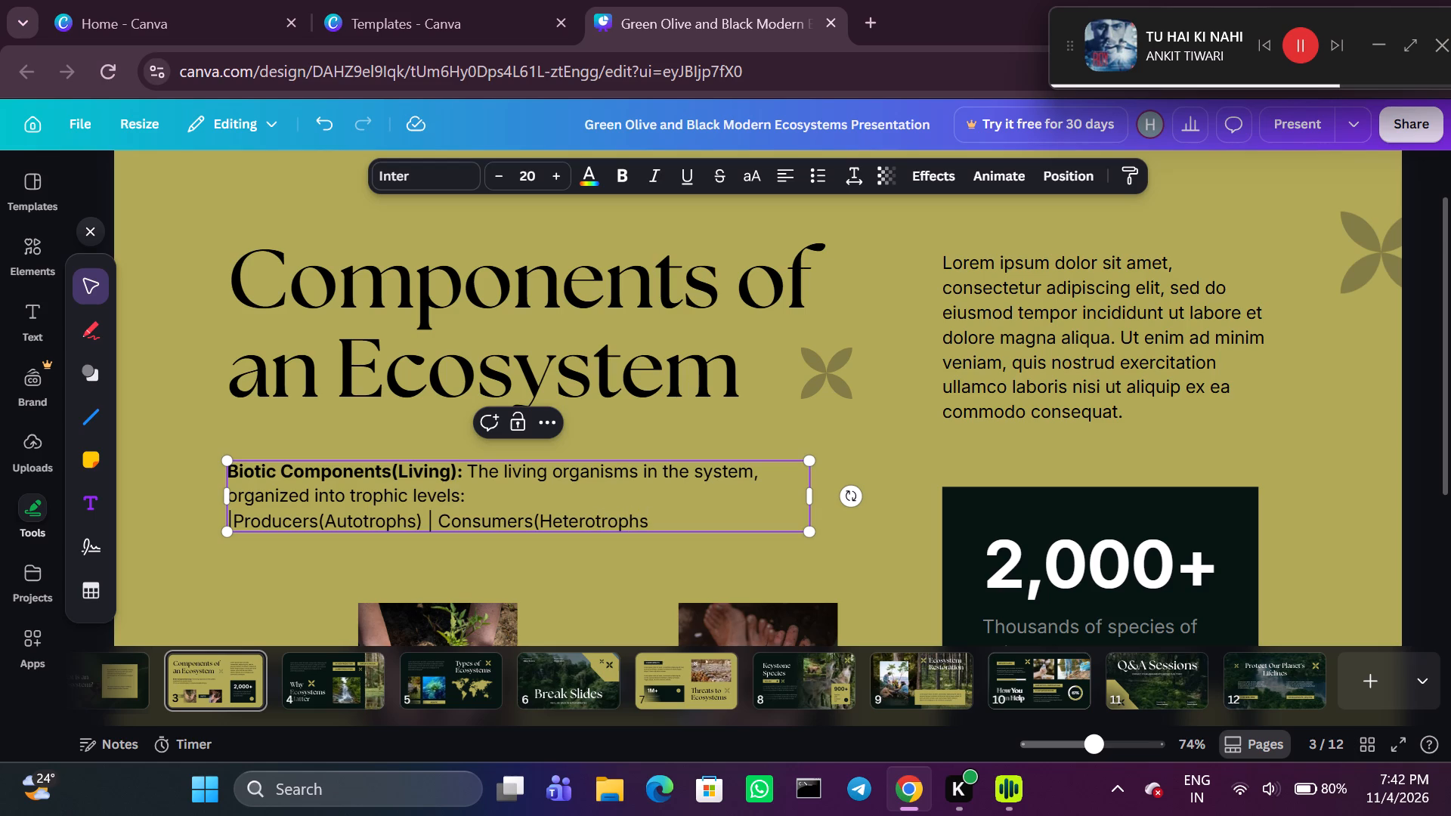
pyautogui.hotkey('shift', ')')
# Add another copied vertical bar after "Consumers(Heterotrophs)", followed directly by the entry "Decomposers".
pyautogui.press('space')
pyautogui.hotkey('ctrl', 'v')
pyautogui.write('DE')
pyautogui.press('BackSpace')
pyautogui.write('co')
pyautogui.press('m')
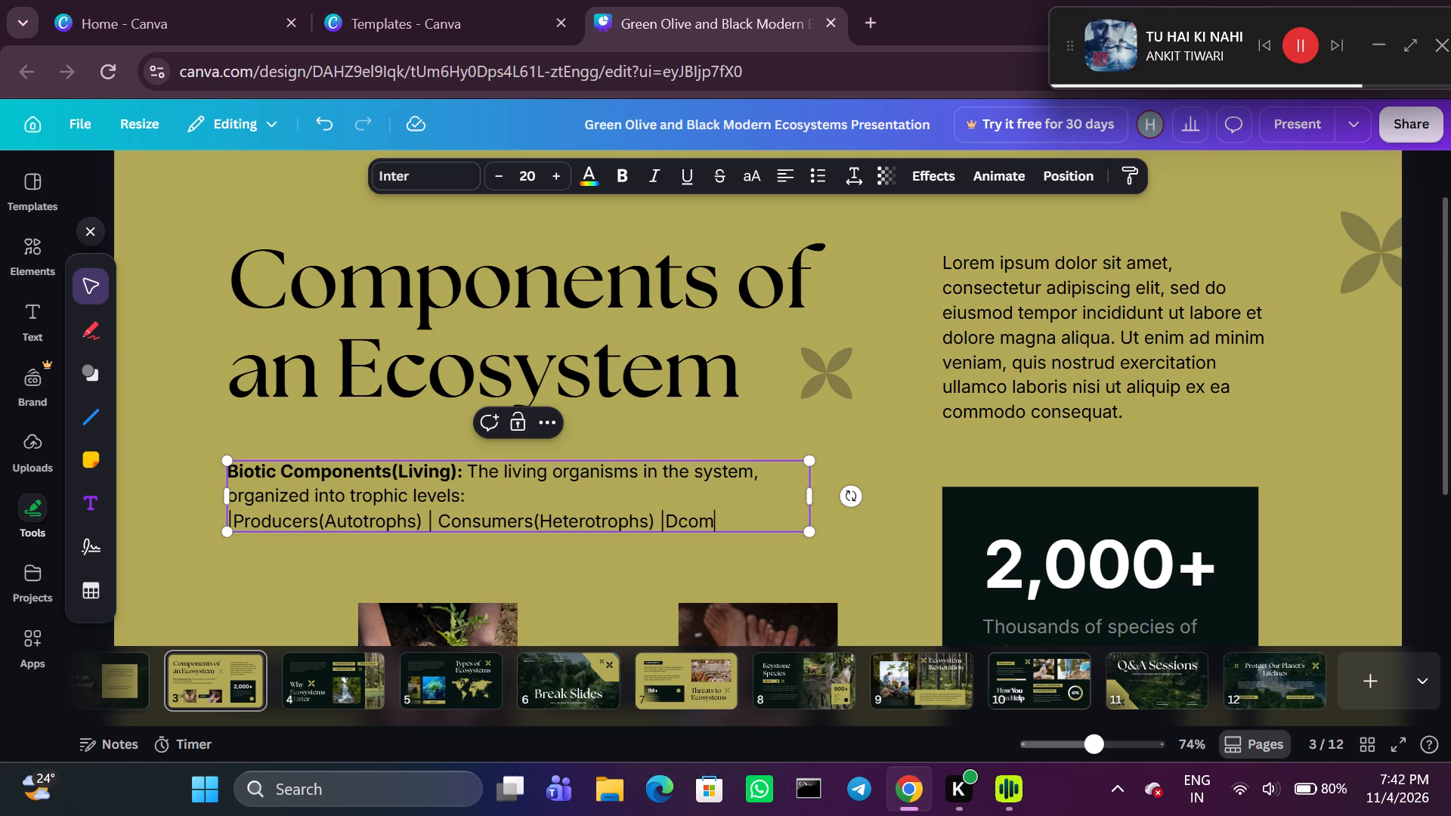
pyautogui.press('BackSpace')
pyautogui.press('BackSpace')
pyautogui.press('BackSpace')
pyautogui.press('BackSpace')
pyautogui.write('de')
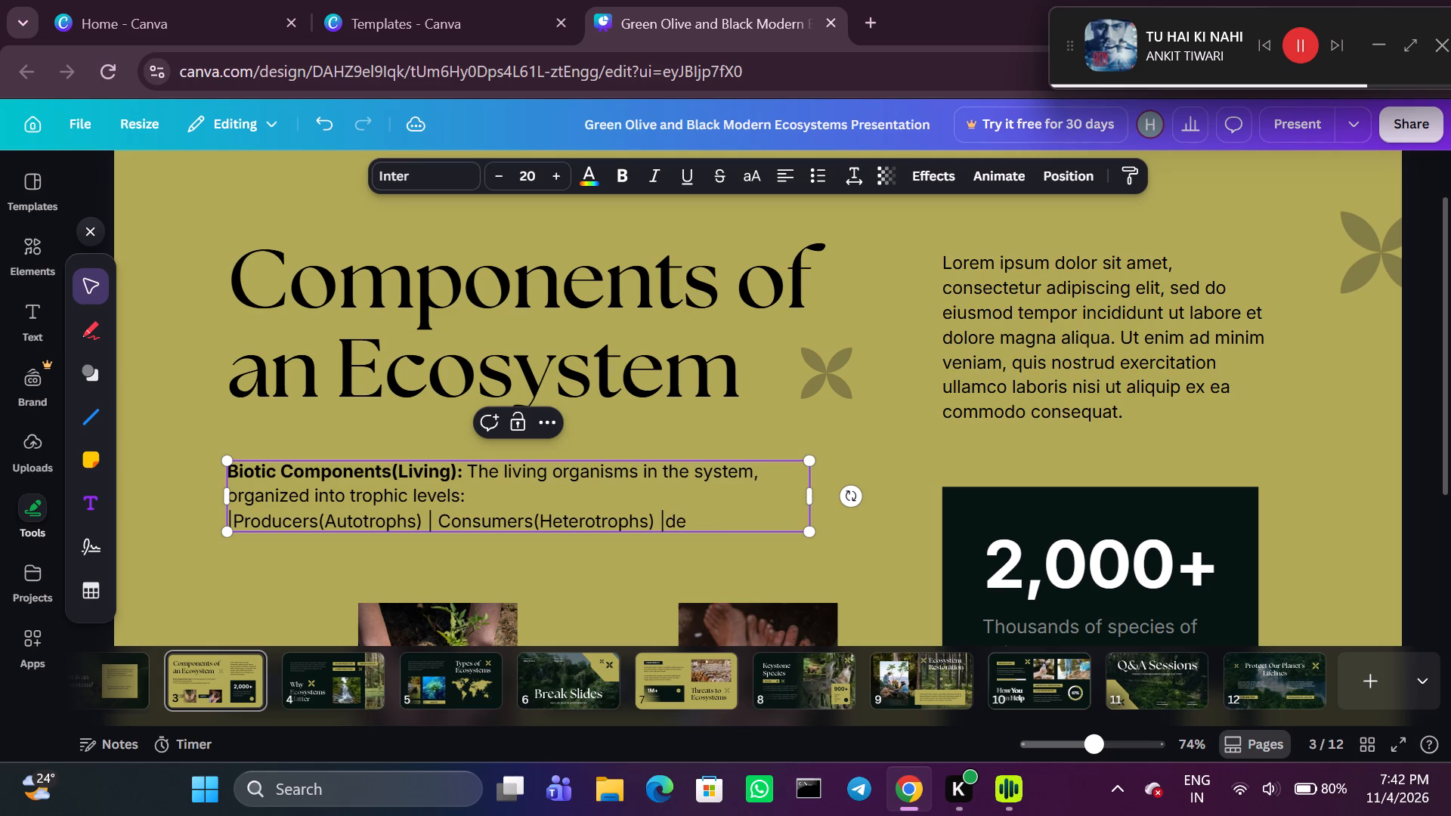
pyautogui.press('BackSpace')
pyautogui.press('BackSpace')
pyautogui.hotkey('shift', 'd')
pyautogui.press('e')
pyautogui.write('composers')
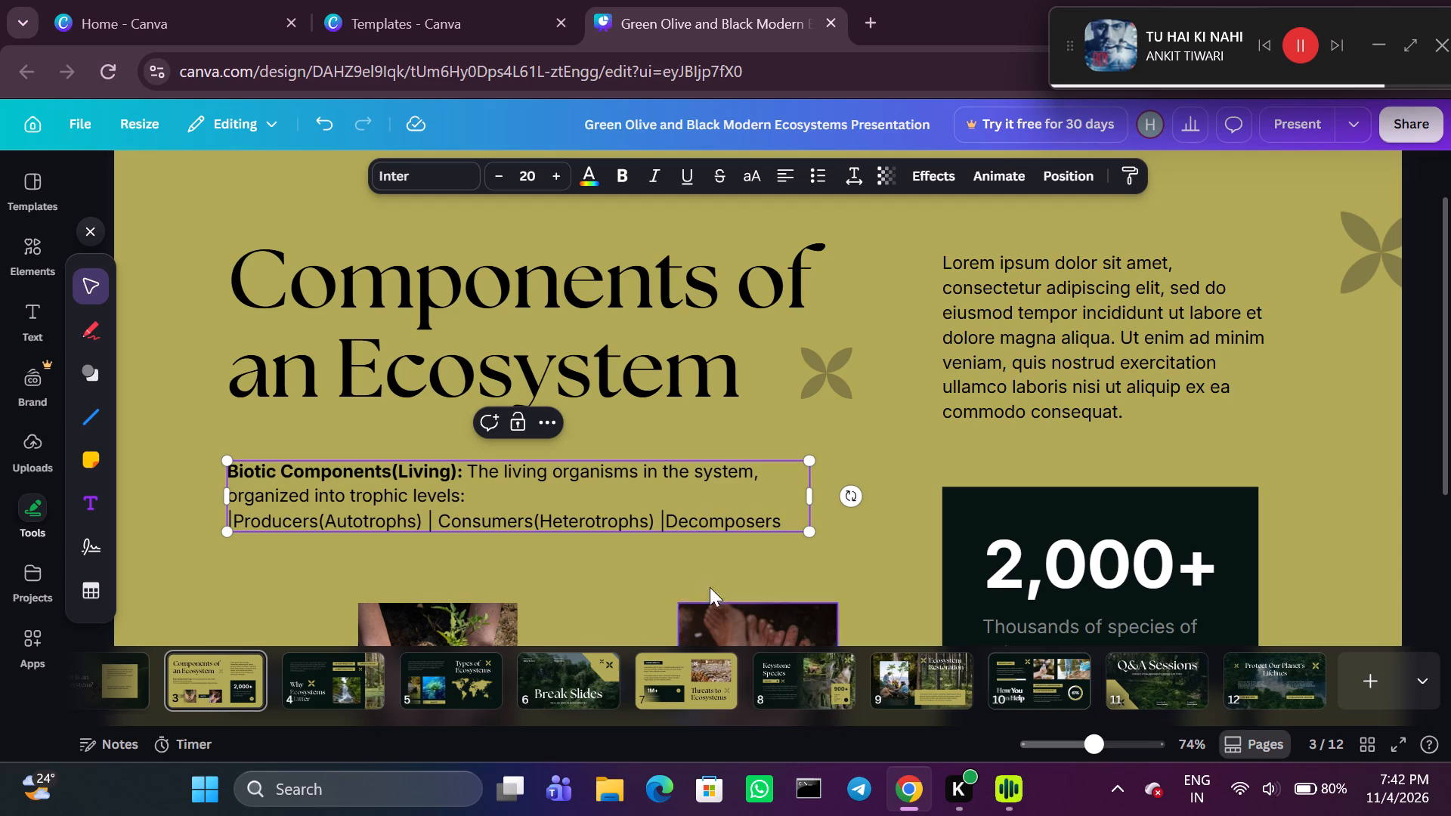
# Make the vertical bar in front of "Decomposers" bold.
pyautogui.click(663, 518)
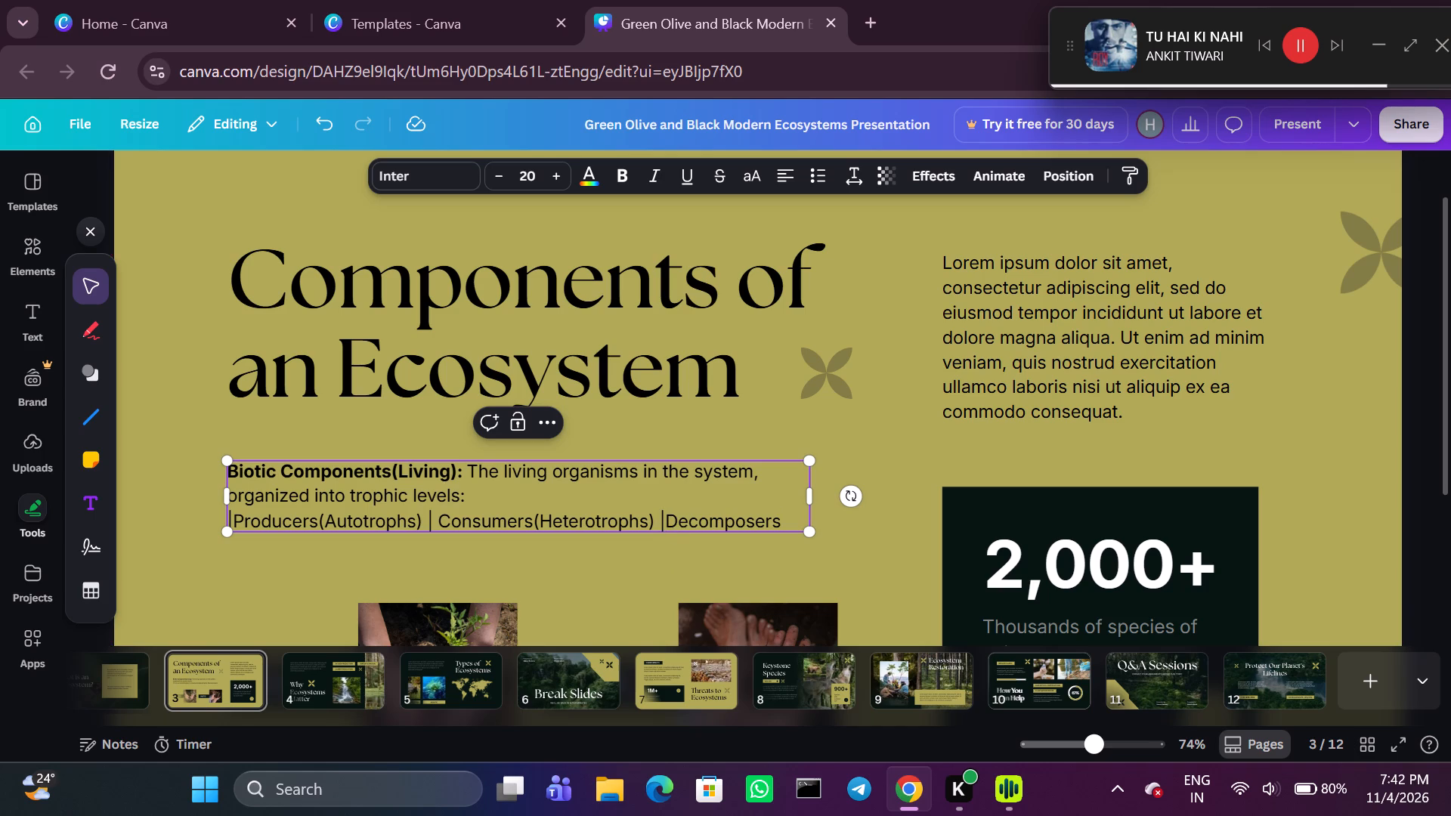
pyautogui.click(664, 518)
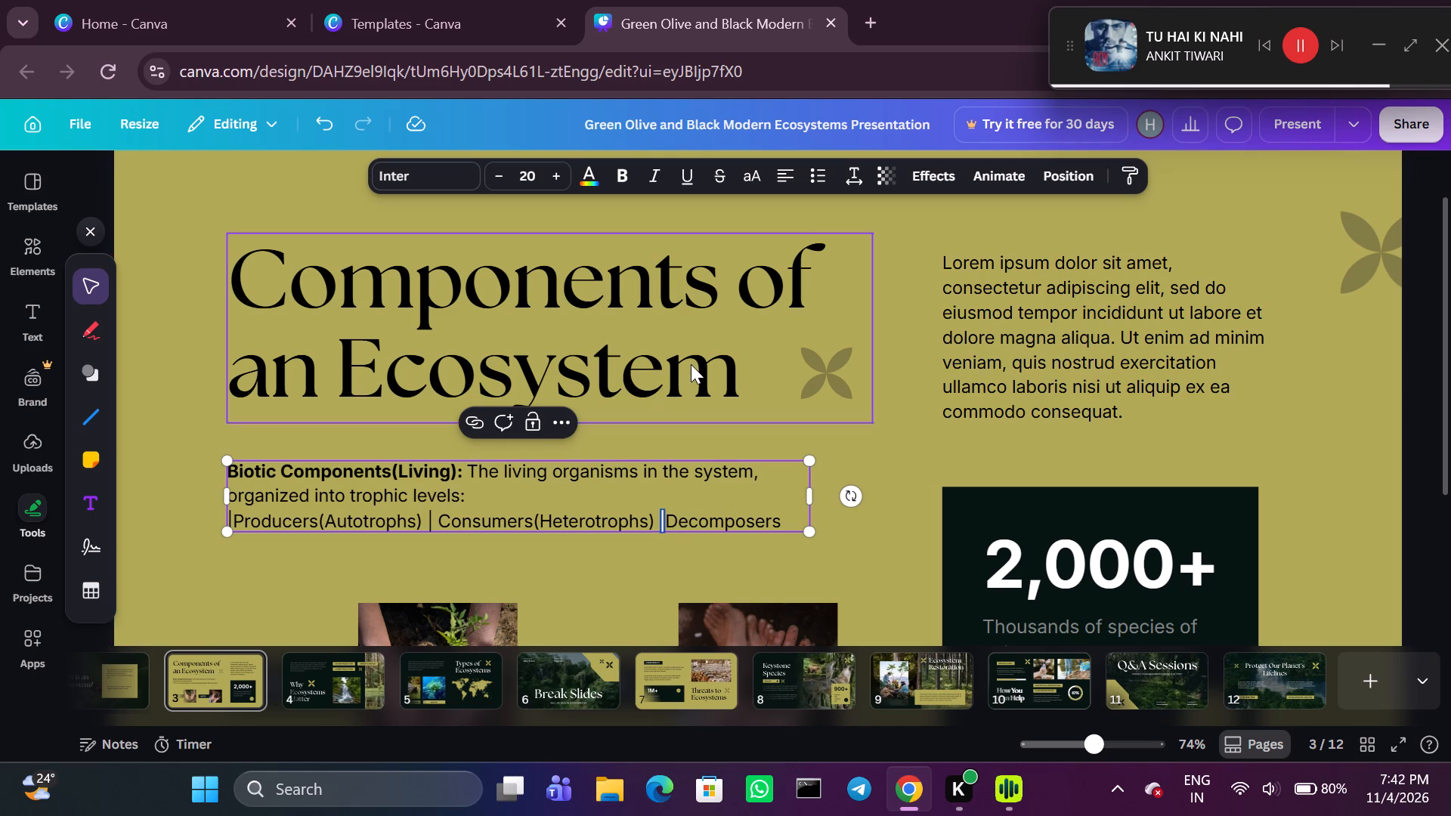
pyautogui.click(620, 172)
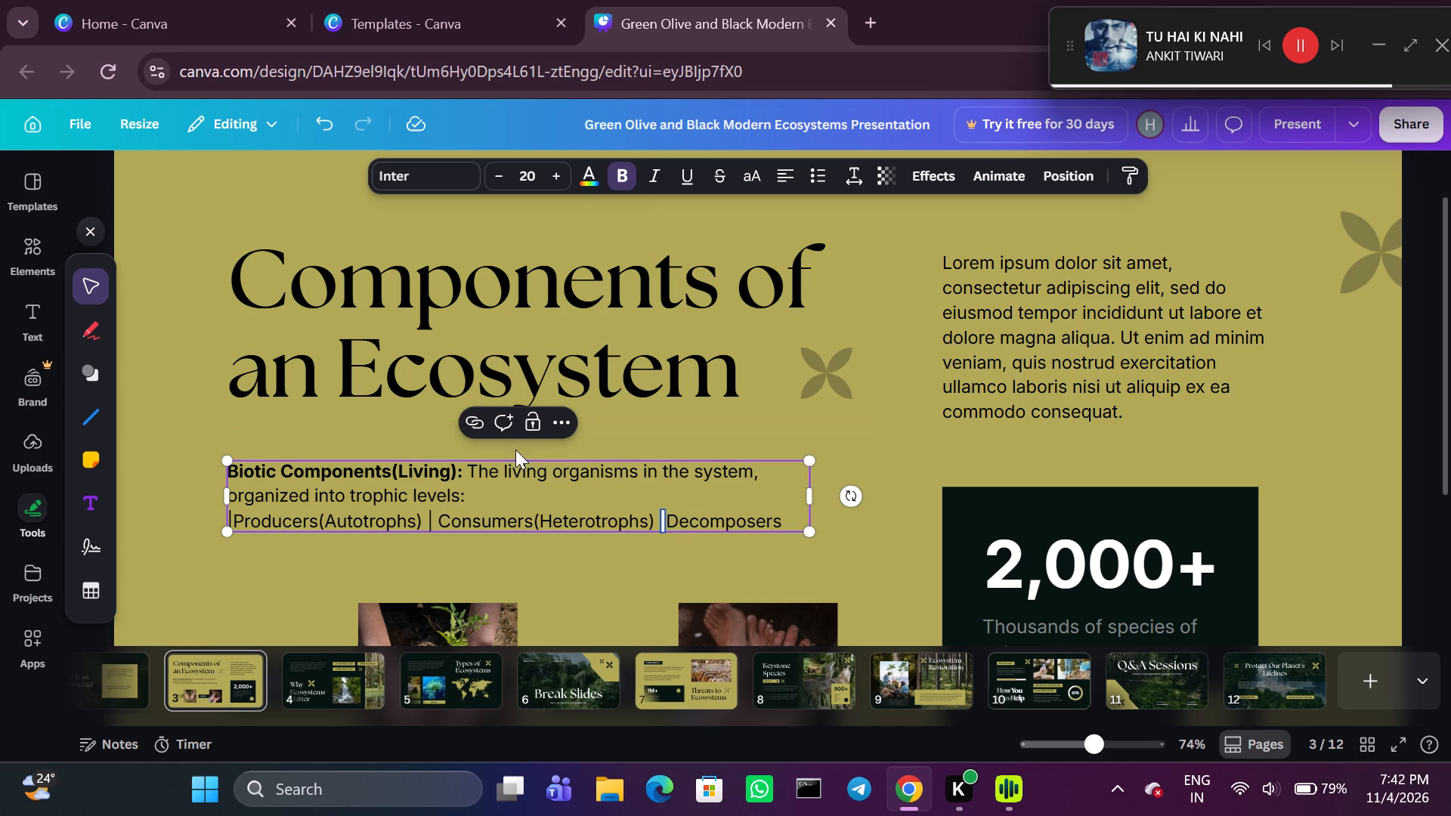
# Delete the space between the vertical bar and "Consumers".
pyautogui.click(436, 520)
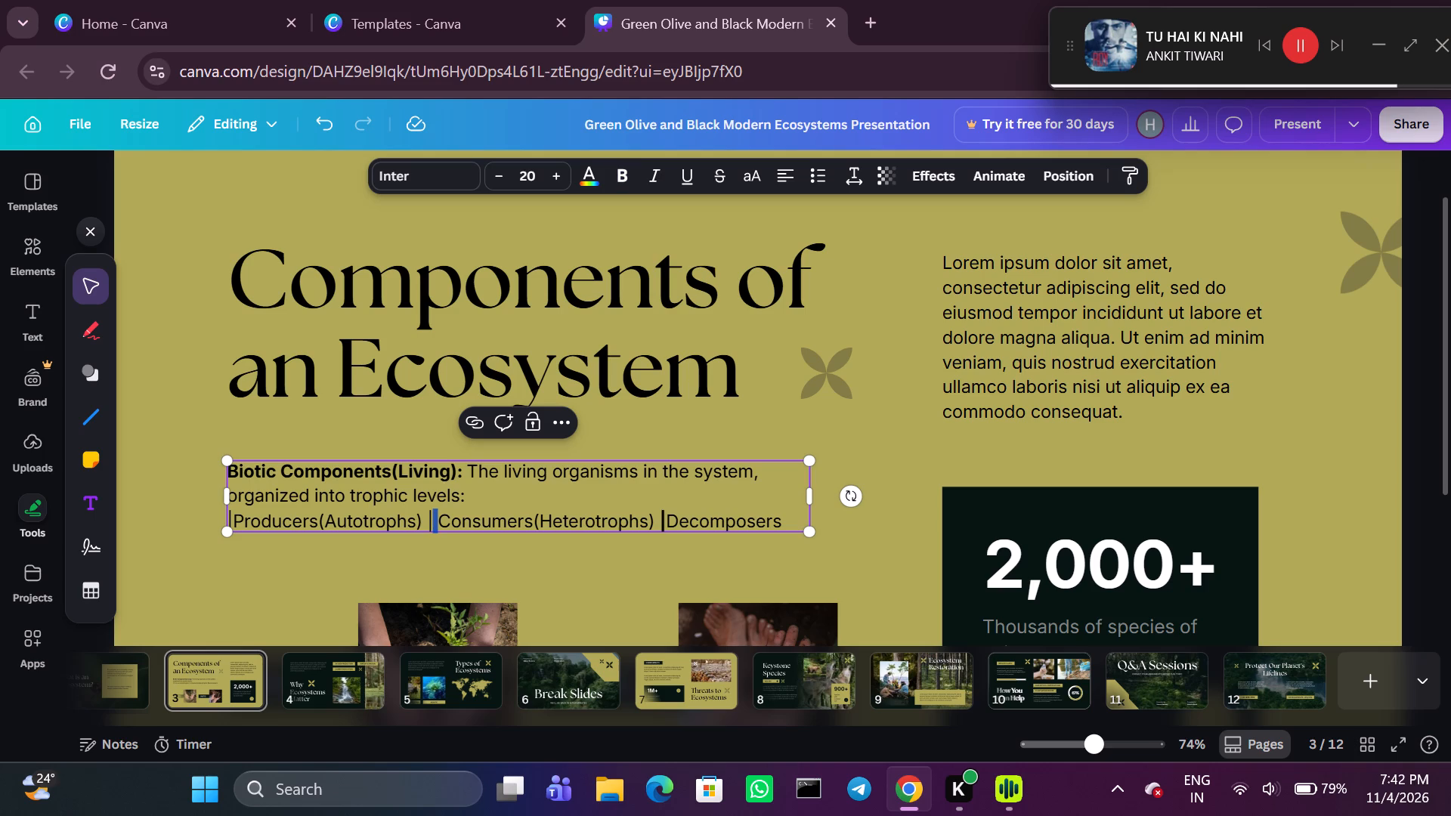
pyautogui.press('BackSpace')
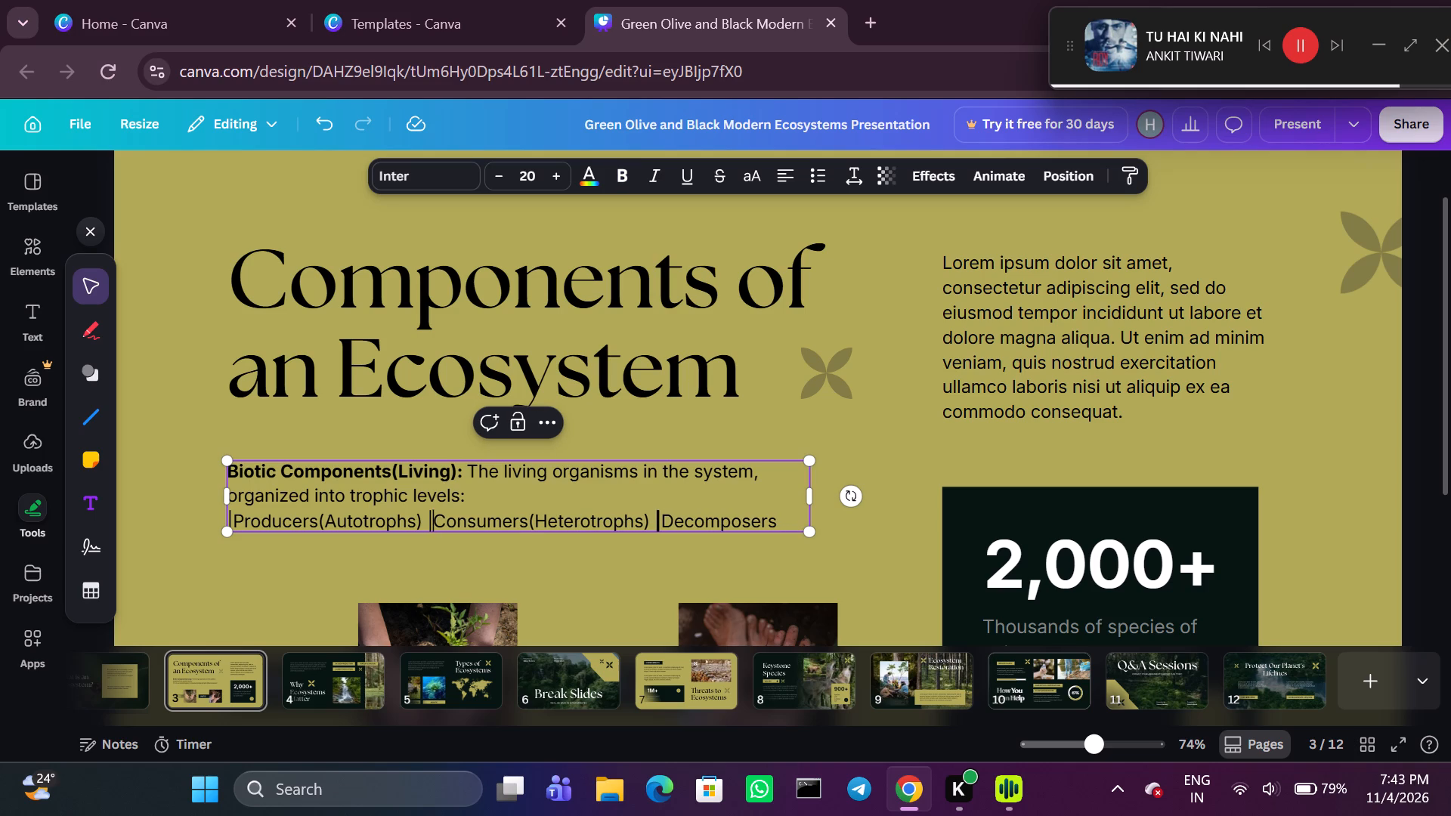
# Make the vertical bar in front of "Consumers" bold.
pyautogui.doubleClick(431, 521)
pyautogui.doubleClick(426, 521)
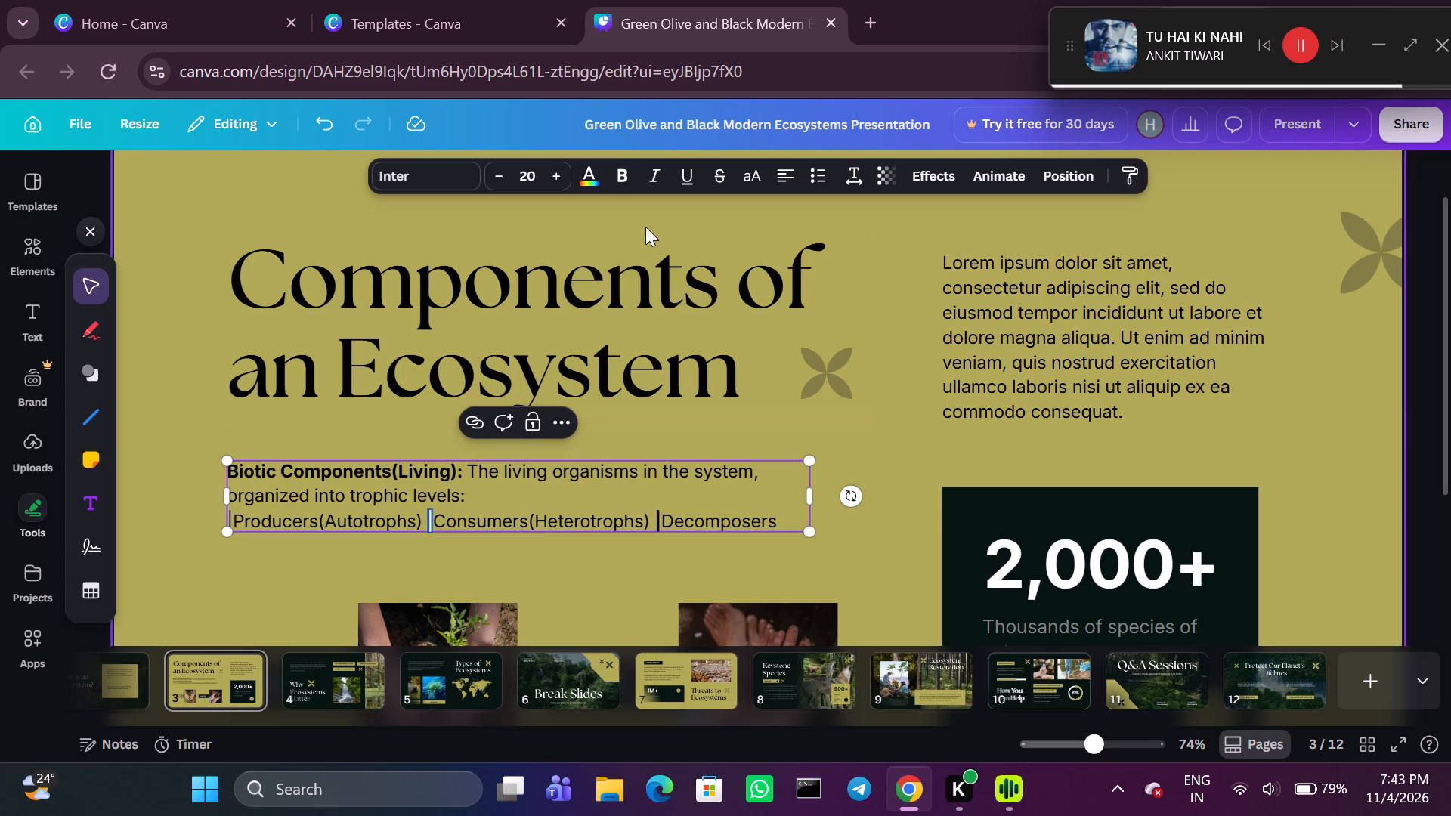
pyautogui.click(623, 167)
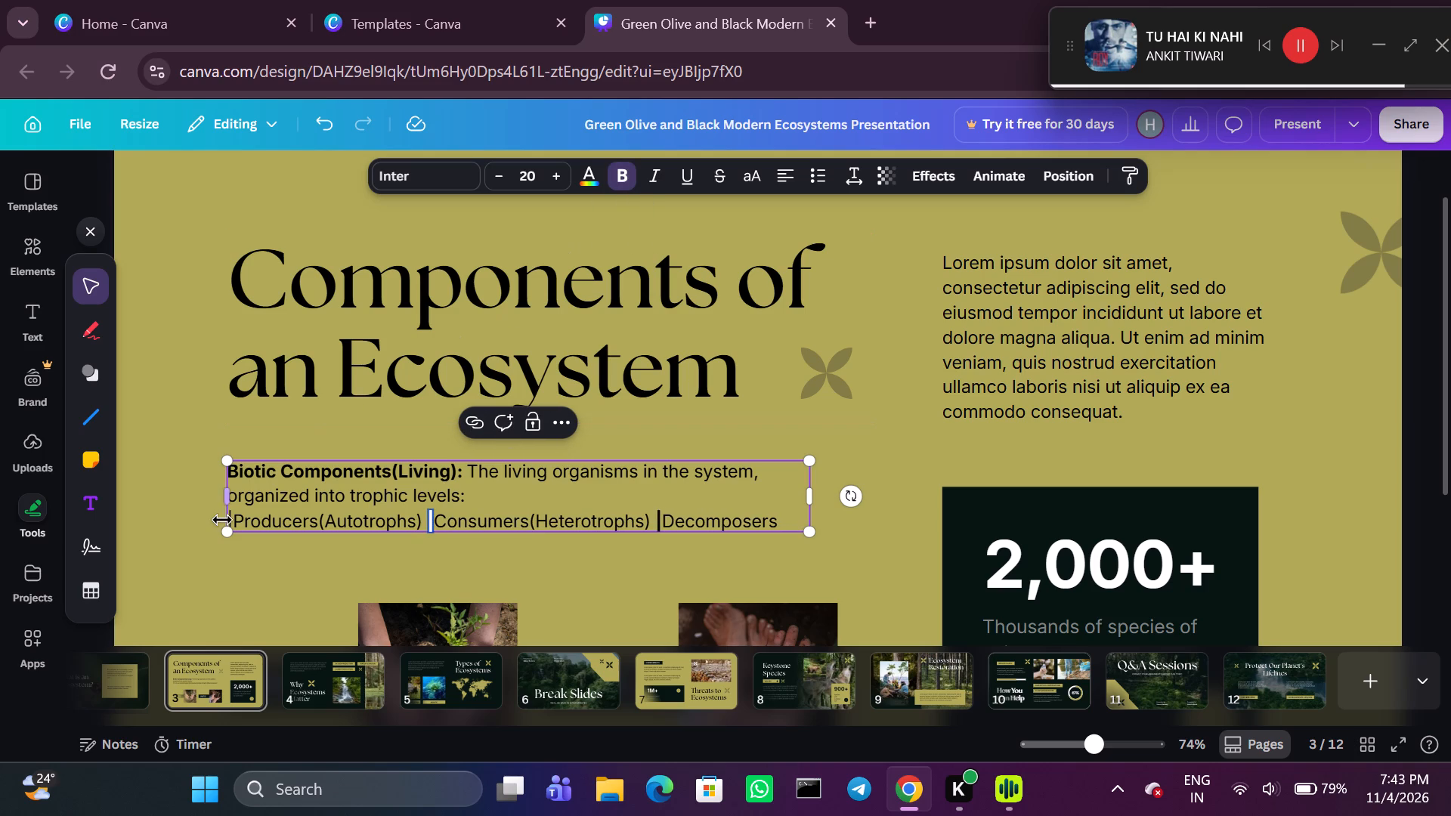
# Make the vertical bar in front of "Producers" bold.
pyautogui.doubleClick(230, 523)
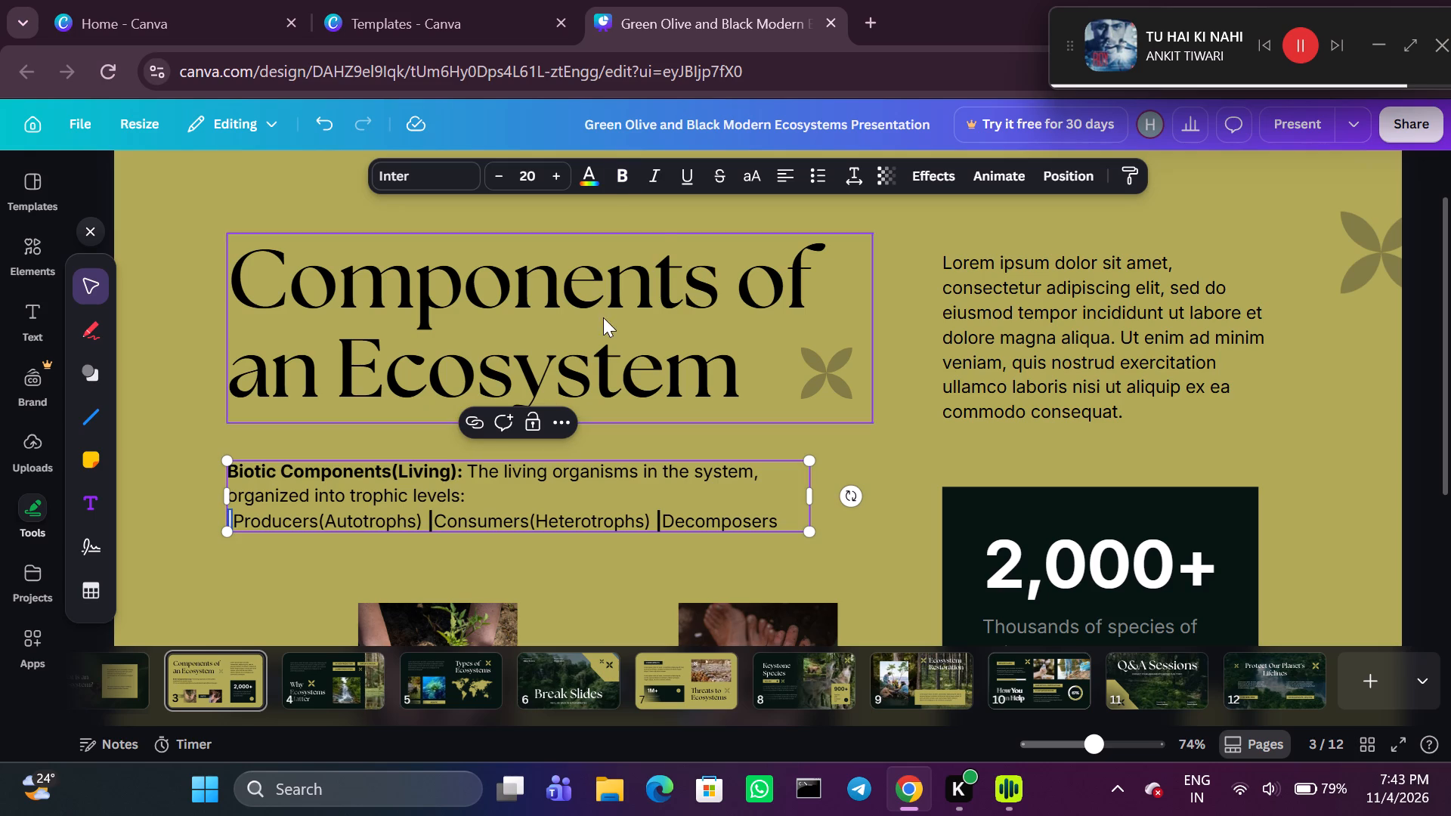
pyautogui.click(623, 172)
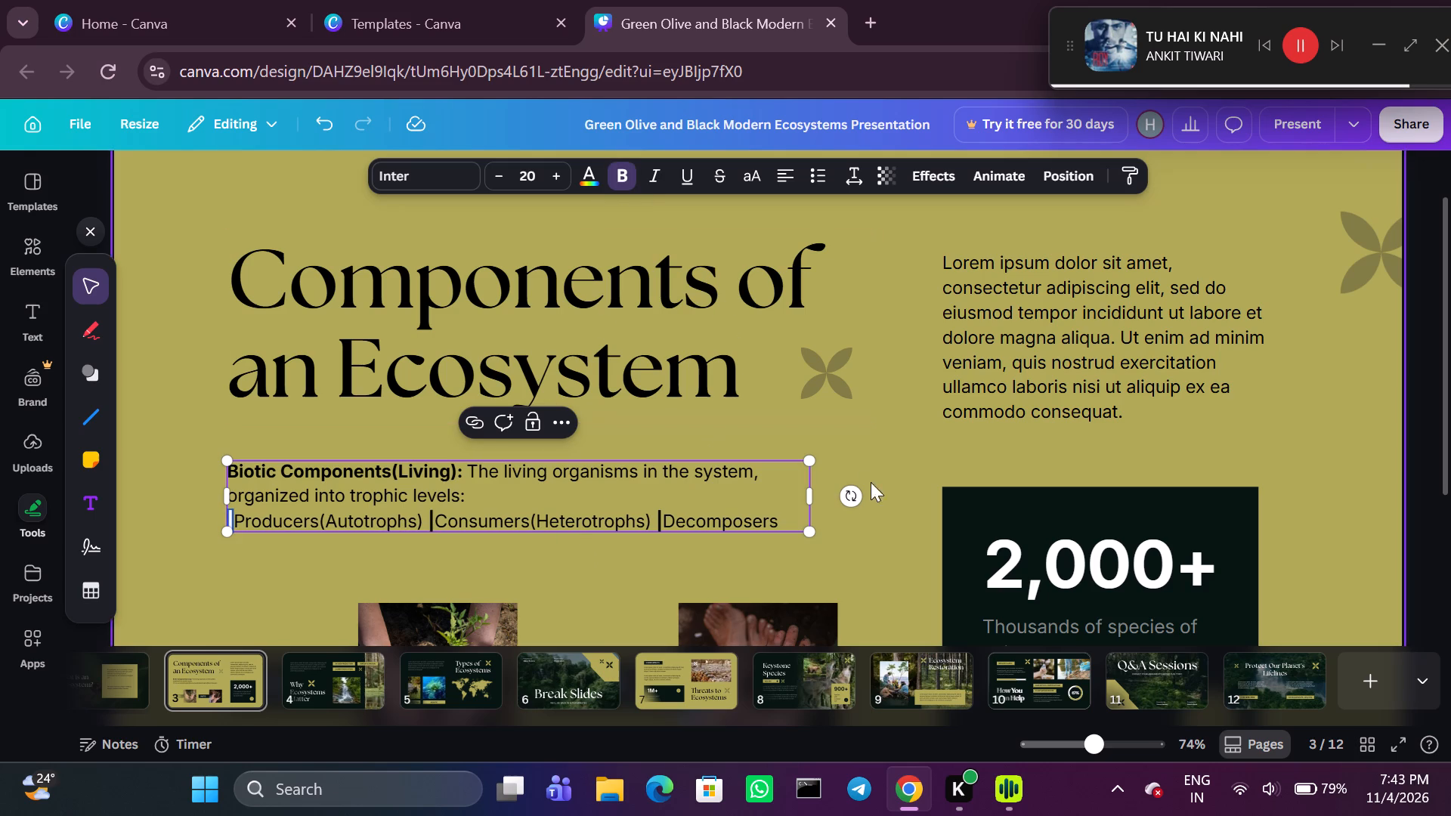
pyautogui.click(701, 601)
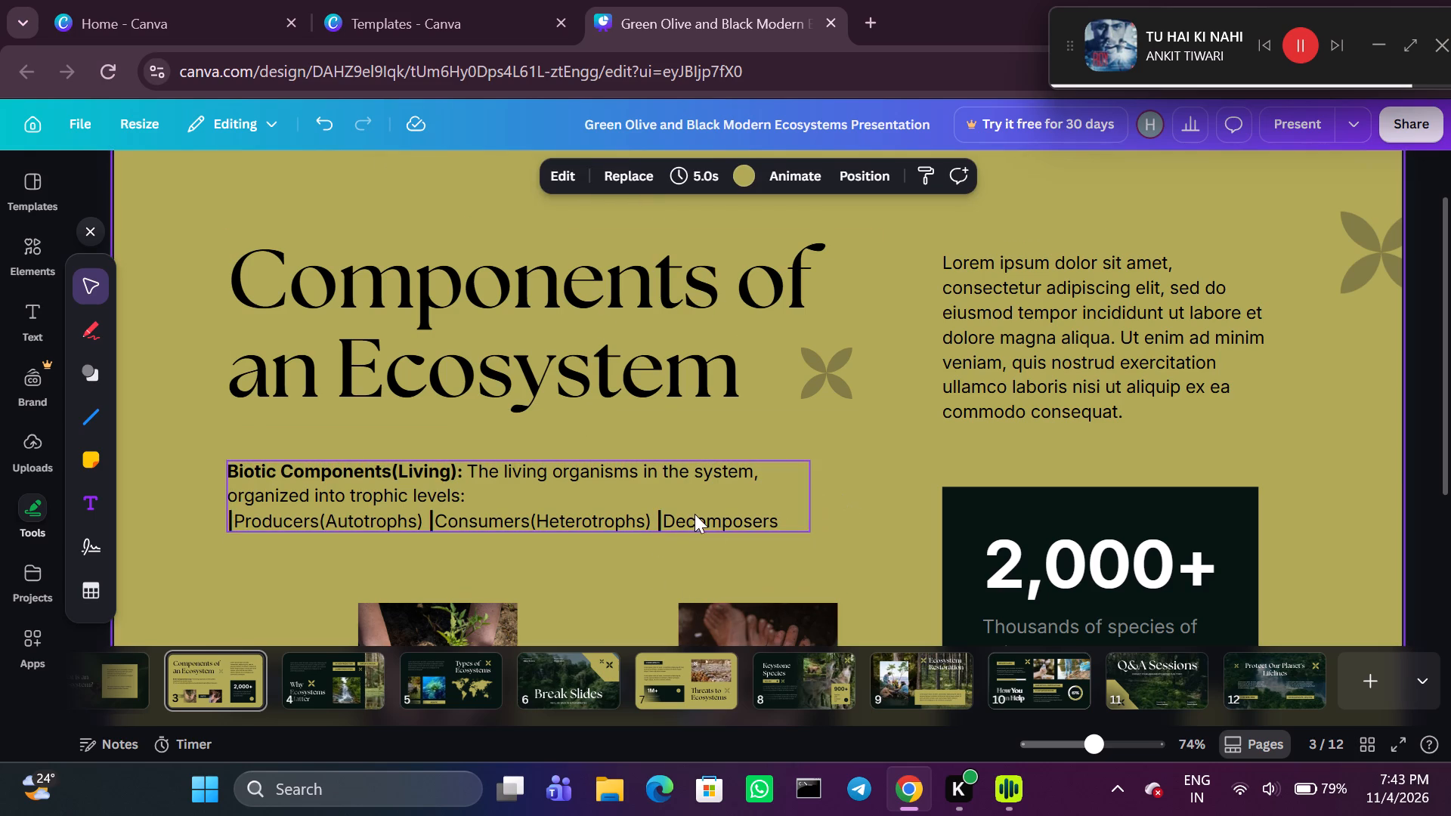
# Insert a space after each of the three vertical bars, before "Decomposers", "Consumers" and "Producers".
pyautogui.doubleClick(669, 515)
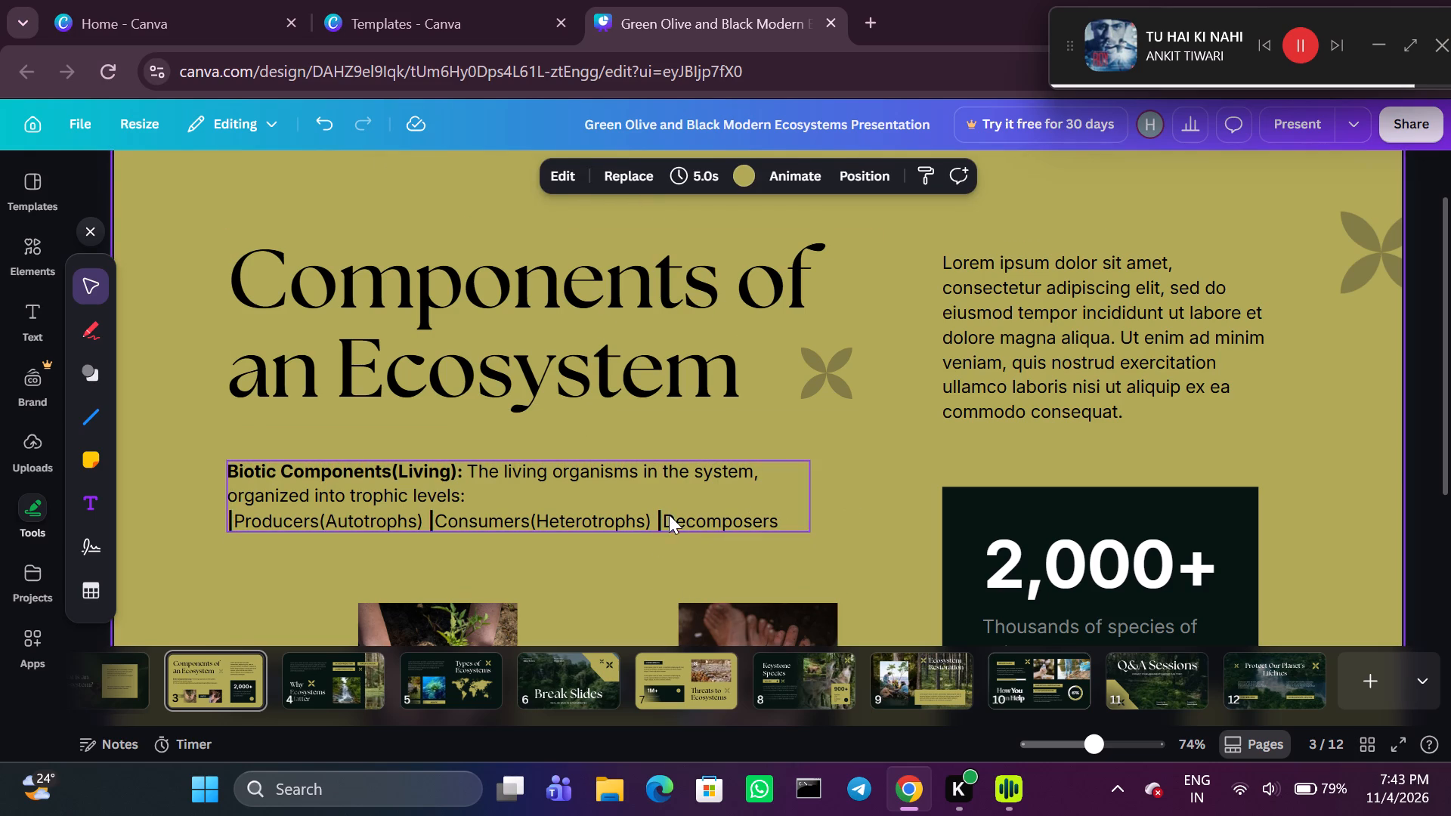
pyautogui.click(666, 516)
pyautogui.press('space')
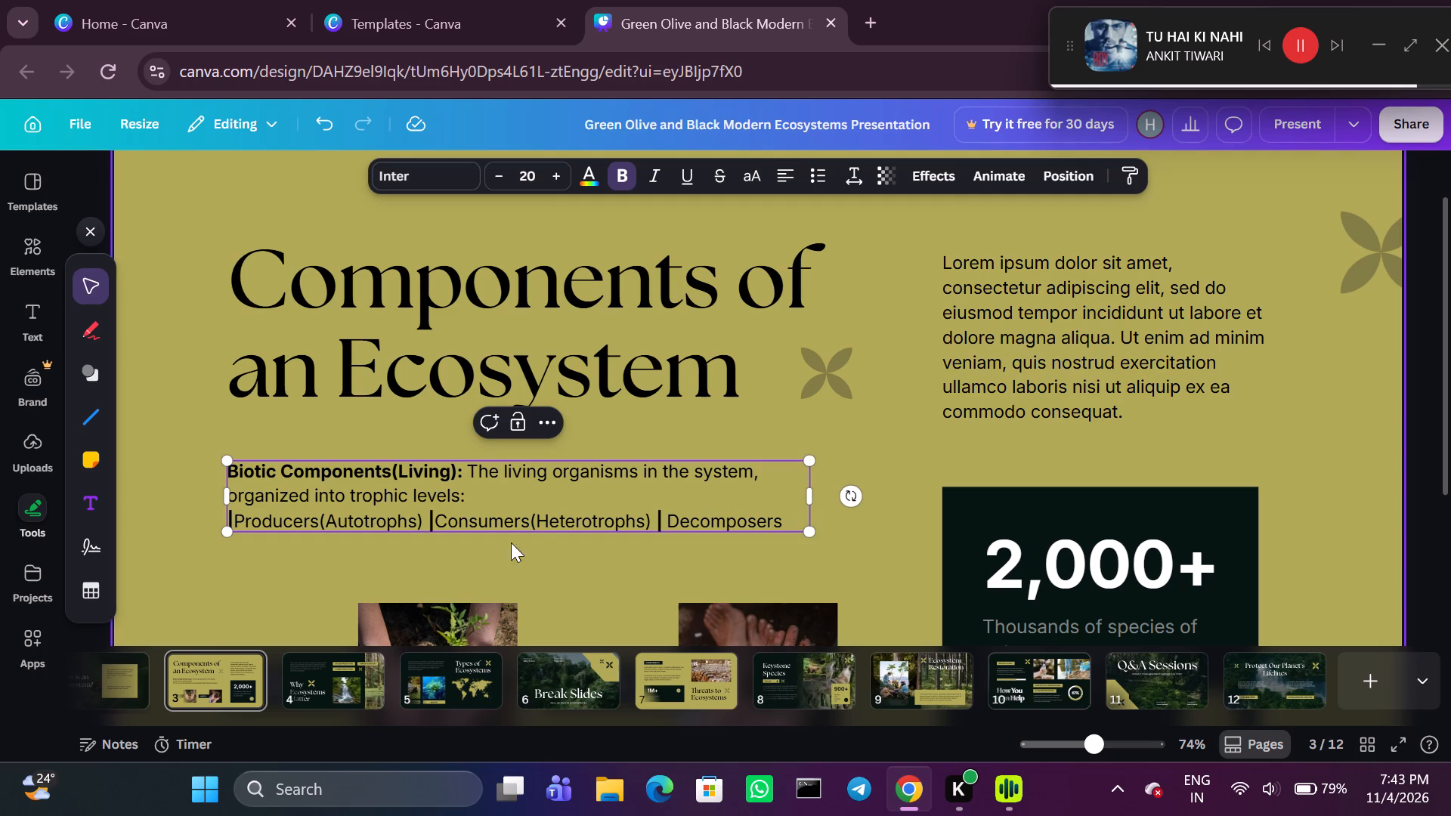
pyautogui.click(441, 523)
pyautogui.click(435, 523)
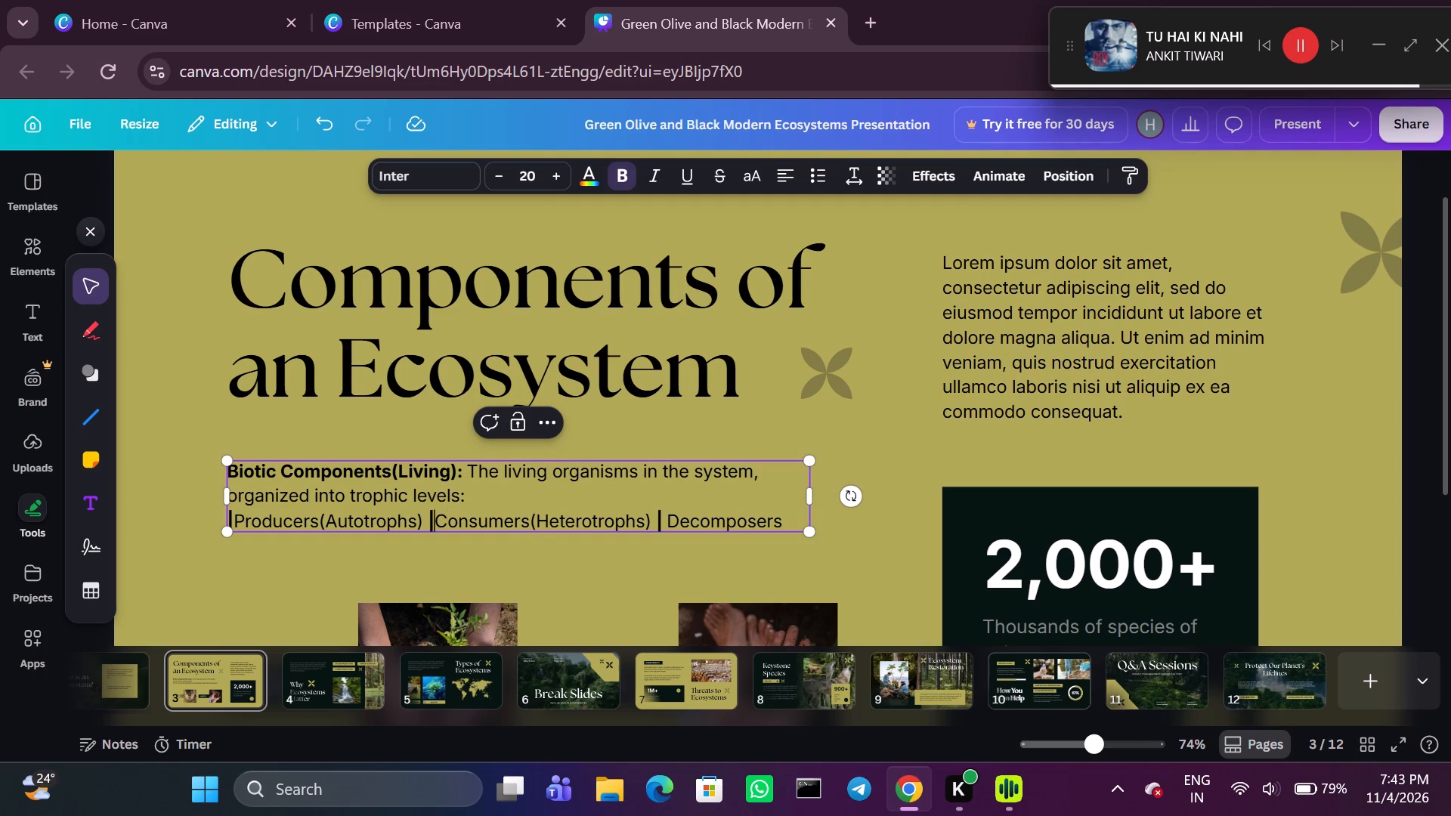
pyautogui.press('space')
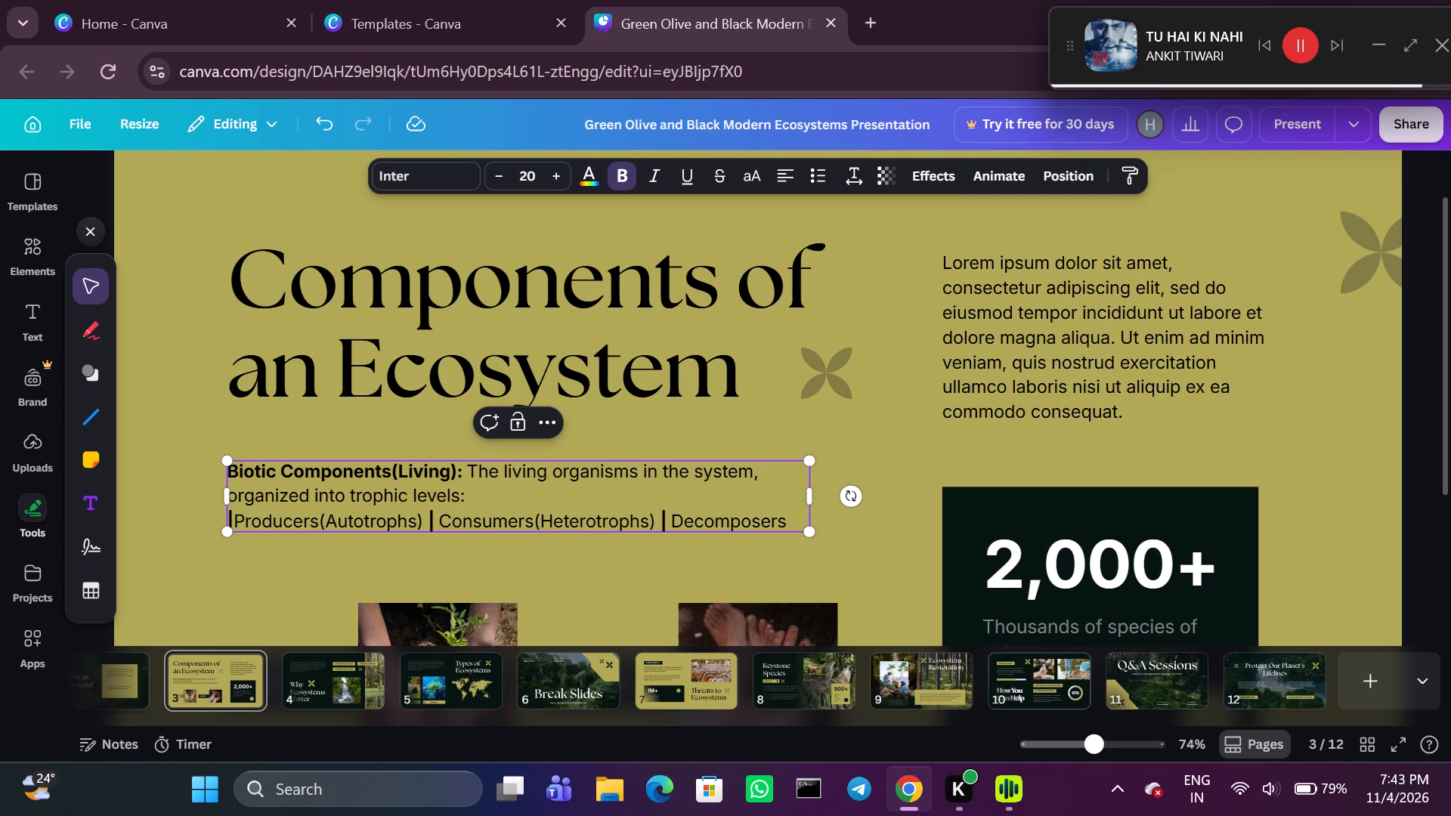
pyautogui.click(238, 520)
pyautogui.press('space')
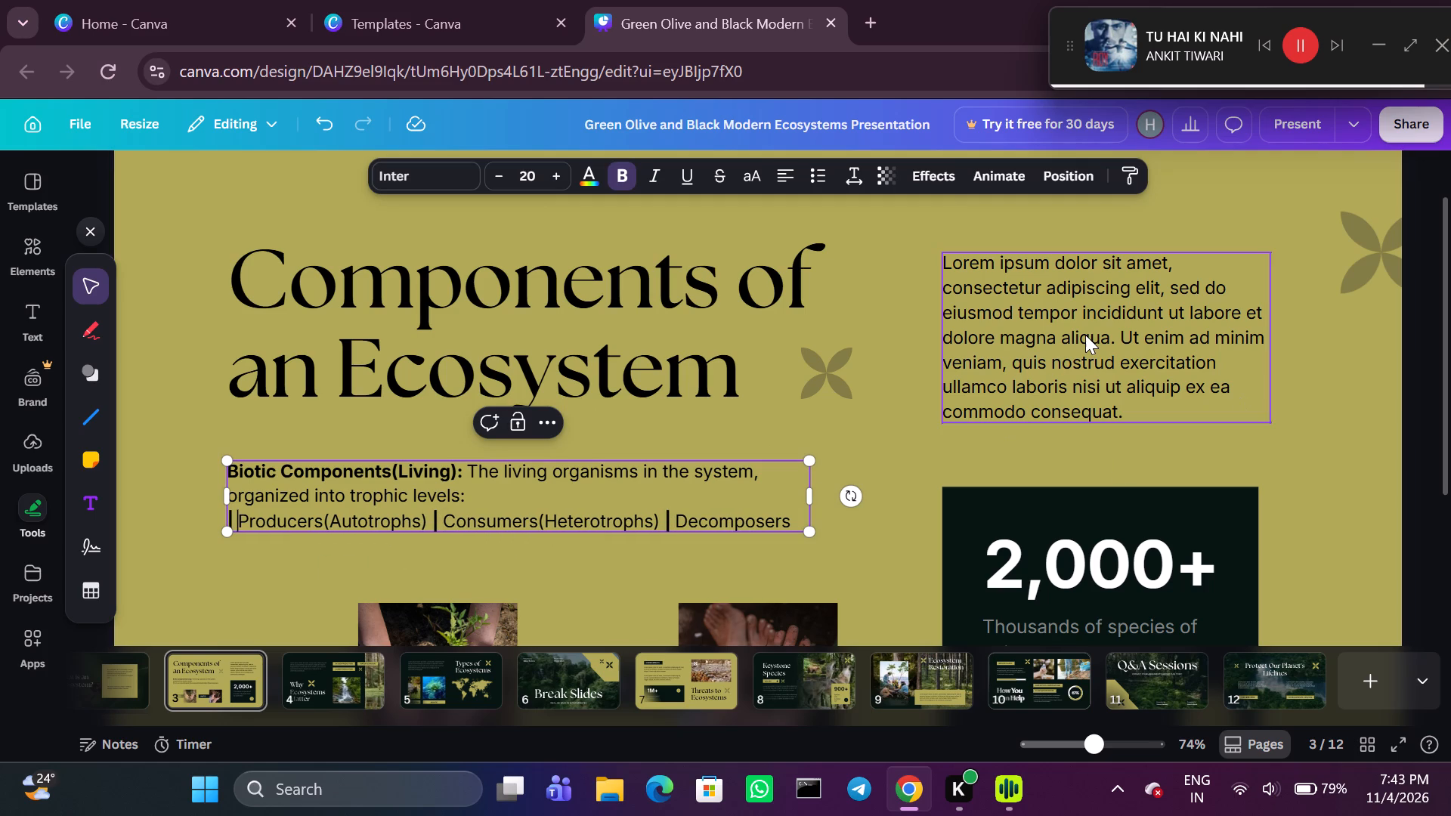
# Replace the Lorem ipsum paragraph beside the slide title with "Aiotic Components".
pyautogui.click(1085, 335)
pyautogui.doubleClick(1085, 333)
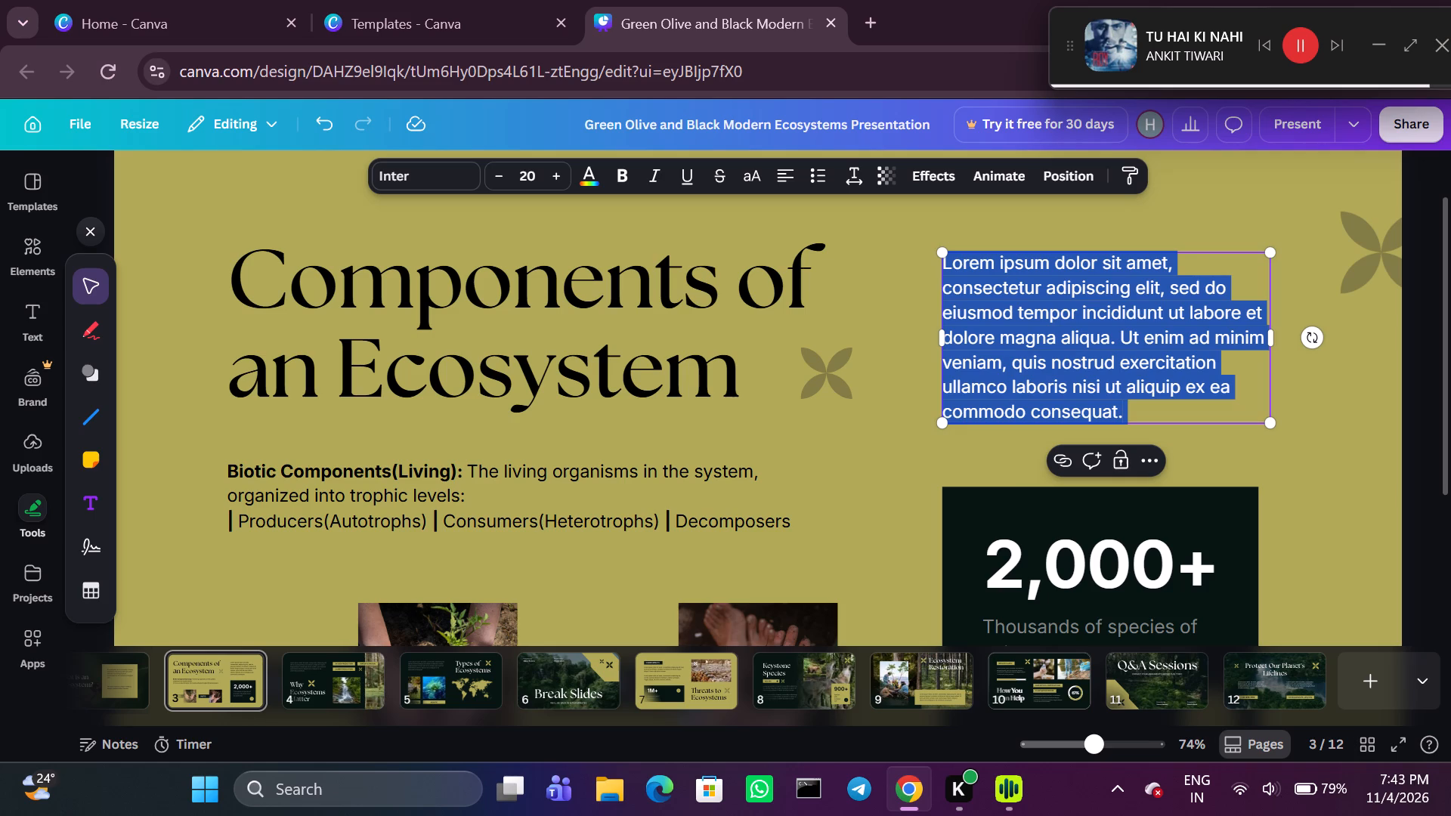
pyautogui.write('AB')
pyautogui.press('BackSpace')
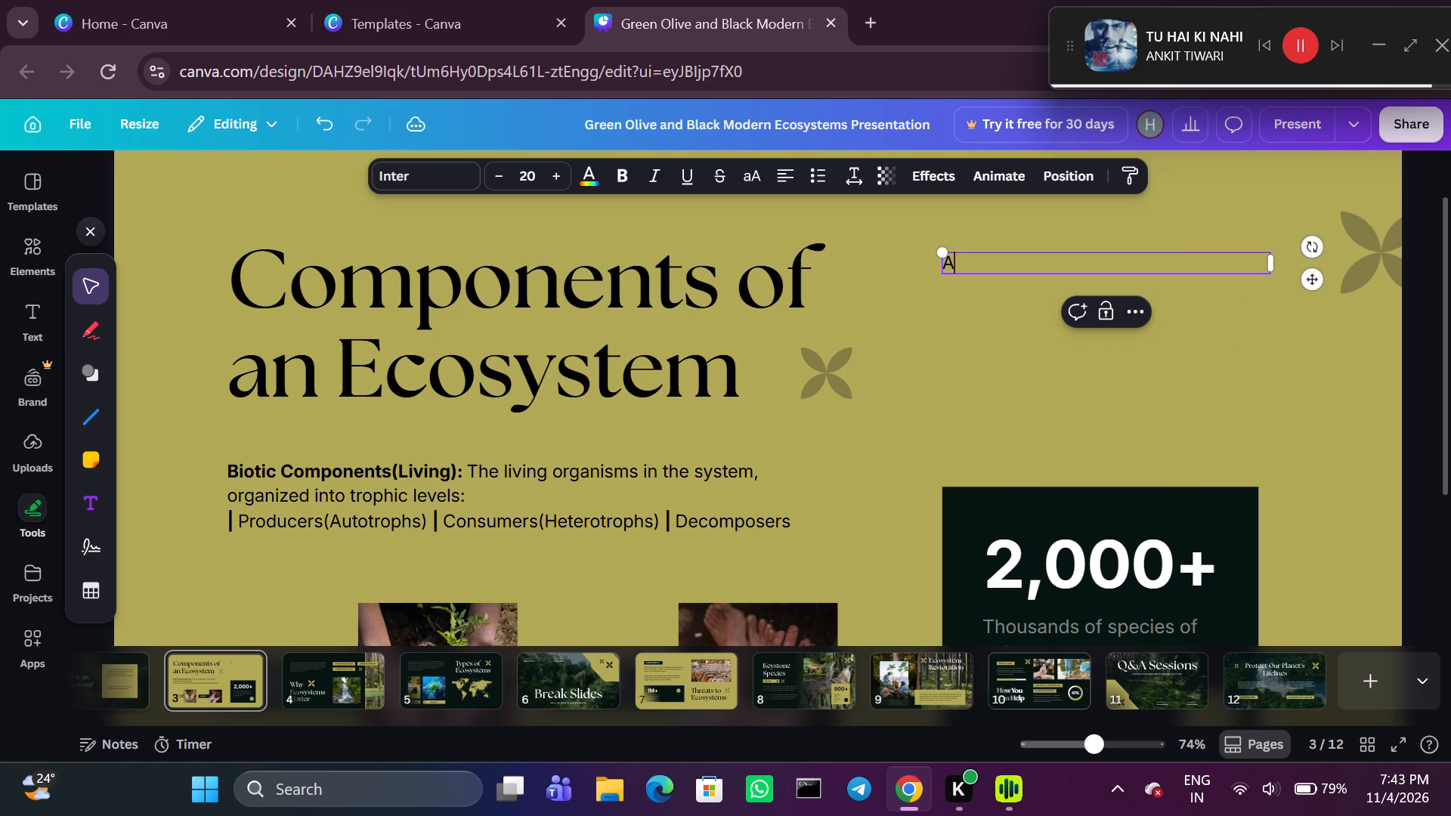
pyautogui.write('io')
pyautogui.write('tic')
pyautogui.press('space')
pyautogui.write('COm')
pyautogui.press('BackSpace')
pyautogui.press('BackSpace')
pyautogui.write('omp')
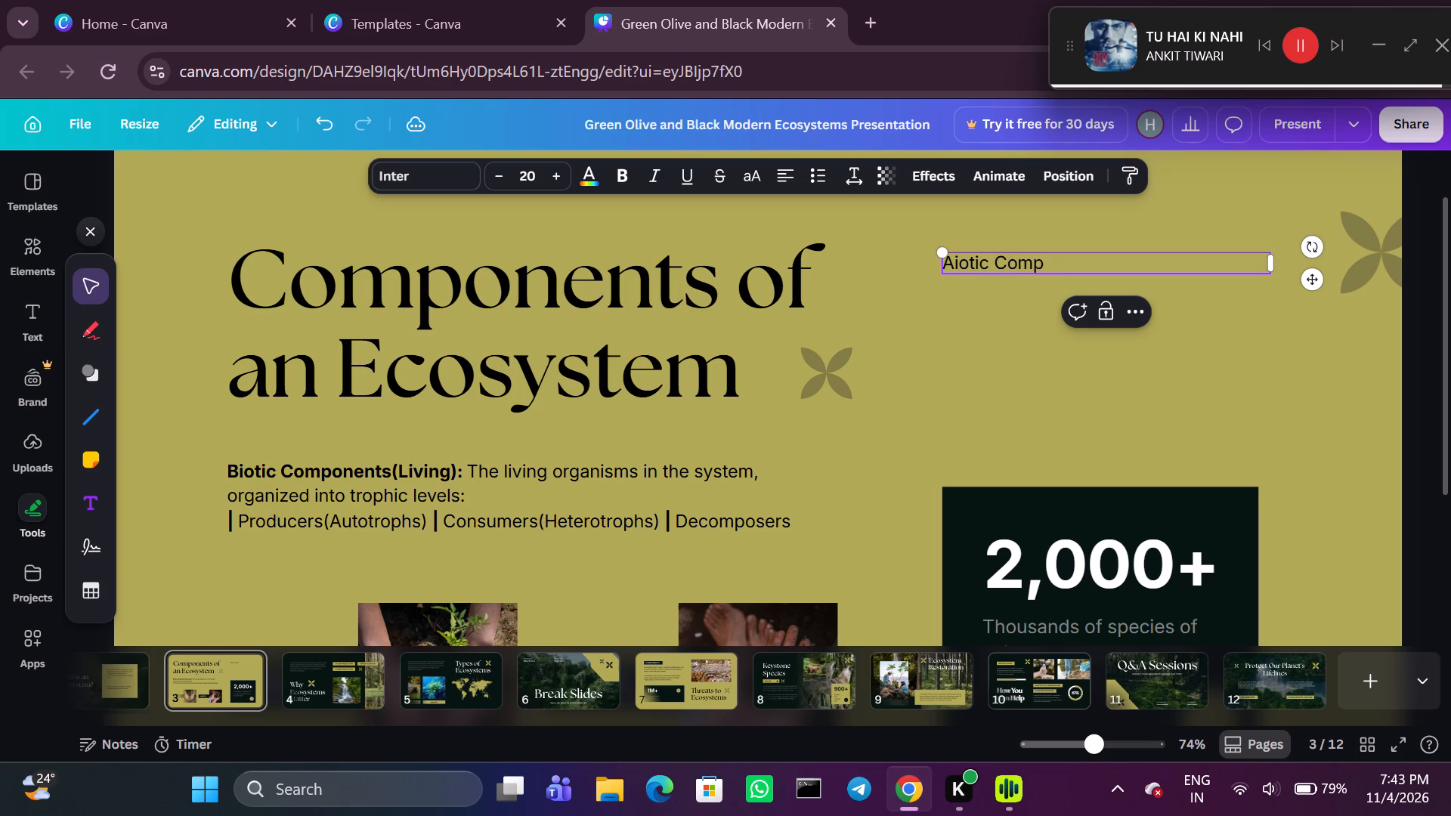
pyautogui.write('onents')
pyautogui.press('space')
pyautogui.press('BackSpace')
# Add "(Non-Living)" directly after "Aiotic Components".
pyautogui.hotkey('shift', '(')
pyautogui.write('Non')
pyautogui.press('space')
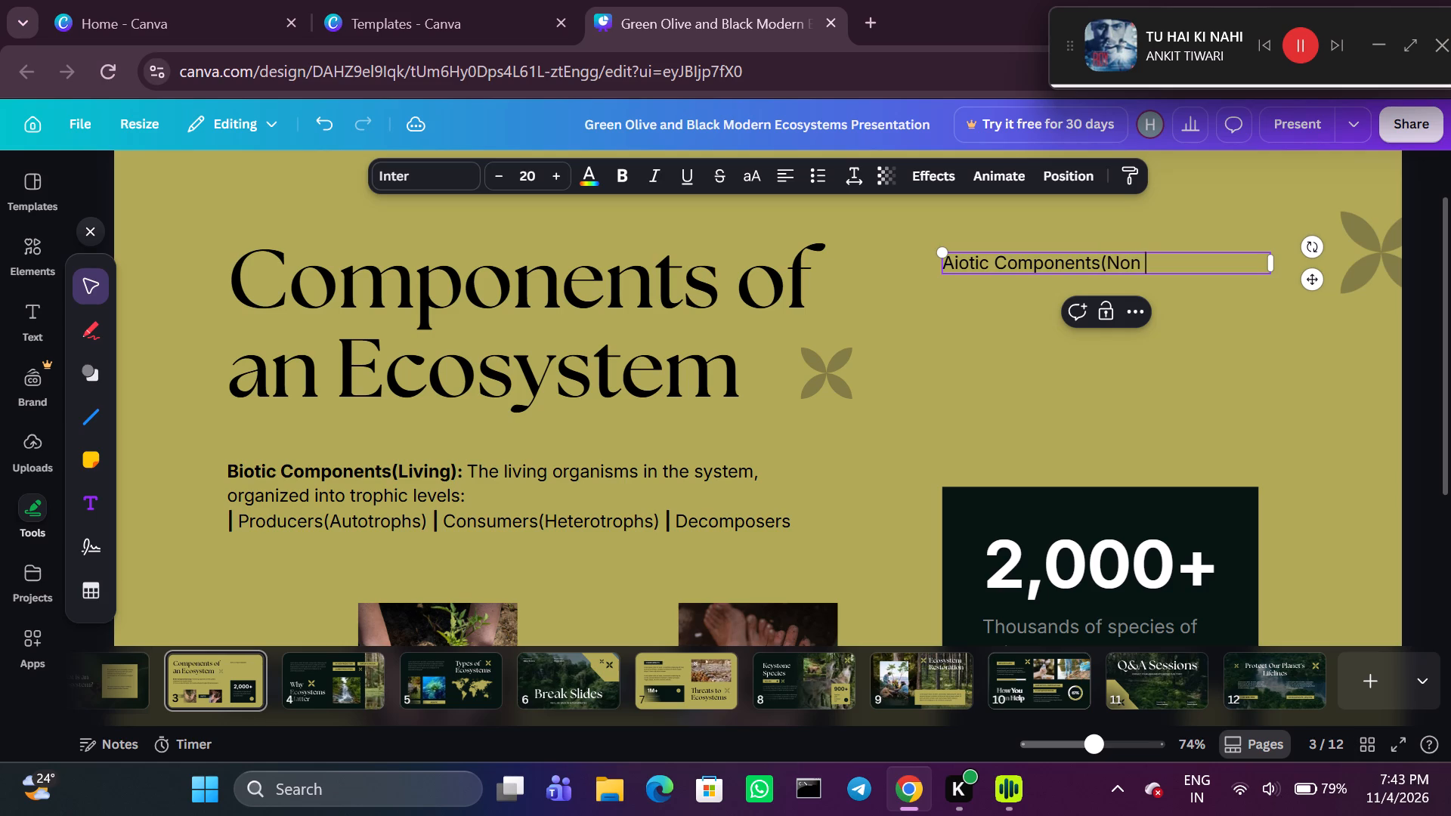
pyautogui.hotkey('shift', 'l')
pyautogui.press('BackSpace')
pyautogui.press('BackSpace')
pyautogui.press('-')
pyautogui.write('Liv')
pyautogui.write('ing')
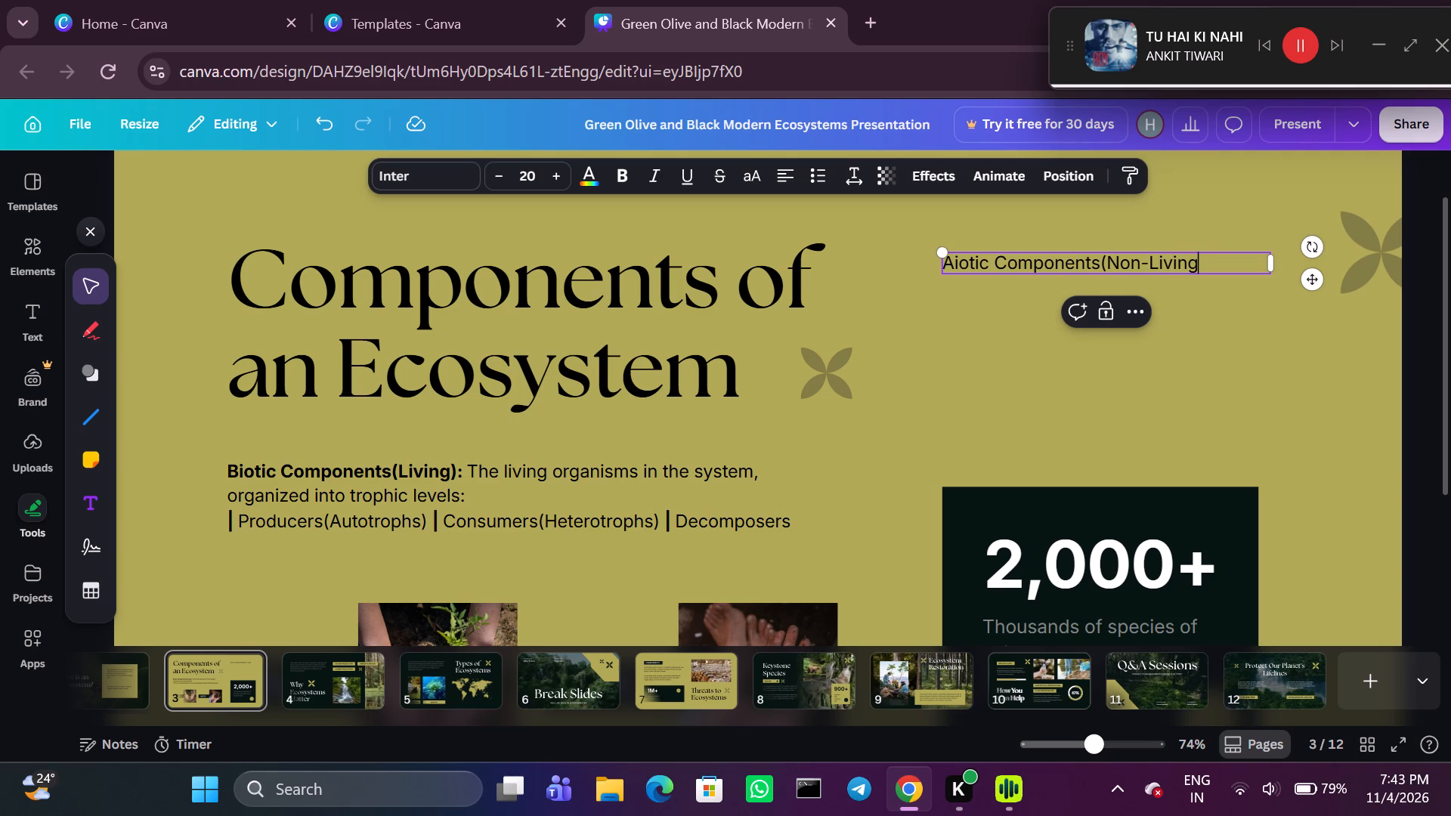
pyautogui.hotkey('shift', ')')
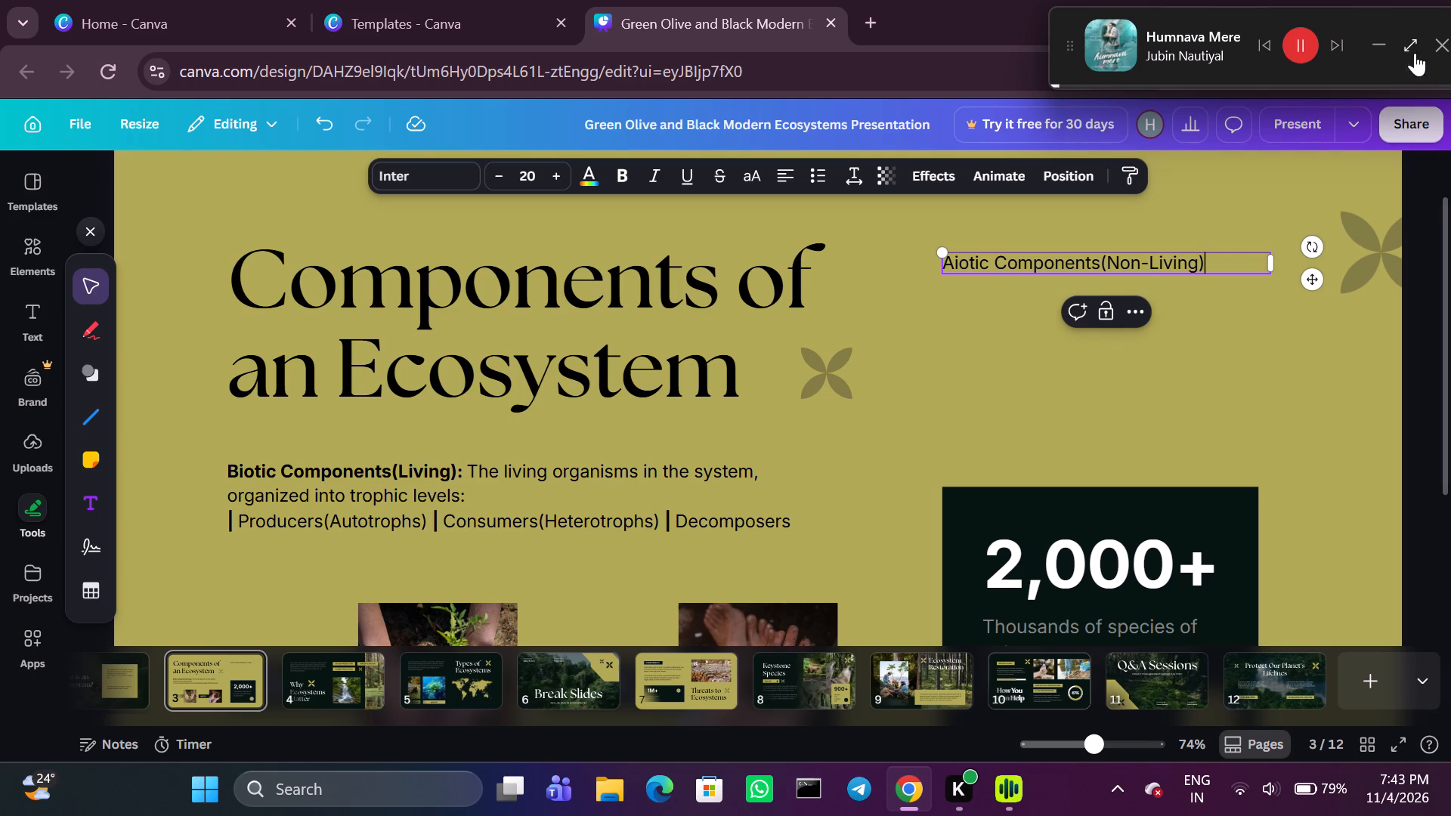
# Skip to the next song in the floating music player.
pyautogui.click(1334, 49)
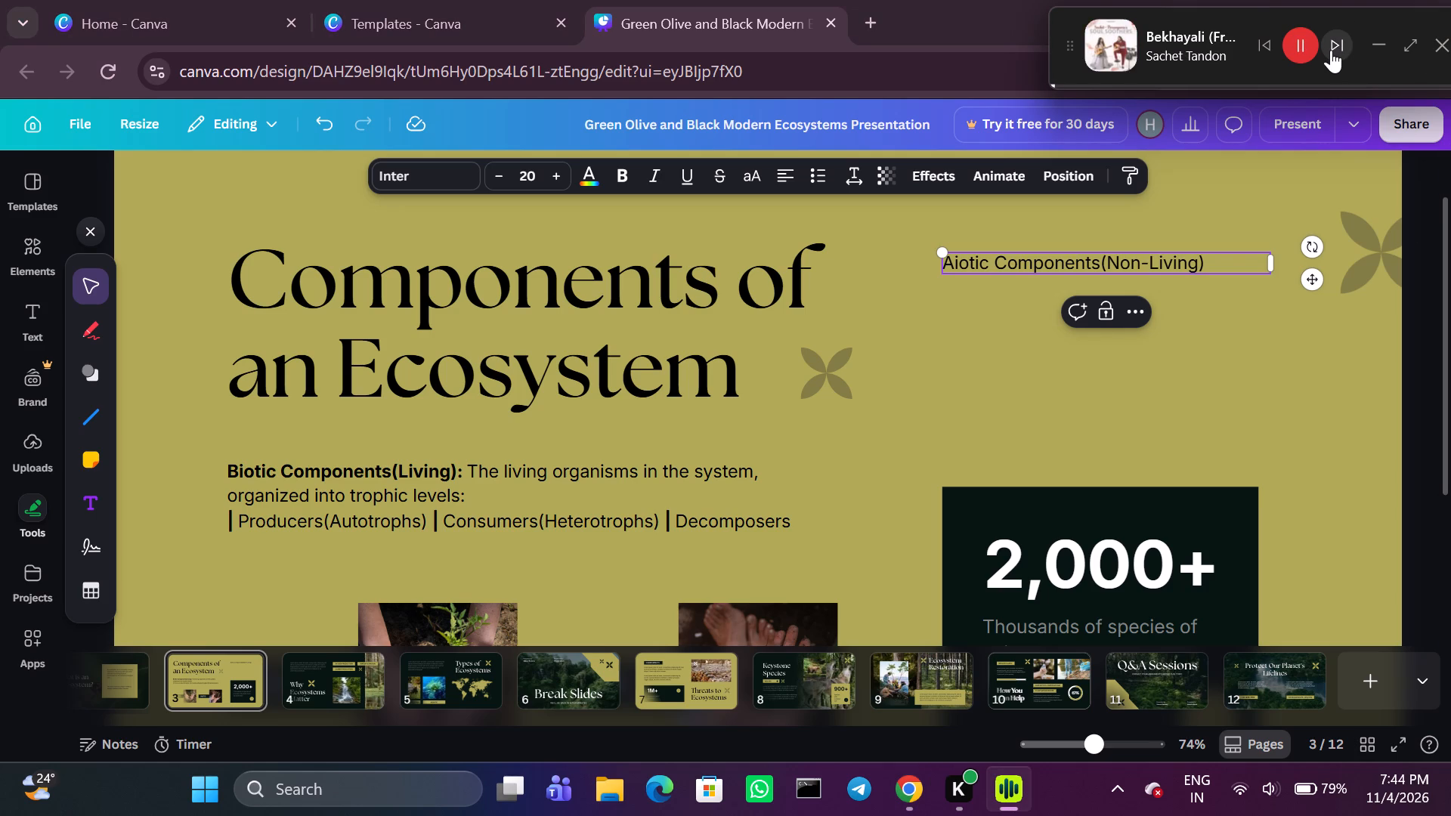
# Continue the text after "(Non-Living)" with ": The physical and chemical factors".
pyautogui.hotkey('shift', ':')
pyautogui.click(1219, 261)
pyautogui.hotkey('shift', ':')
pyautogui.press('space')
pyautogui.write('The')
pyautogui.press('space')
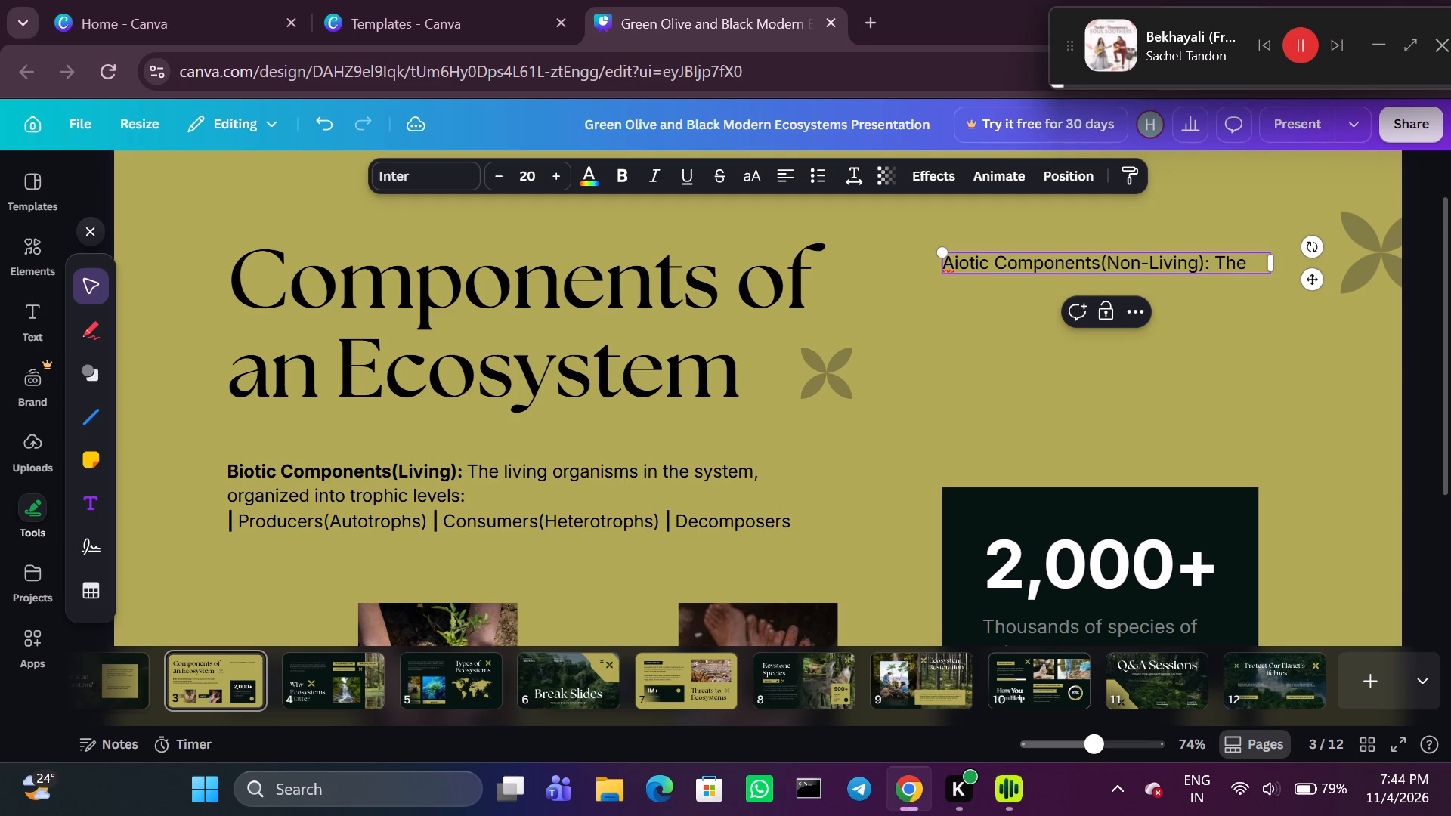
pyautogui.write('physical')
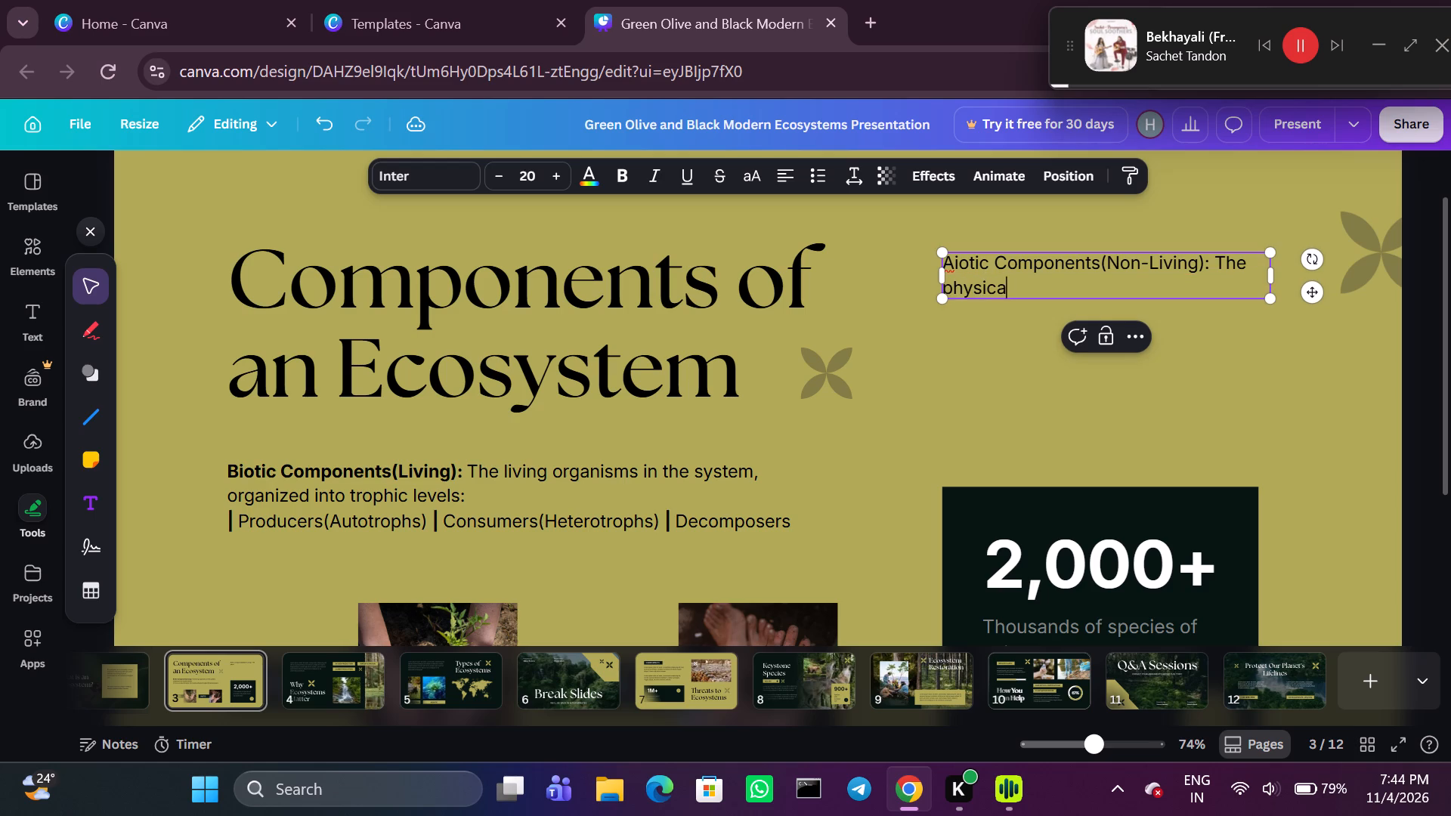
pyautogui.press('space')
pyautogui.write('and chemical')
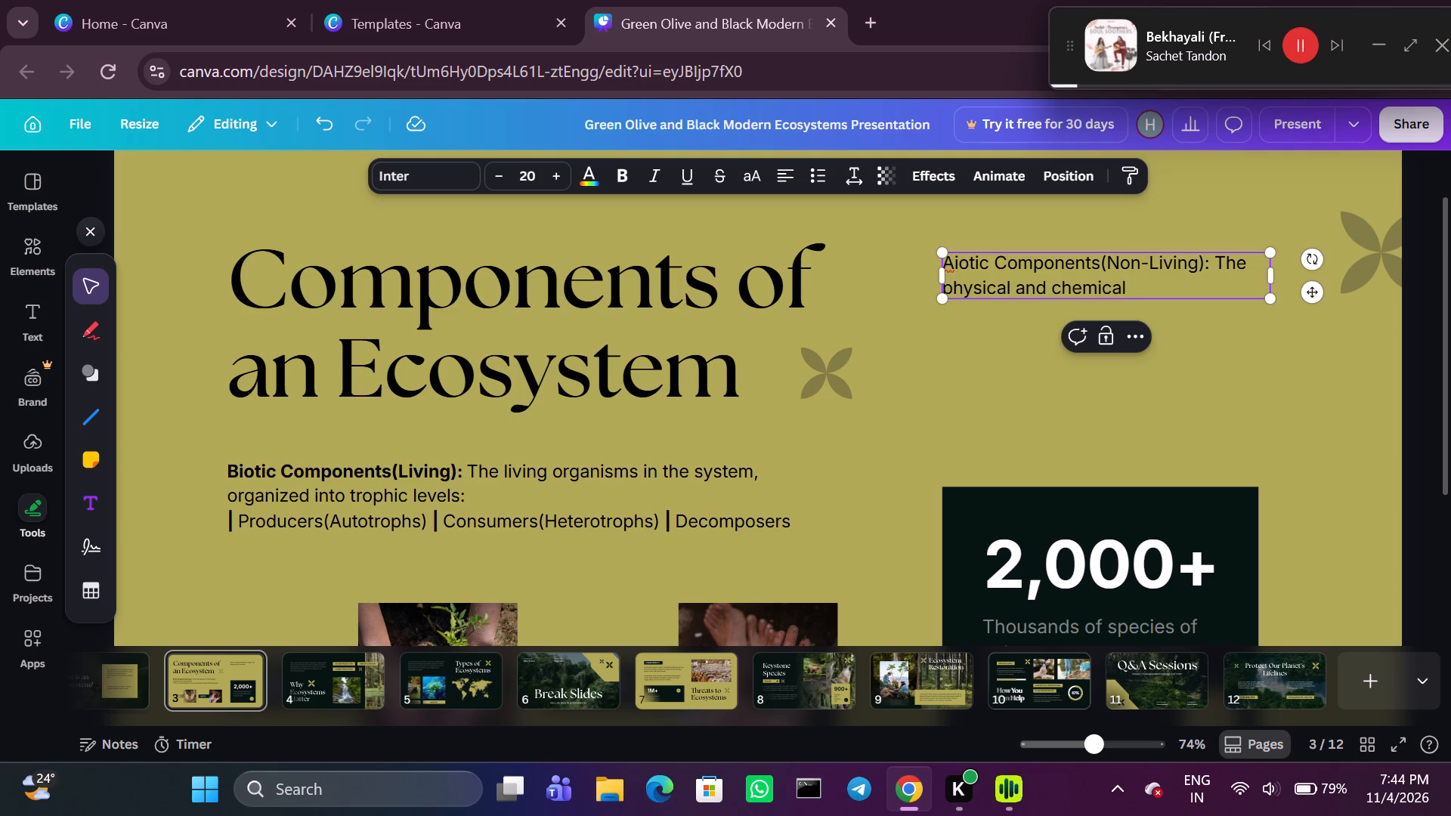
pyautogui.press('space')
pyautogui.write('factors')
# Continue the Aiotic Components sentence after "factors" with "that support life, including".
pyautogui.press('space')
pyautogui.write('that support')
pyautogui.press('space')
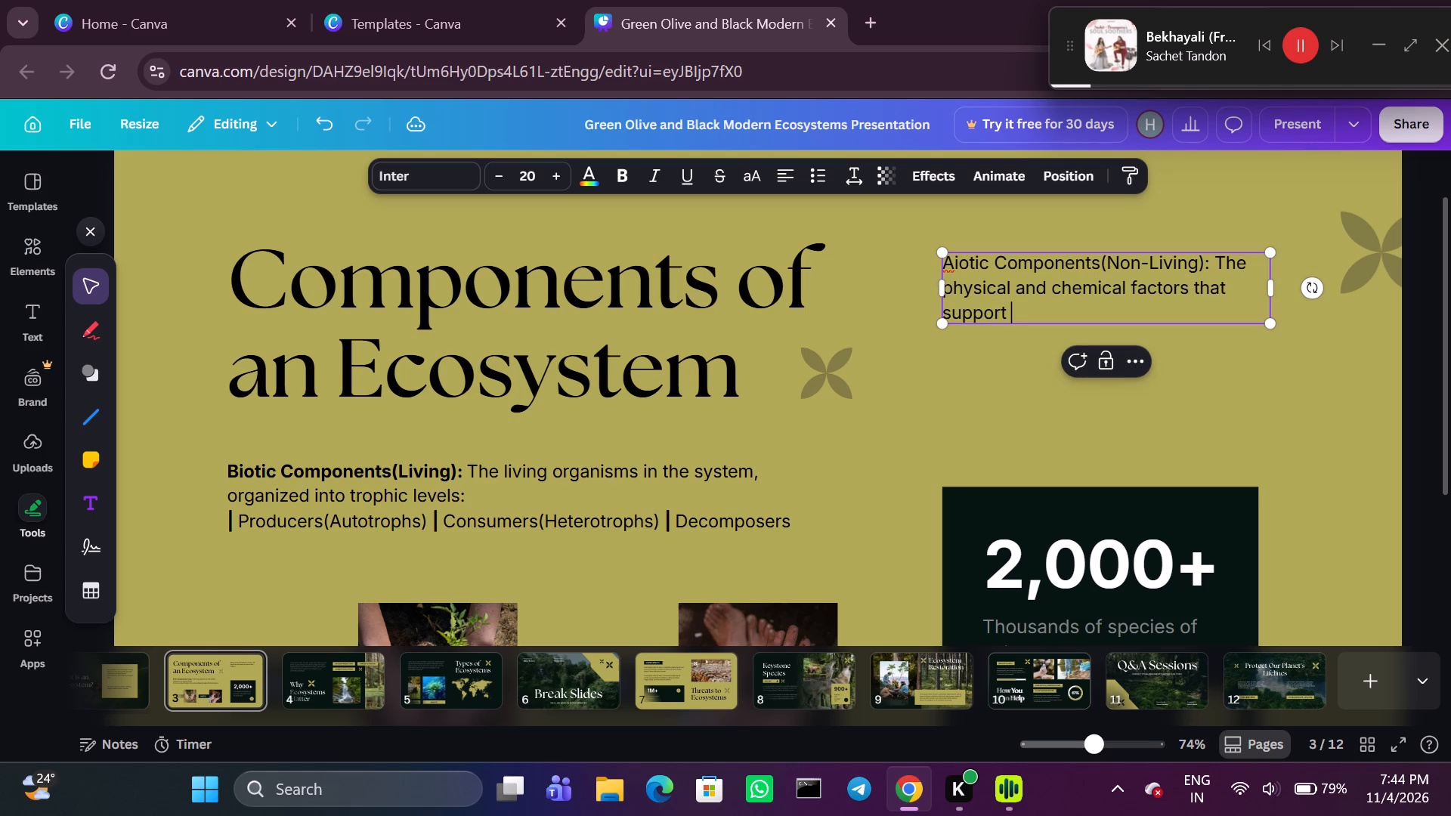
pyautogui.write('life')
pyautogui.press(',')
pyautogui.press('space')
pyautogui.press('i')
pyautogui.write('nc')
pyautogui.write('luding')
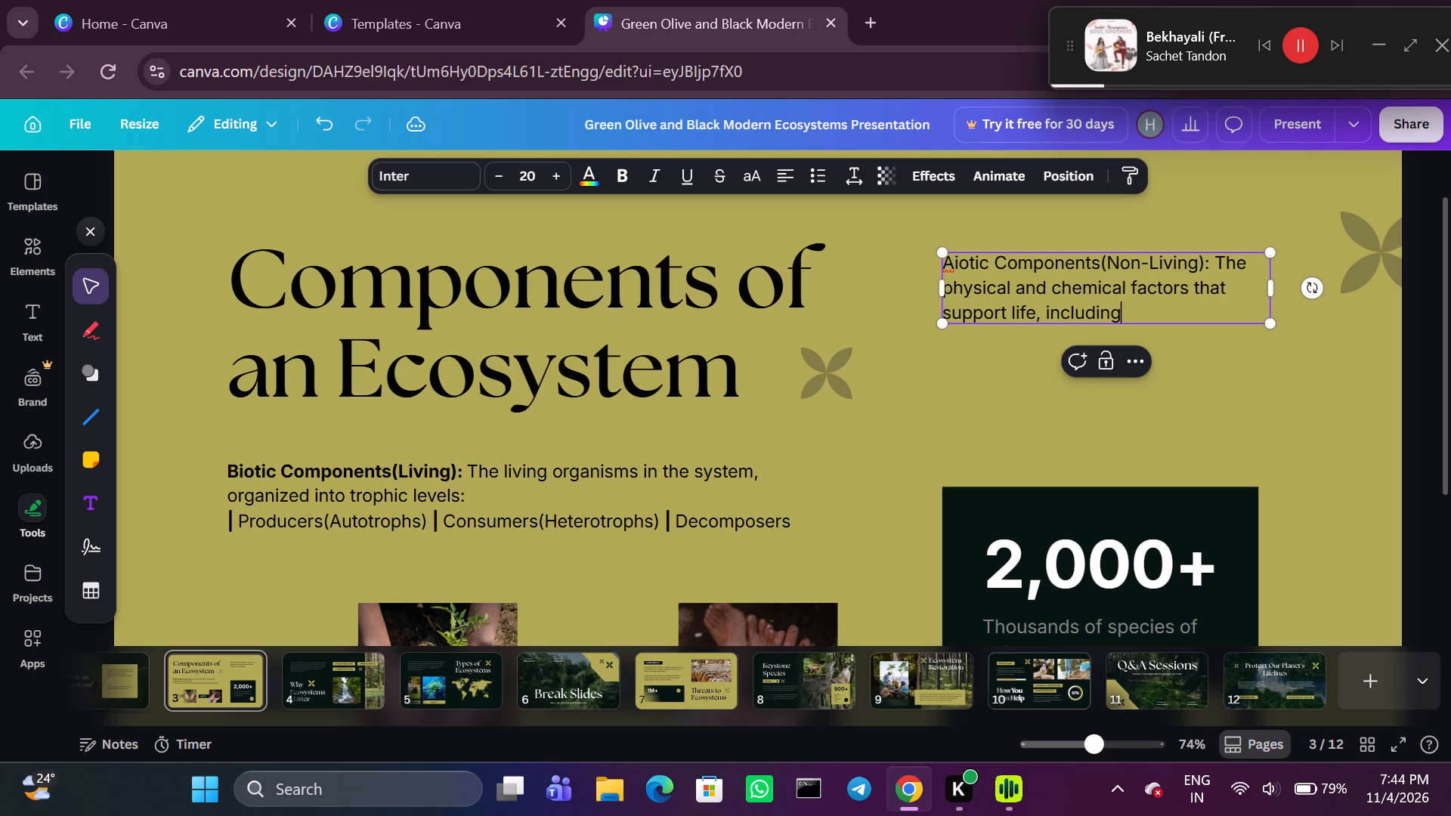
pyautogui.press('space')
# Add the first listed factors after "including": "sunlight,water,soil".
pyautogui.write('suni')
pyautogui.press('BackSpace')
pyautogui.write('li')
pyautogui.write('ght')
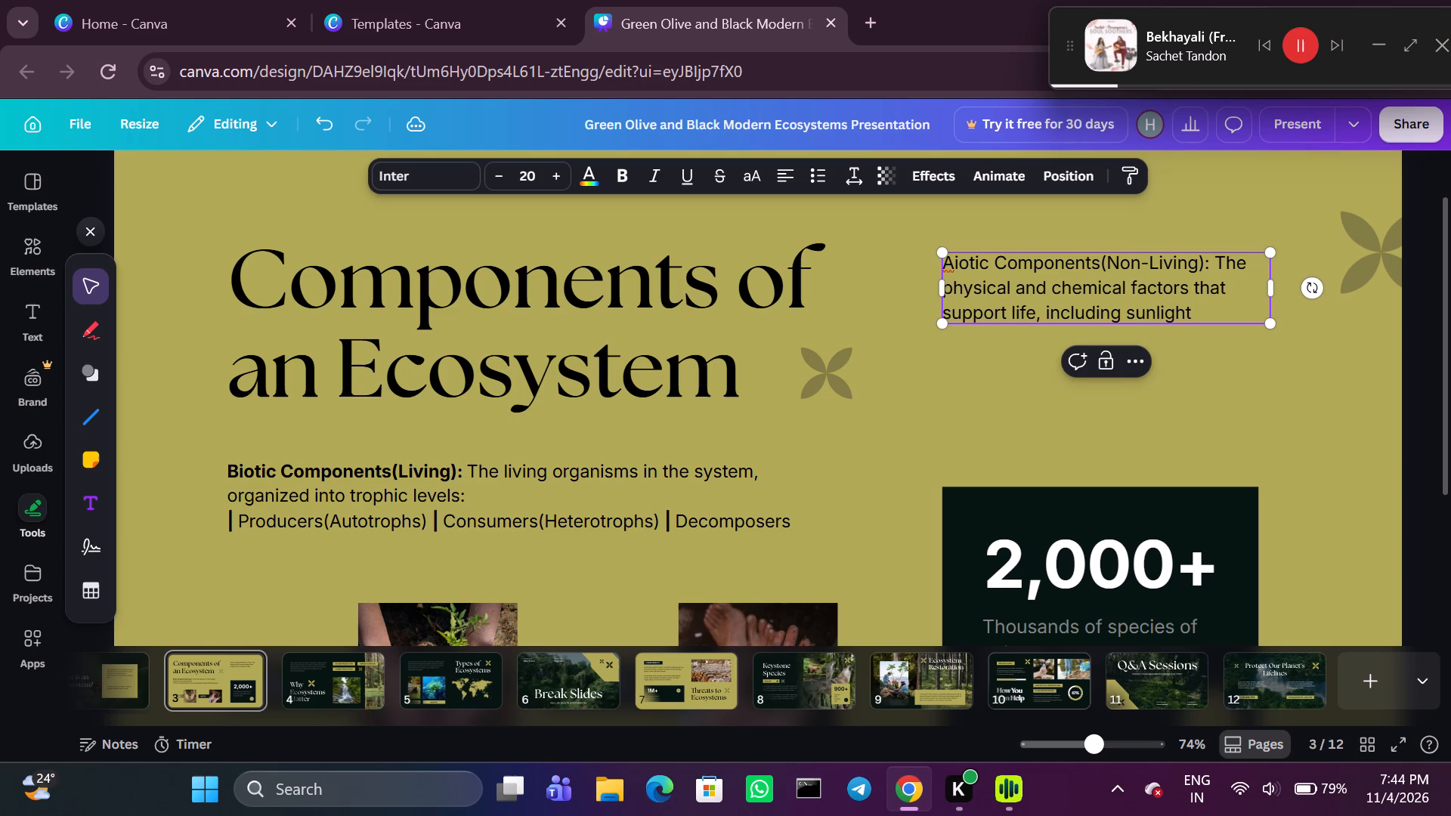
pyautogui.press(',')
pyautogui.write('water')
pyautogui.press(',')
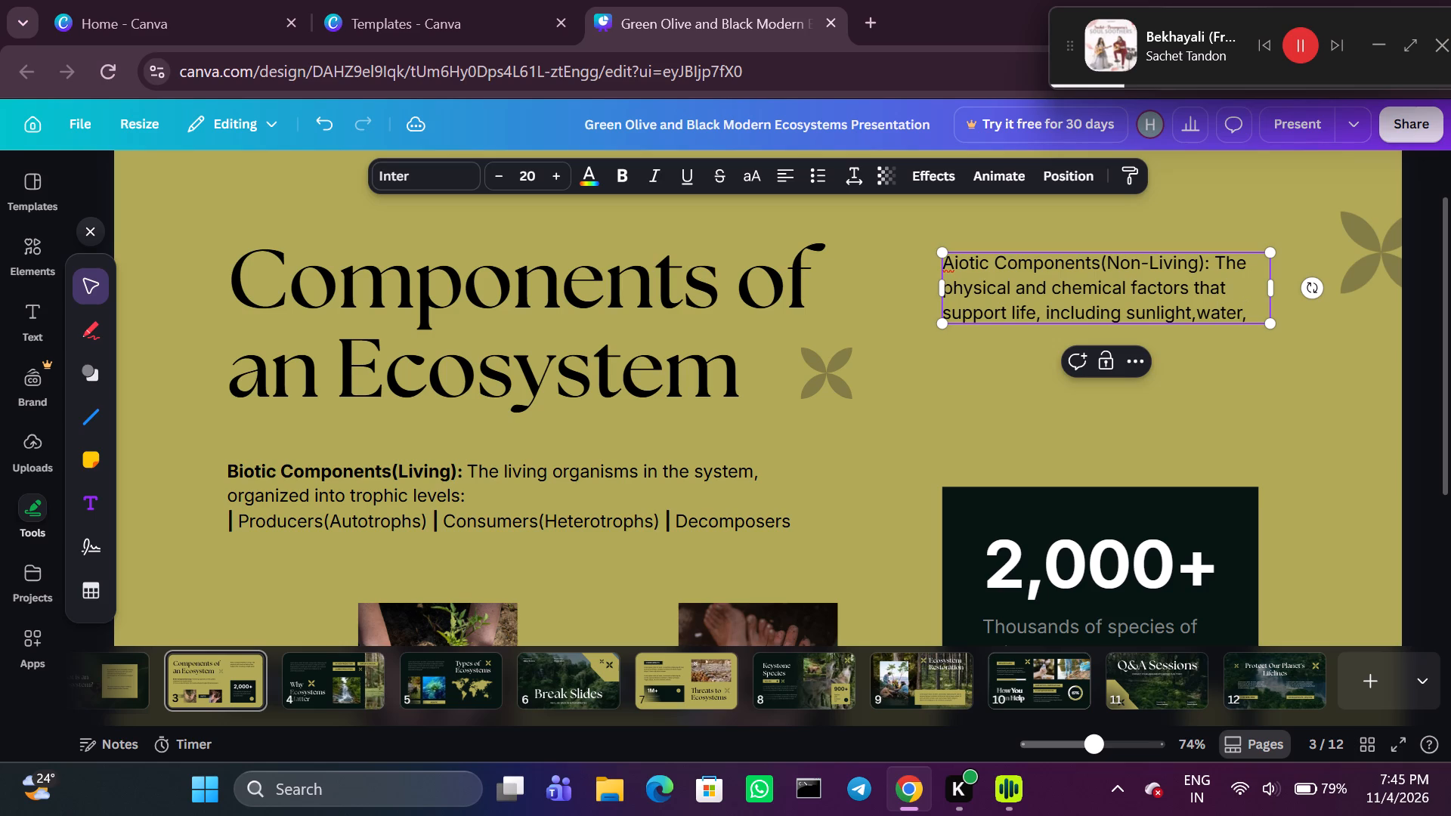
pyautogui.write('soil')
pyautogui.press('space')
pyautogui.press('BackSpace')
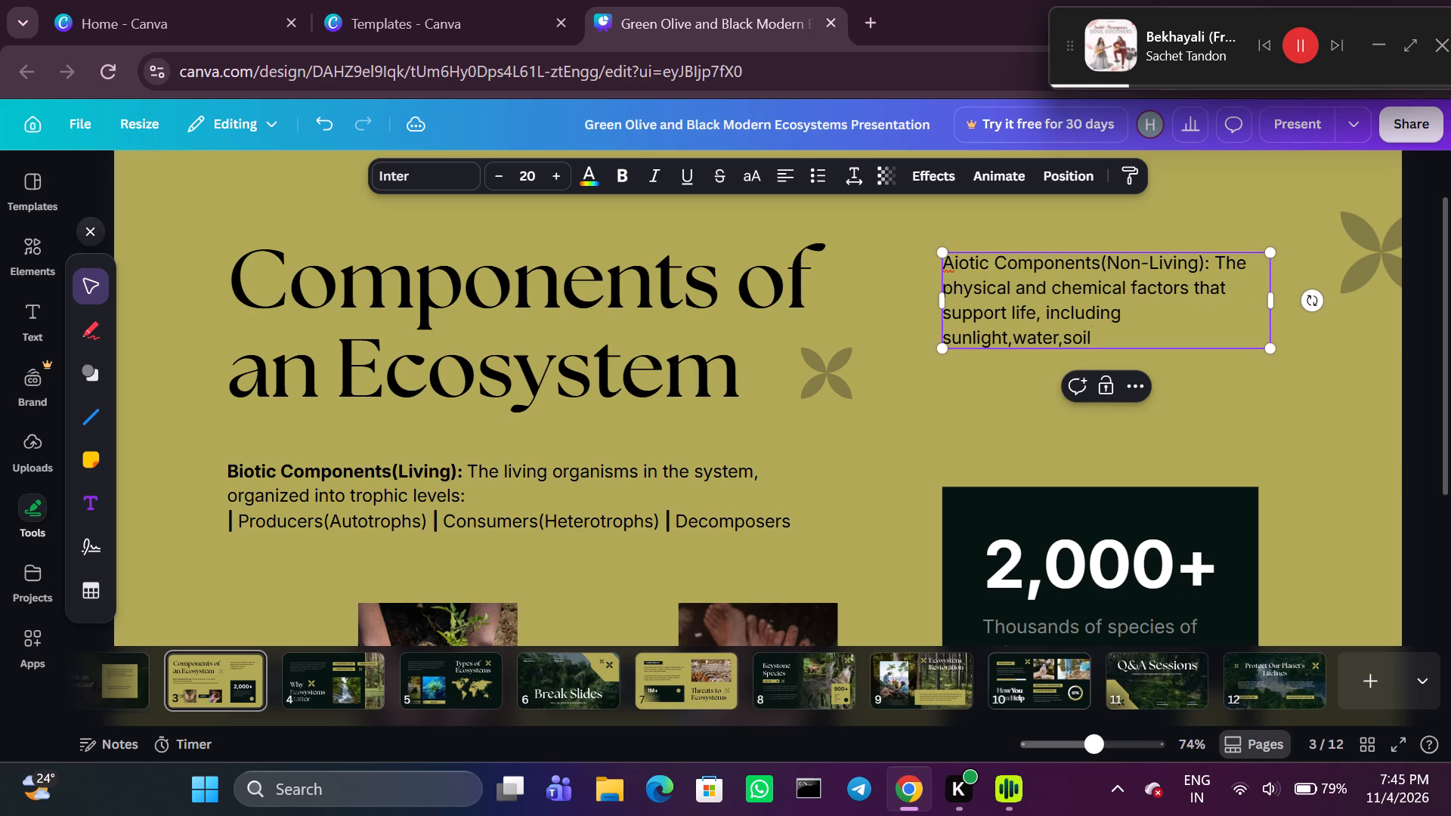
# Finish the list after "soil" with ",air,temprature, and minerals.".
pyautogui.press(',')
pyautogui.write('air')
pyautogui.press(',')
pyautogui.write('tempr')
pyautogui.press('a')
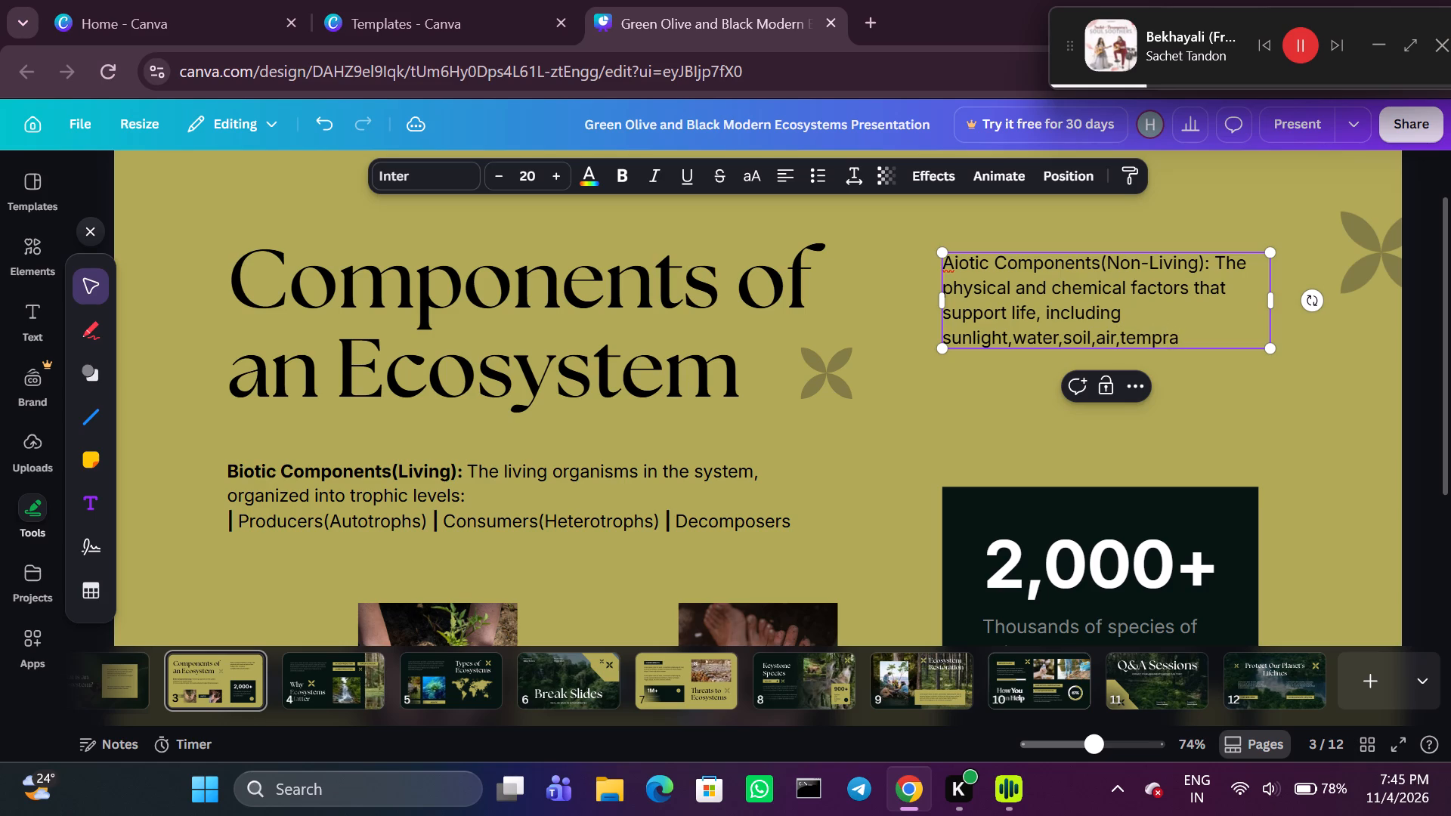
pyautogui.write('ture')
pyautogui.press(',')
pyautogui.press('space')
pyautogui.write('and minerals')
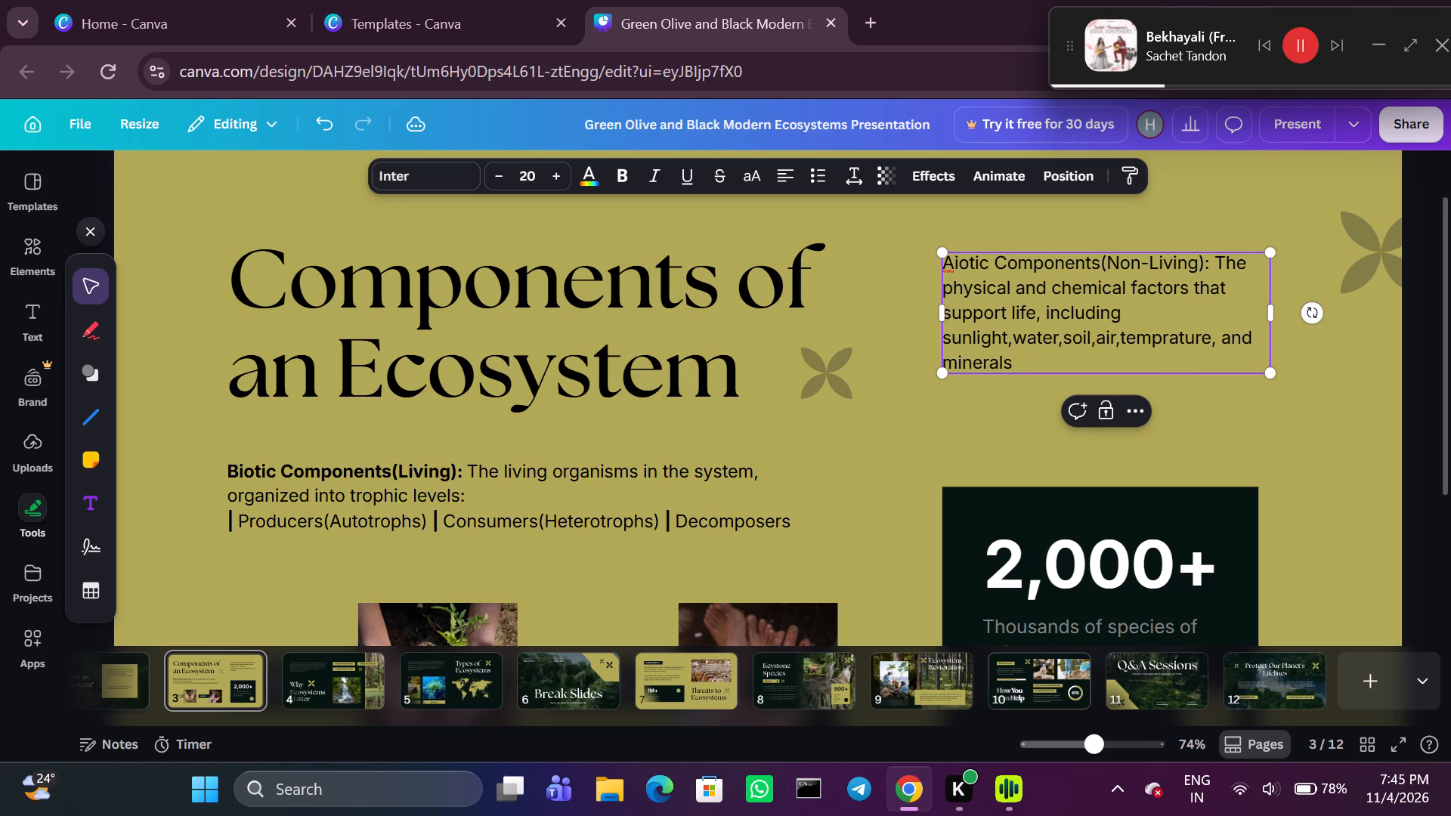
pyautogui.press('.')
# Make the lead-in "Aiotic Components(Non-Living):" bold.
pyautogui.moveTo(1208, 259); pyautogui.dragTo(1170, 265)
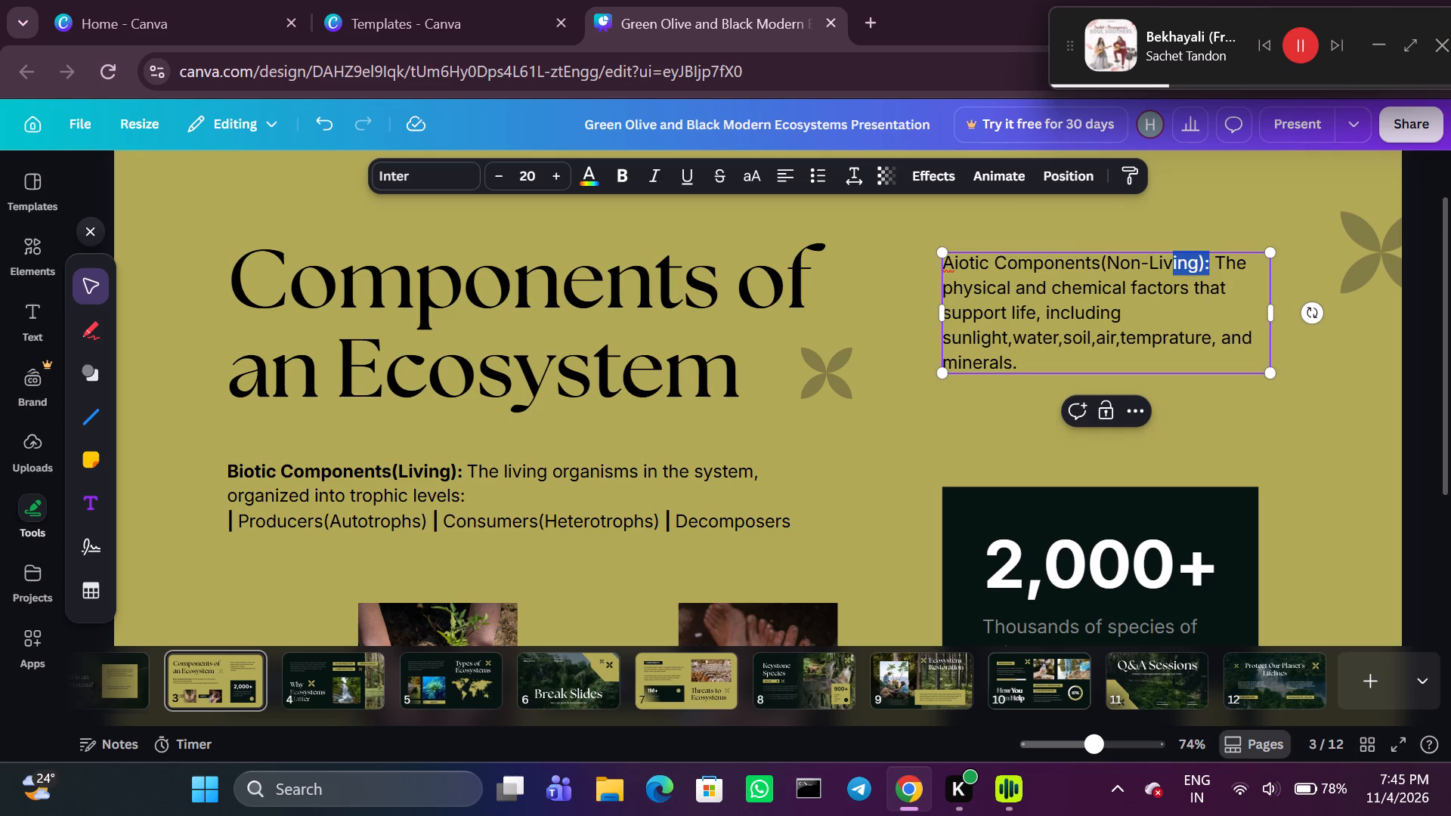
pyautogui.moveTo(1170, 265); pyautogui.dragTo(941, 270)
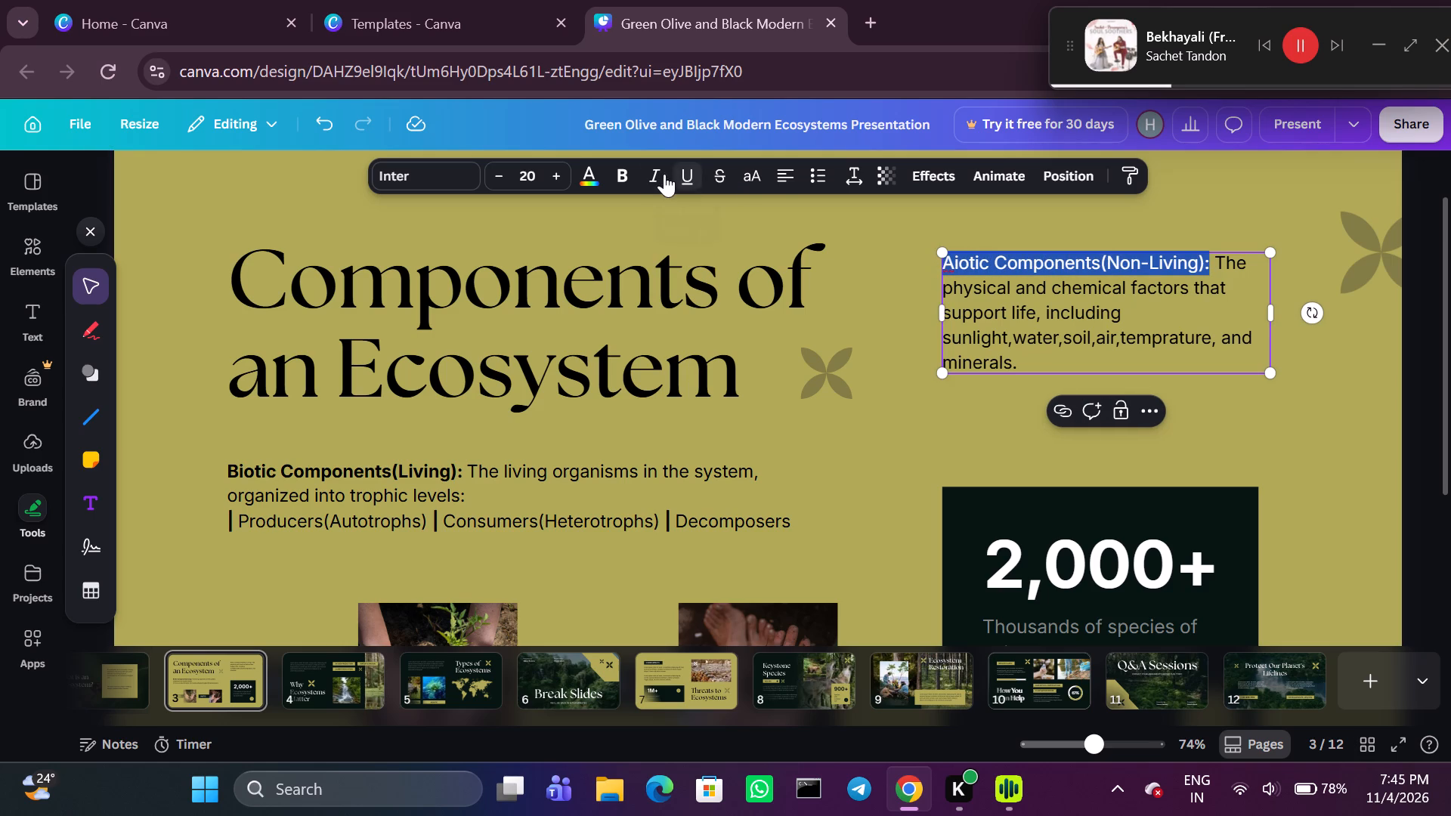
pyautogui.click(630, 172)
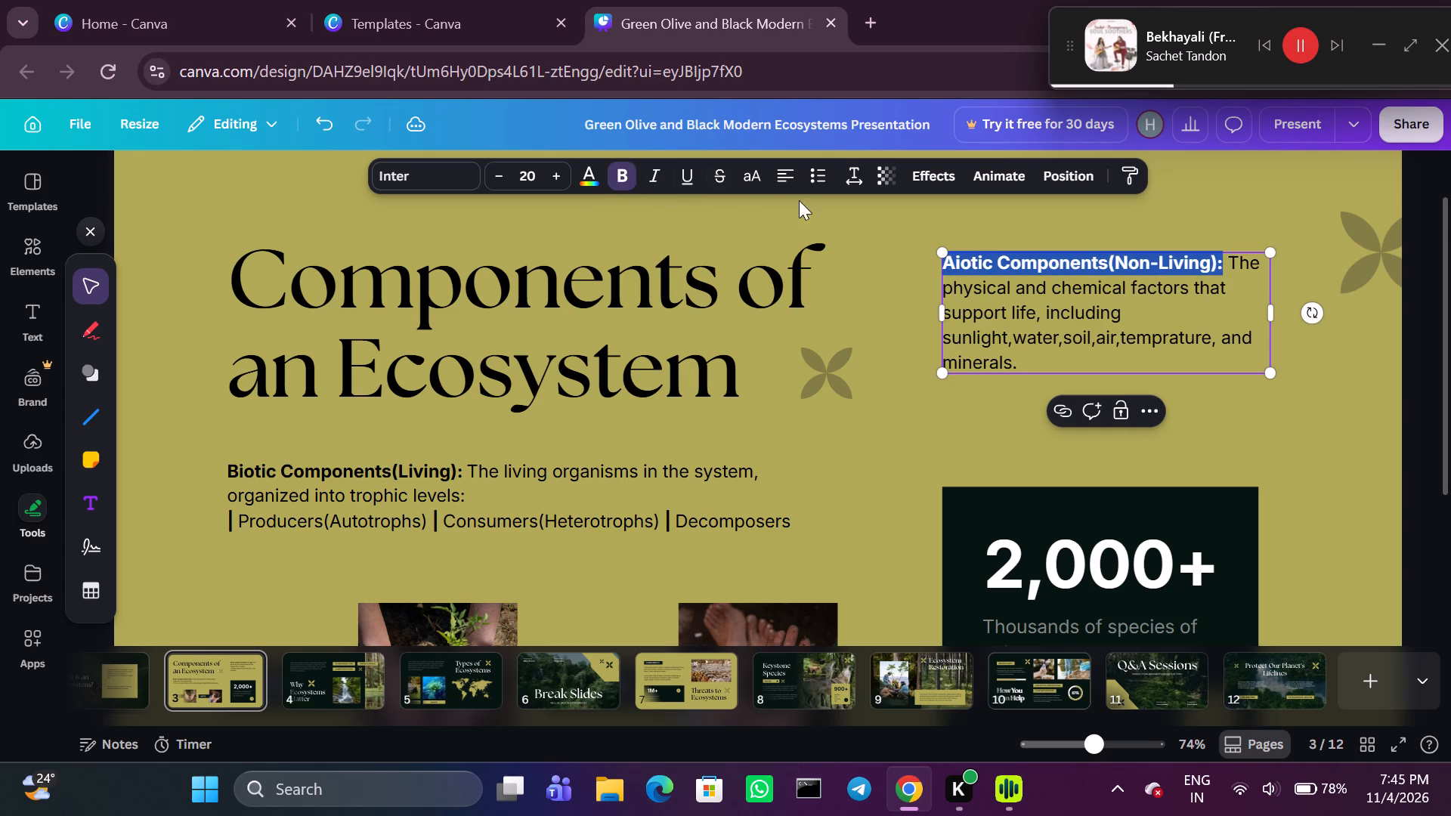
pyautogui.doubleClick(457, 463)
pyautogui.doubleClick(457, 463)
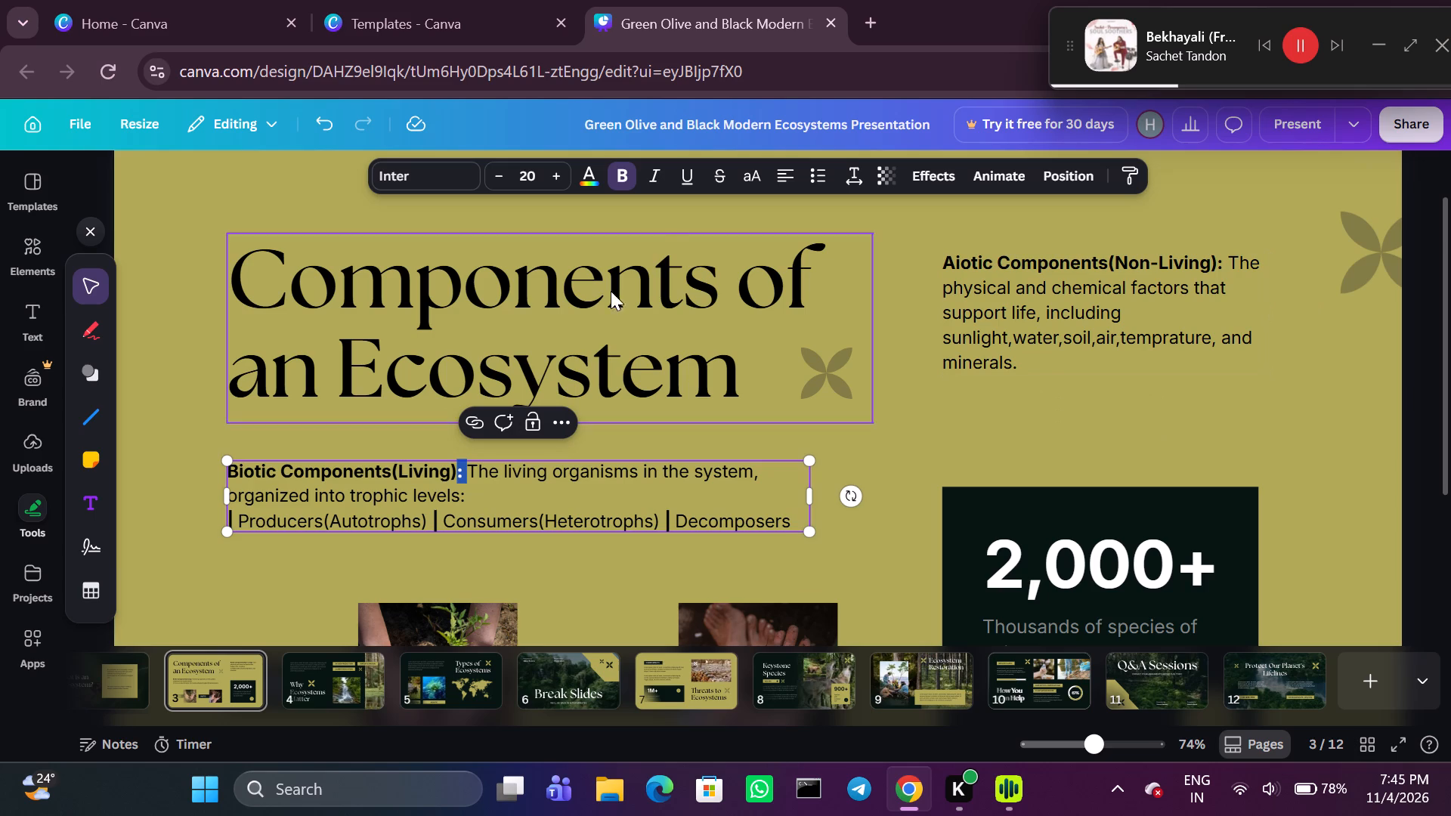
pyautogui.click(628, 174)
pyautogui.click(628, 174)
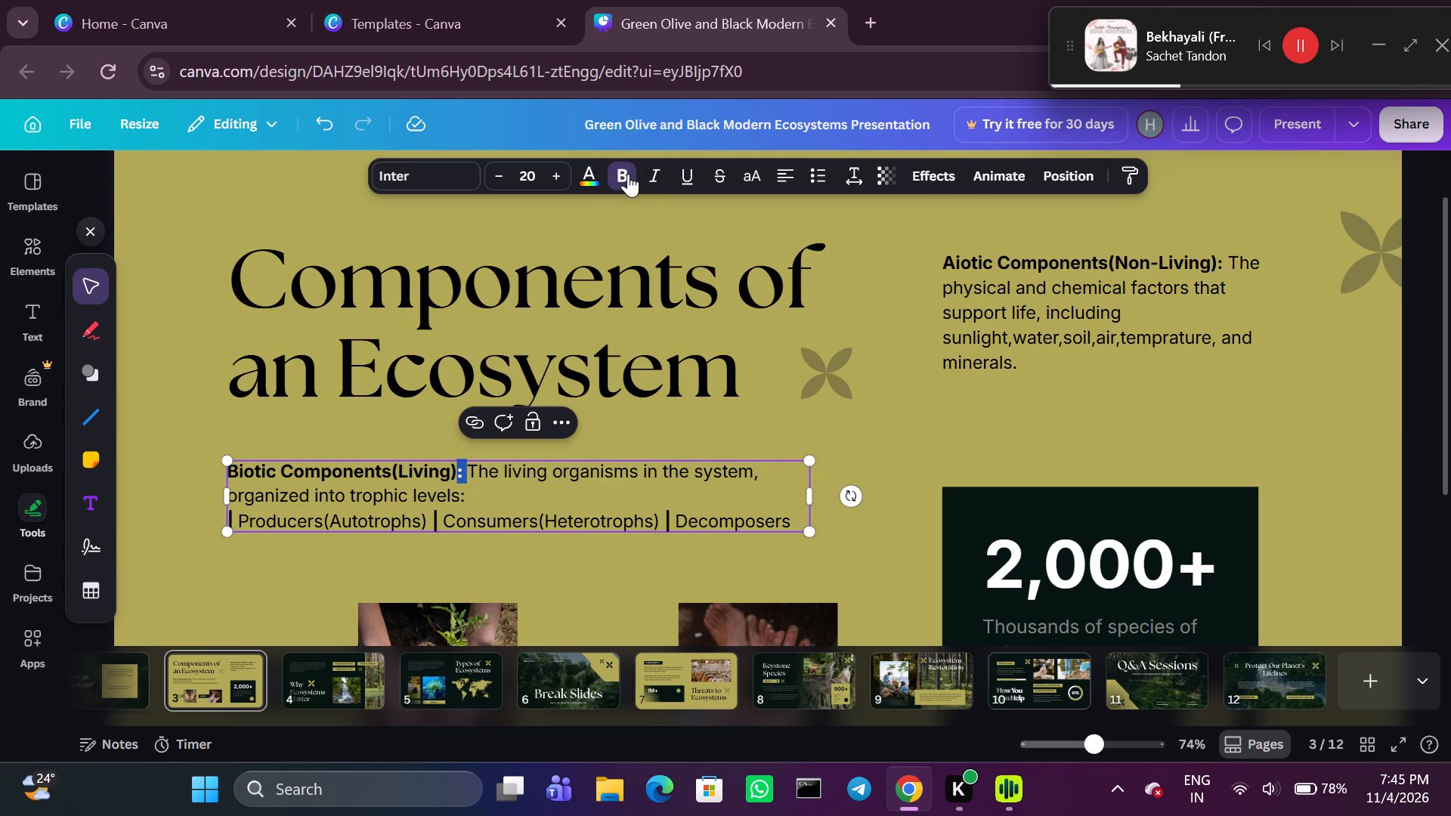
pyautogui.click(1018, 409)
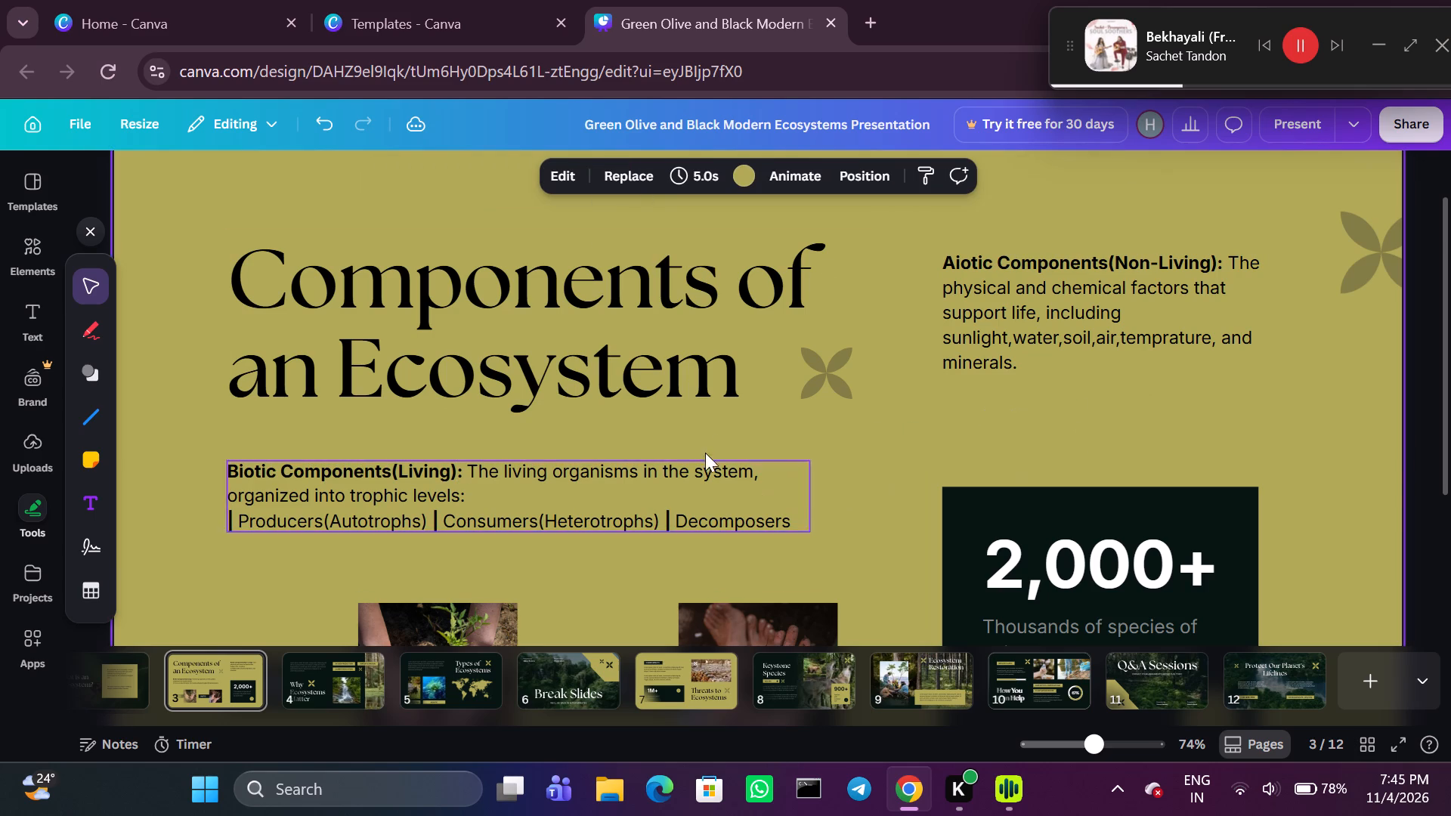
# Insert the missing spaces after the commas in the non-living factors list, before "water", "soil", "air" and "temprature".
pyautogui.click(942, 336)
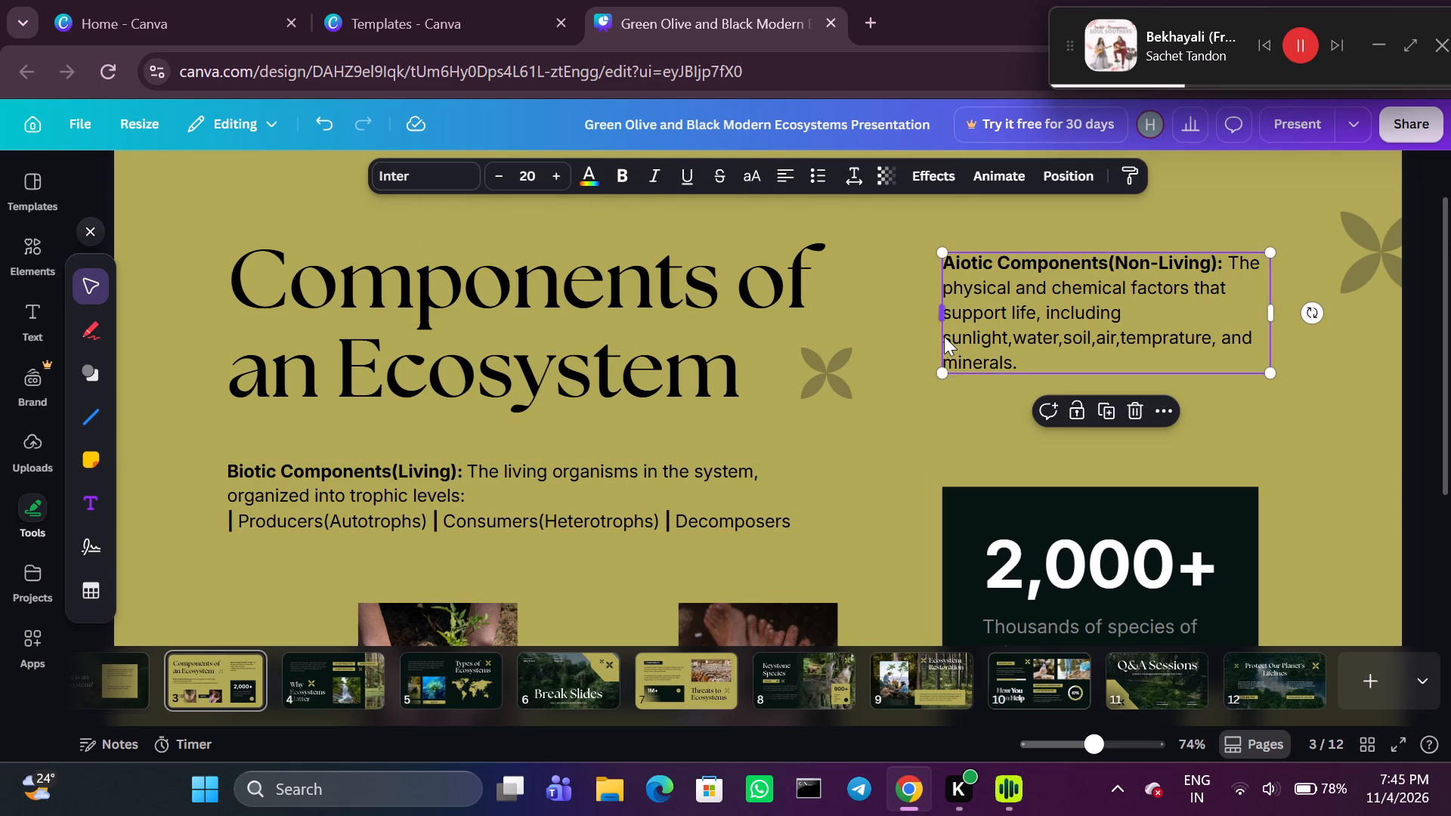
pyautogui.click(944, 336)
pyautogui.click(945, 336)
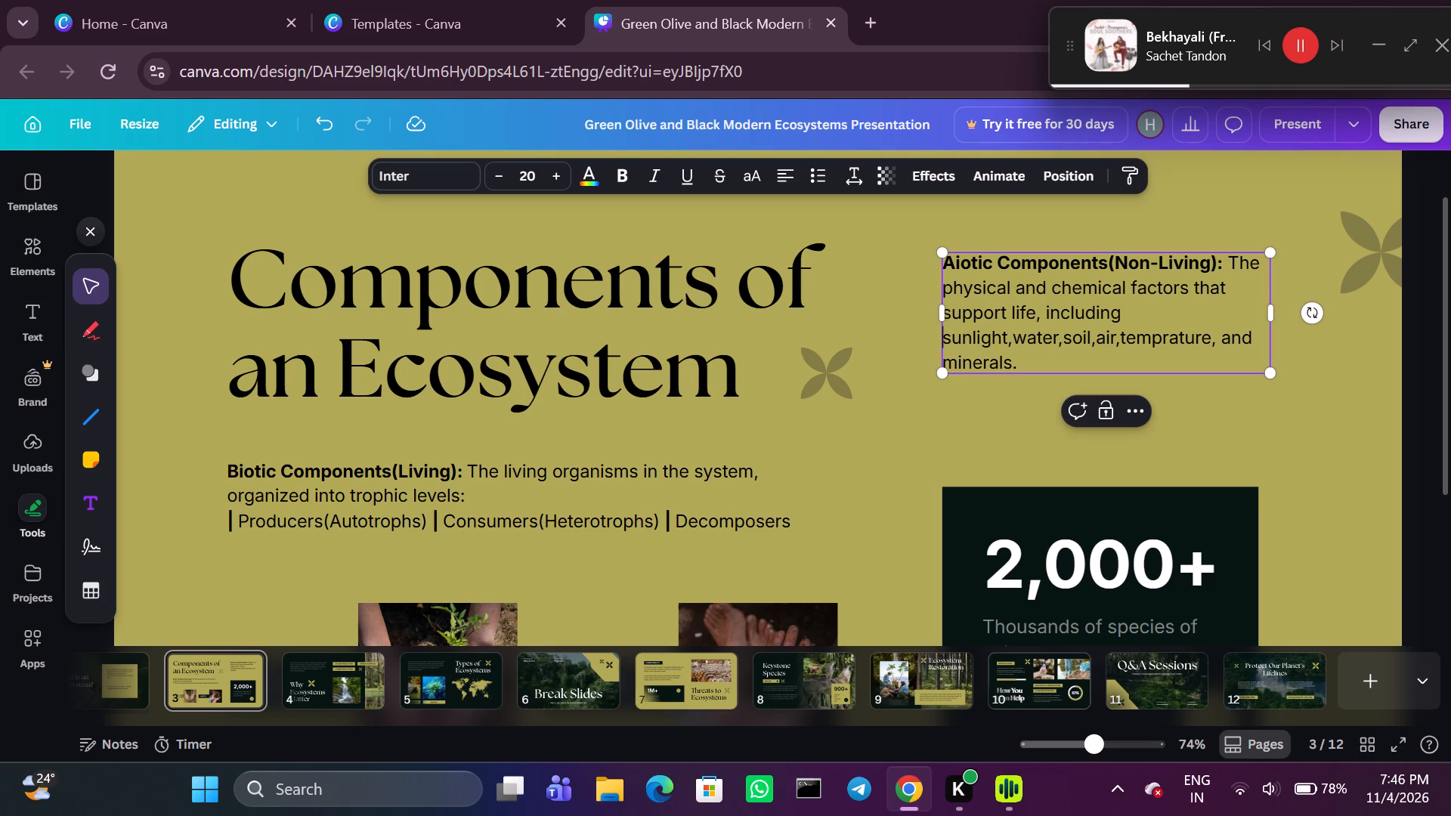
pyautogui.click(1013, 340)
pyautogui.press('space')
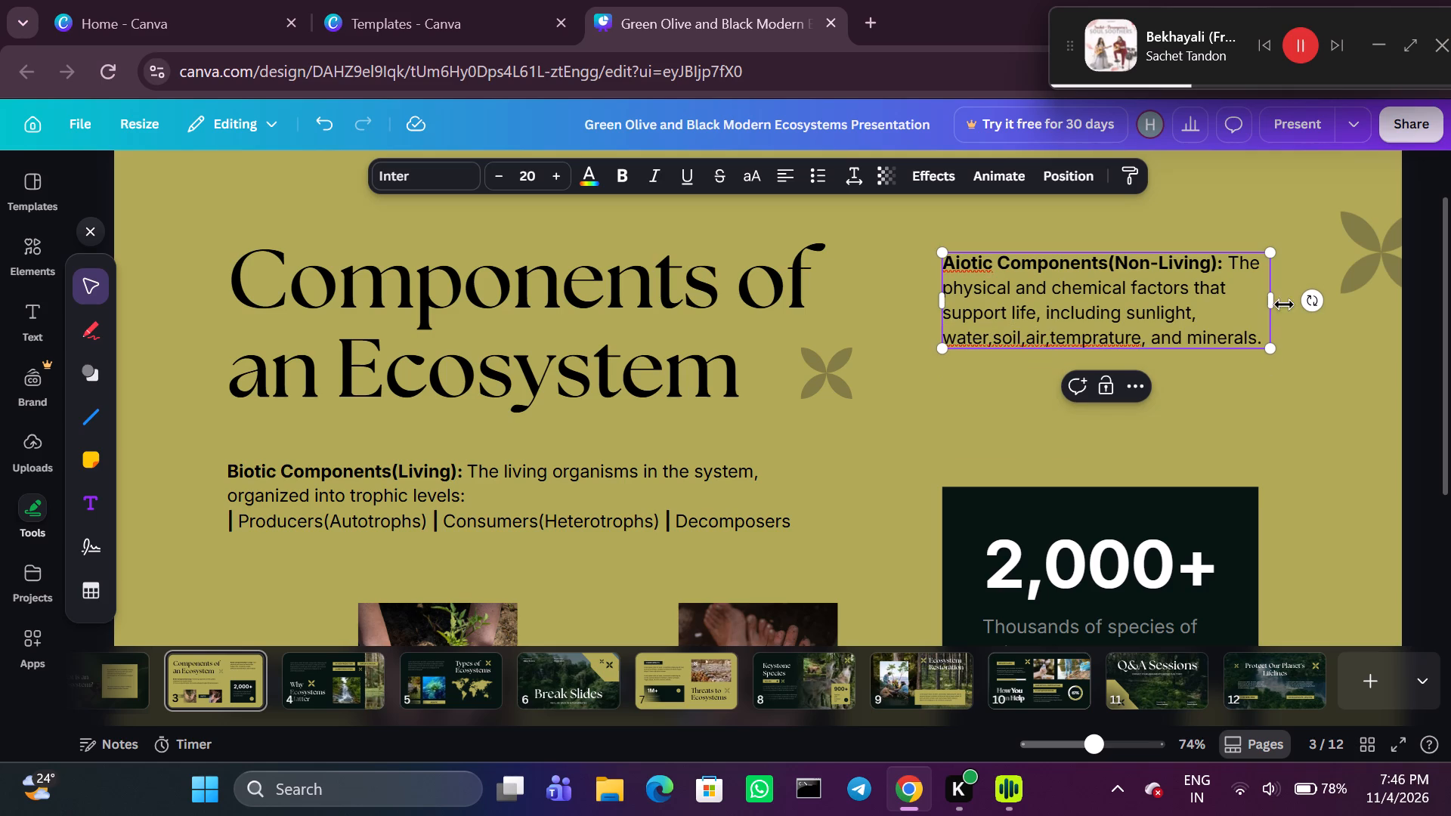
pyautogui.click(996, 342)
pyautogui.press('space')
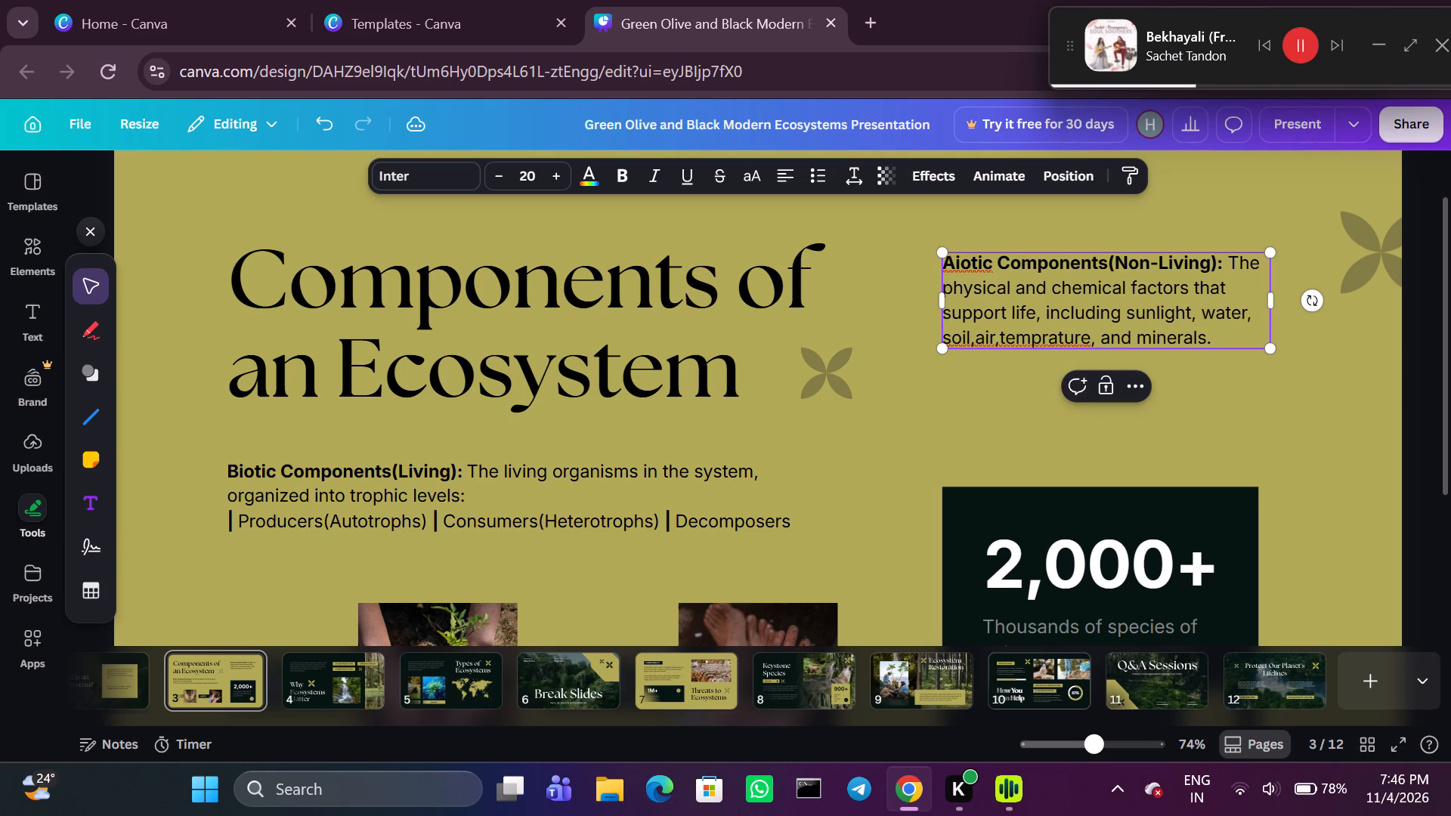
pyautogui.click(975, 335)
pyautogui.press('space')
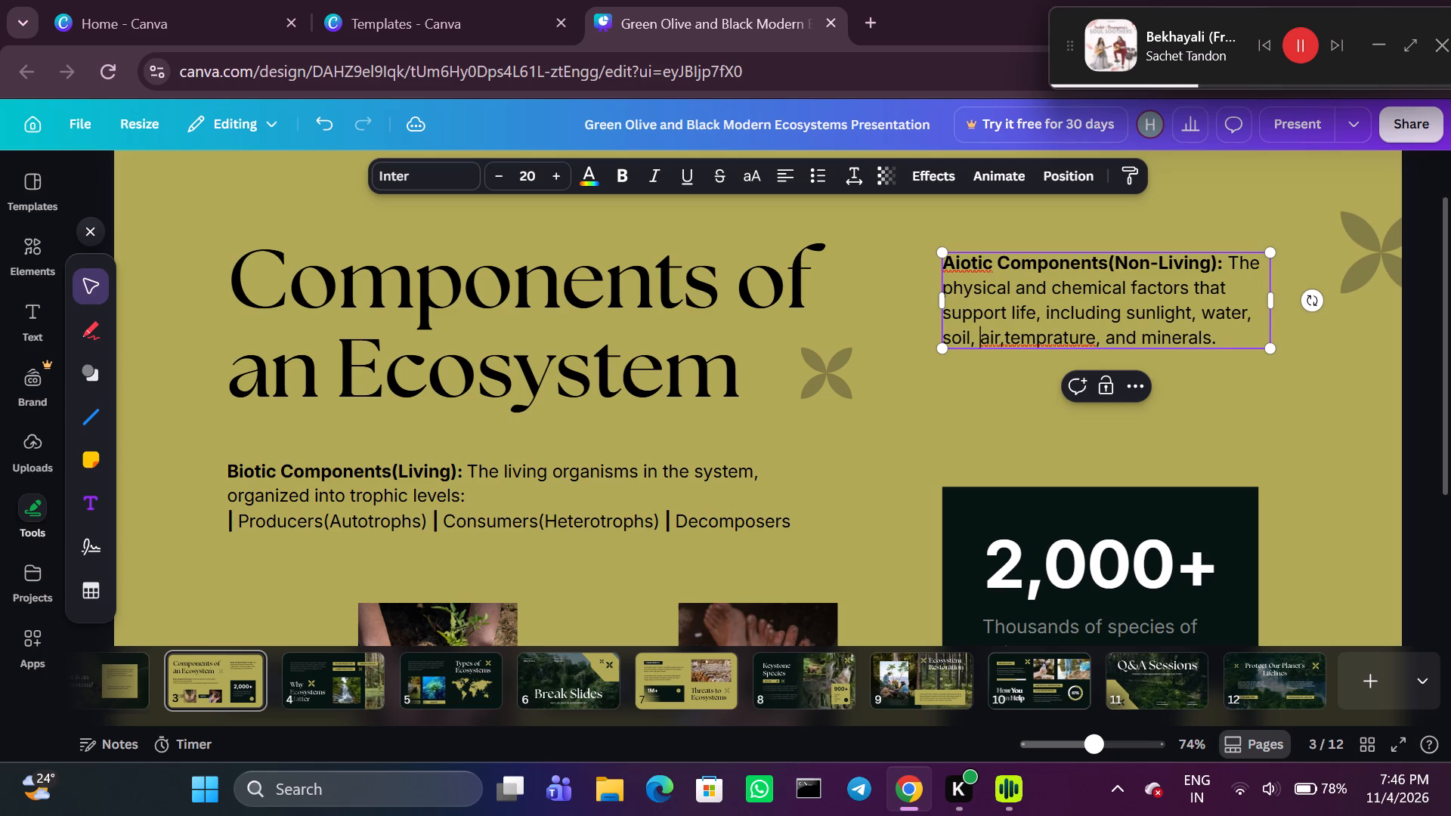
pyautogui.click(1007, 342)
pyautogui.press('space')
pyautogui.press('BackSpace')
pyautogui.press('BackSpace')
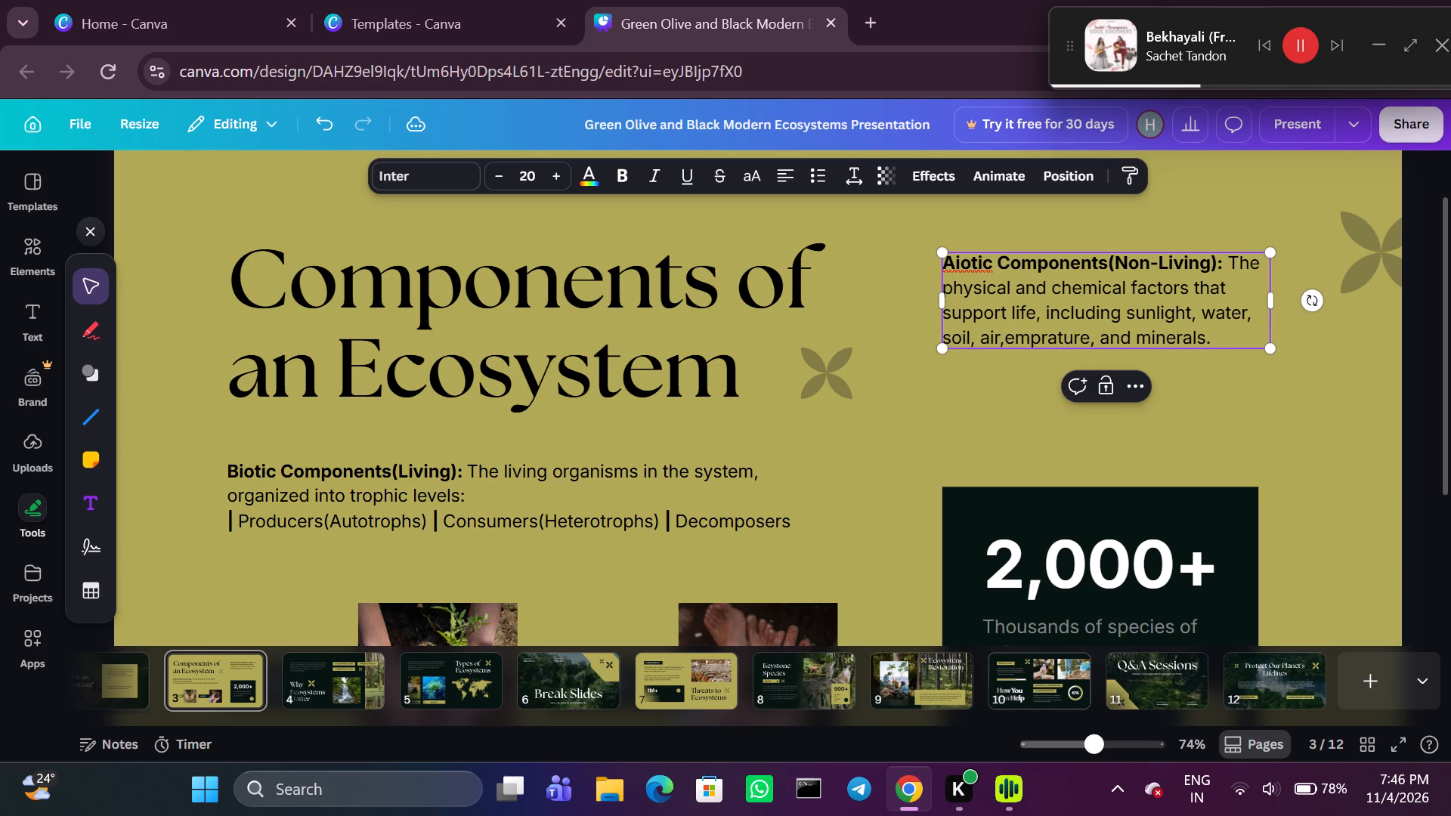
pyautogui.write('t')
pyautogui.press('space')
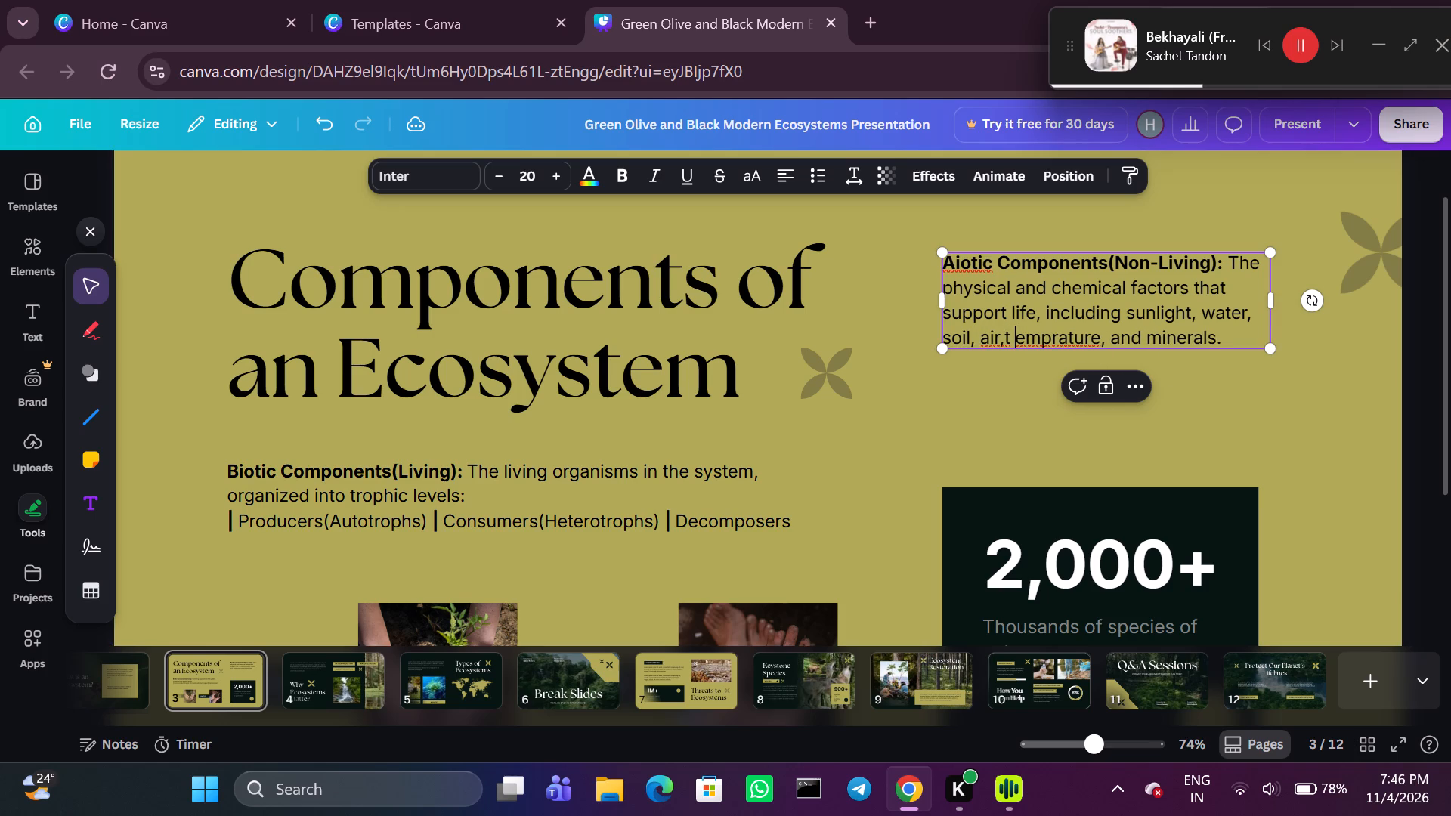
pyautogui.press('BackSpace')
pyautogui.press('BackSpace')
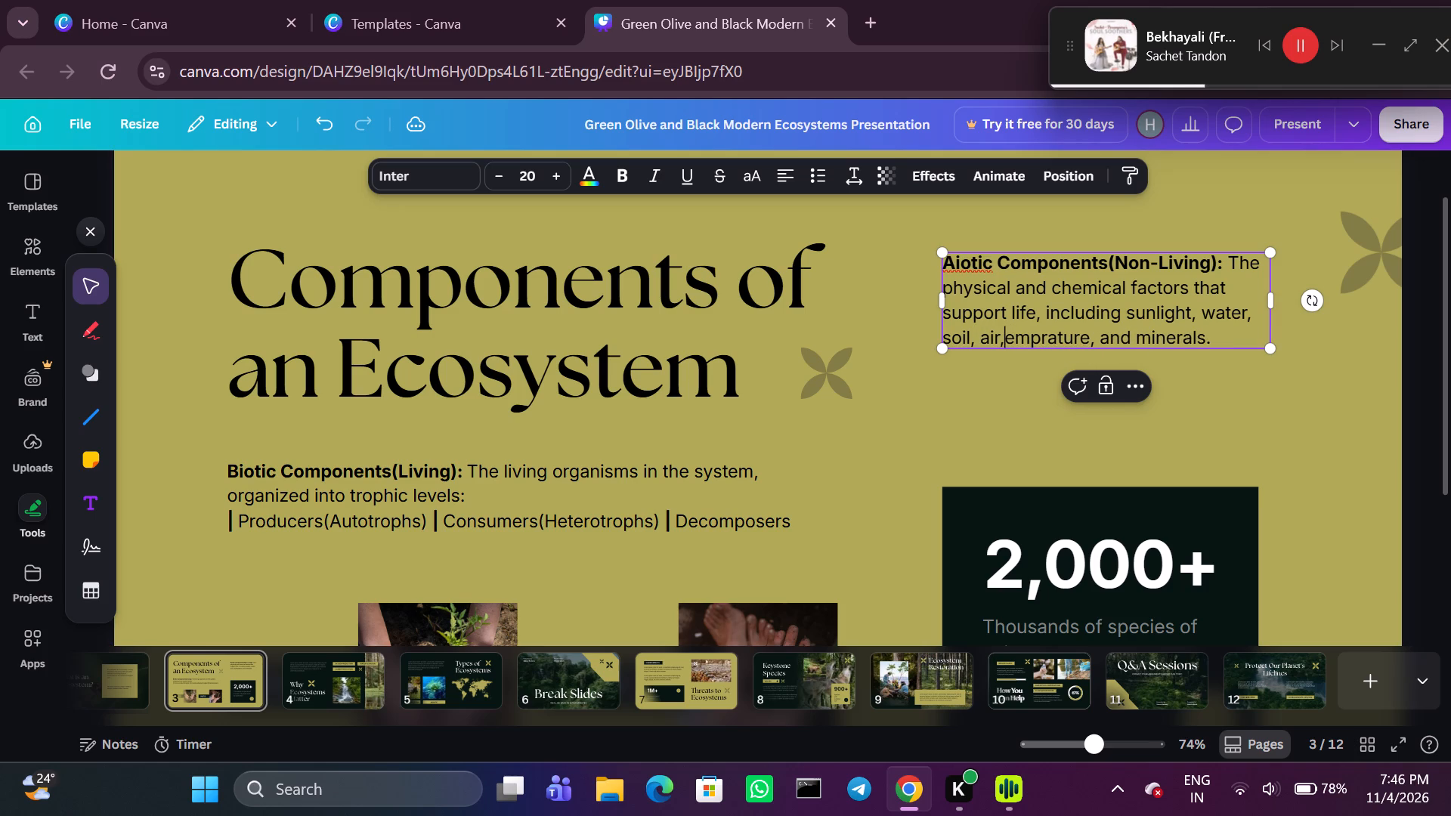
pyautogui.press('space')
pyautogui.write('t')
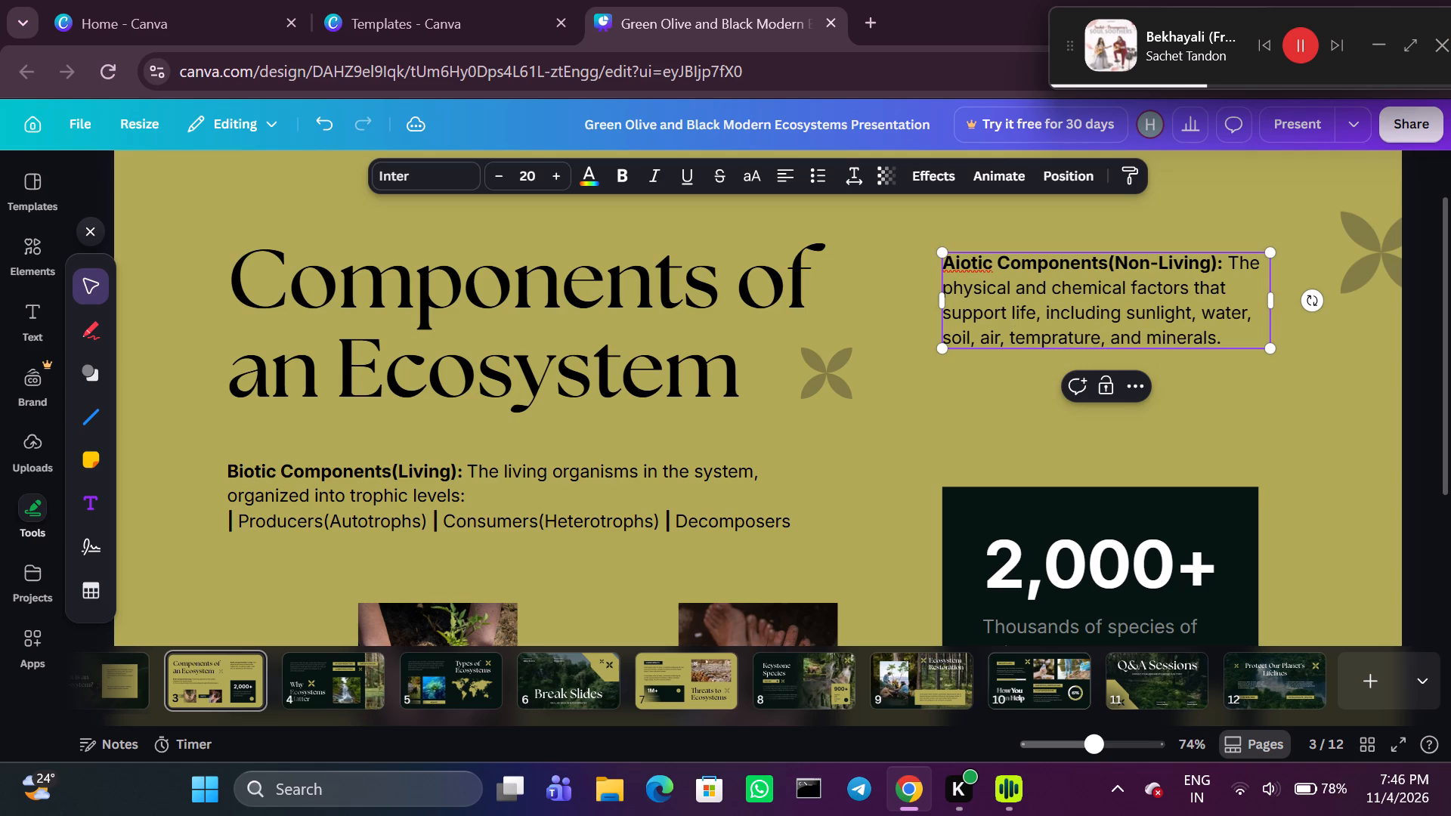
# Correct "Aiotic" to "Abiotic" in slide 3's lead-in for the non-living components.
pyautogui.click(956, 264)
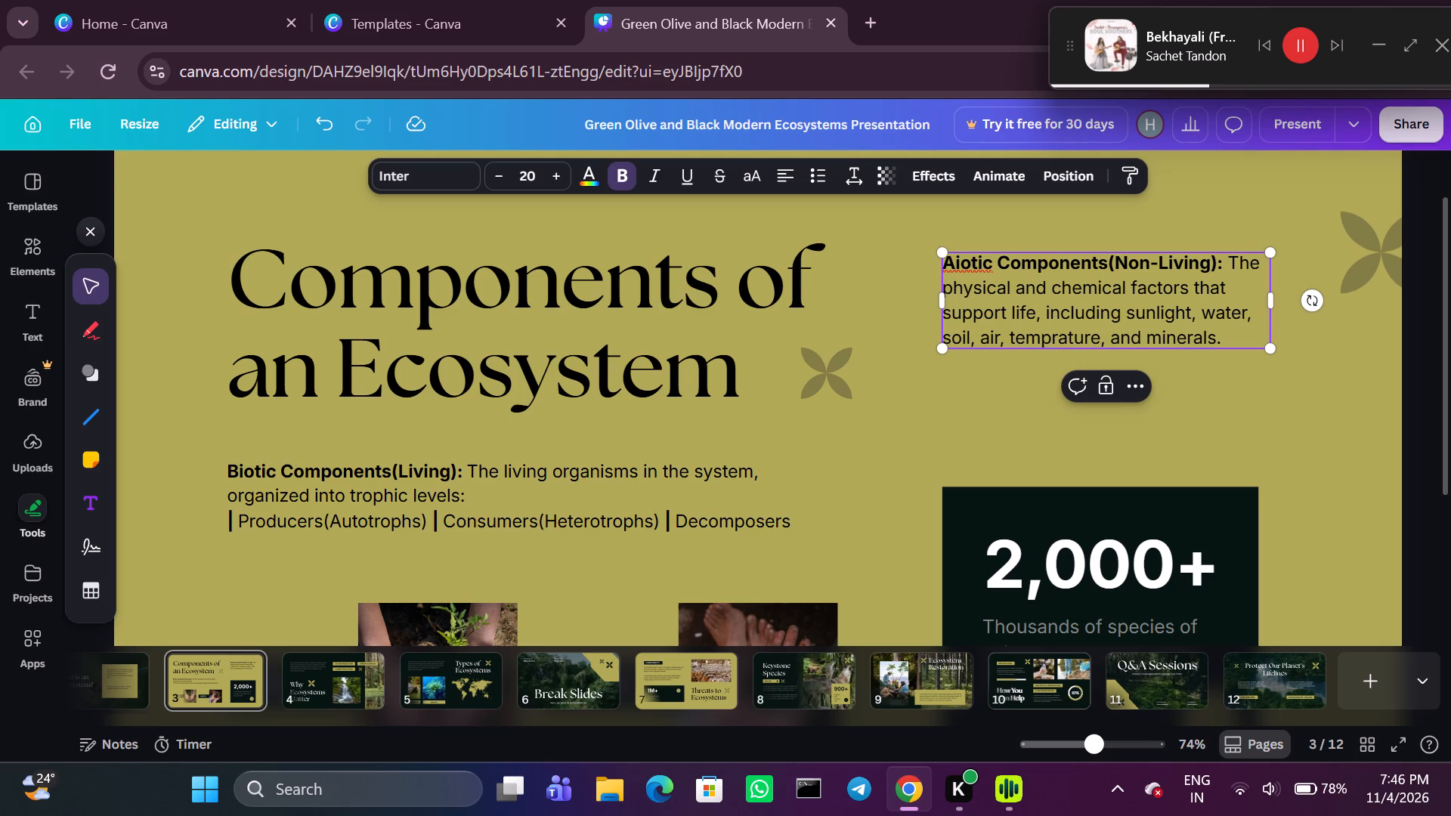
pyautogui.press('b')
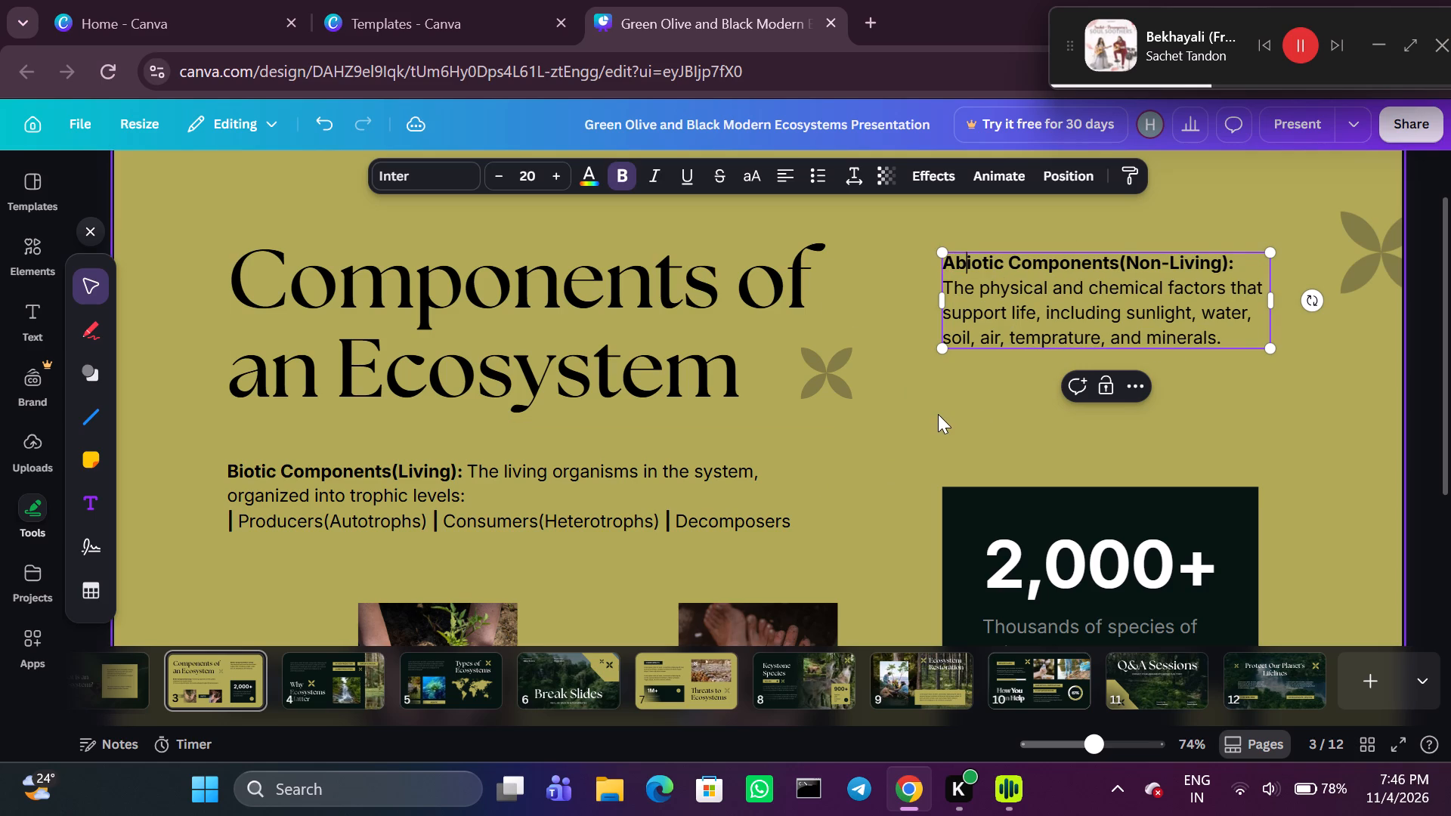
pyautogui.click(991, 407)
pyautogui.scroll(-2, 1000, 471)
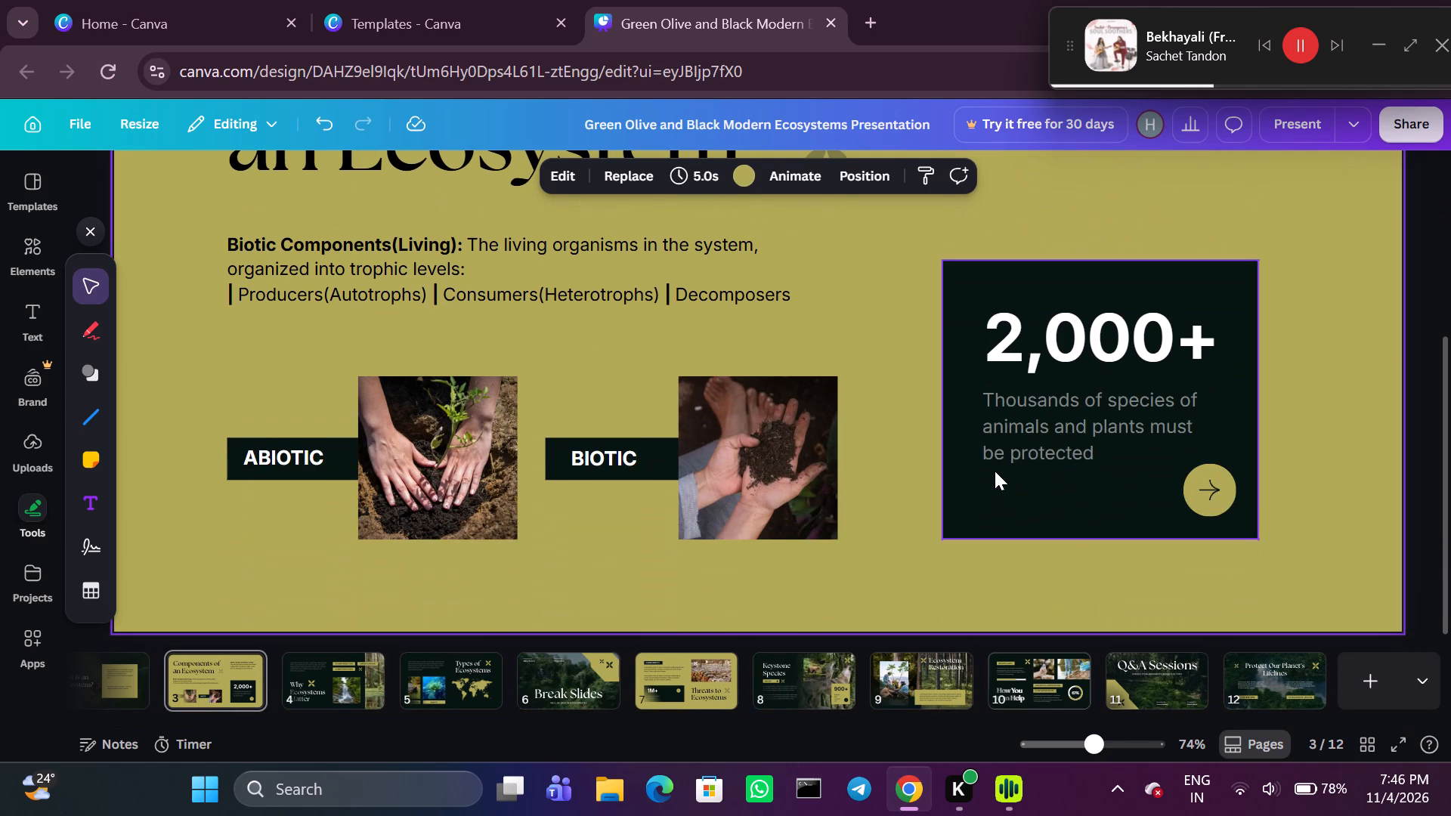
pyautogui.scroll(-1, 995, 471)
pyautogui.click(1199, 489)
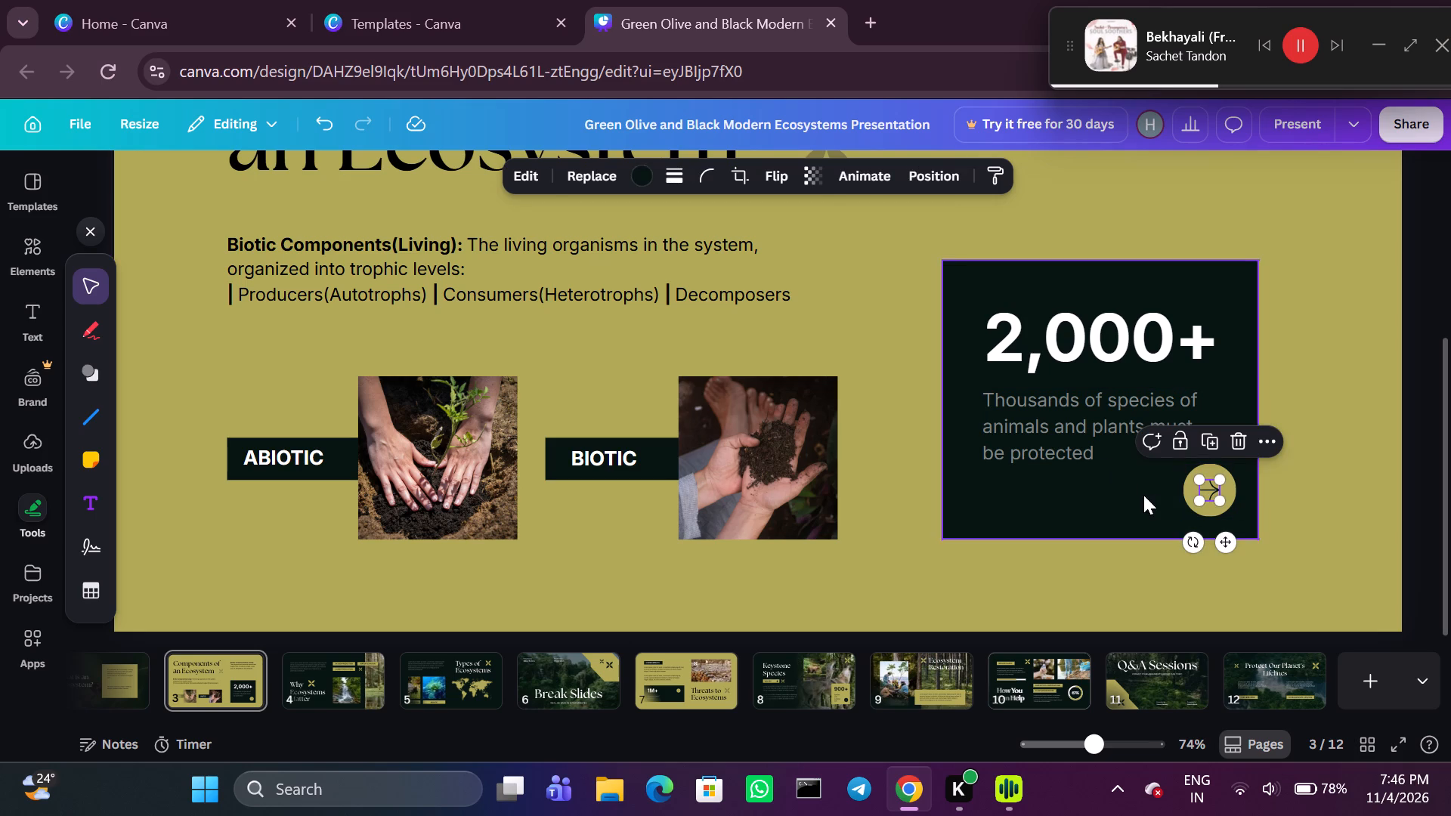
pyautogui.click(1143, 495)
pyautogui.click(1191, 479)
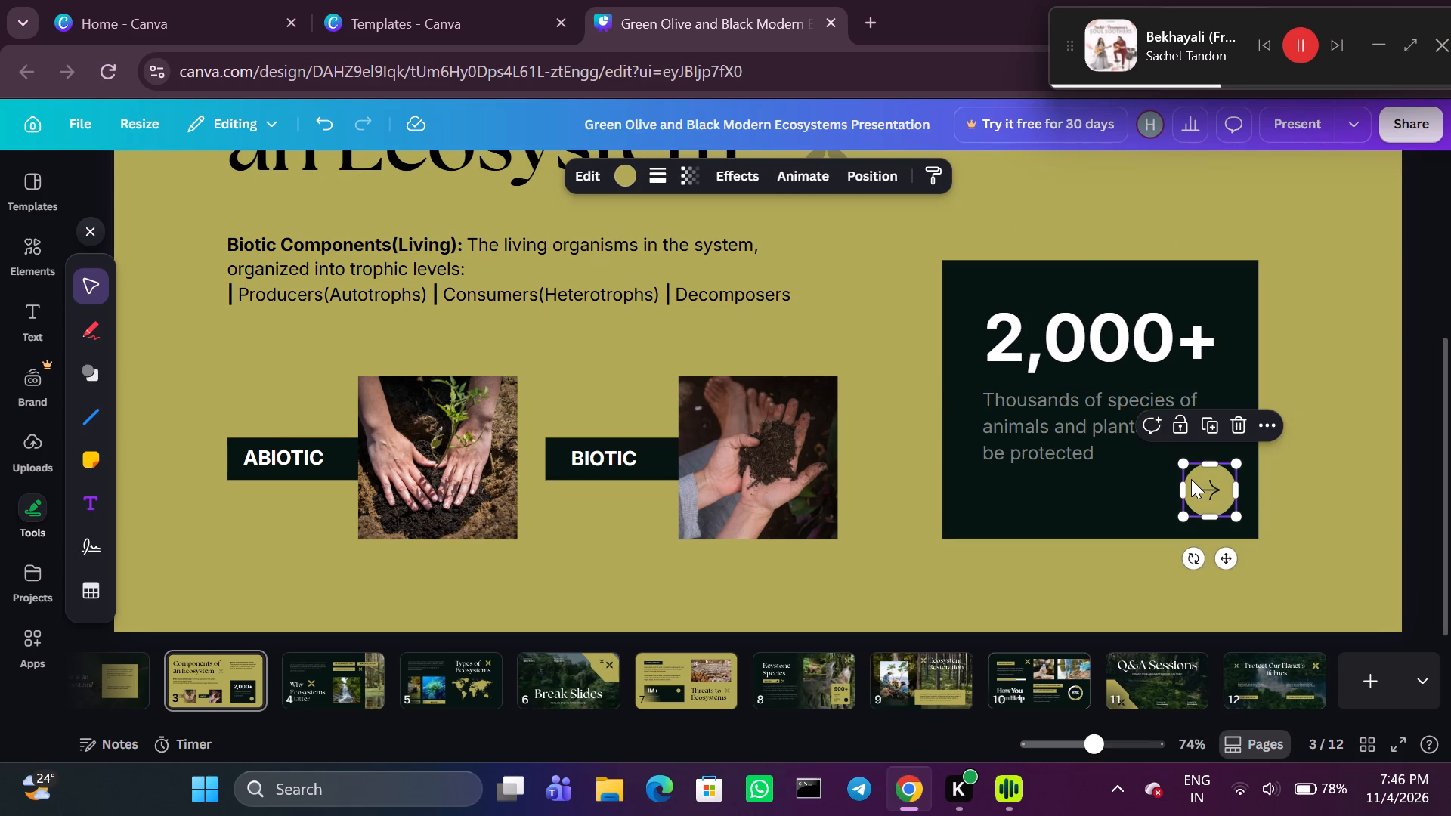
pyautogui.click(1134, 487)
# Apply the Fun page animation to the whole of slide 3.
pyautogui.scroll(3, 865, 331)
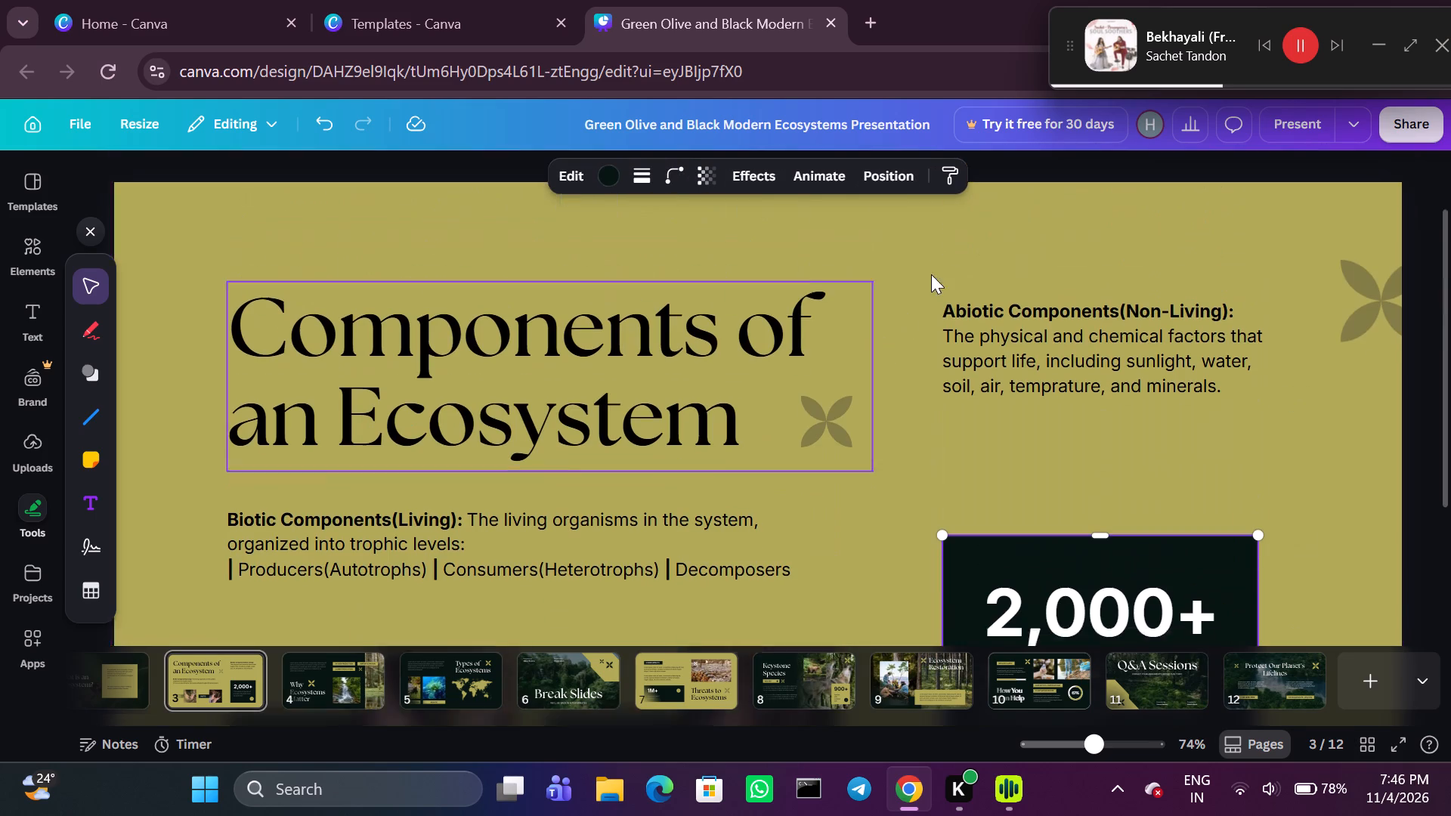
pyautogui.click(810, 171)
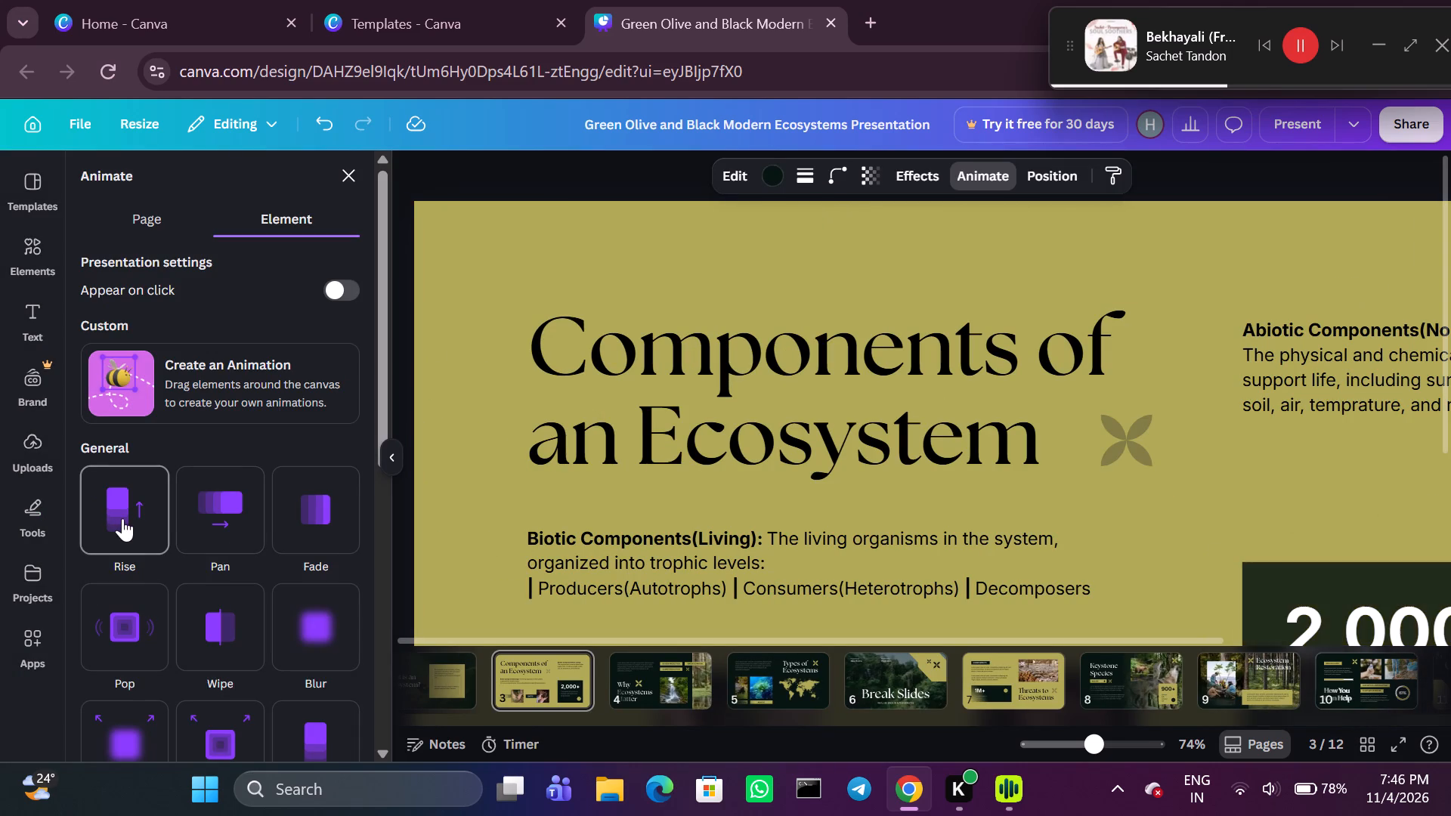
pyautogui.scroll(-1, 774, 397)
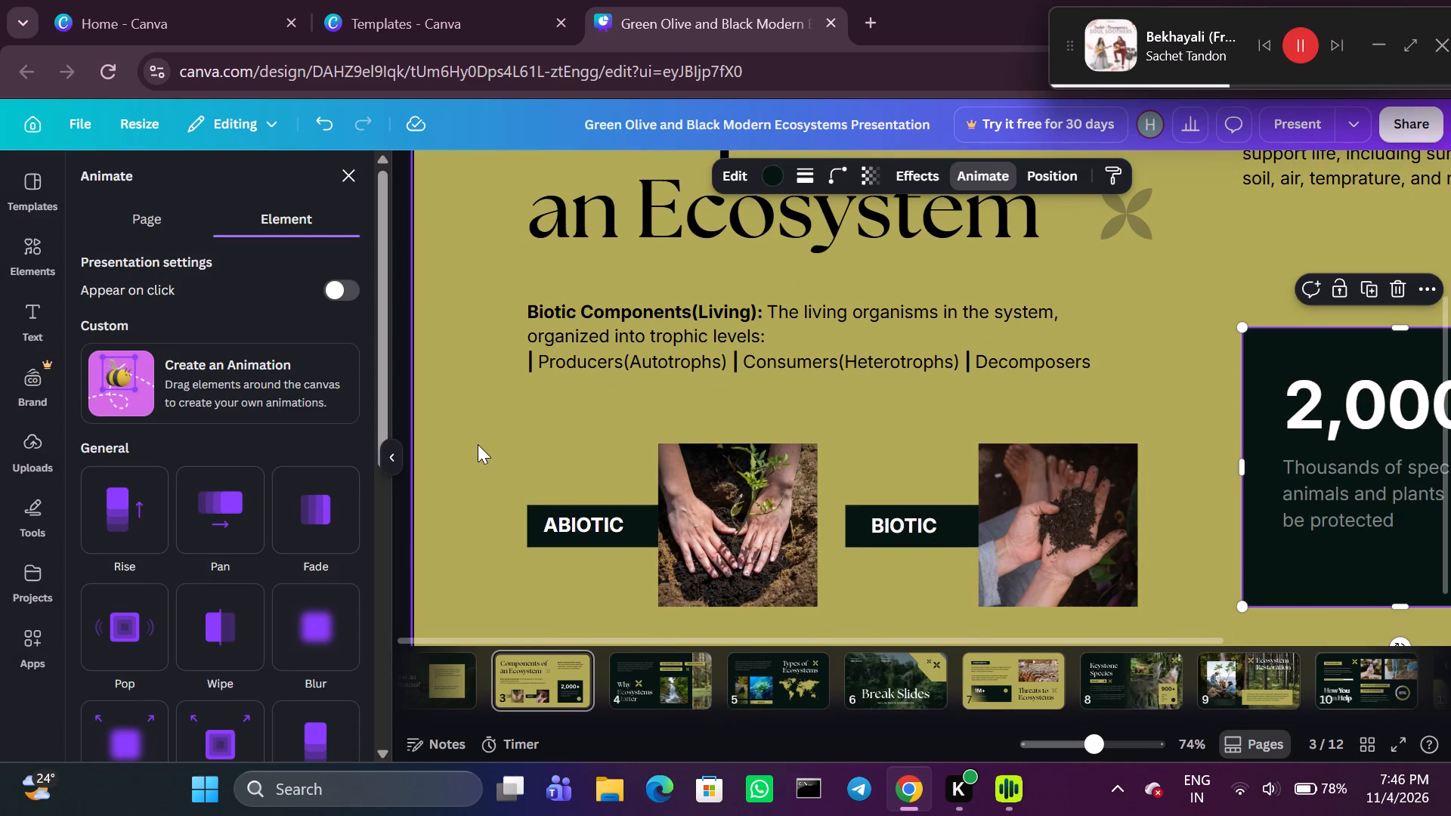
pyautogui.click(478, 444)
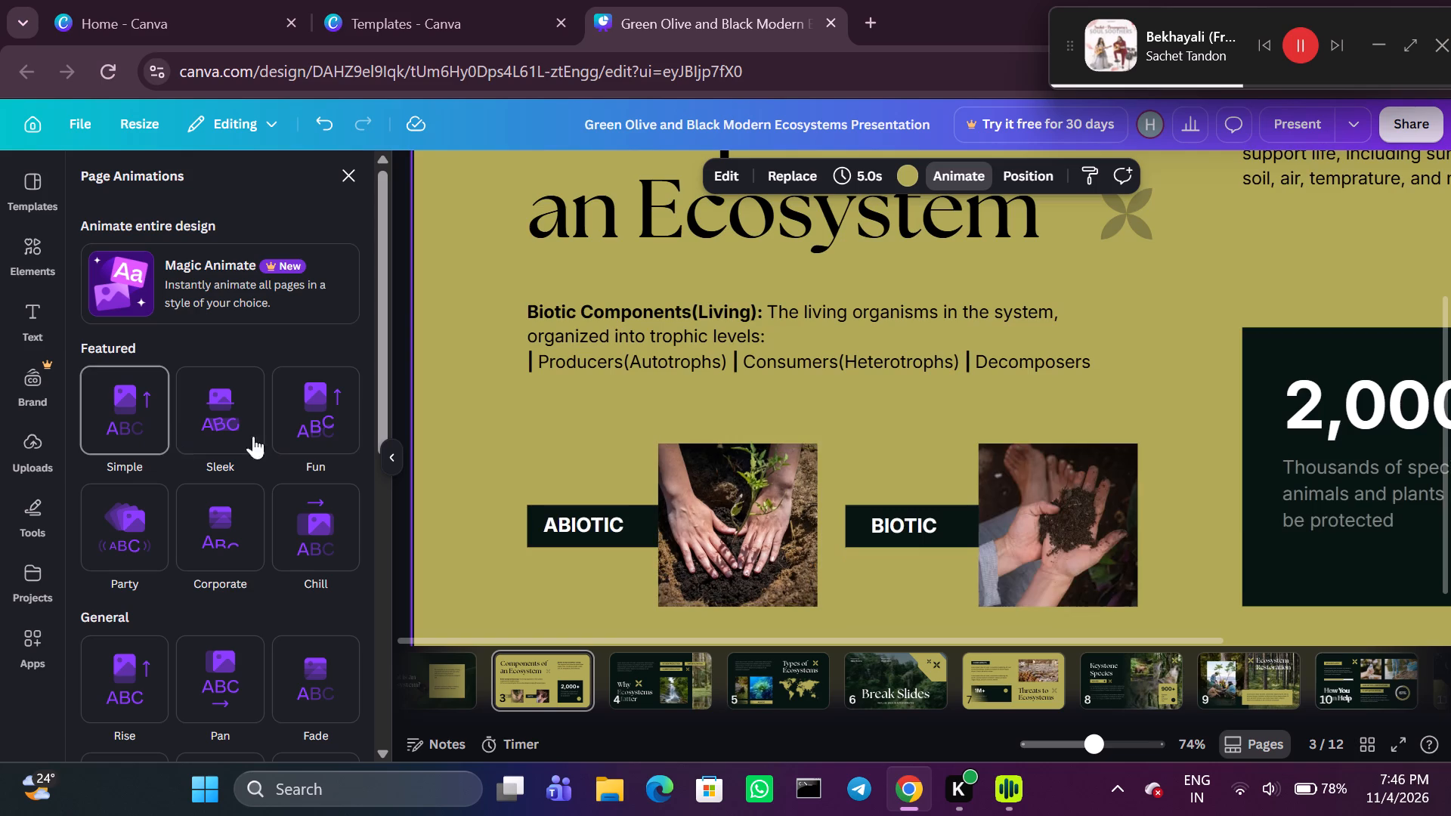
pyautogui.click(332, 437)
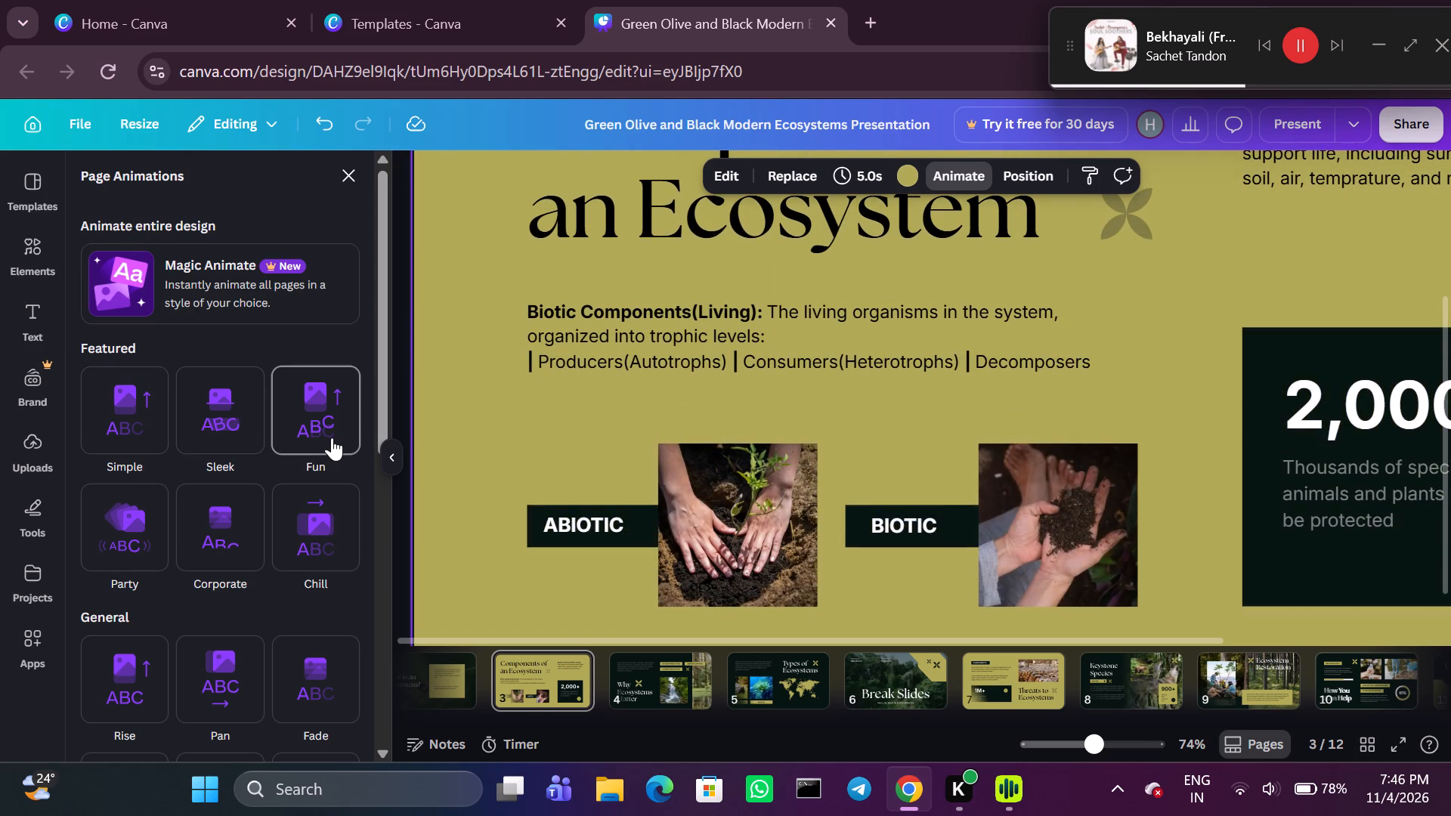
pyautogui.scroll(2, 967, 496)
pyautogui.scroll(-1, 911, 499)
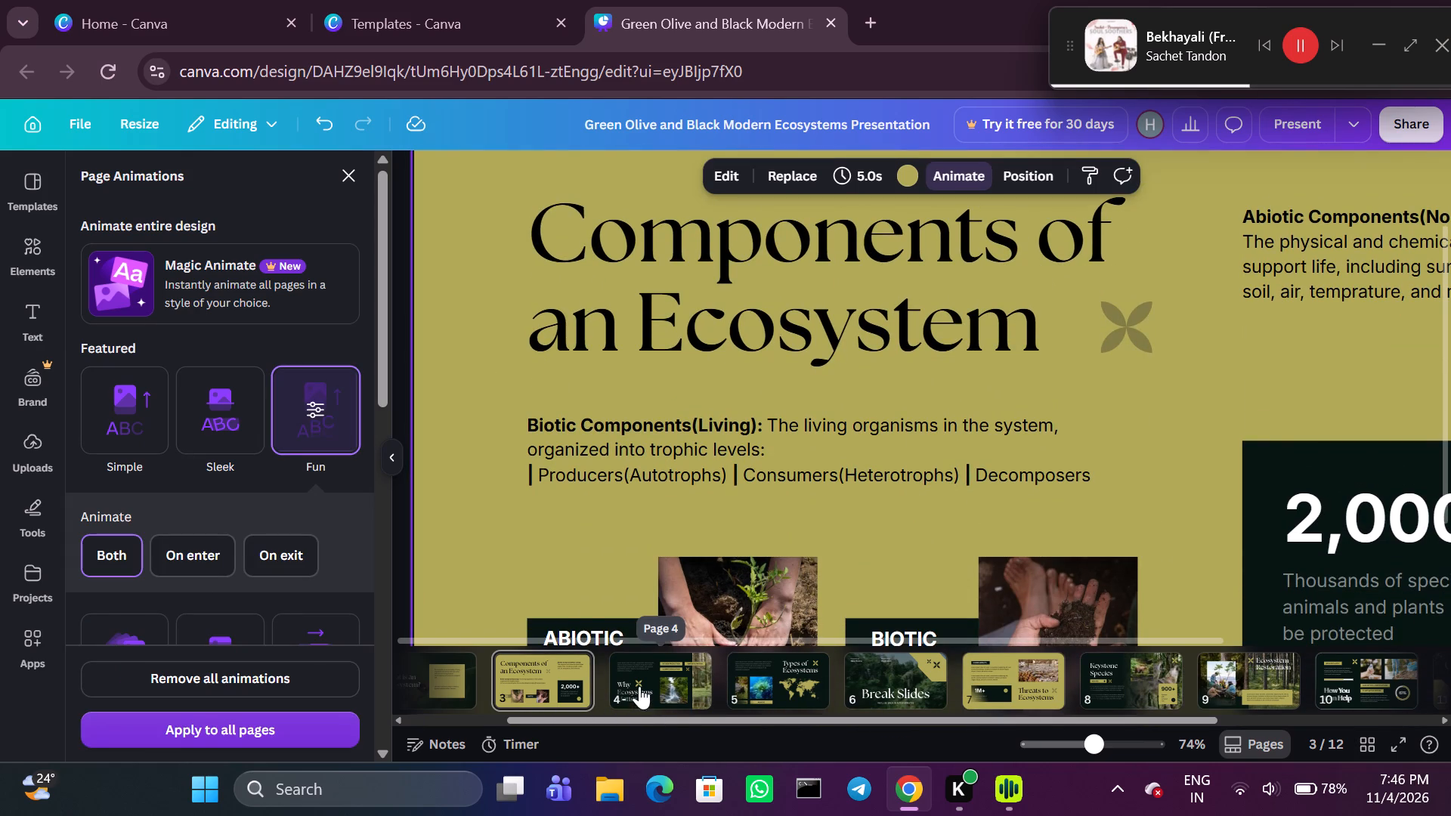
# Open slide 4, "Why Ecosystems Matter", and look over its placeholder paragraph, labels, heading and images.
pyautogui.click(651, 677)
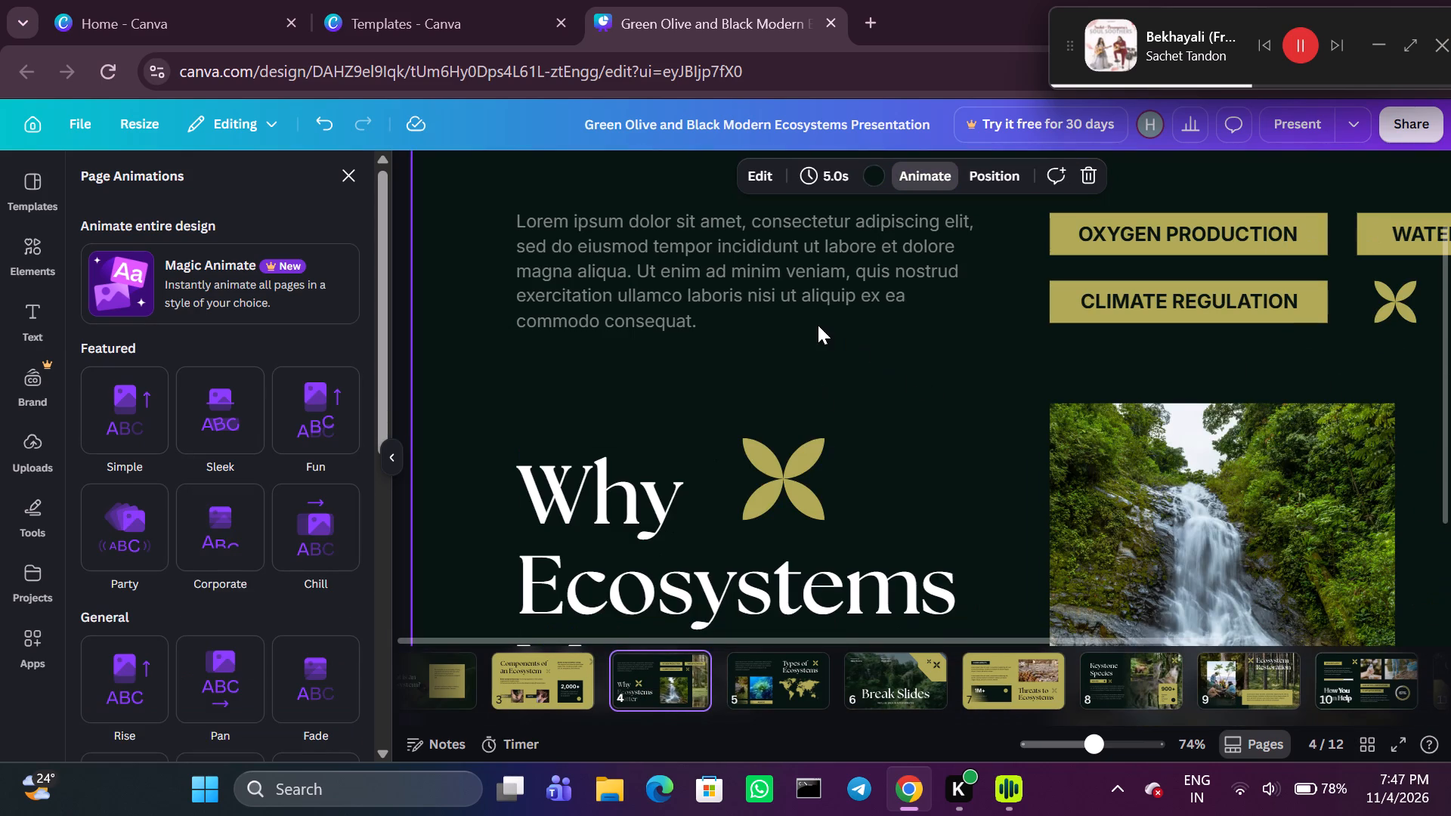
pyautogui.scroll(-3, 687, 298)
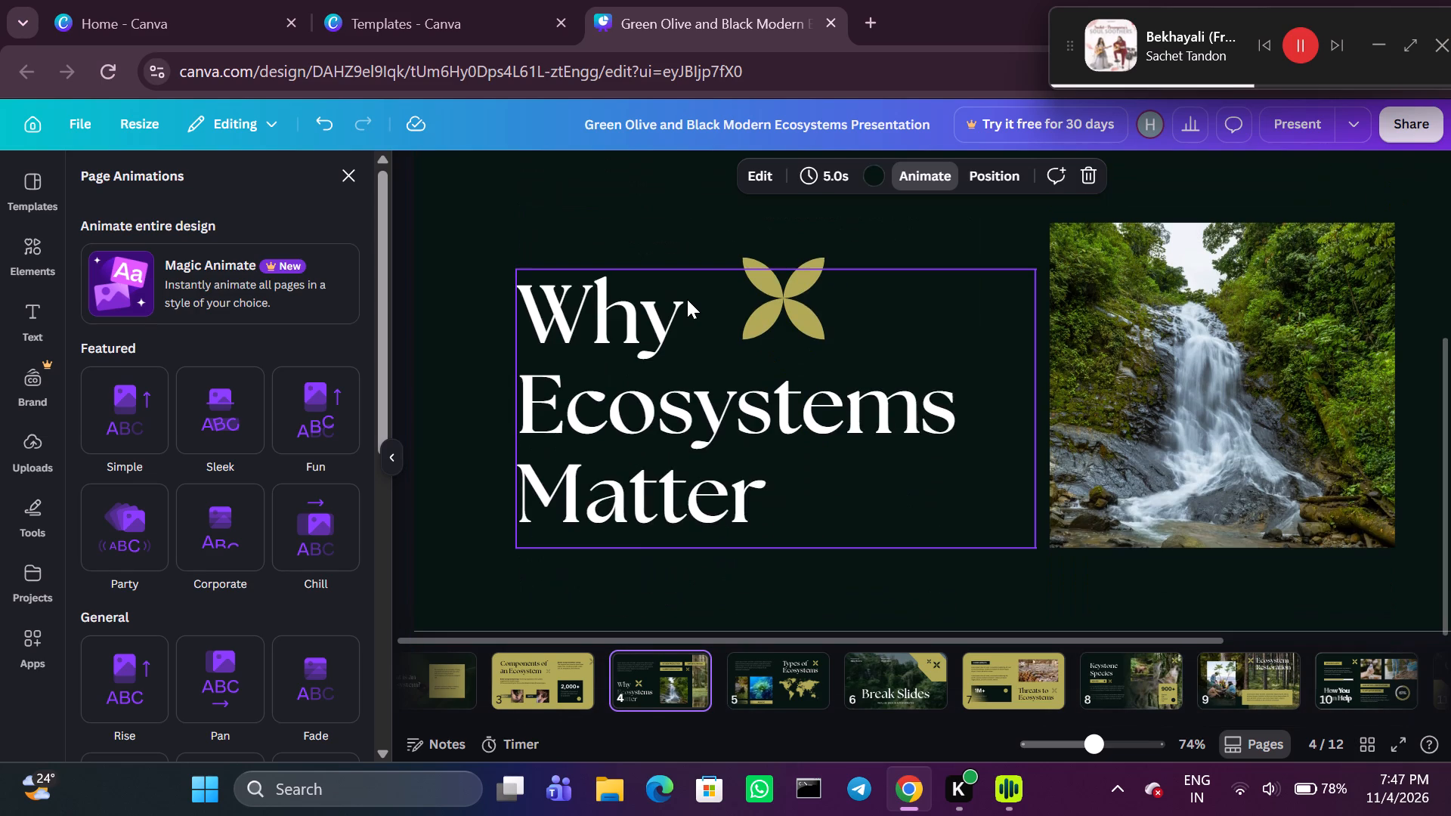
pyautogui.scroll(4, 690, 304)
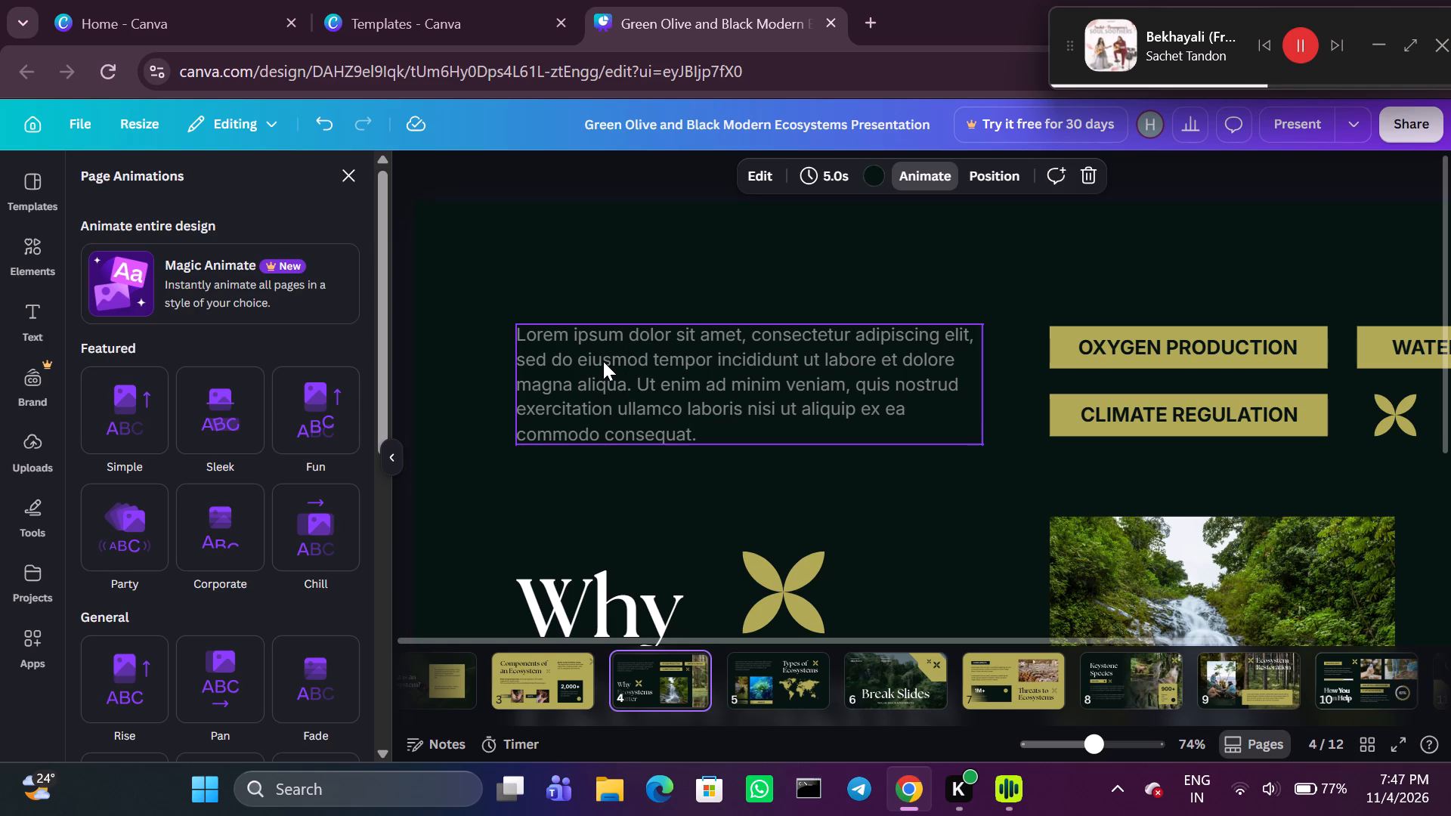
pyautogui.scroll(-4, 666, 436)
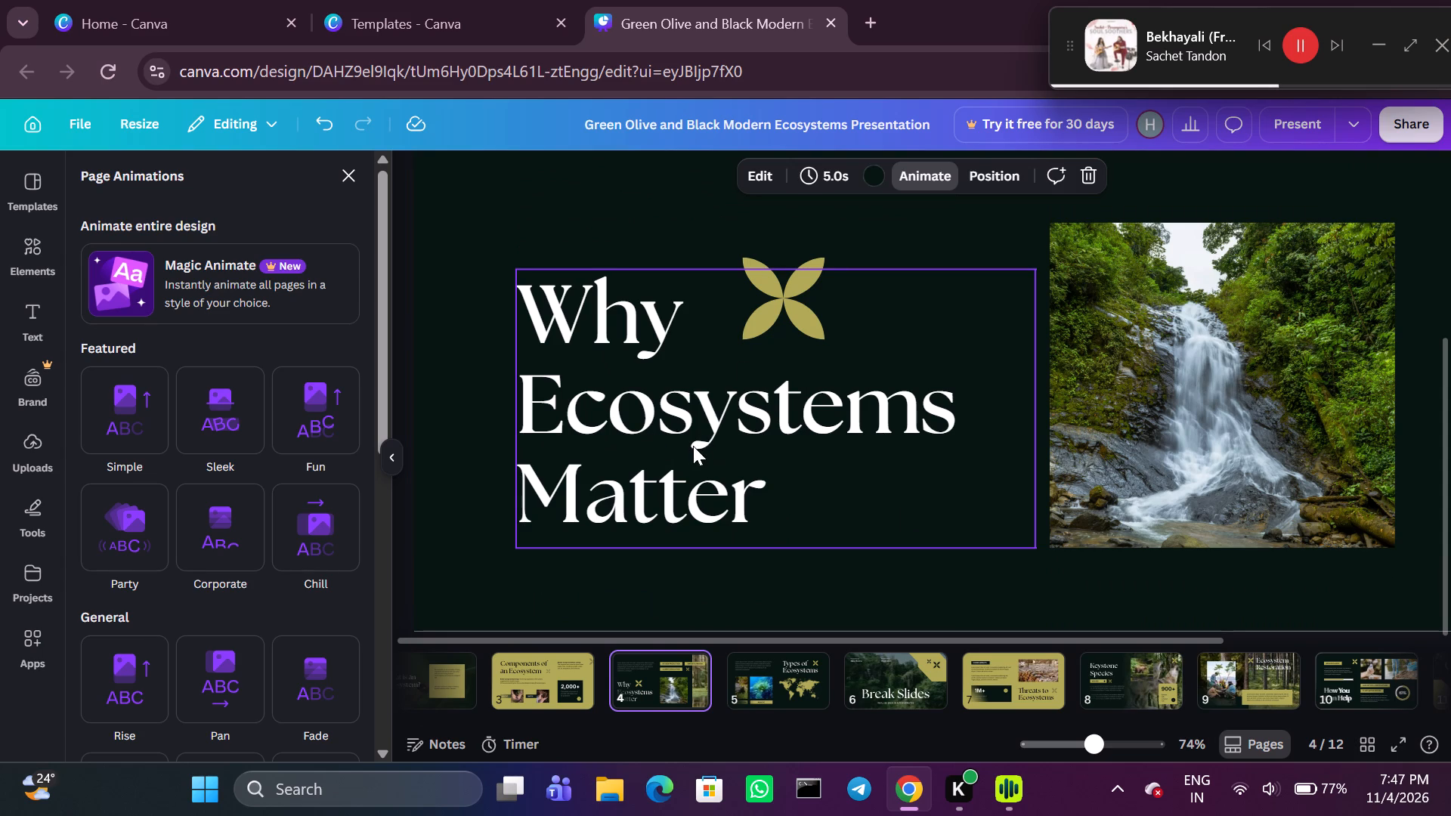
pyautogui.scroll(-1, 693, 446)
pyautogui.scroll(3, 899, 431)
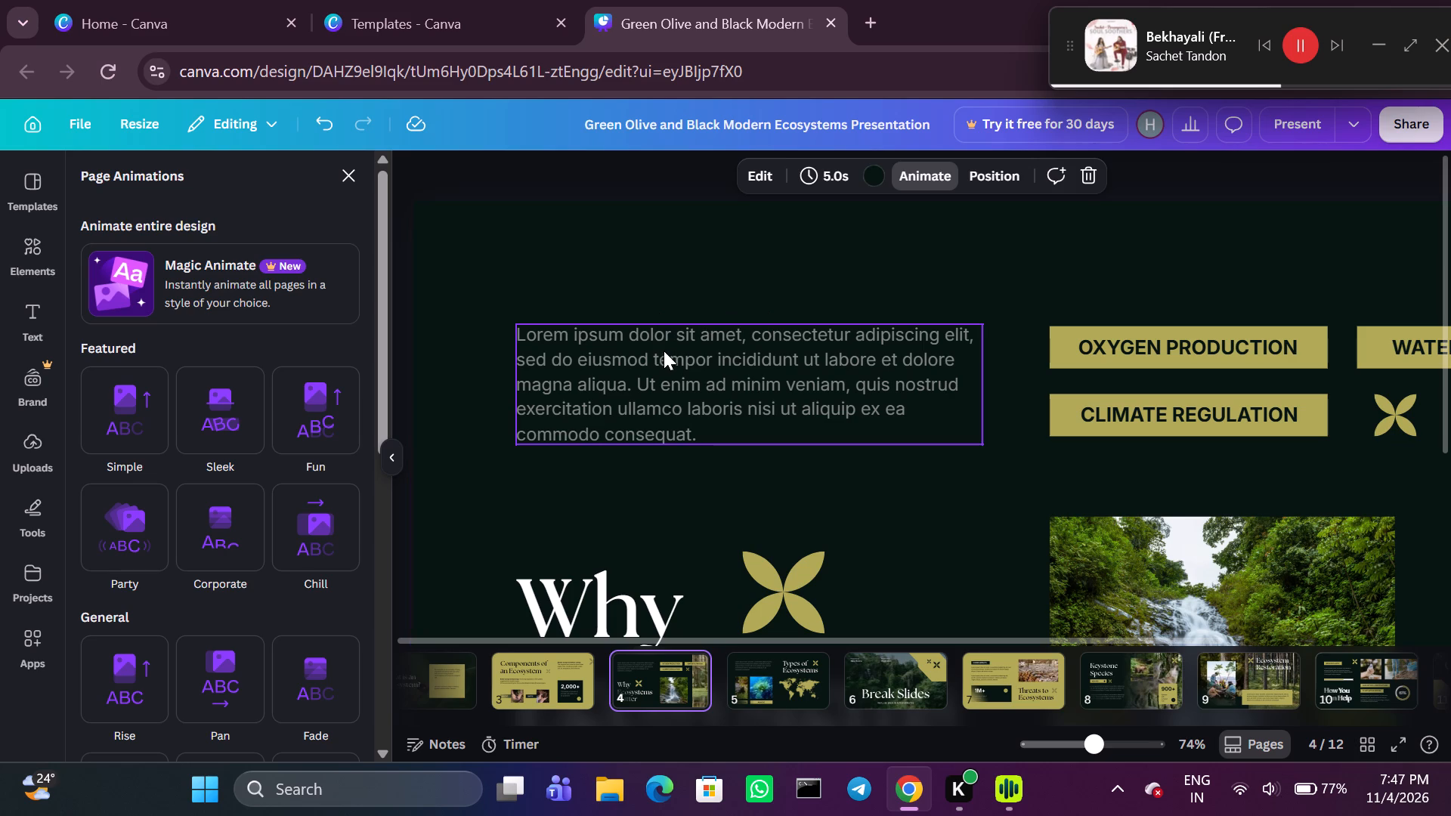
pyautogui.scroll(-1, 1042, 337)
pyautogui.scroll(1, 1048, 337)
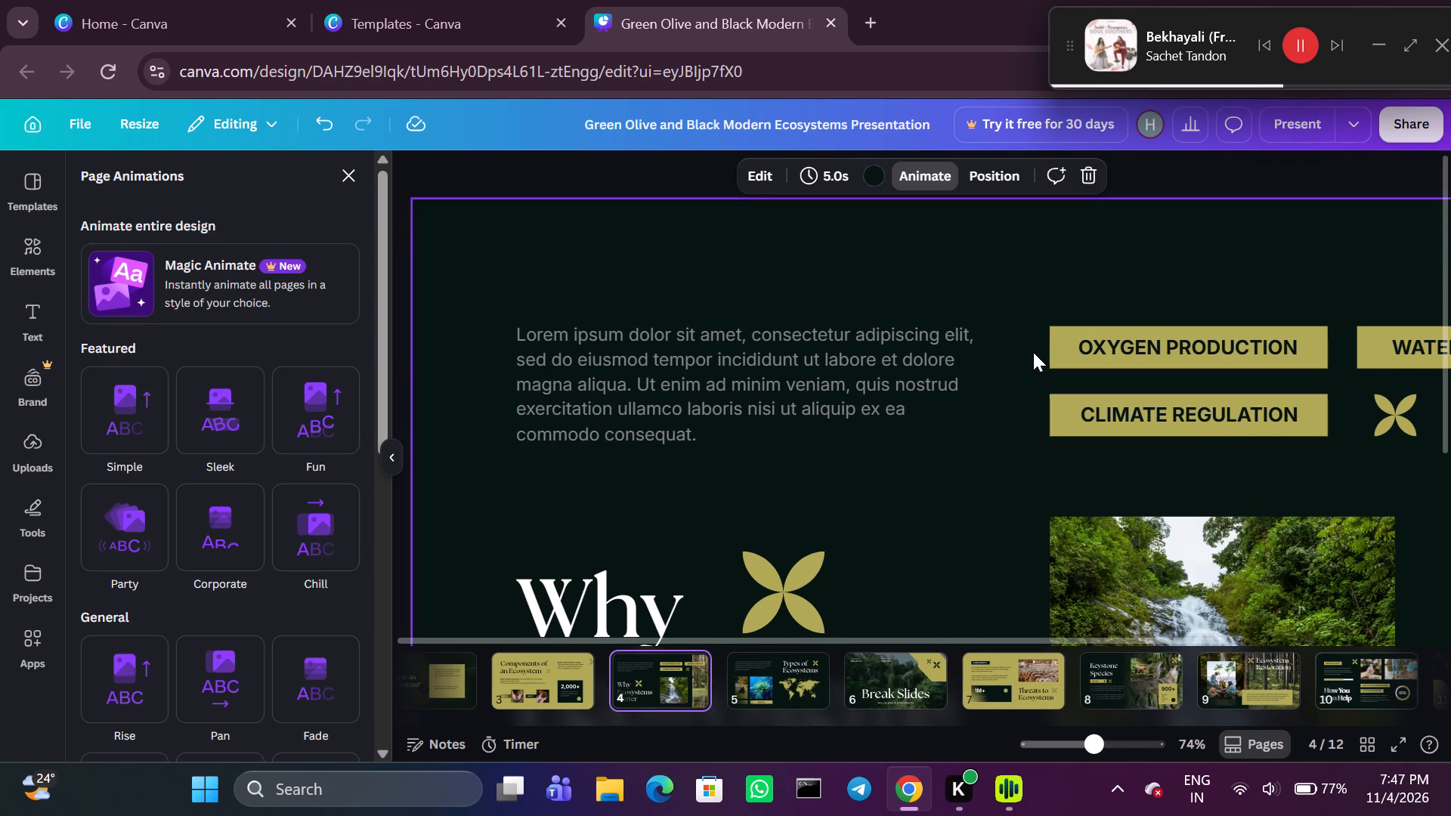
pyautogui.keyDown('ctrl'); pyautogui.scroll(-1, 961, 343); pyautogui.keyUp('ctrl')
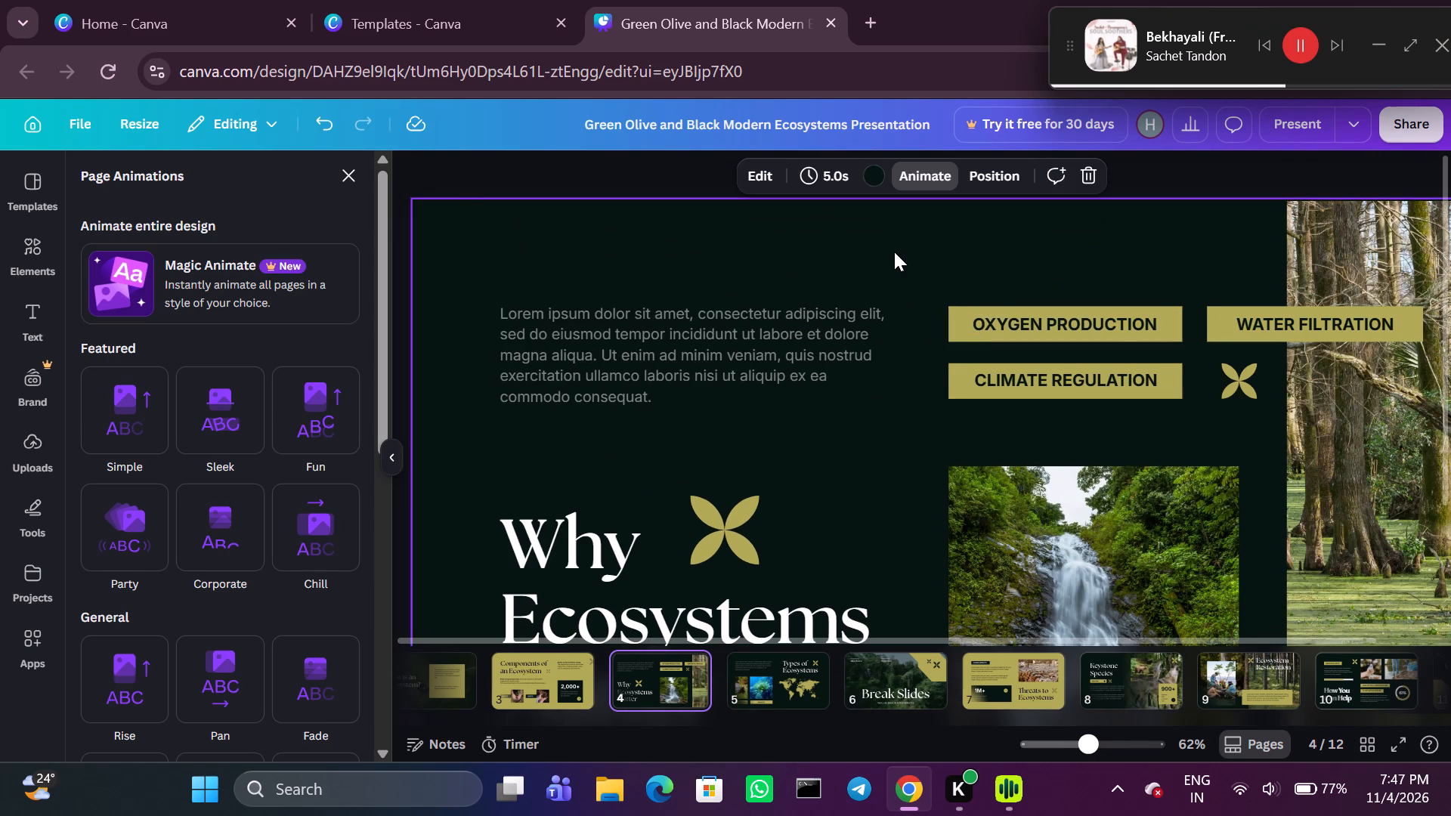
pyautogui.keyDown('ctrl'); pyautogui.scroll(-3, 894, 252); pyautogui.keyUp('ctrl')
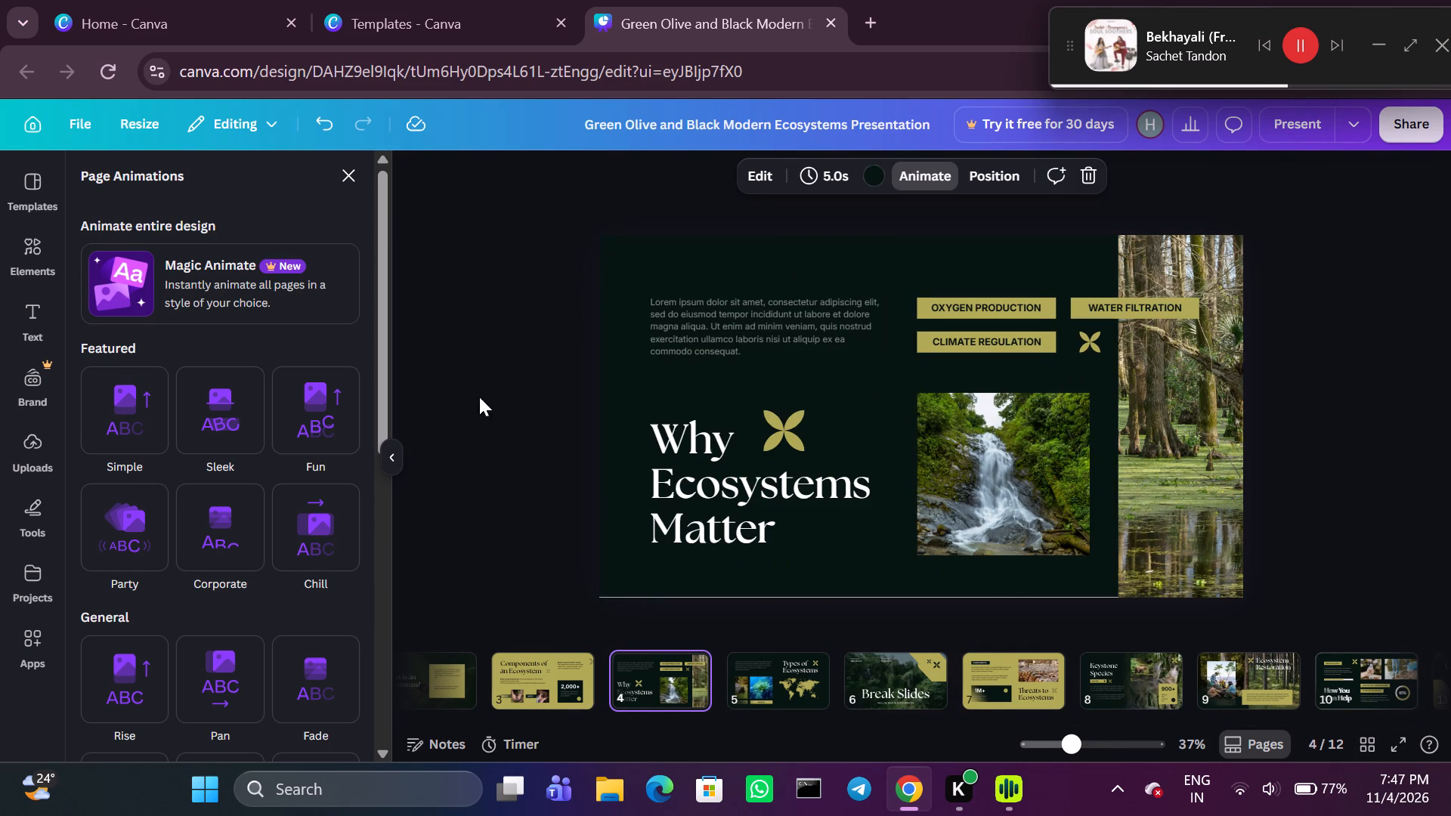
pyautogui.click(503, 385)
pyautogui.keyDown('ctrl'); pyautogui.scroll(3, 558, 413); pyautogui.keyUp('ctrl')
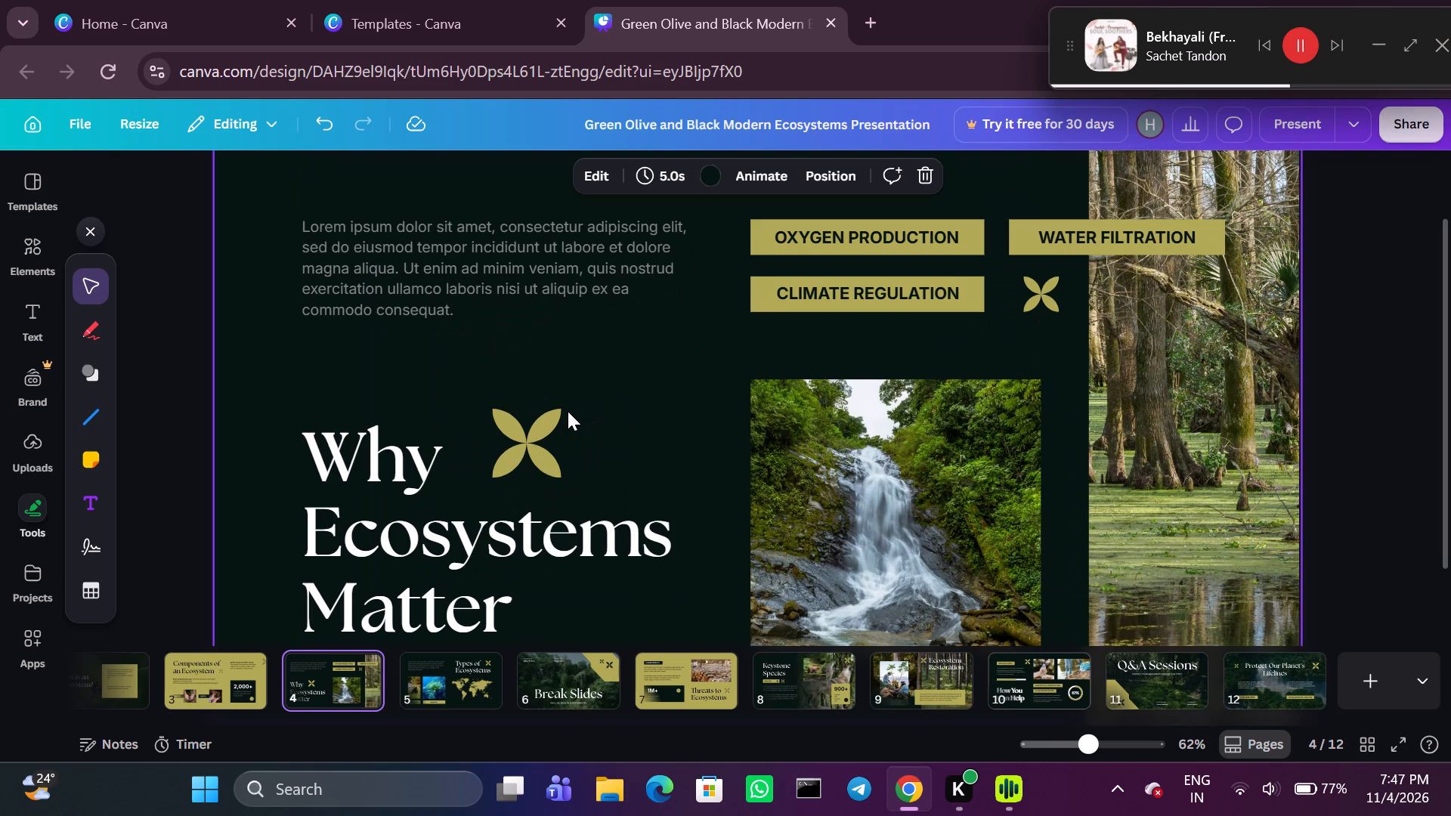
pyautogui.keyDown('ctrl'); pyautogui.scroll(1, 573, 400); pyautogui.keyUp('ctrl')
pyautogui.keyDown('ctrl'); pyautogui.scroll(-2, 512, 300); pyautogui.keyUp('ctrl')
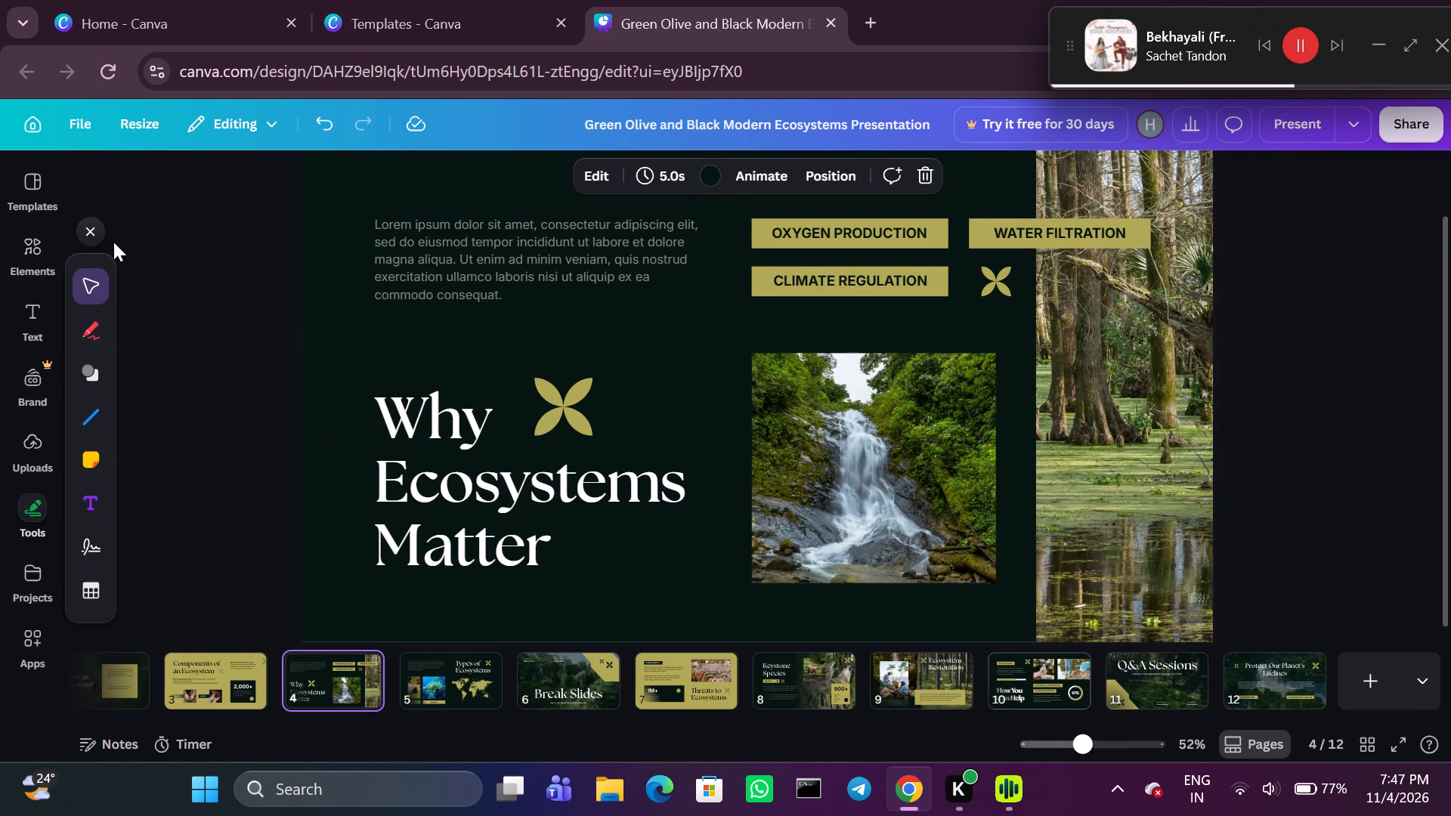
# Close the drawing tools palette beside slide 4.
pyautogui.click(102, 234)
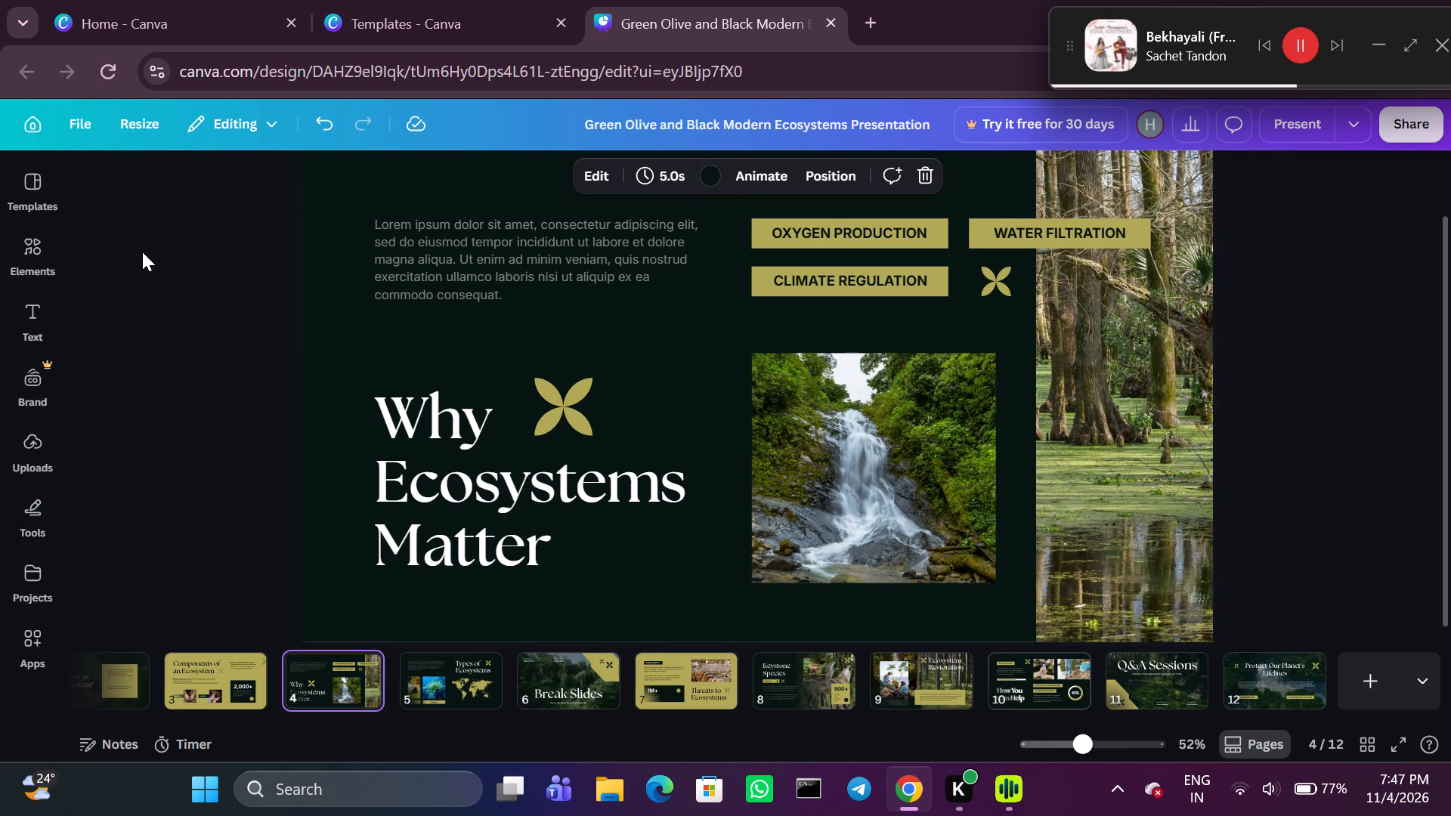
pyautogui.scroll(1, 252, 340)
pyautogui.keyDown('ctrl'); pyautogui.scroll(-1, 252, 340); pyautogui.keyUp('ctrl')
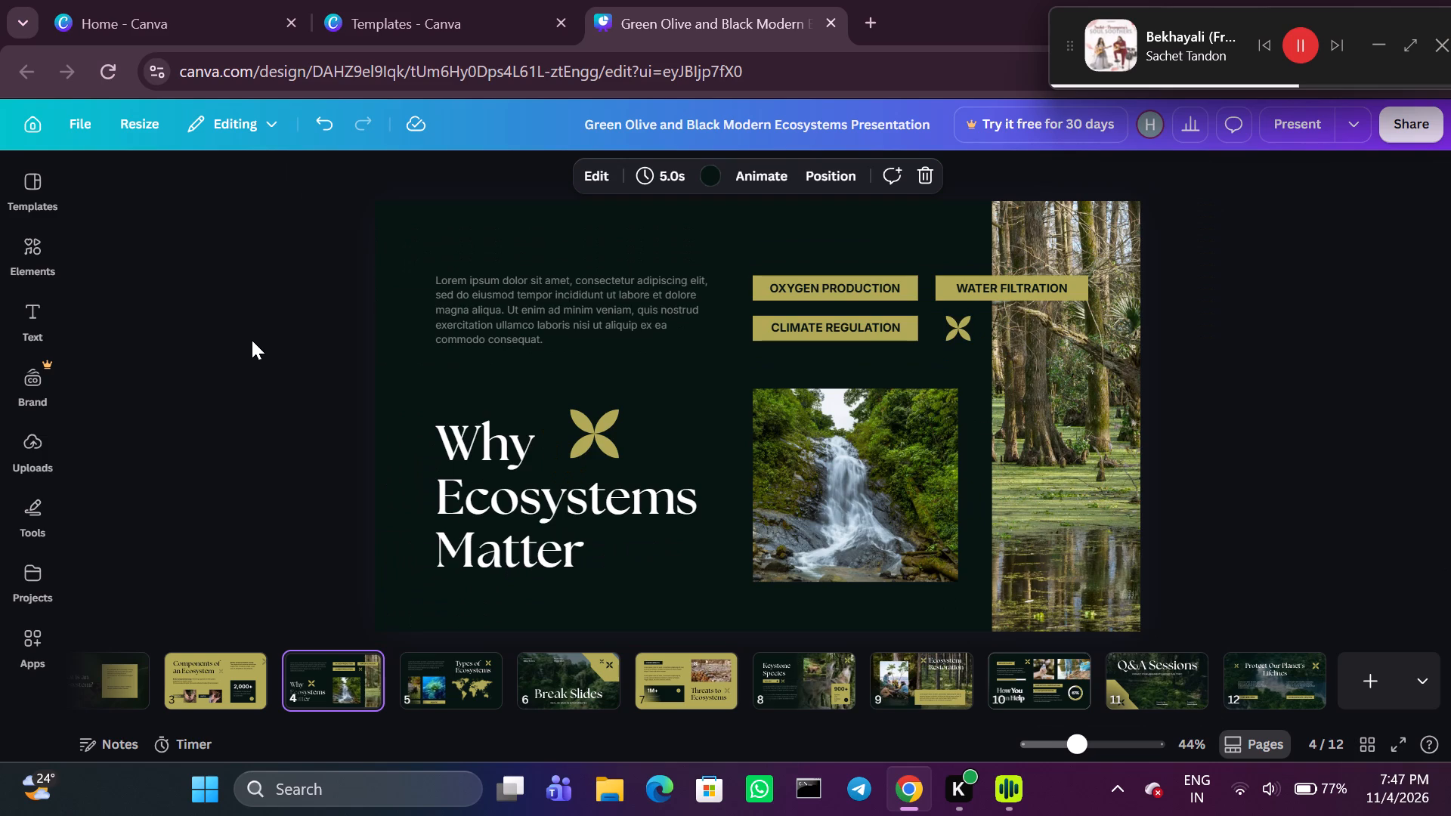
pyautogui.keyDown('ctrl'); pyautogui.scroll(1, 252, 340); pyautogui.keyUp('ctrl')
pyautogui.scroll(-1, 253, 340)
pyautogui.keyDown('ctrl'); pyautogui.scroll(1, 253, 338); pyautogui.keyUp('ctrl')
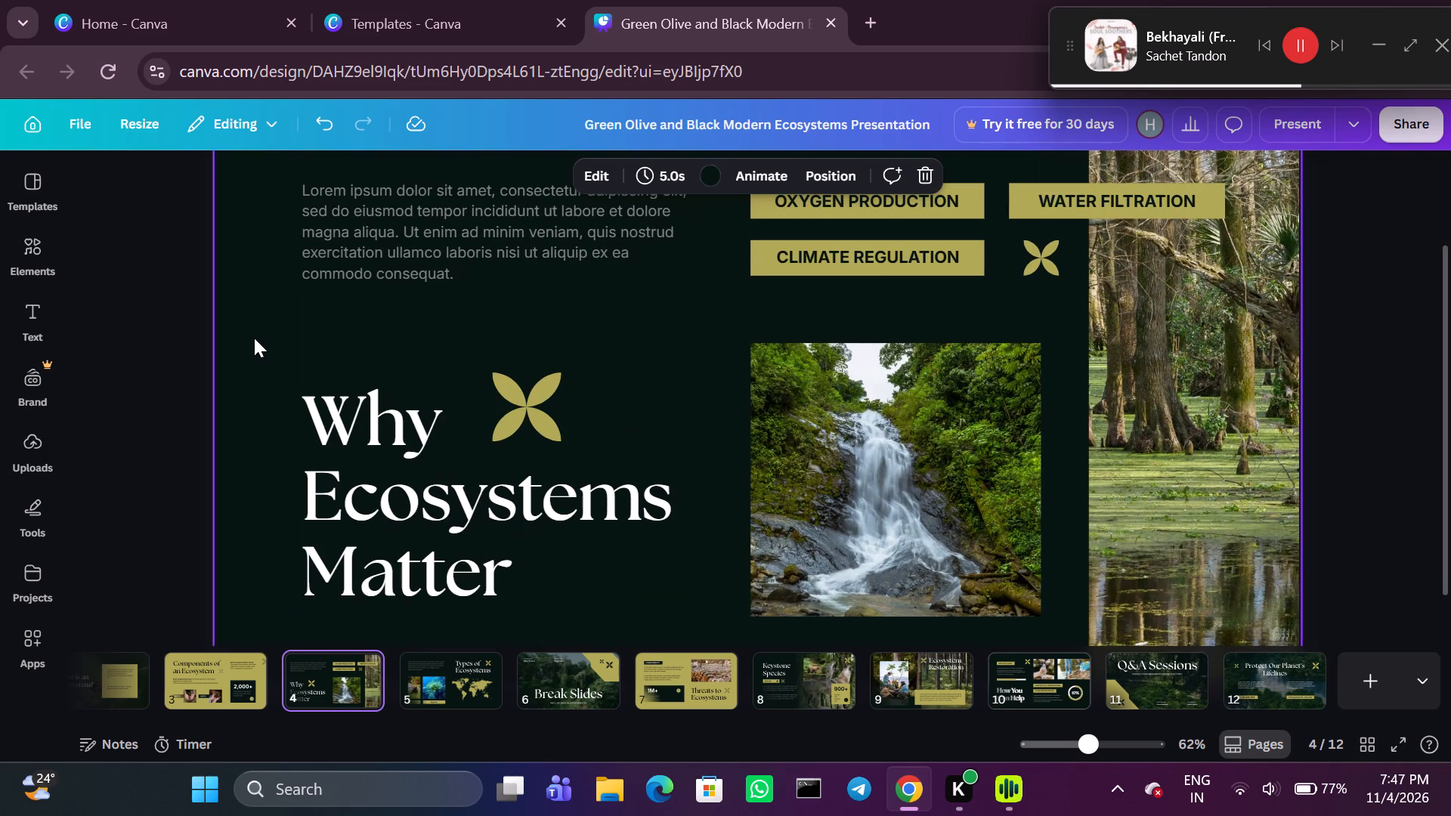
pyautogui.keyDown('ctrl'); pyautogui.scroll(-1, 176, 268); pyautogui.keyUp('ctrl')
pyautogui.keyDown('ctrl'); pyautogui.scroll(1, 179, 267); pyautogui.keyUp('ctrl')
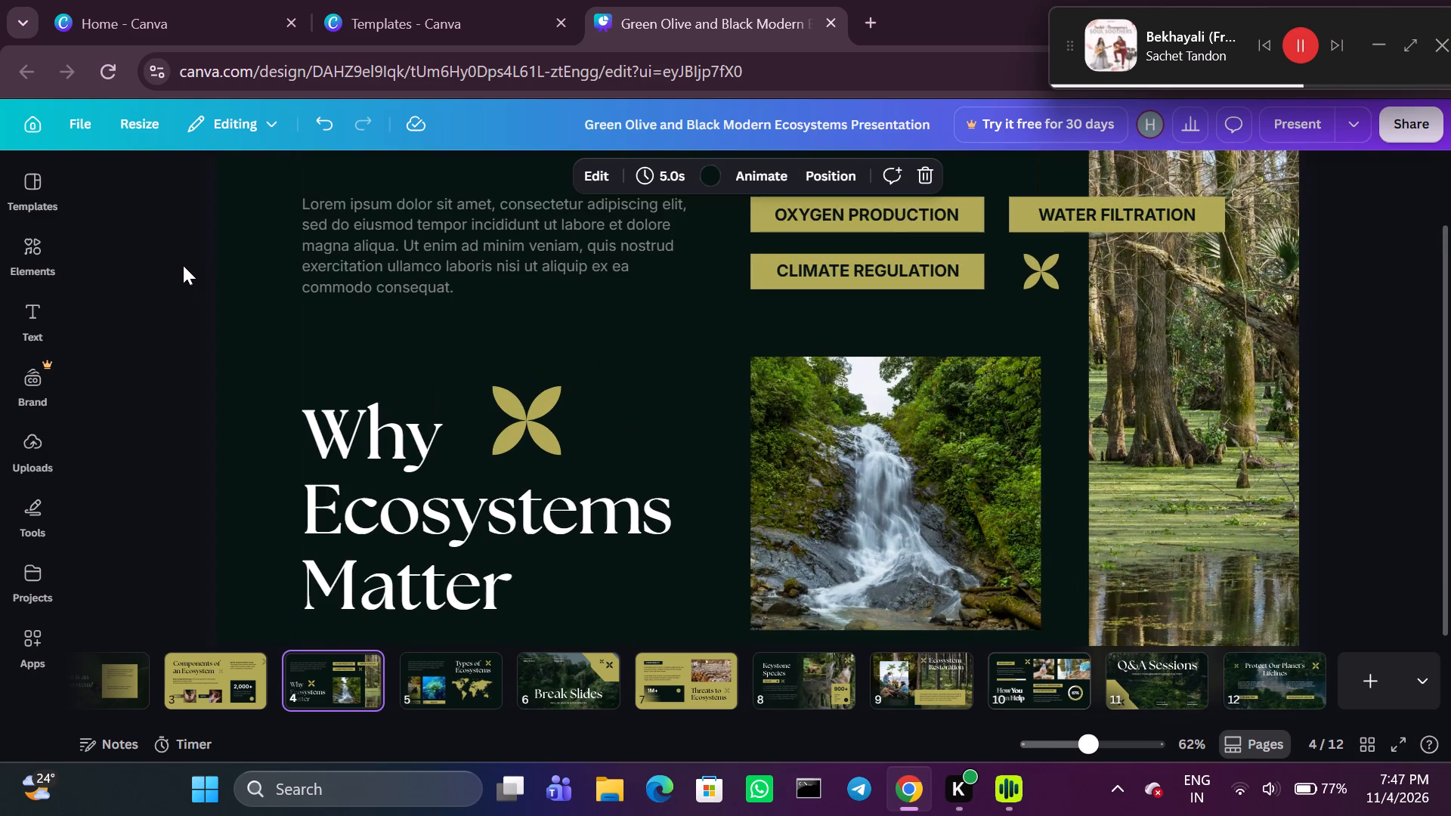
# Replace slide 4's placeholder paragraph with new text opening with "An ecosystem matters".
pyautogui.keyDown('ctrl'); pyautogui.doubleClick(331, 228); pyautogui.keyUp('ctrl')
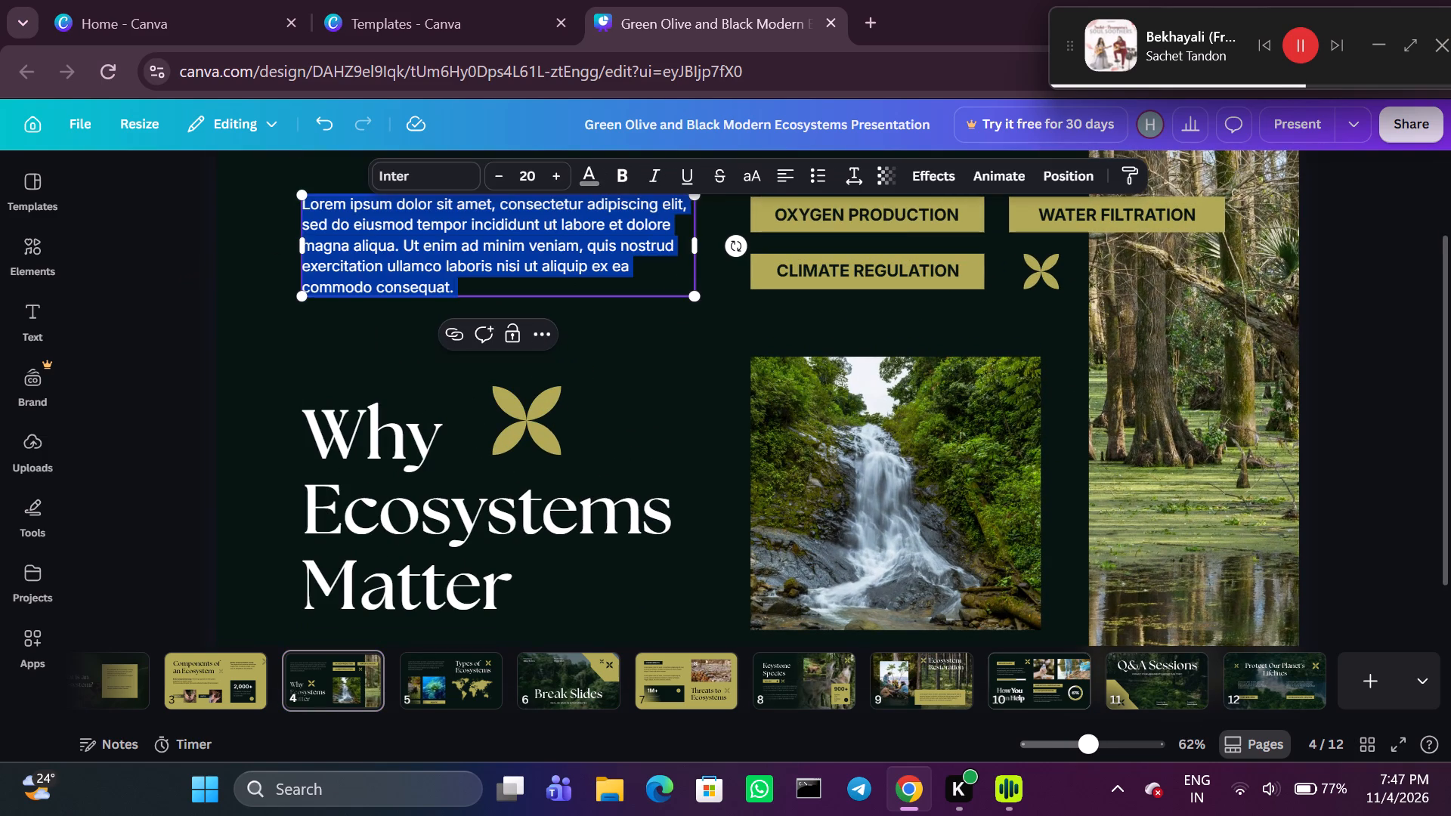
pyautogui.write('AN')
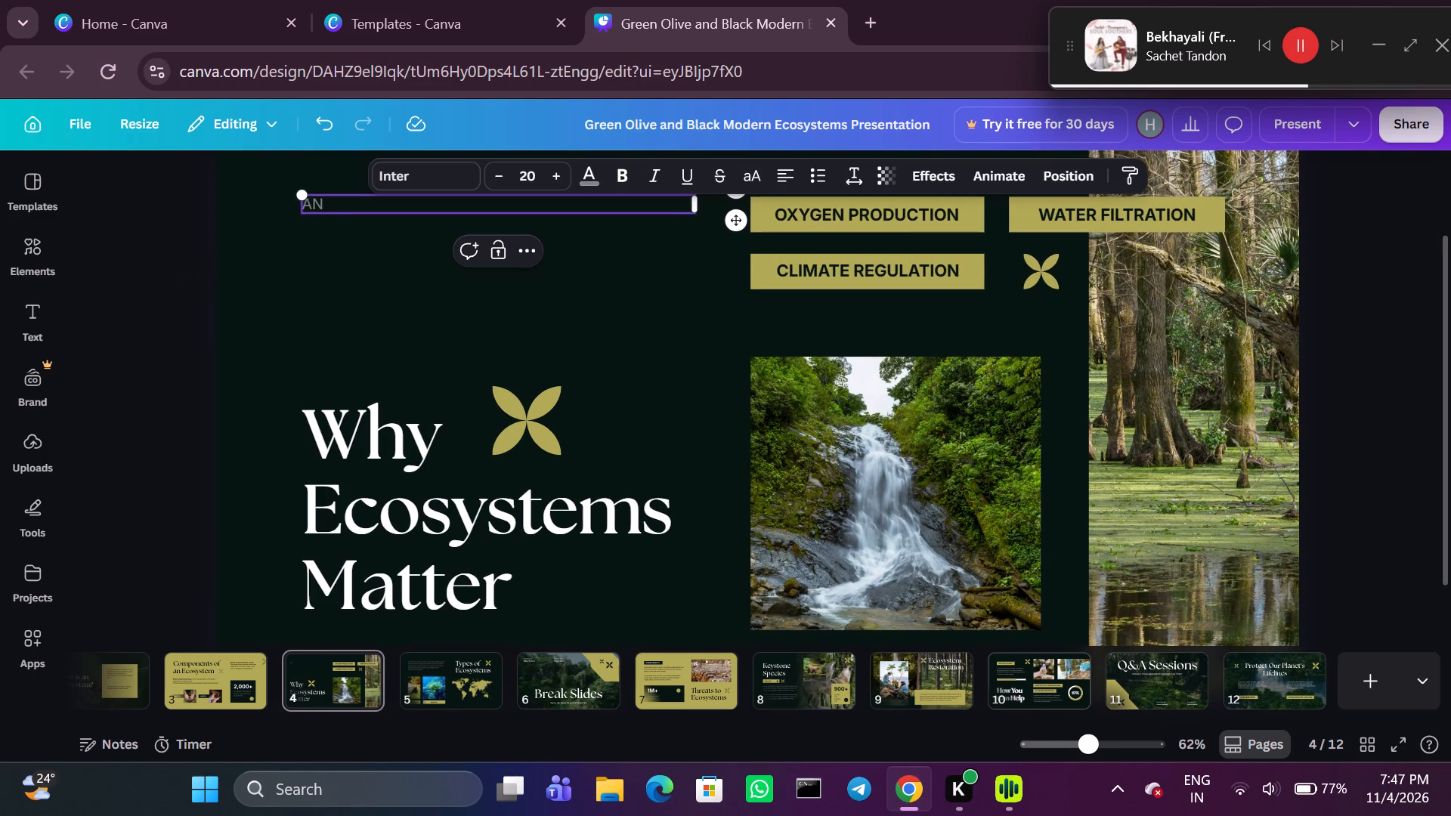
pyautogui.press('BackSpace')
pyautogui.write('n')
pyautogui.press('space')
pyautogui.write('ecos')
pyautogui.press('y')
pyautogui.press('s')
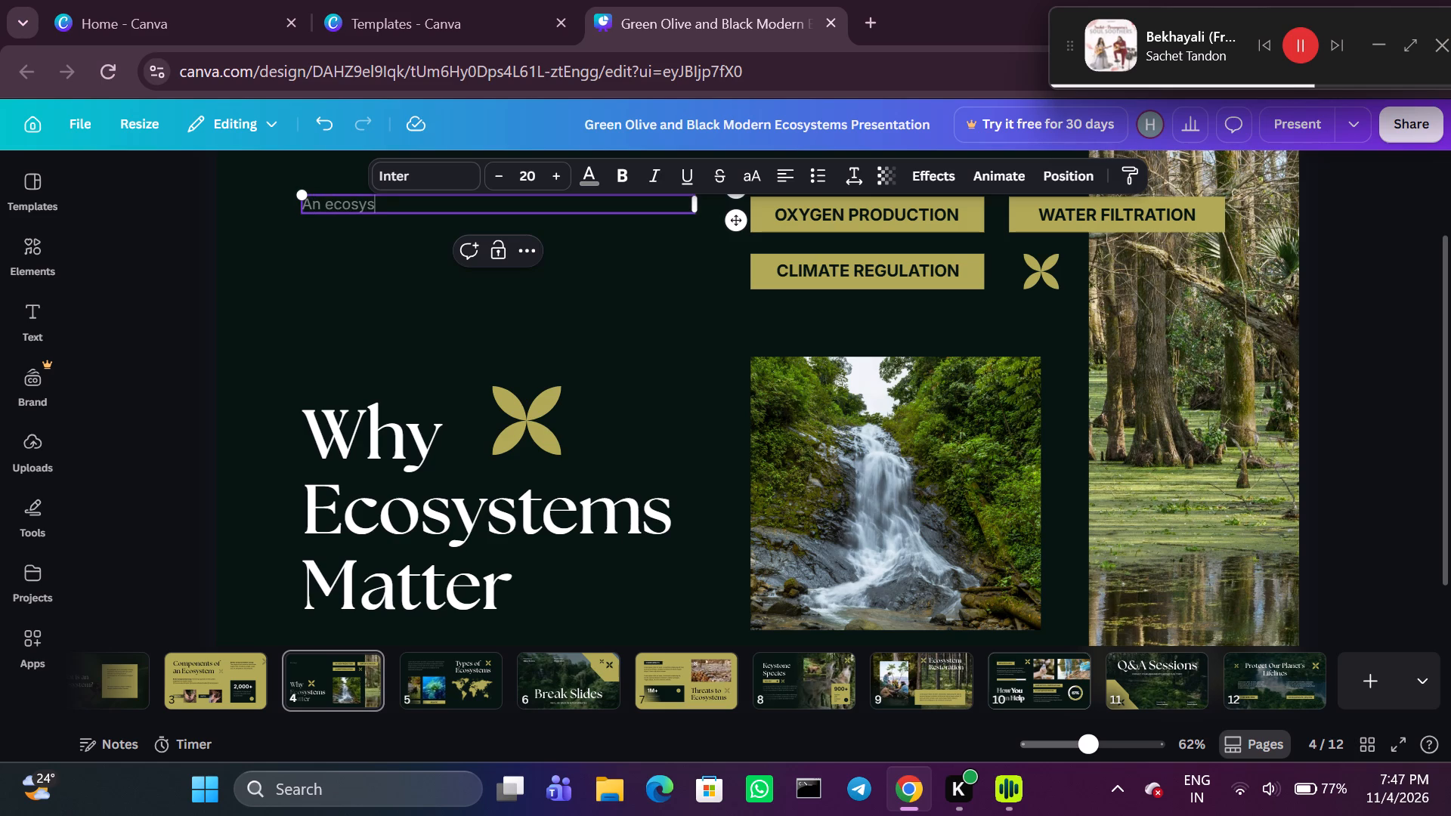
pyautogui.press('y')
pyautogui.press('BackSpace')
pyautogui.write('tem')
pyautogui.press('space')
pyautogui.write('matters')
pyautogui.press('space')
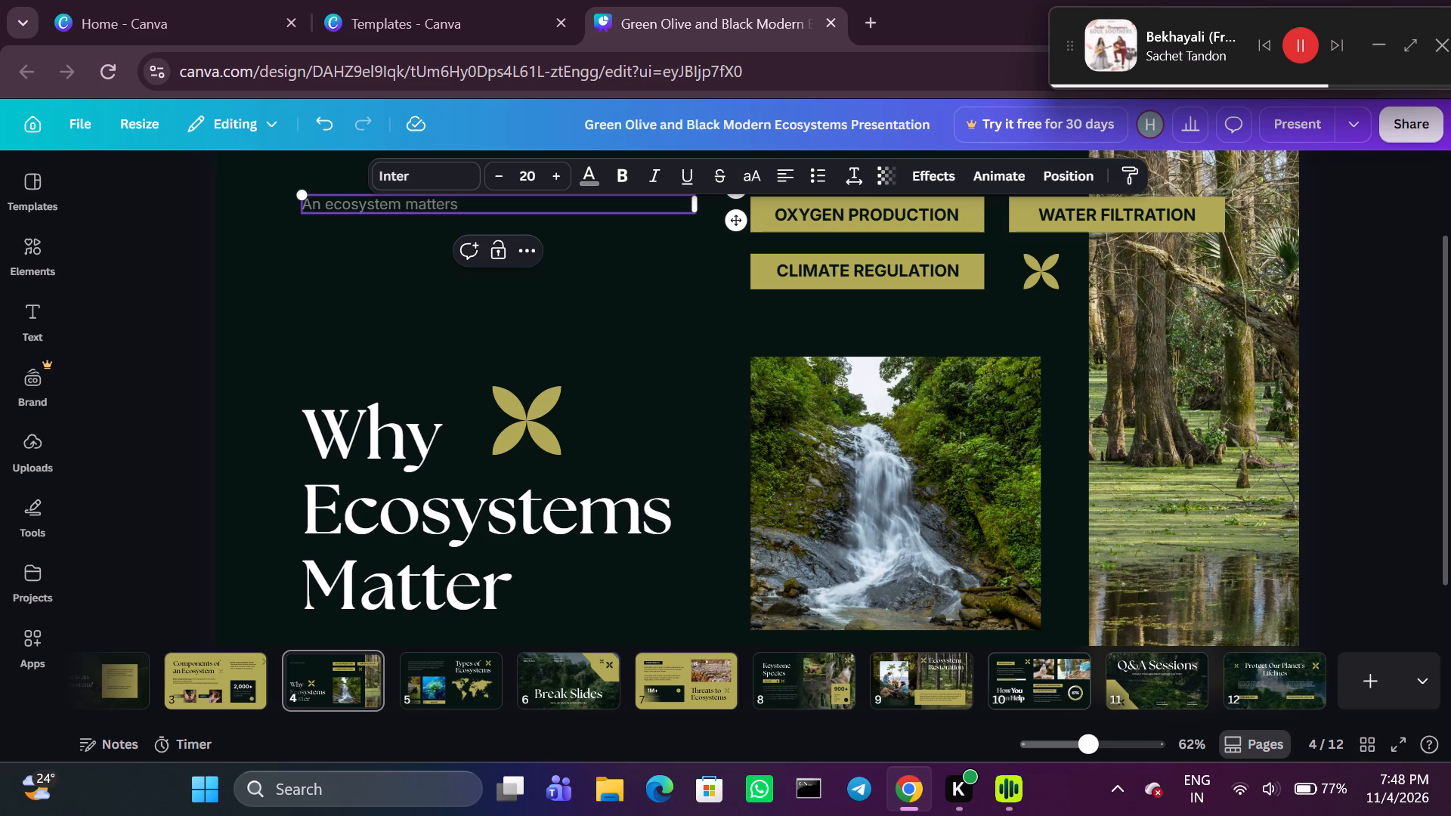
# Continue slide 4's paragraph with "becaus it provides the fundamental".
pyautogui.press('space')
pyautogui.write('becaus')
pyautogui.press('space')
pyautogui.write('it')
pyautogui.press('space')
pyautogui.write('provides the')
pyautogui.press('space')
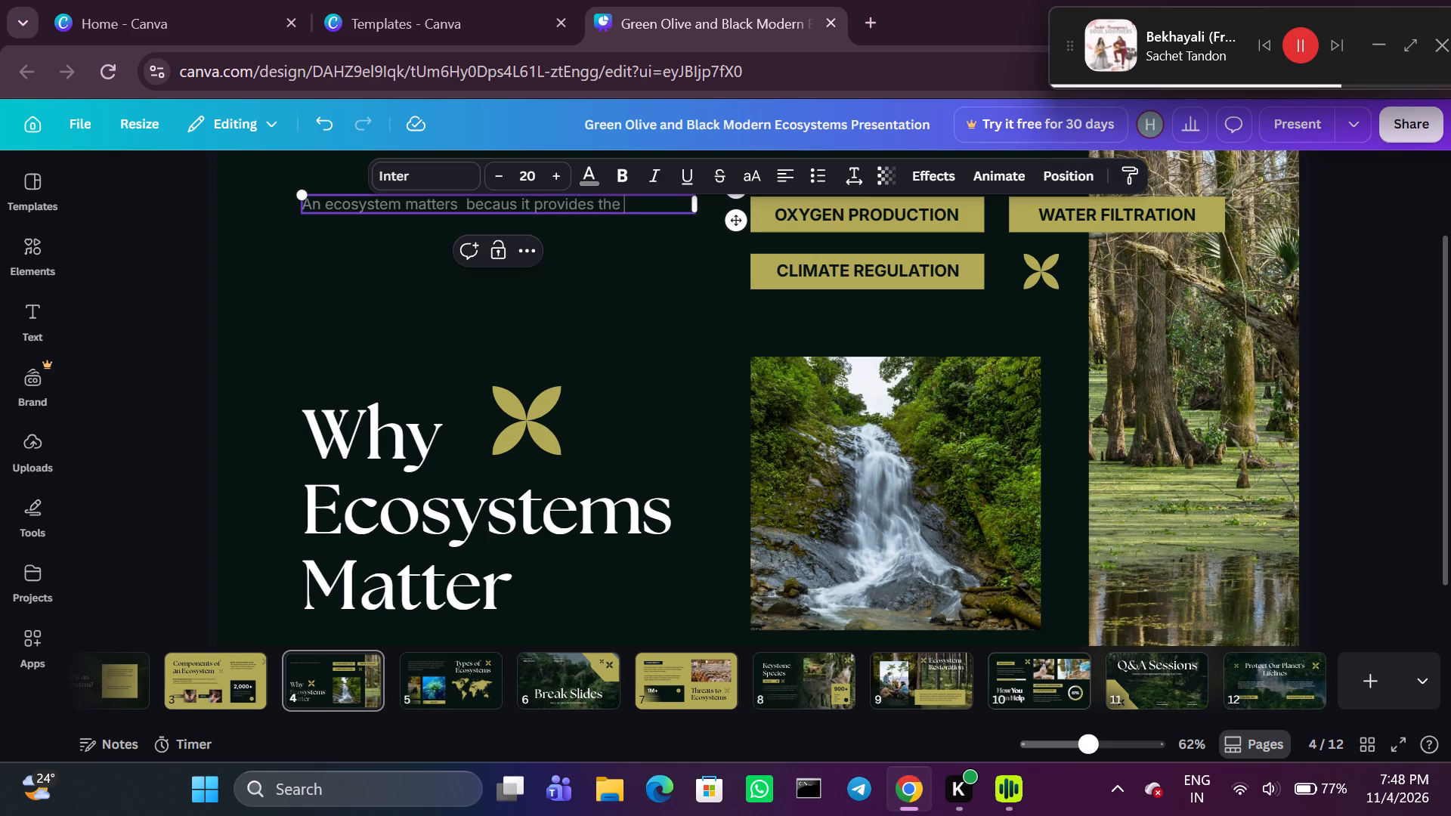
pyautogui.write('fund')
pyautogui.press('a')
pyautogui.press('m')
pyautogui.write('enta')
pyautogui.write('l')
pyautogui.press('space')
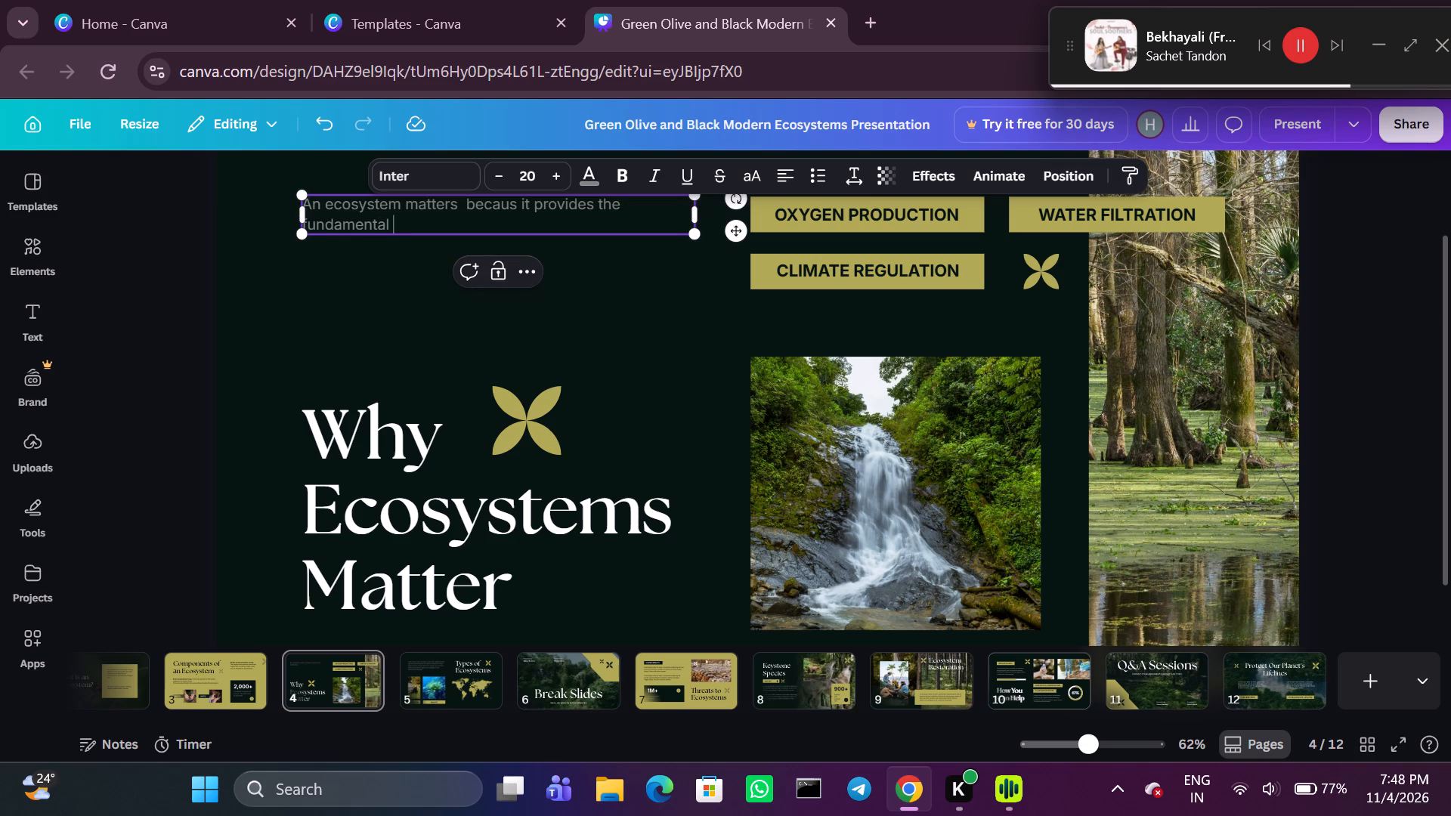
# Add "life-support system" after "fundamental" in slide 4's paragraph.
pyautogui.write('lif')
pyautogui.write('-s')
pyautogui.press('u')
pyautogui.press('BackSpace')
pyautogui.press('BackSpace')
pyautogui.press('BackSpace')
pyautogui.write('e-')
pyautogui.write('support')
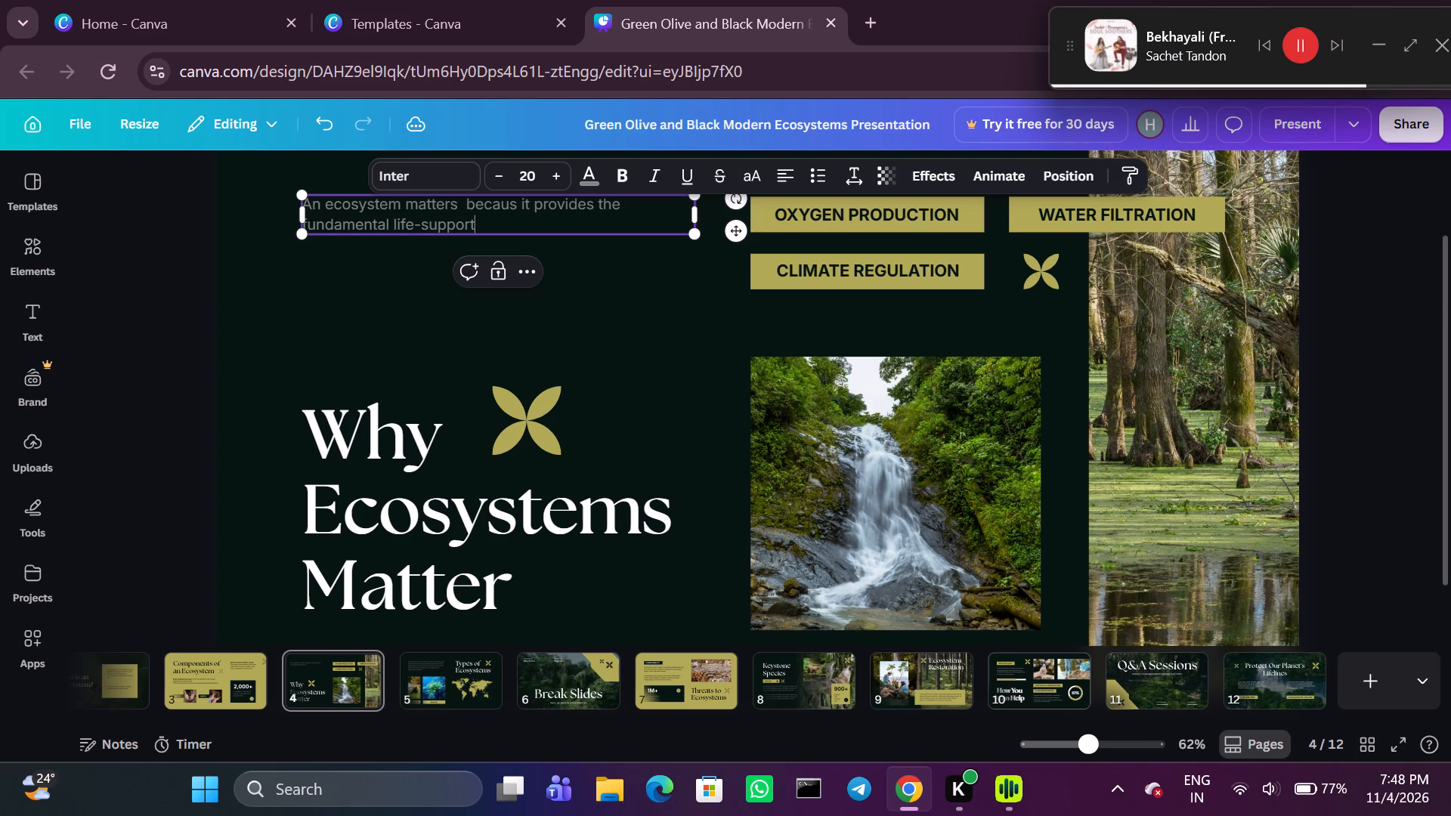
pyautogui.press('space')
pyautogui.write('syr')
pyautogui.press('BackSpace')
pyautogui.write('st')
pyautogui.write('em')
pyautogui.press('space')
# Continue the sentence in slide 4's paragraph with "that make human".
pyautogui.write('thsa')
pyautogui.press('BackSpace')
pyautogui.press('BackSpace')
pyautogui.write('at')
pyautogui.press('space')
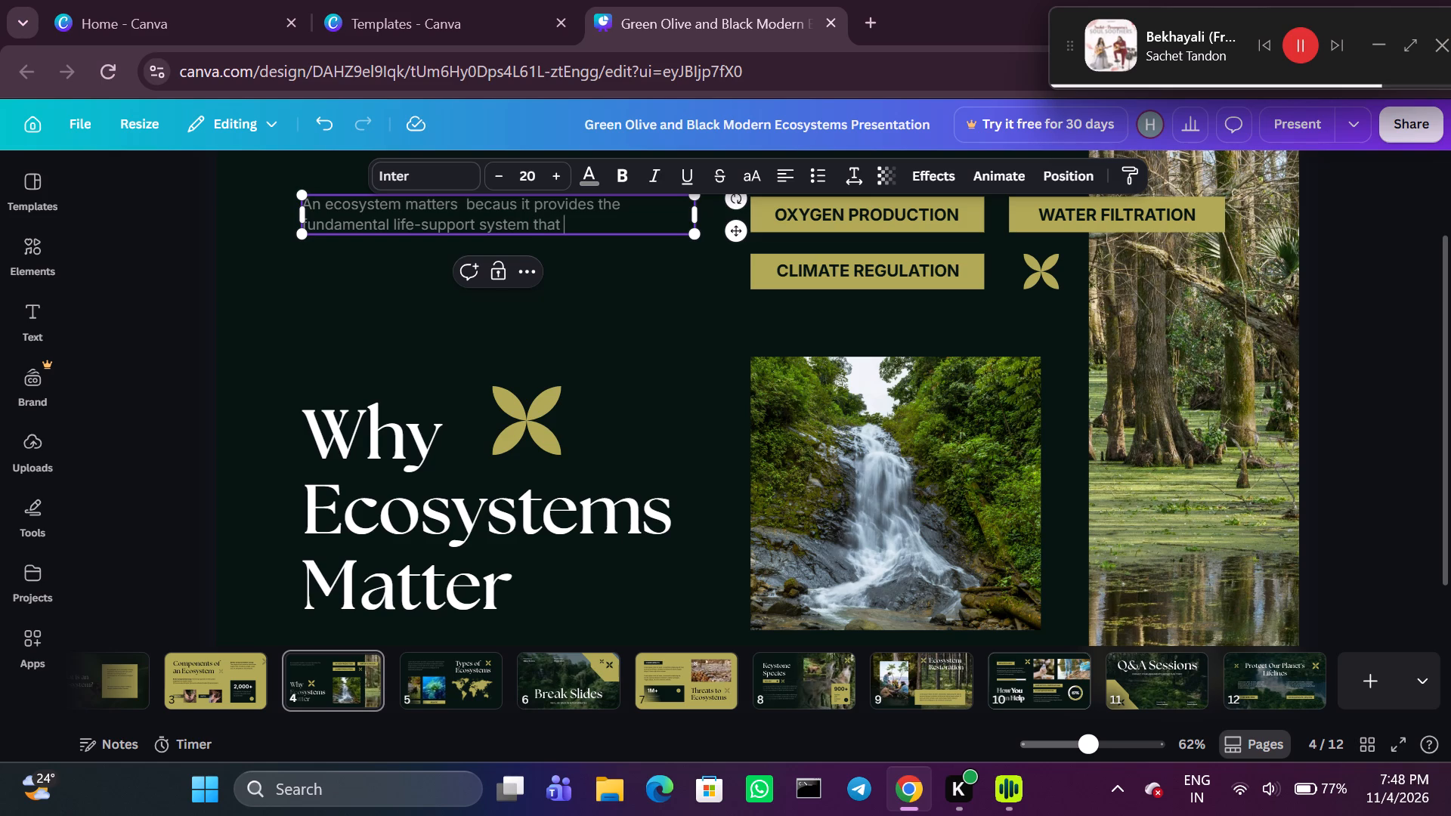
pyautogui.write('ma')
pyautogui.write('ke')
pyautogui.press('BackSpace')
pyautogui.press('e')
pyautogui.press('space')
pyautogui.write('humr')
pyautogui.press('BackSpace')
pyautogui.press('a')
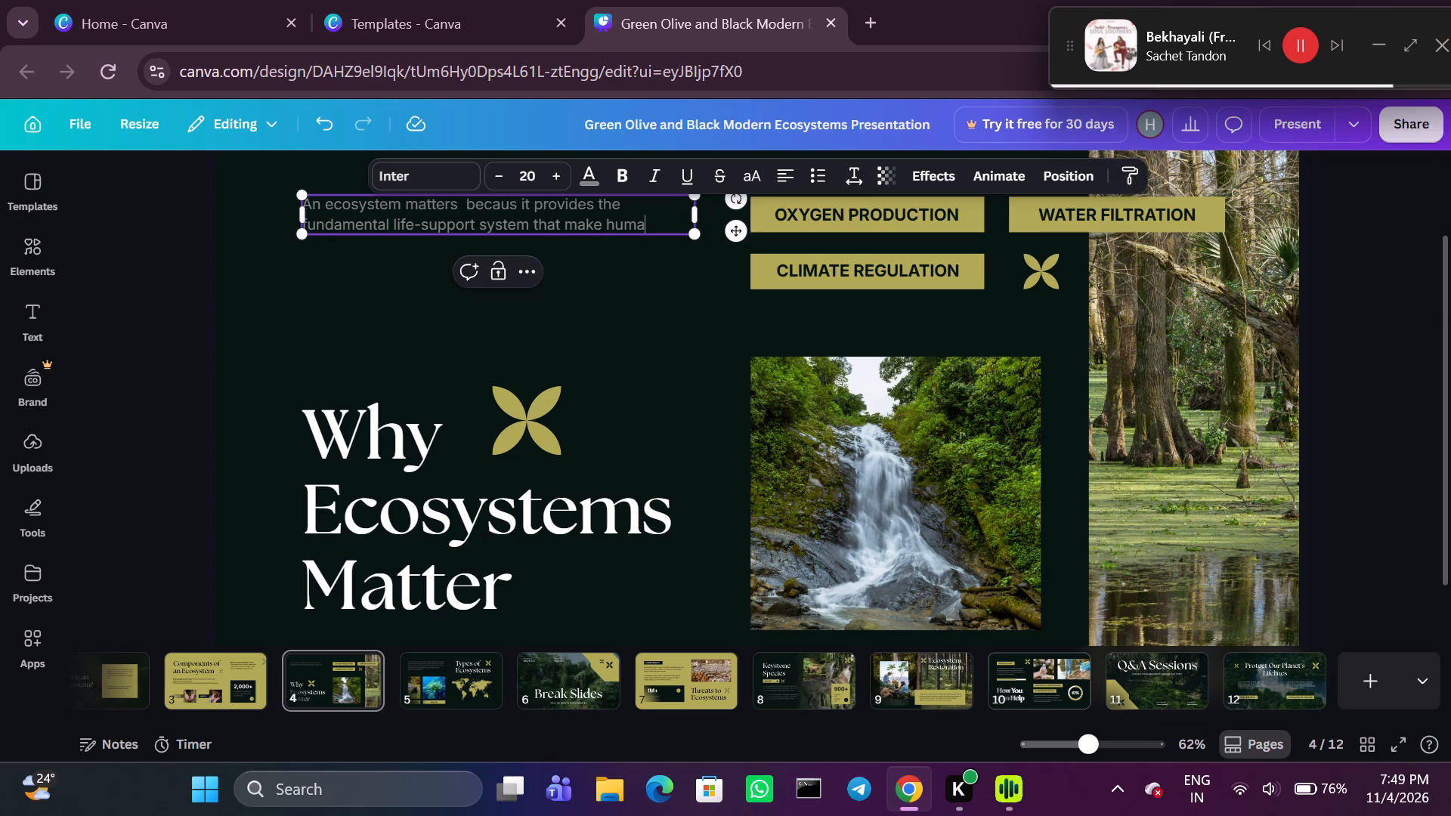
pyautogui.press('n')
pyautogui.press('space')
# Add "survival," after "human" in slide 4's paragraph, correcting the misspelled attempts at the word.
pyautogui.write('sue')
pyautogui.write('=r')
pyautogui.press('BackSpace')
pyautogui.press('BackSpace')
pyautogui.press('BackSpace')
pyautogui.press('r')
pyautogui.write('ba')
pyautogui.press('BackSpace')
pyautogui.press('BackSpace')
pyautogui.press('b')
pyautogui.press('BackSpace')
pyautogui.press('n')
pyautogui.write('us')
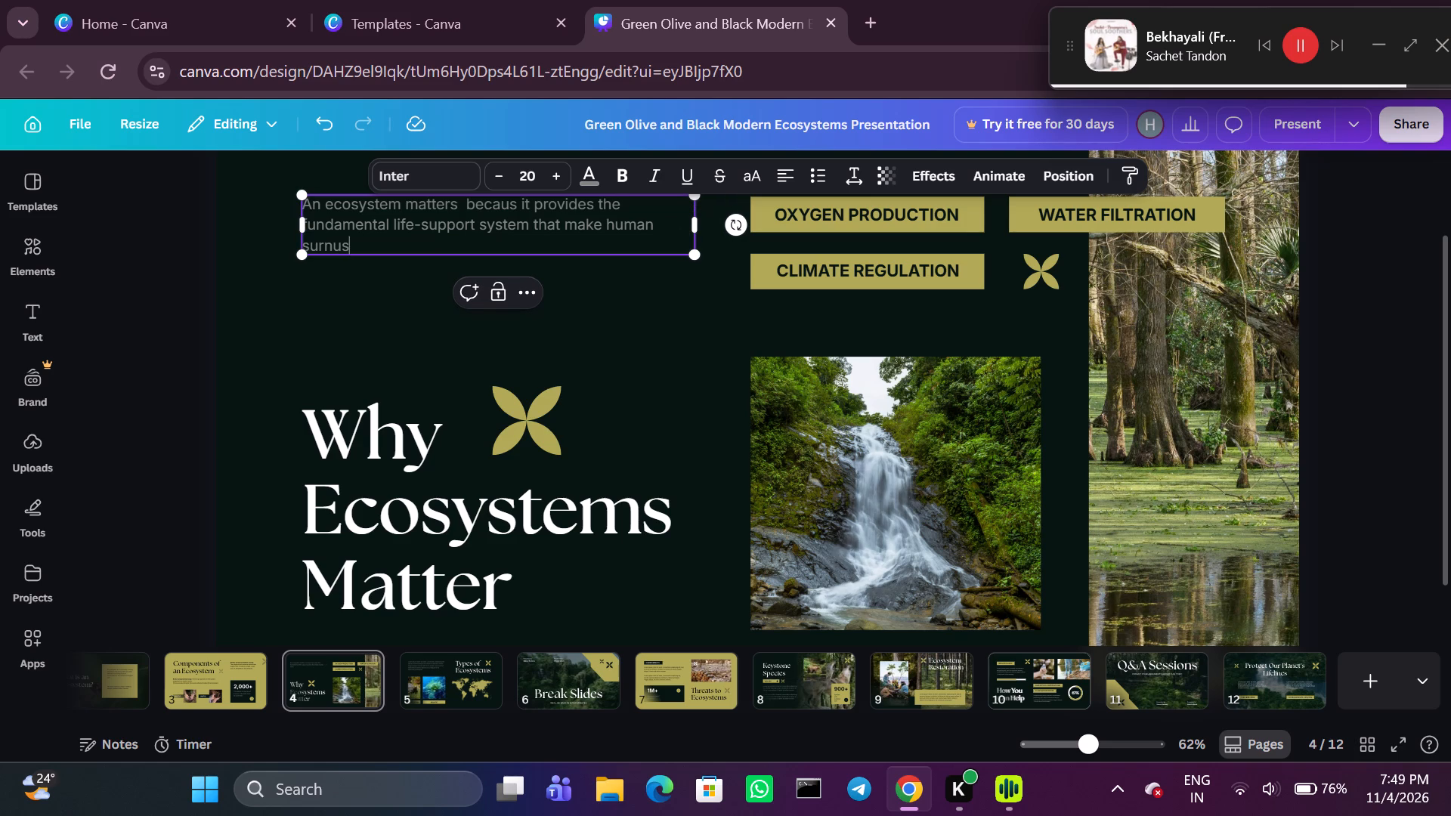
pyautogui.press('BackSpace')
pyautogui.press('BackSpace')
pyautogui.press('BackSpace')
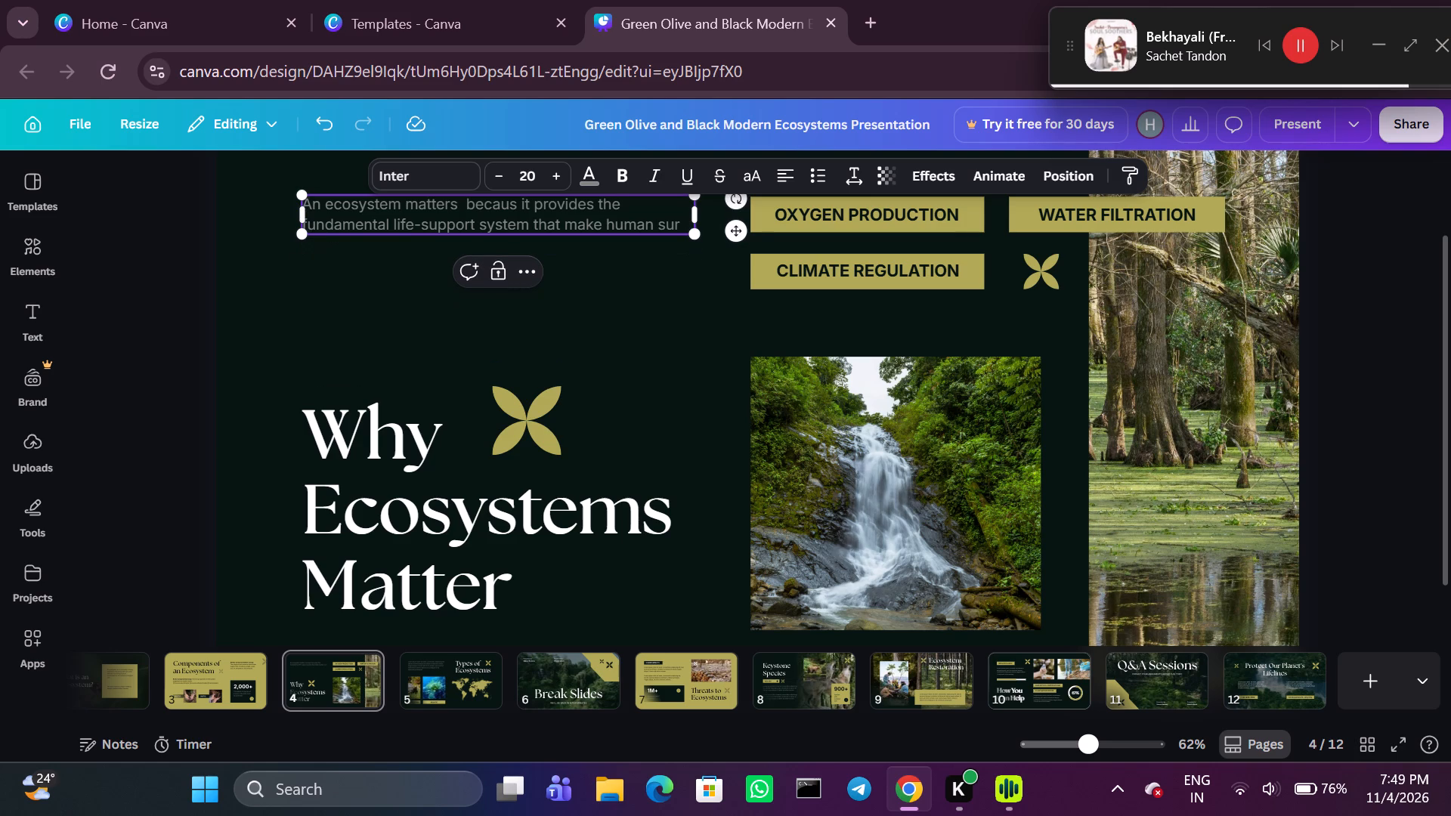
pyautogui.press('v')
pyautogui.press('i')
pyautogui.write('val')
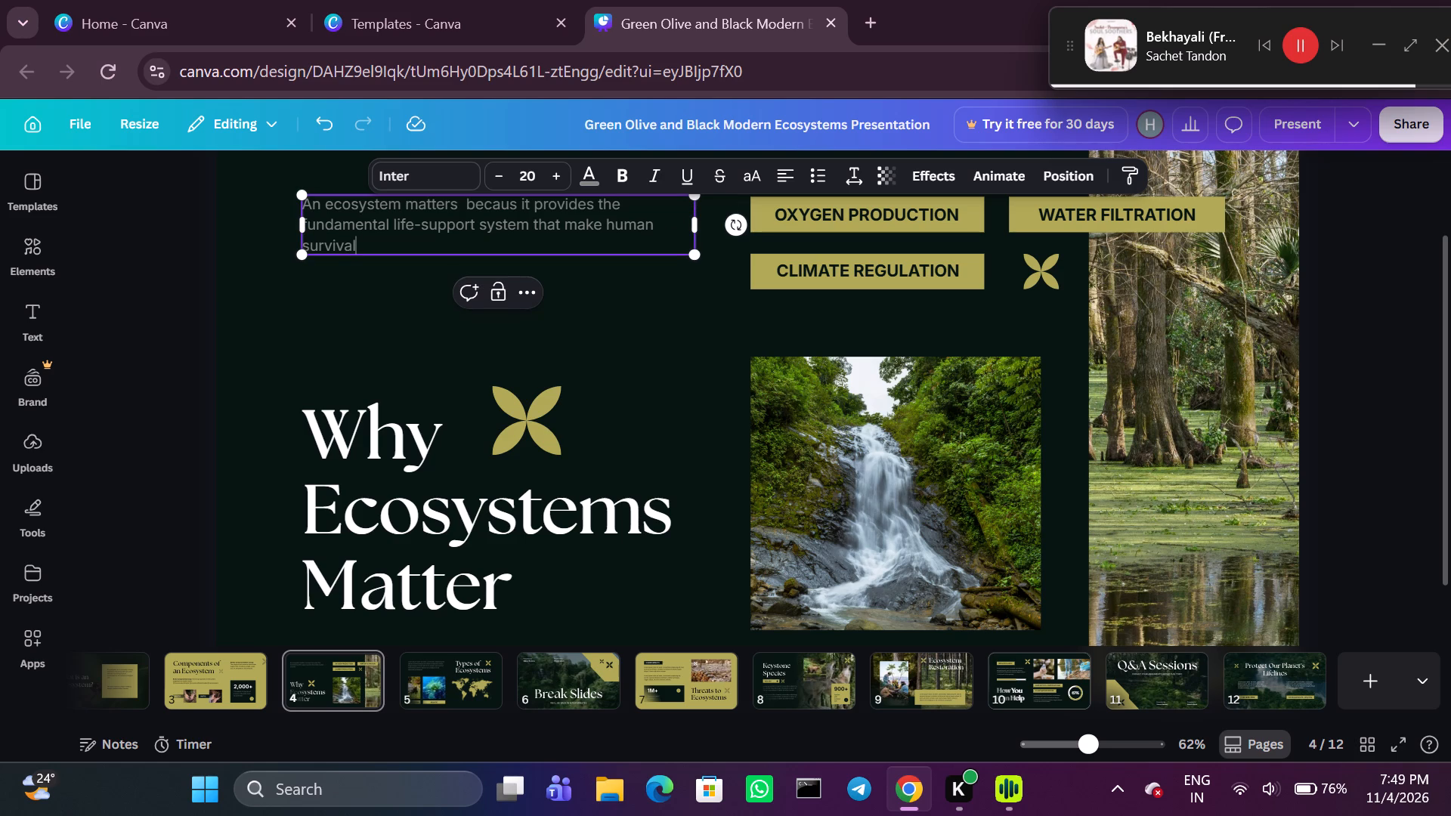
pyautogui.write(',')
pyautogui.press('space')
# Add "economic" after "survival," in slide 4's paragraph.
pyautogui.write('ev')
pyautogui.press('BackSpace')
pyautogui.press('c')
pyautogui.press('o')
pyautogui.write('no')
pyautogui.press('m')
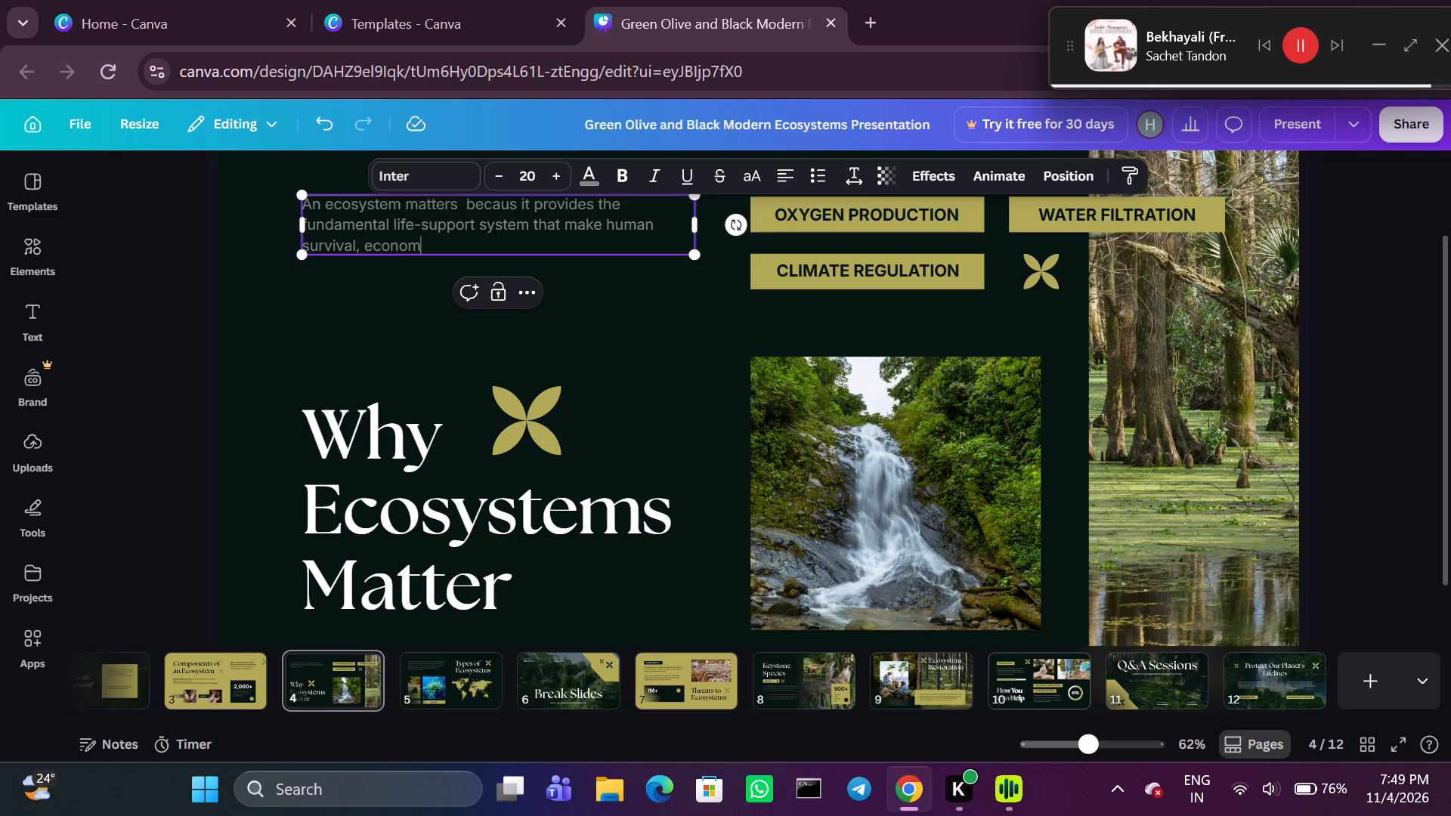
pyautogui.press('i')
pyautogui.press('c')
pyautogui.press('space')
# Add "activity," after "economic" in slide 4's paragraph.
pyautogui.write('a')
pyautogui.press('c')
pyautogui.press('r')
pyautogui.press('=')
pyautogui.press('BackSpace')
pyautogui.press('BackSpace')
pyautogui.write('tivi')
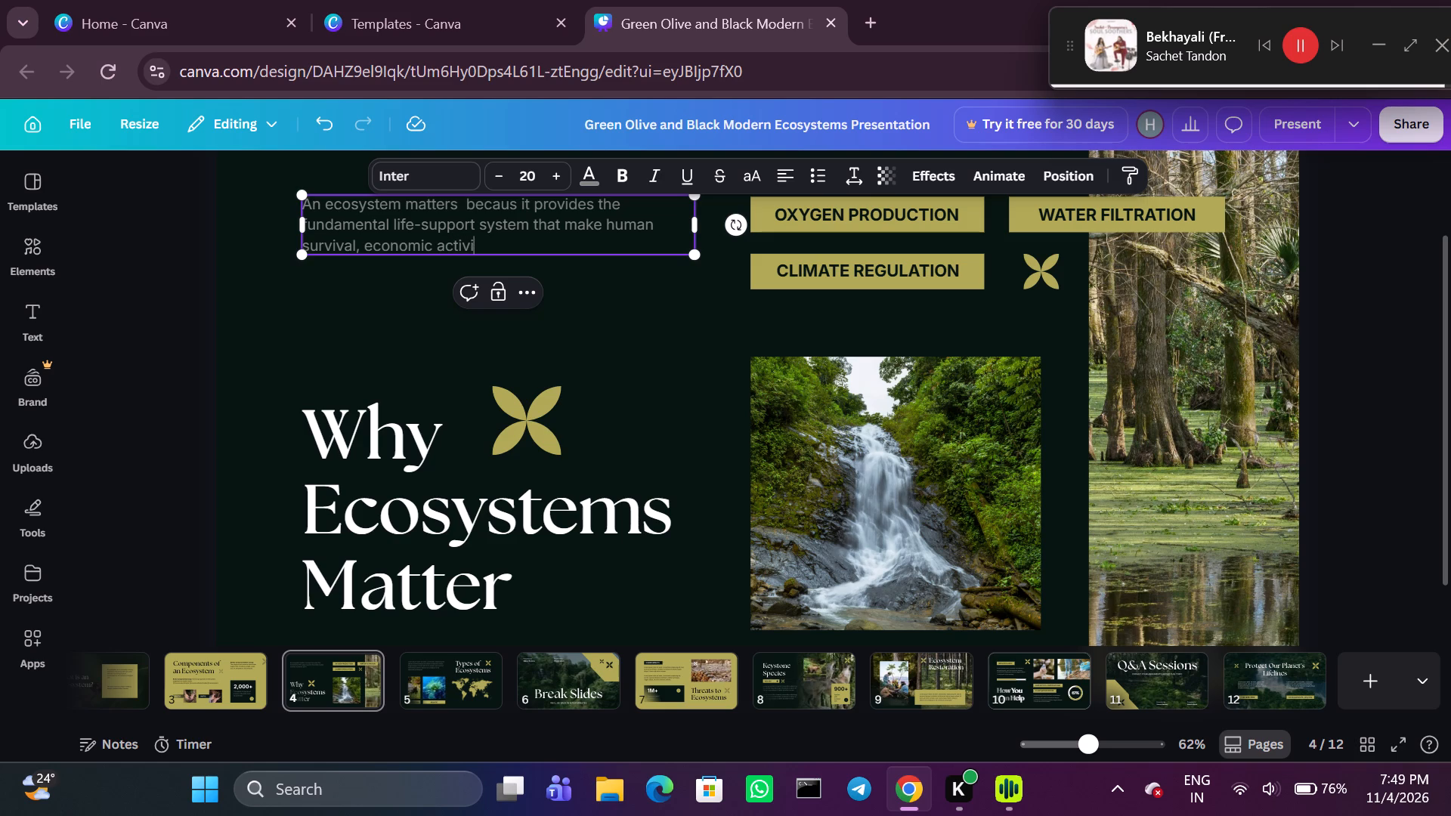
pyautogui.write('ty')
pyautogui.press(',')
# Continue the sentence in slide 4's paragraph with "and plantary".
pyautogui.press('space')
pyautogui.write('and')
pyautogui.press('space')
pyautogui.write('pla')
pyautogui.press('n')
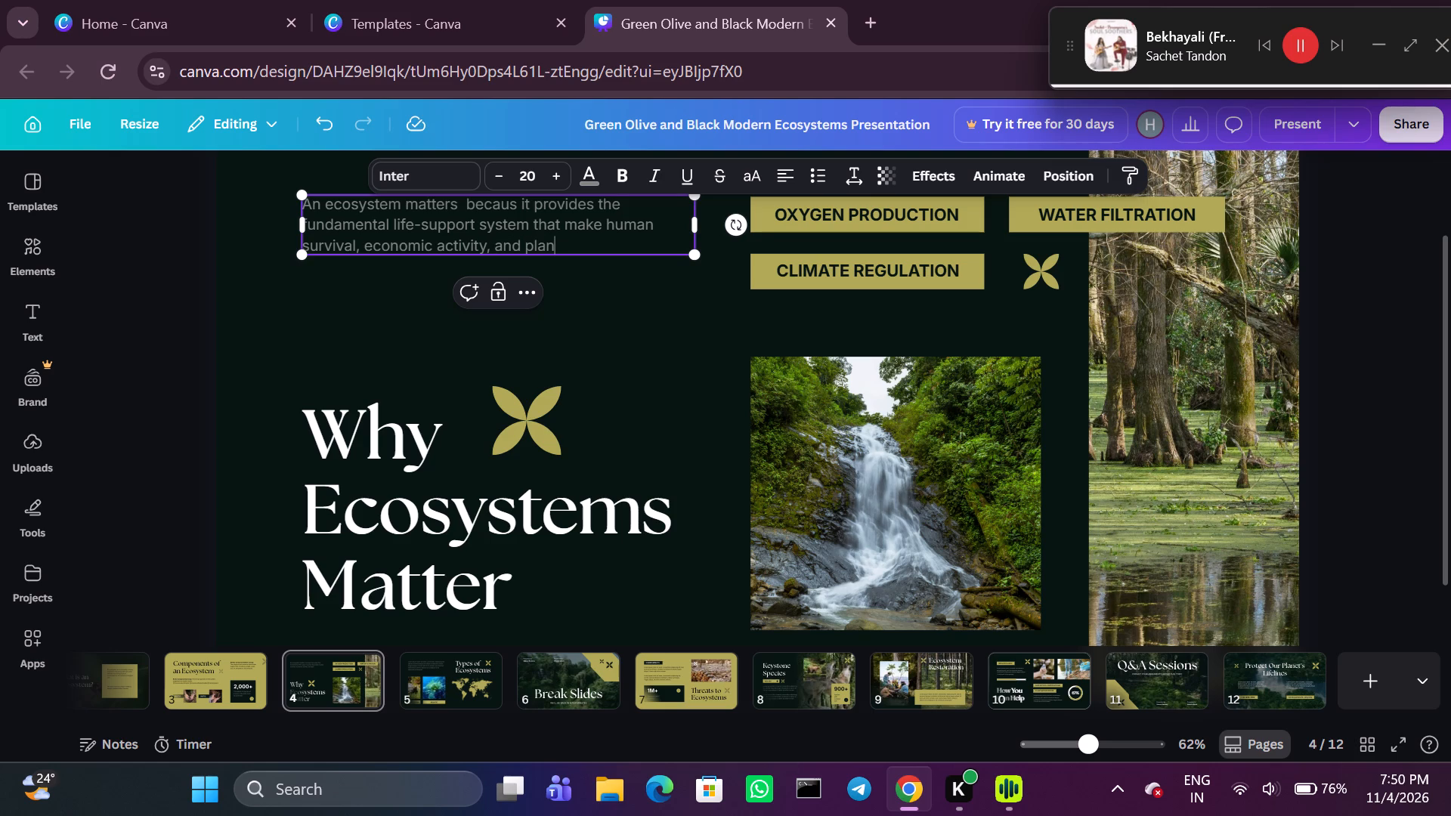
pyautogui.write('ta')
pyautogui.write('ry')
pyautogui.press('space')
# Finish the first sentence of slide 4's paragraph with "balance possible.", correcting the misspelled "balnce".
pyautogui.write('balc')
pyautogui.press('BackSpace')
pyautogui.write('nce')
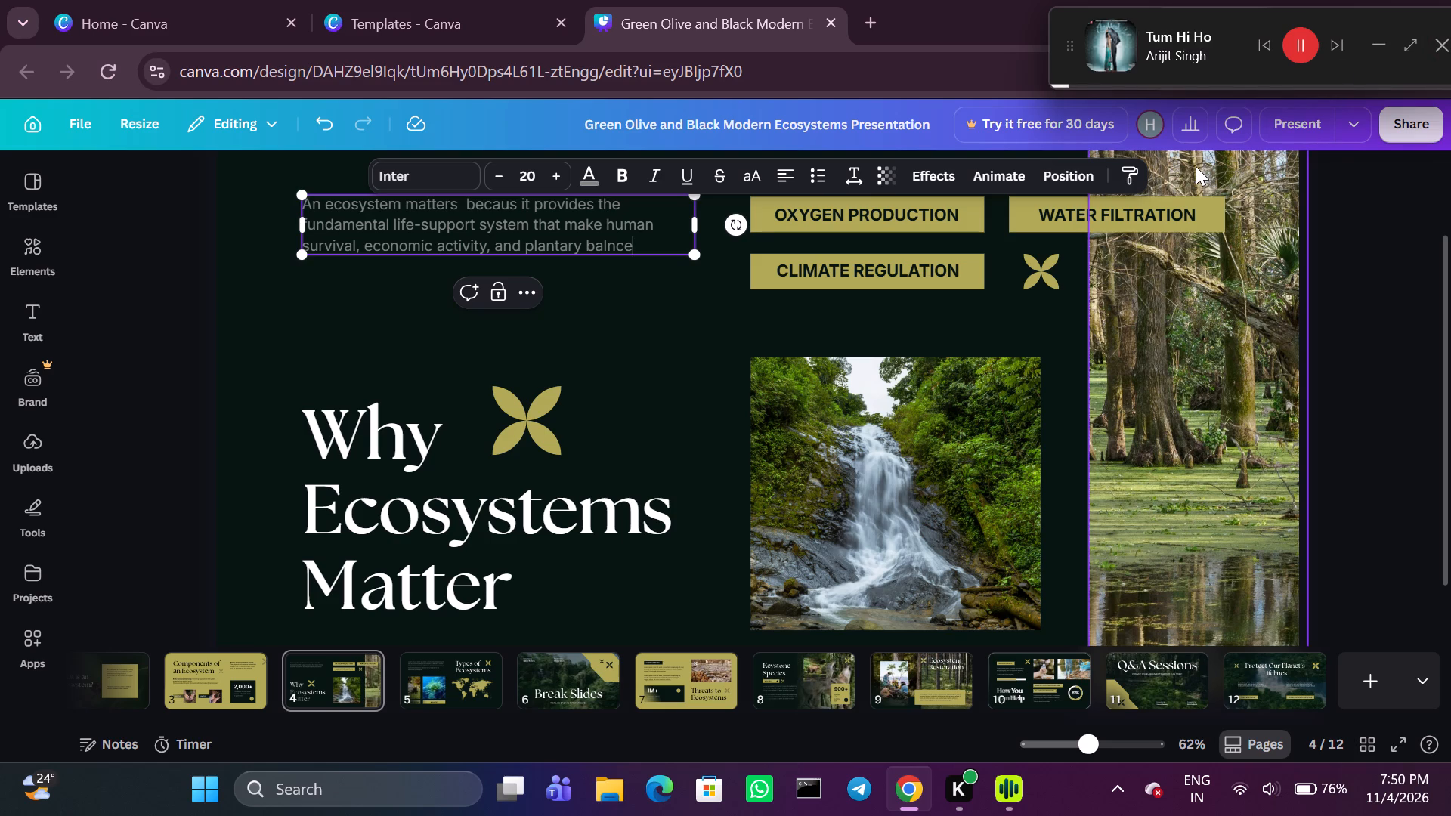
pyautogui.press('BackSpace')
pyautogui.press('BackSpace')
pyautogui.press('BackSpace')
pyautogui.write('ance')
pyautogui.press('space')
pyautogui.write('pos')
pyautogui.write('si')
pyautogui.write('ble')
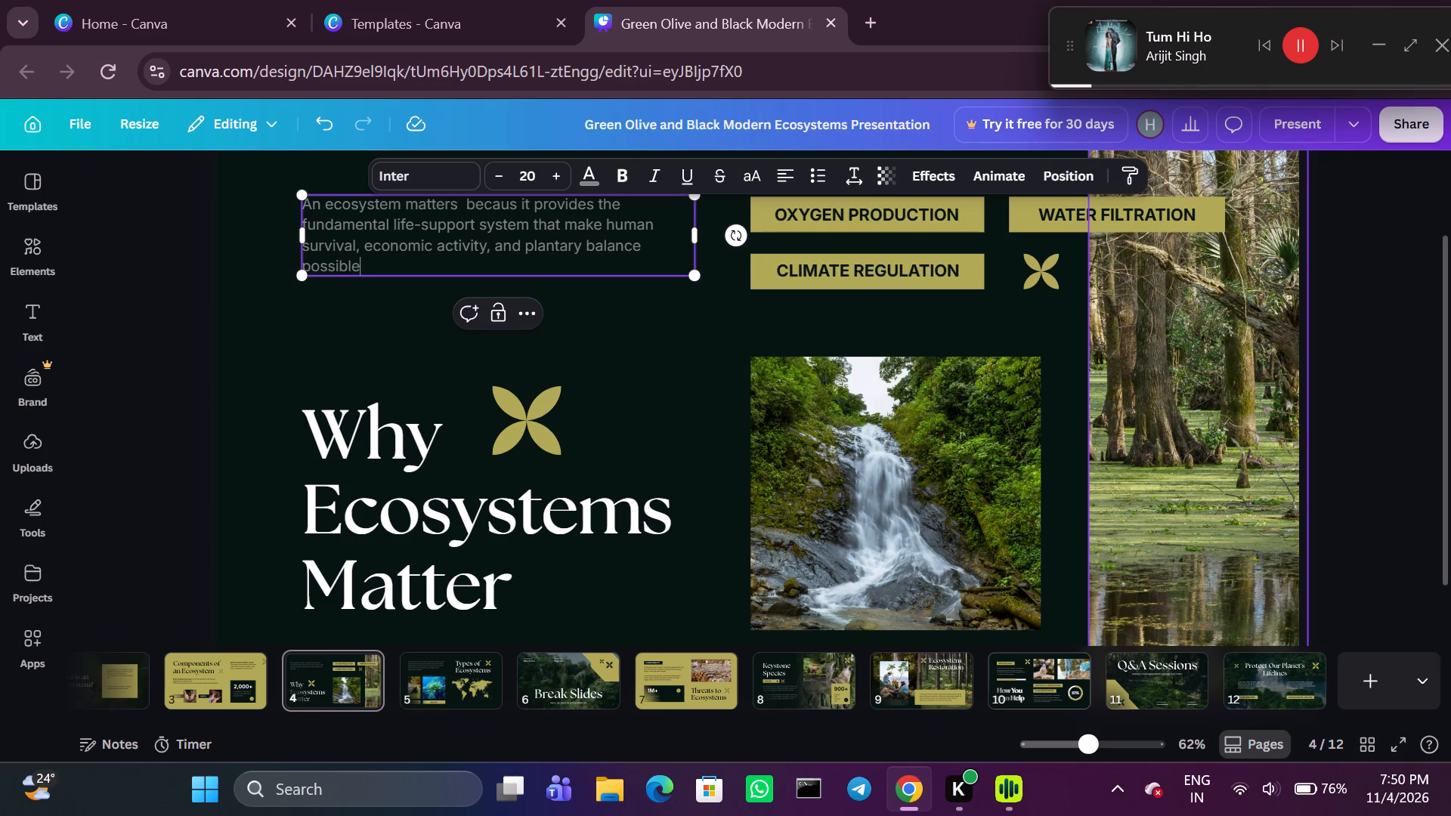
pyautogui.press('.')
# Start the second sentence of slide 4's paragraph with "These benefits", directly after "possible.".
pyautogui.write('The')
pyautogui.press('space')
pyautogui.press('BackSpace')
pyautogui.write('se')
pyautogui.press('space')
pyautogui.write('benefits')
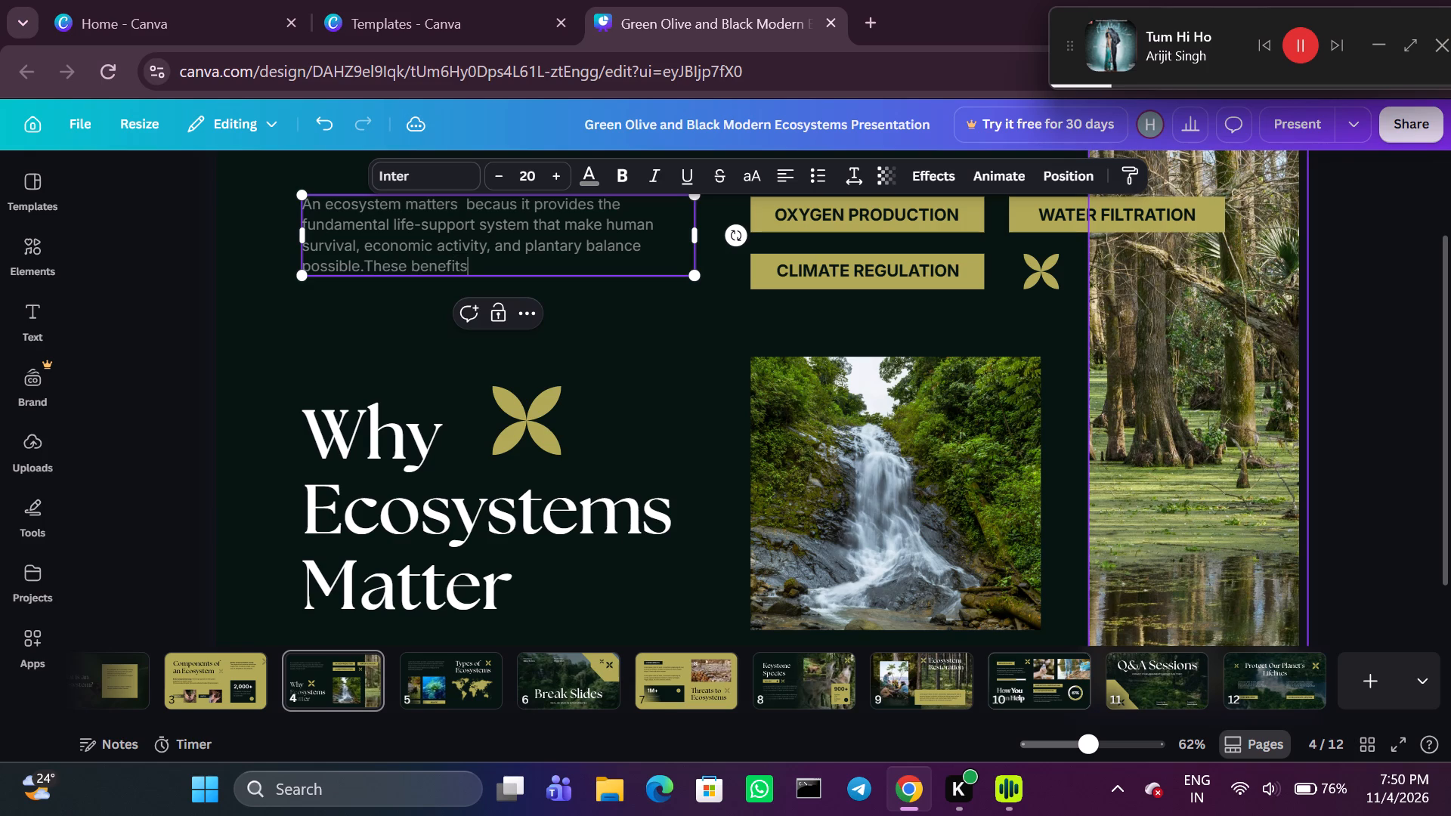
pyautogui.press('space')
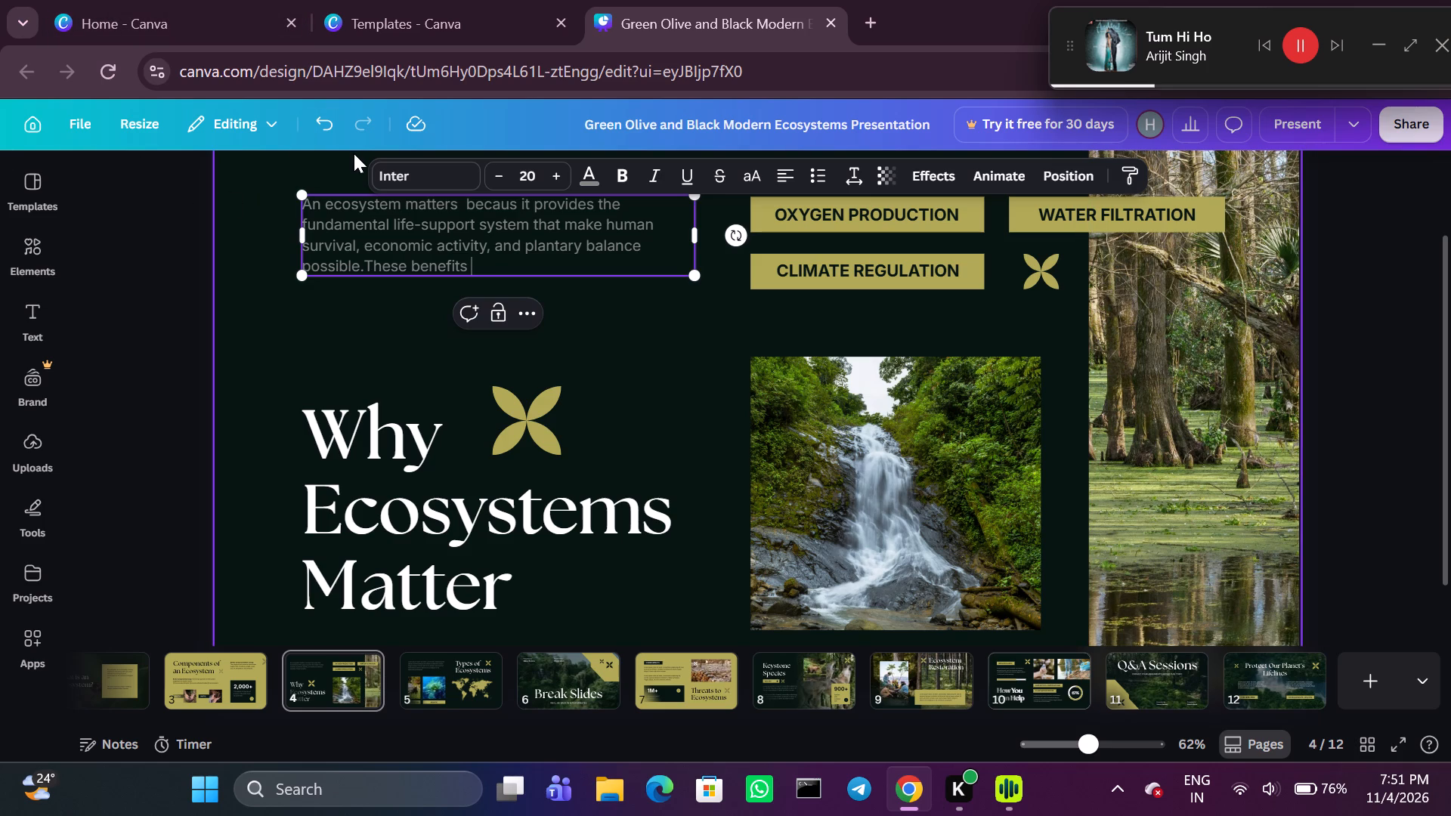
# Continue the second sentence of slide 4's paragraph with "are collectively known as ecosystem".
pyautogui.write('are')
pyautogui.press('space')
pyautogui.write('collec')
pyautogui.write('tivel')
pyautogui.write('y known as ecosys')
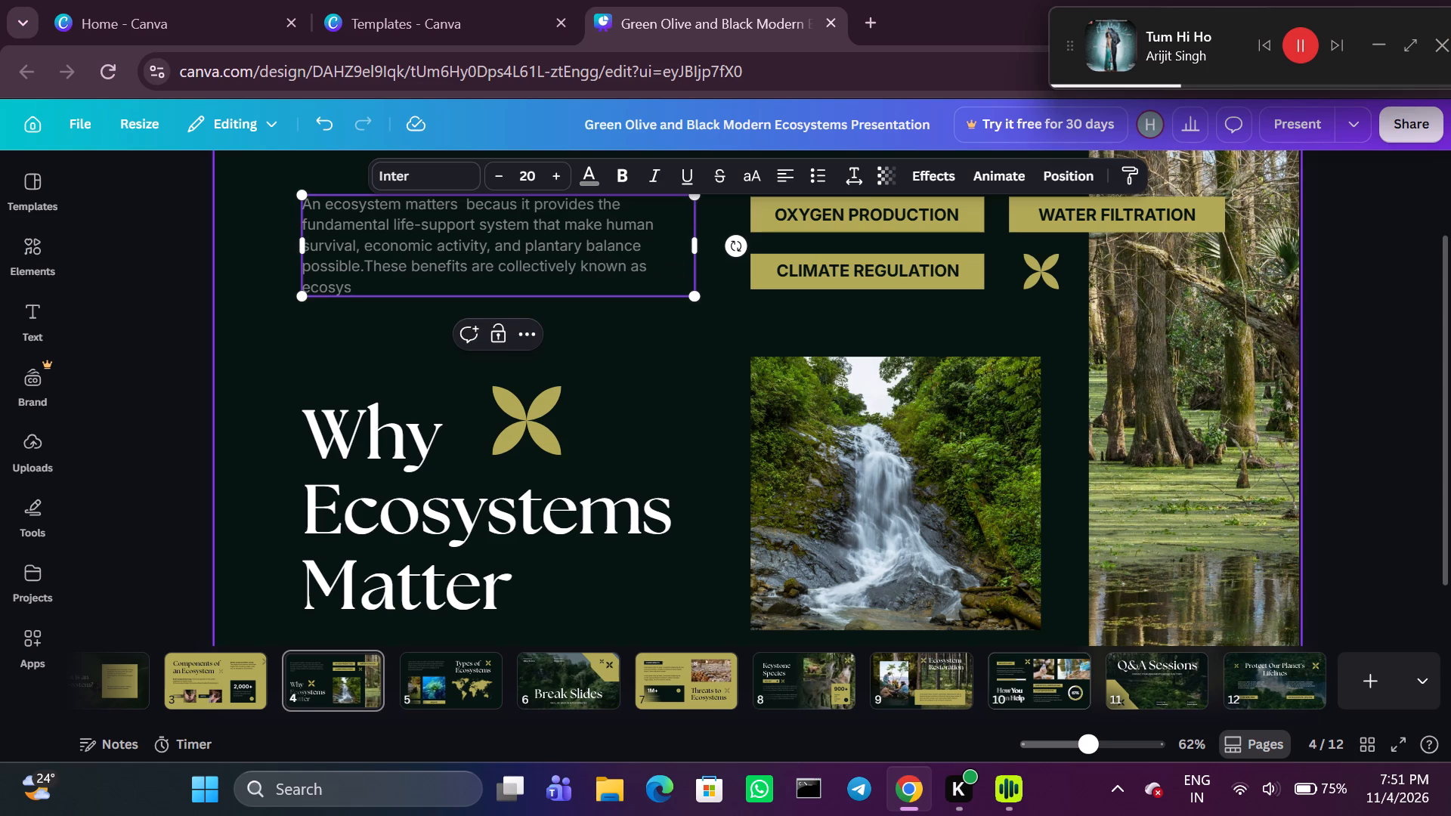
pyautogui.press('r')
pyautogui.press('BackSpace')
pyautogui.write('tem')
# Finish the second sentence of slide 4's paragraph with "services." after "ecosystem".
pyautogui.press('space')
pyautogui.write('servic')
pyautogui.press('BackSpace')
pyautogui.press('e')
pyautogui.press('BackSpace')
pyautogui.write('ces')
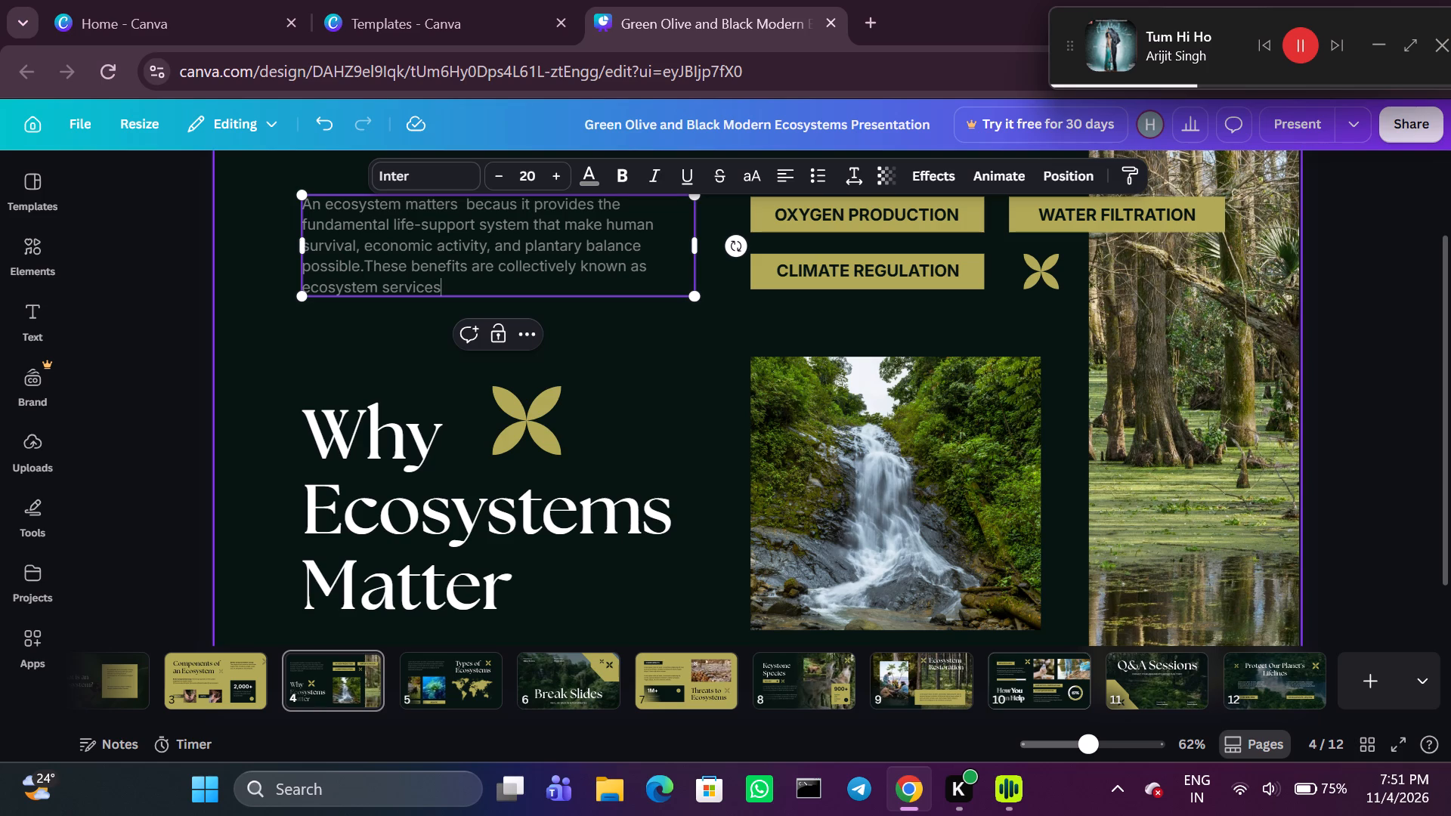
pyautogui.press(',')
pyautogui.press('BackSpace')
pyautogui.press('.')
pyautogui.scroll(1, 595, 353)
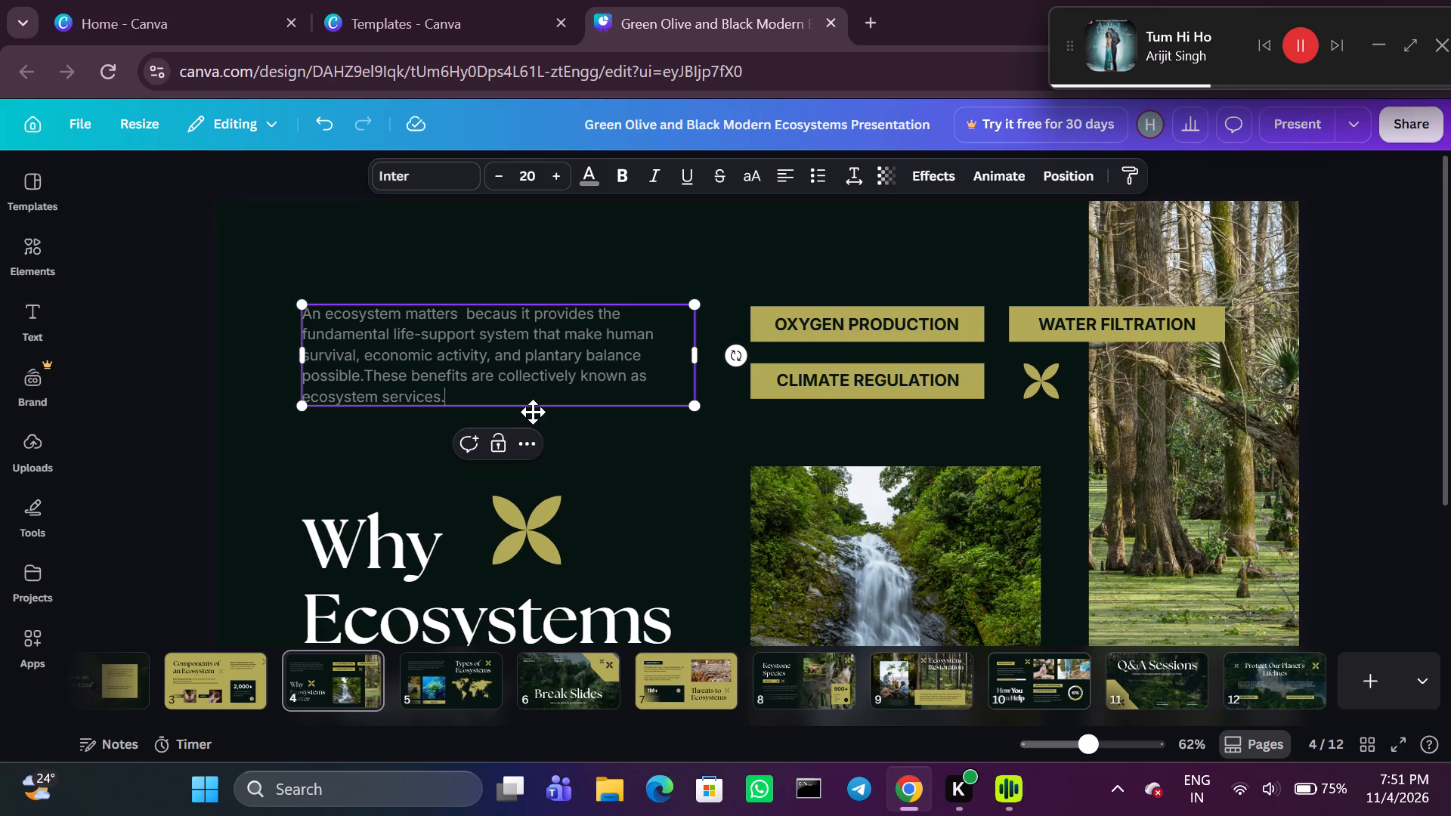
# Apply the Rise page animation to slide 4, "Why Ecosystems Matter".
pyautogui.scroll(-2, 691, 494)
pyautogui.scroll(-2, 551, 502)
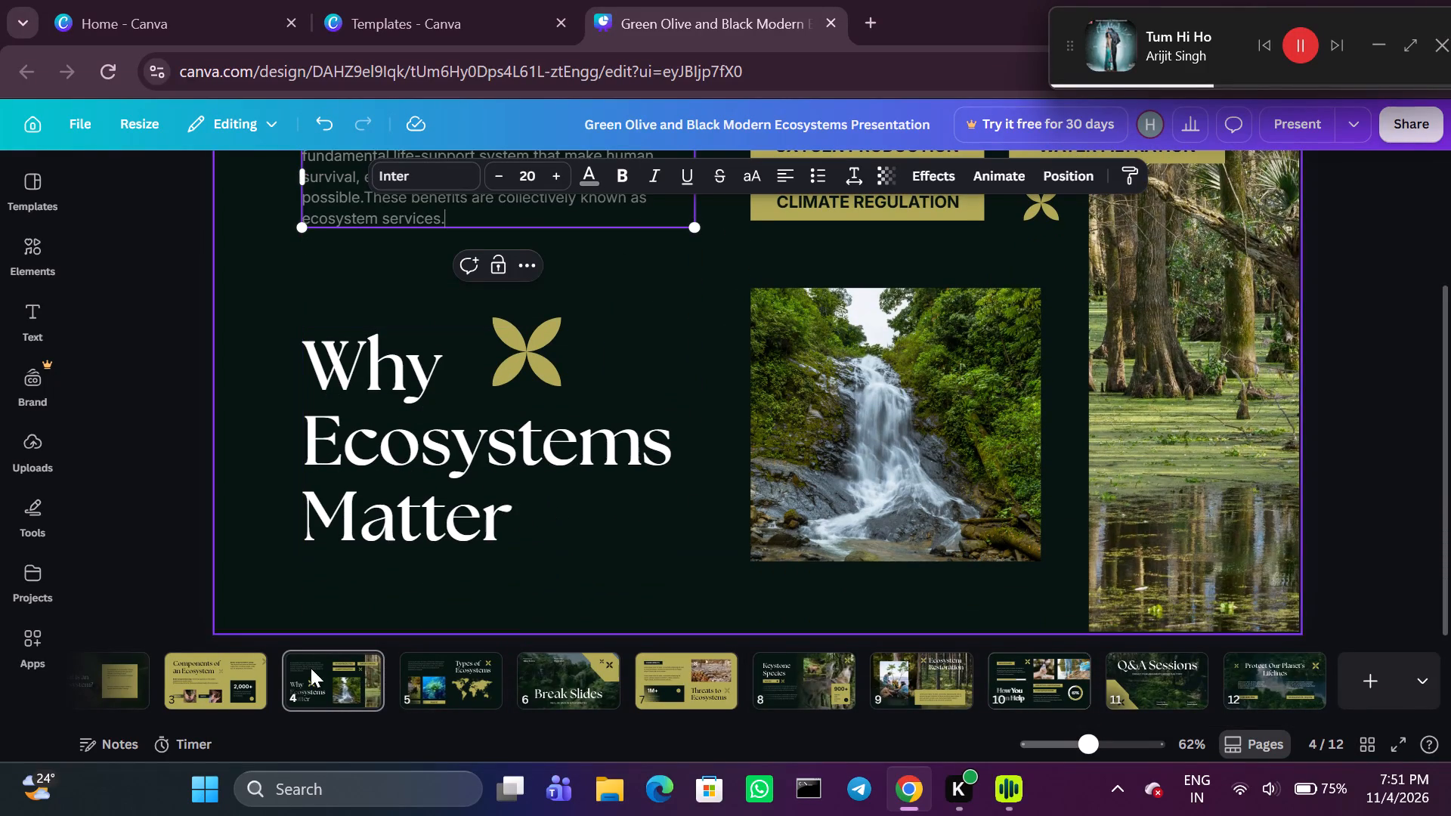
pyautogui.scroll(2, 744, 403)
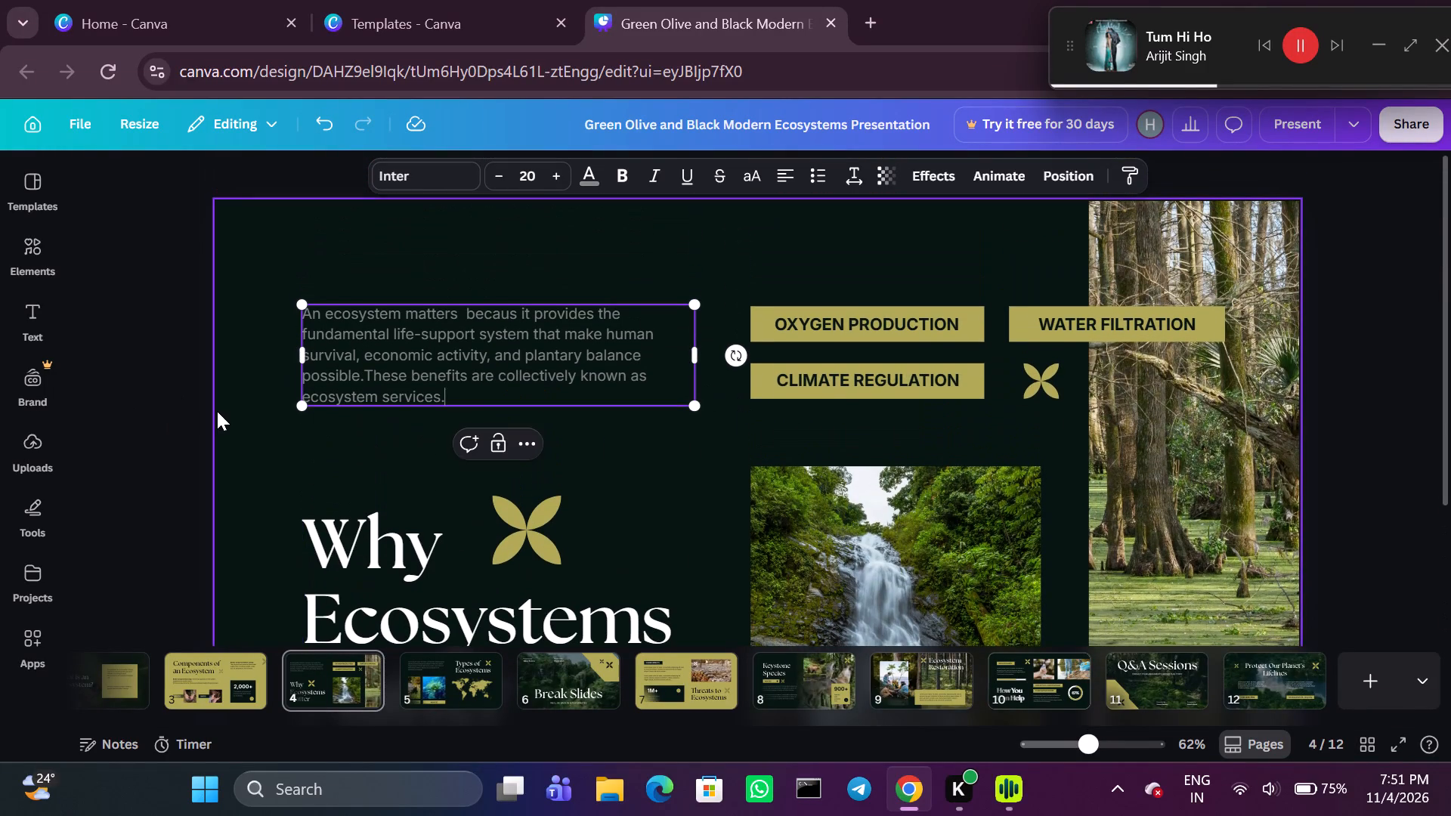
pyautogui.click(217, 411)
pyautogui.click(775, 177)
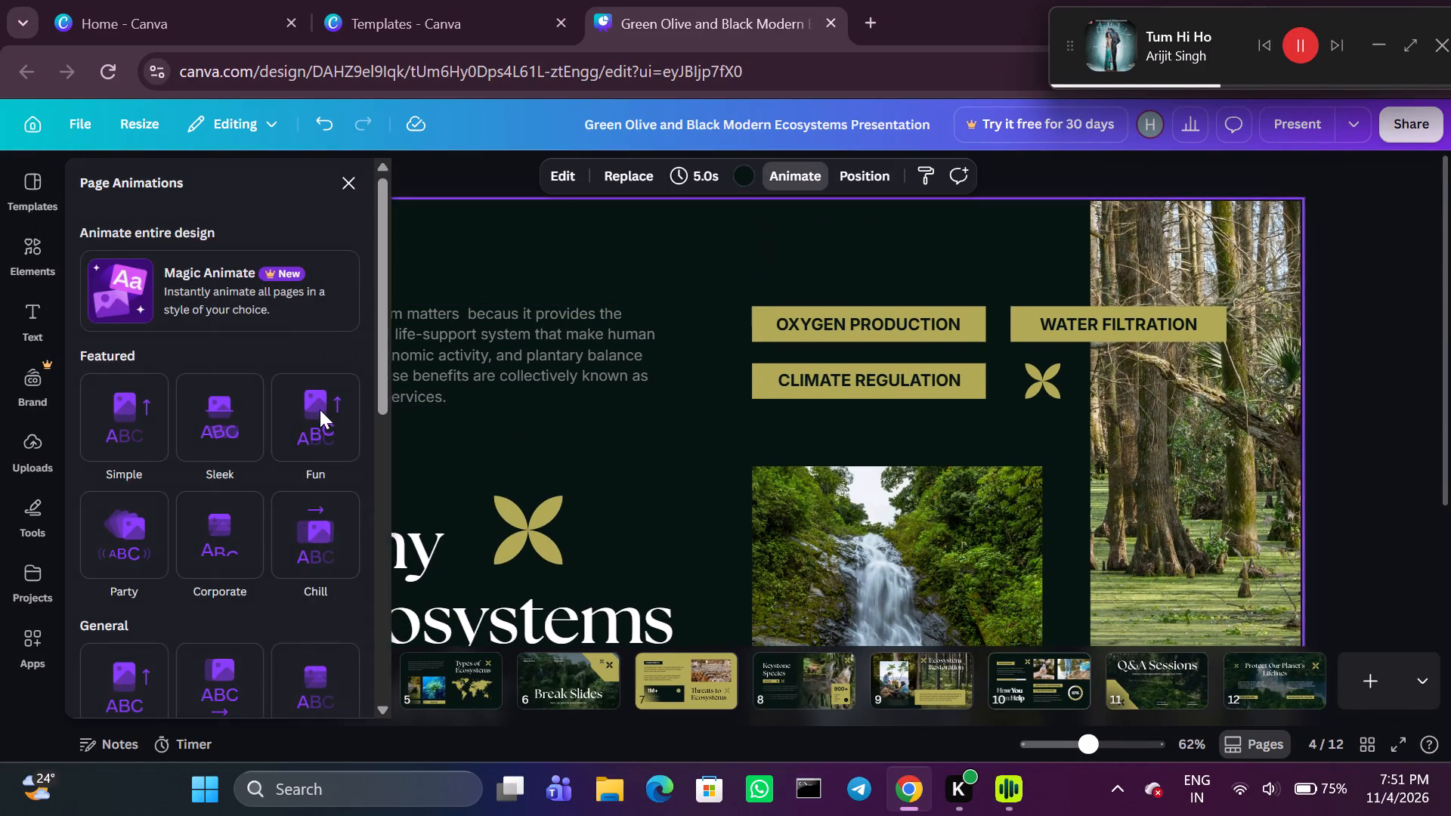
pyautogui.scroll(-2, 278, 442)
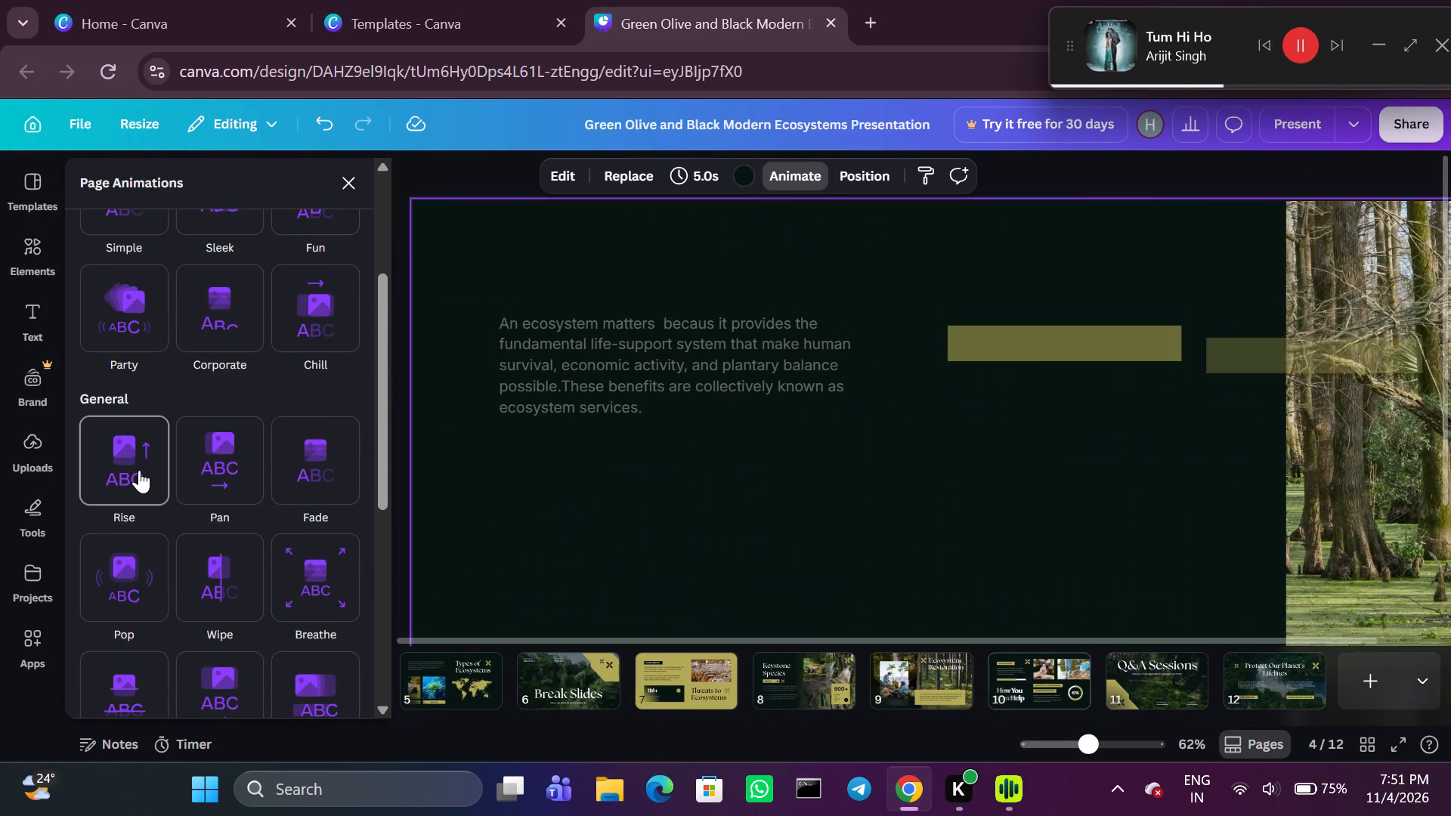
pyautogui.click(139, 470)
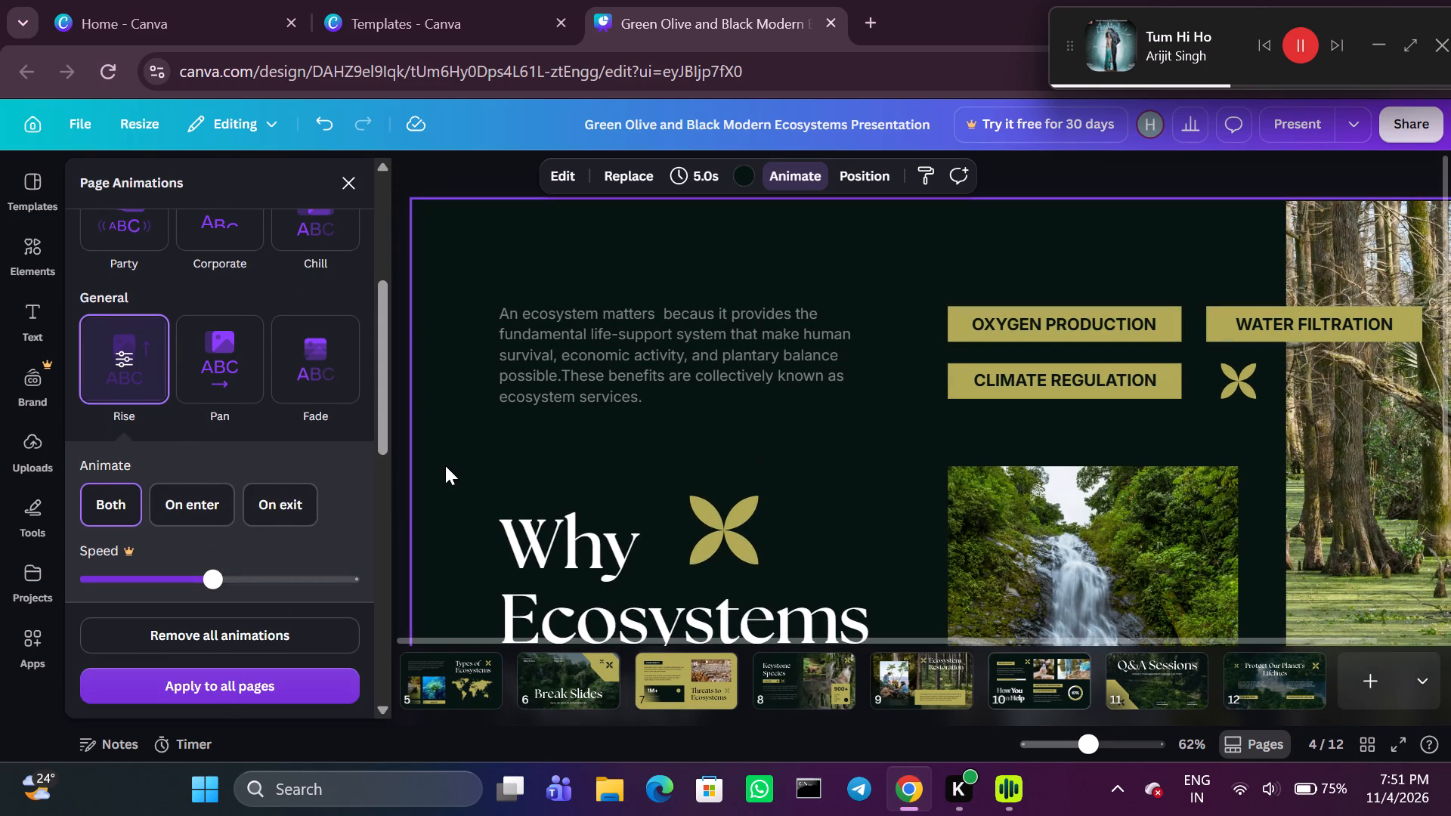
pyautogui.click(445, 465)
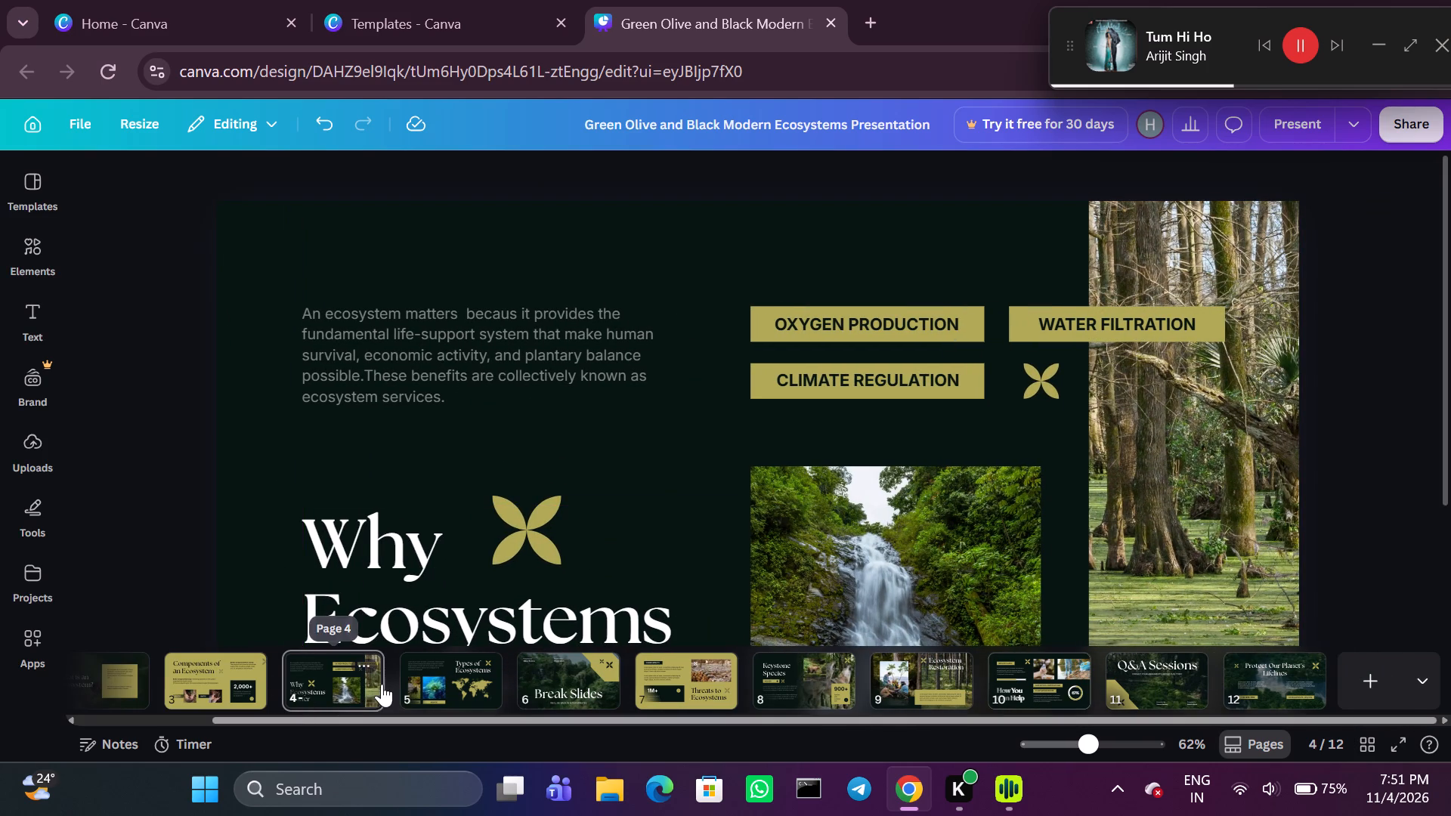
# On slide 5, "Types of Ecosystems", replace the placeholder paragraph with the opening words "Ecosystems are broadly classified".
pyautogui.click(434, 677)
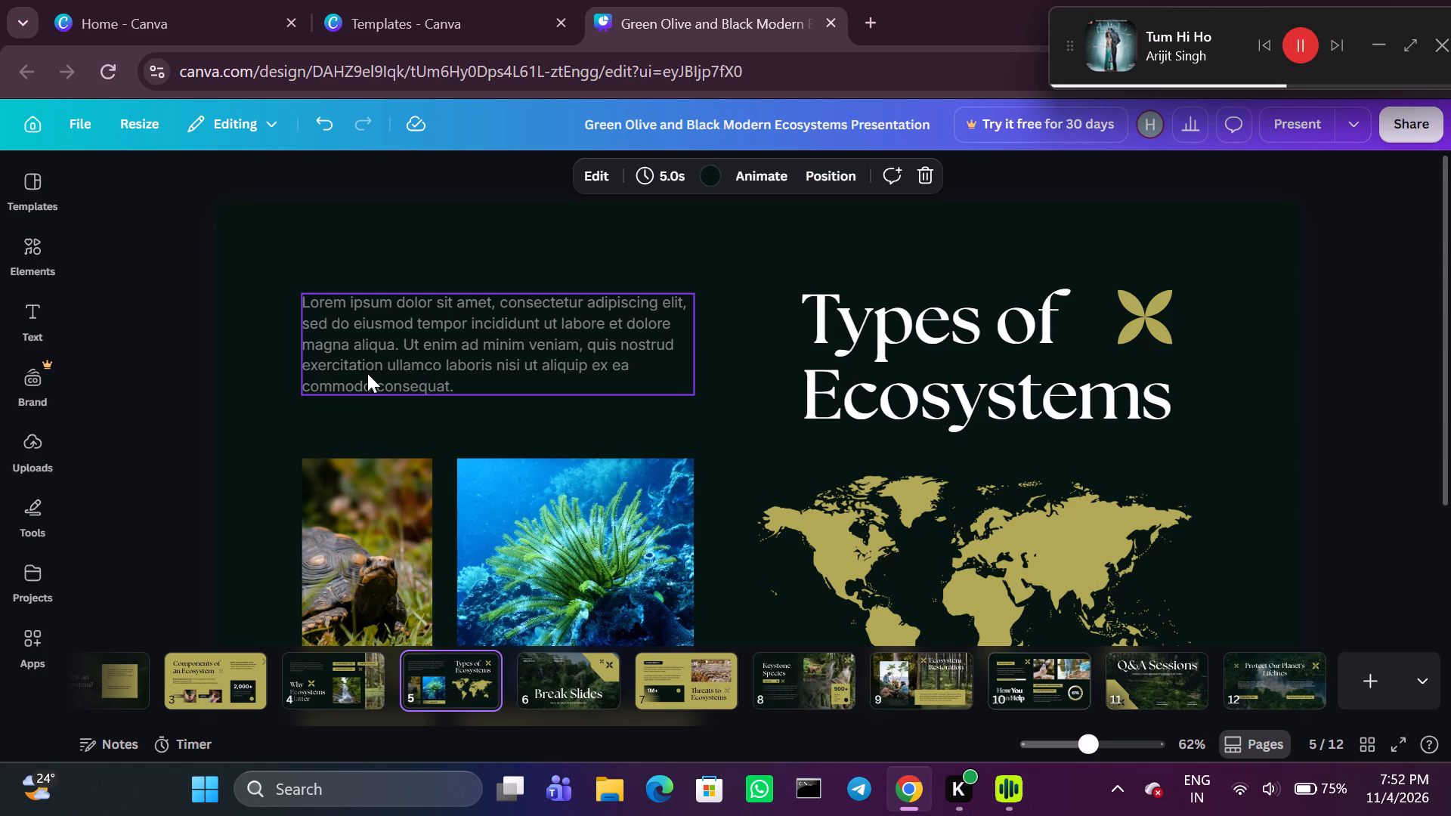
pyautogui.doubleClick(380, 319)
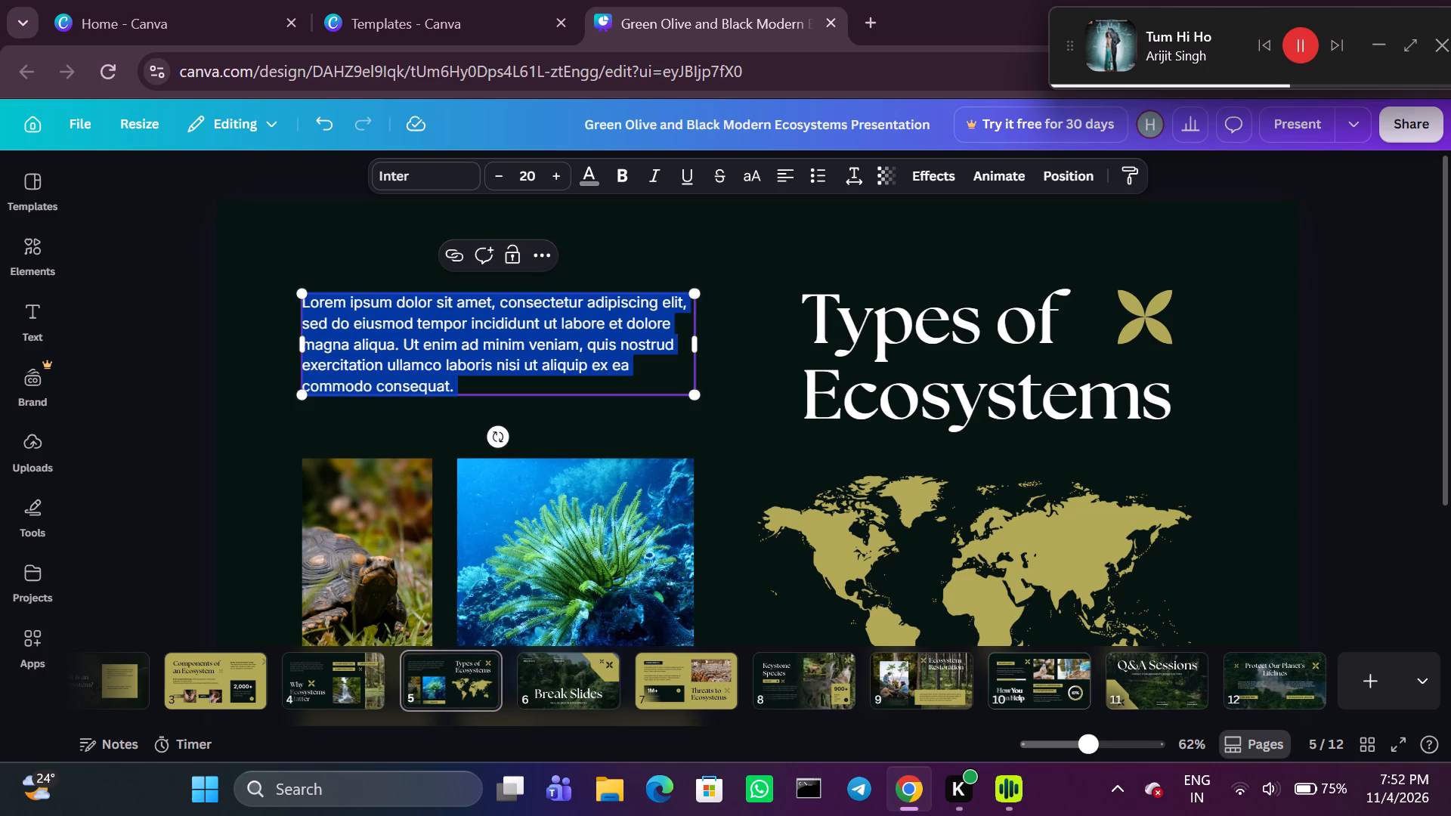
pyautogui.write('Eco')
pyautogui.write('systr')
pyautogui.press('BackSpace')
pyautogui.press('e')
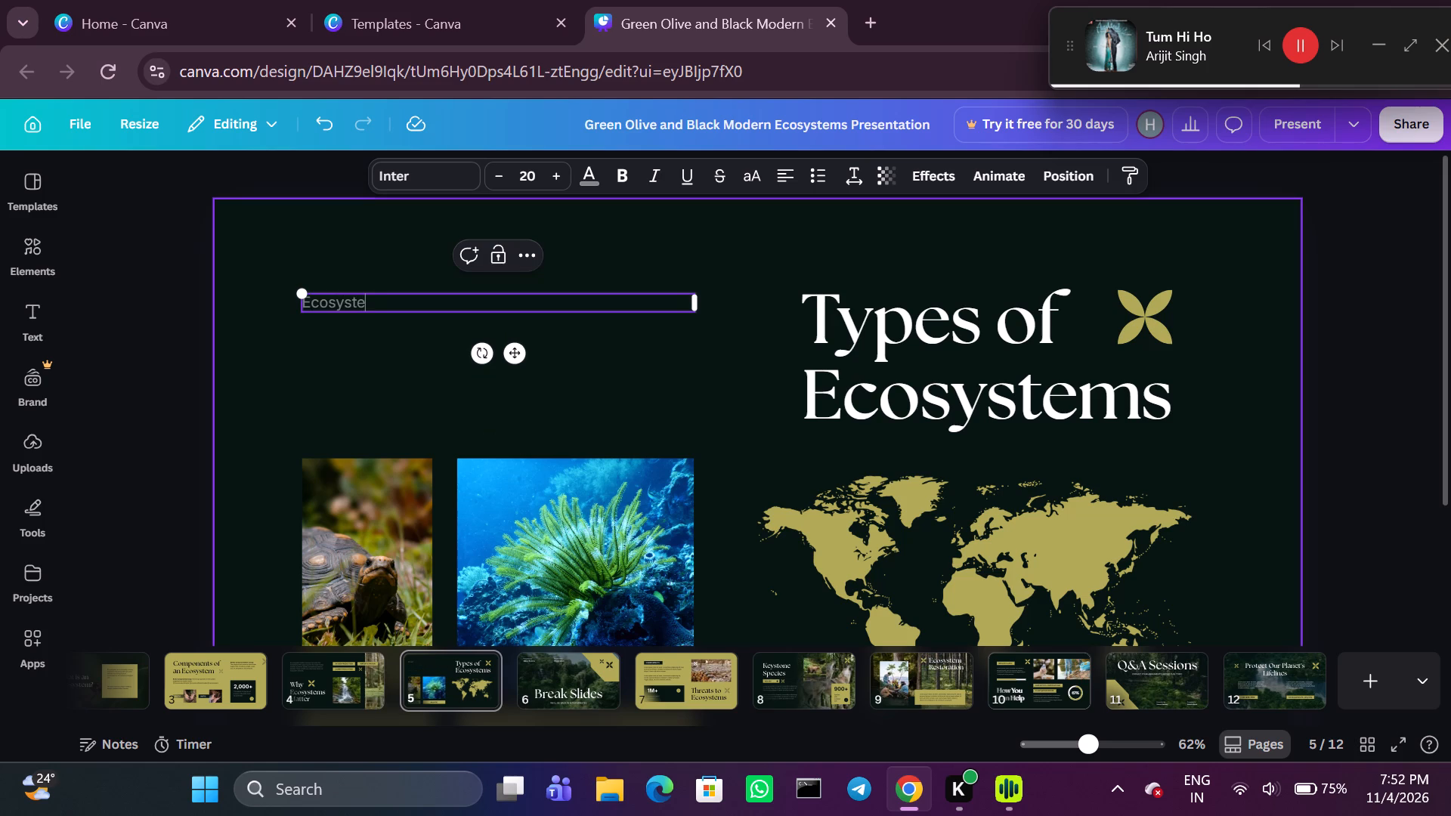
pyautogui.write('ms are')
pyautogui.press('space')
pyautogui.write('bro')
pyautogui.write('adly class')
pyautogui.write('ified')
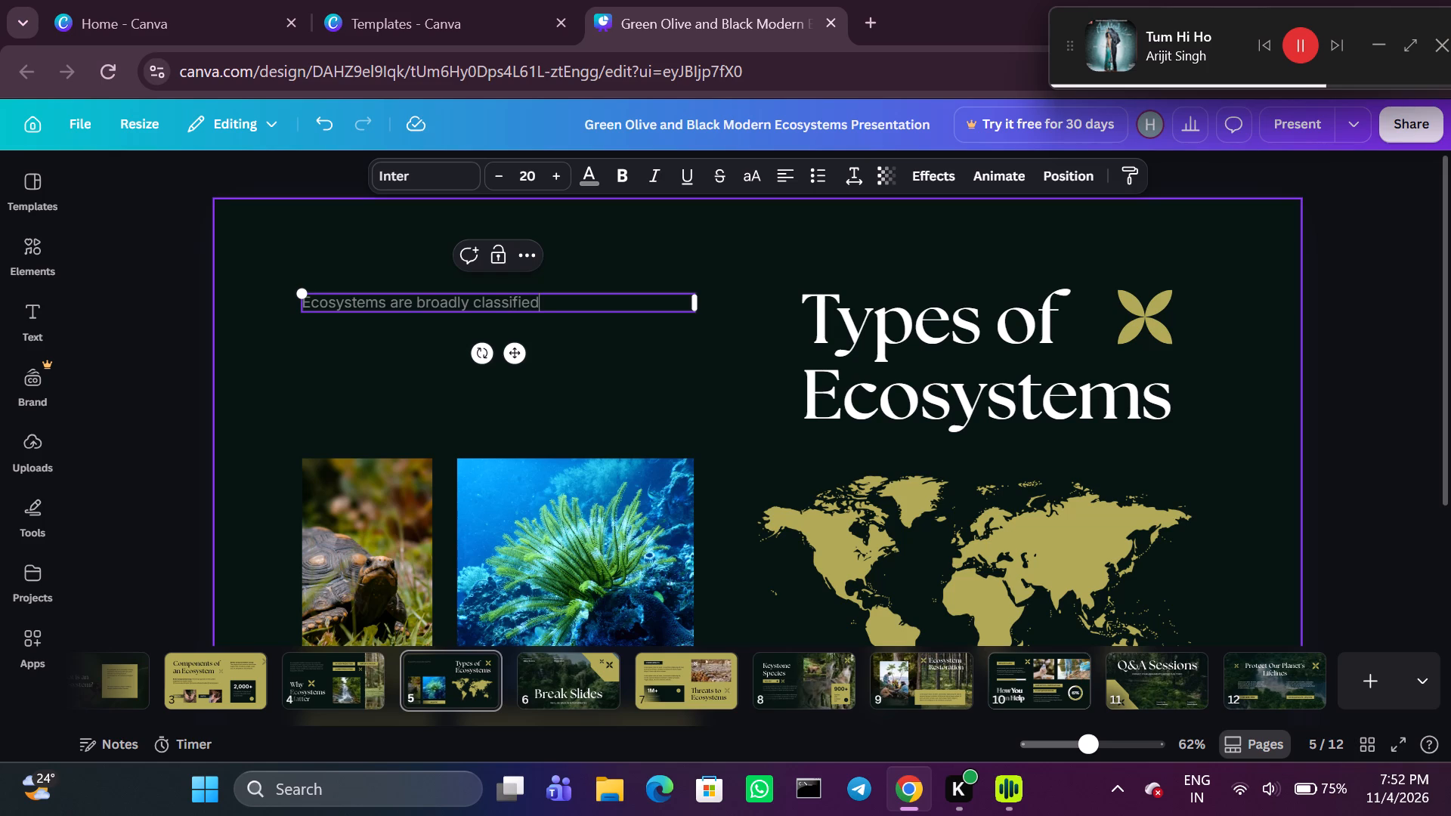
# Continue the first sentence of slide 5's paragraph with "based on whether they".
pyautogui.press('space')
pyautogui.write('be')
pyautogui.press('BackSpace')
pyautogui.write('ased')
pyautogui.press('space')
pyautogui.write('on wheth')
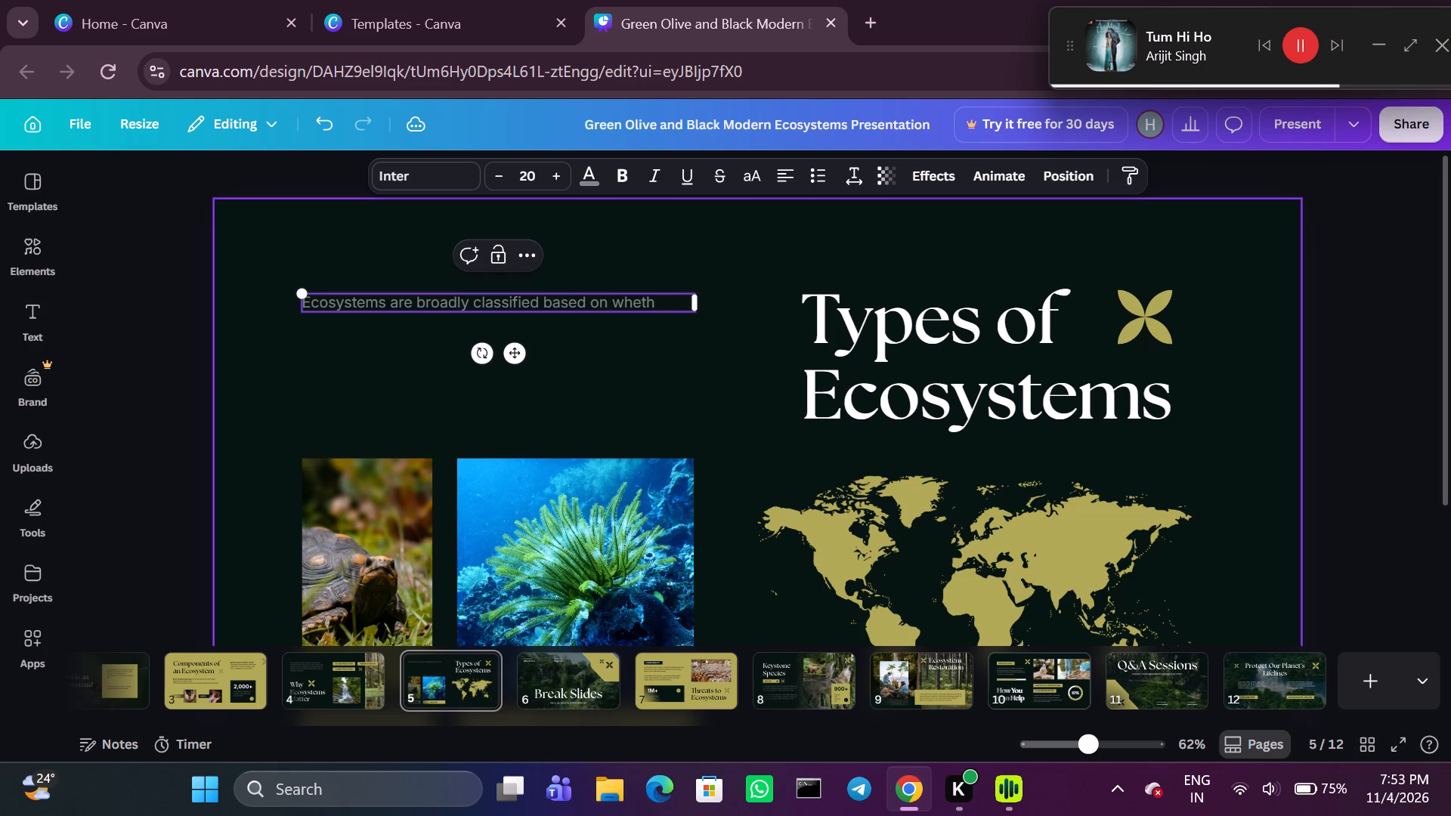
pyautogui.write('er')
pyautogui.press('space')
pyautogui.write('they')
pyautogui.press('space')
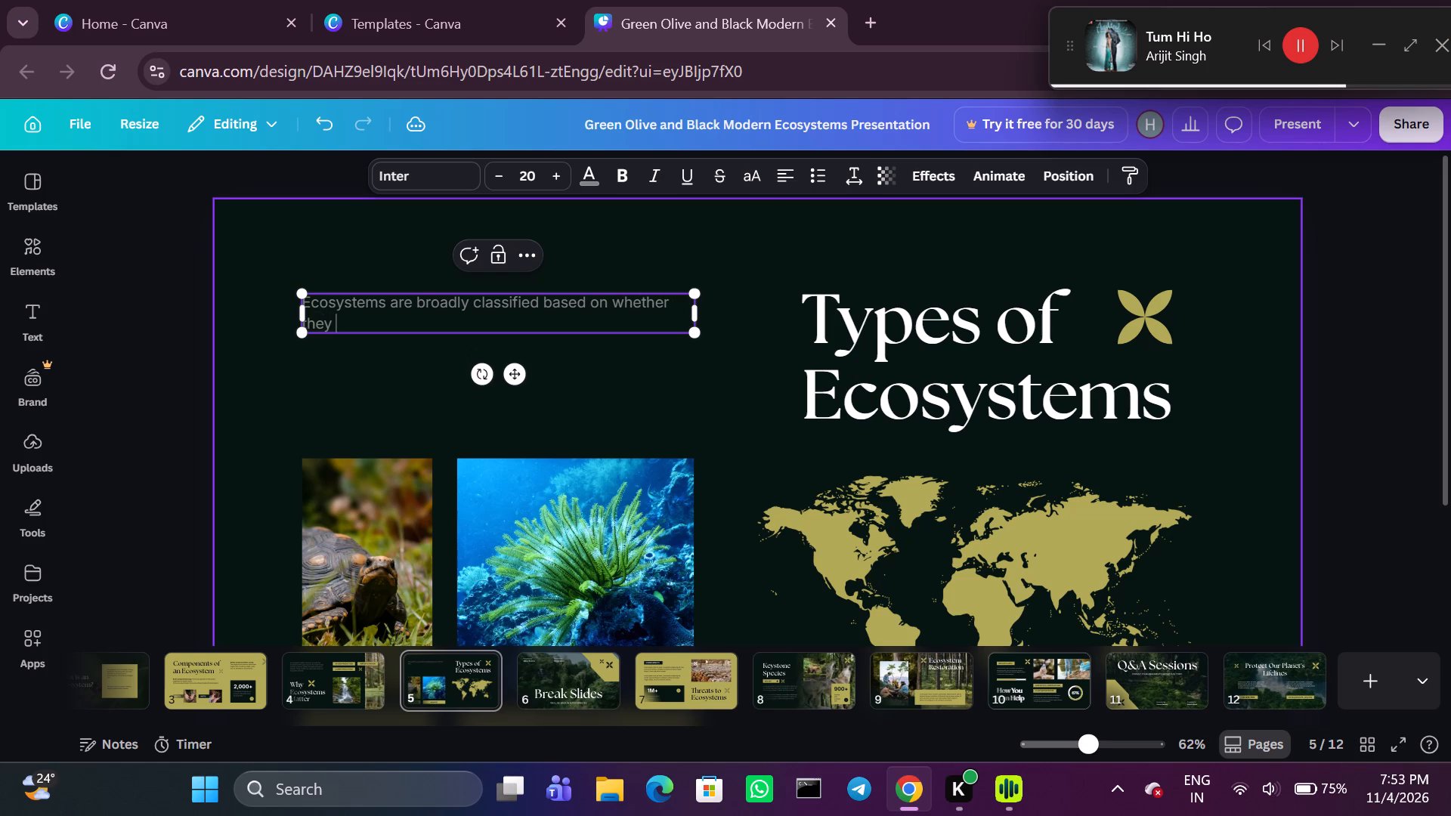
# Extend slide 5's paragraph with "occur naturally" after "whether they", correcting misspellings of "naturally".
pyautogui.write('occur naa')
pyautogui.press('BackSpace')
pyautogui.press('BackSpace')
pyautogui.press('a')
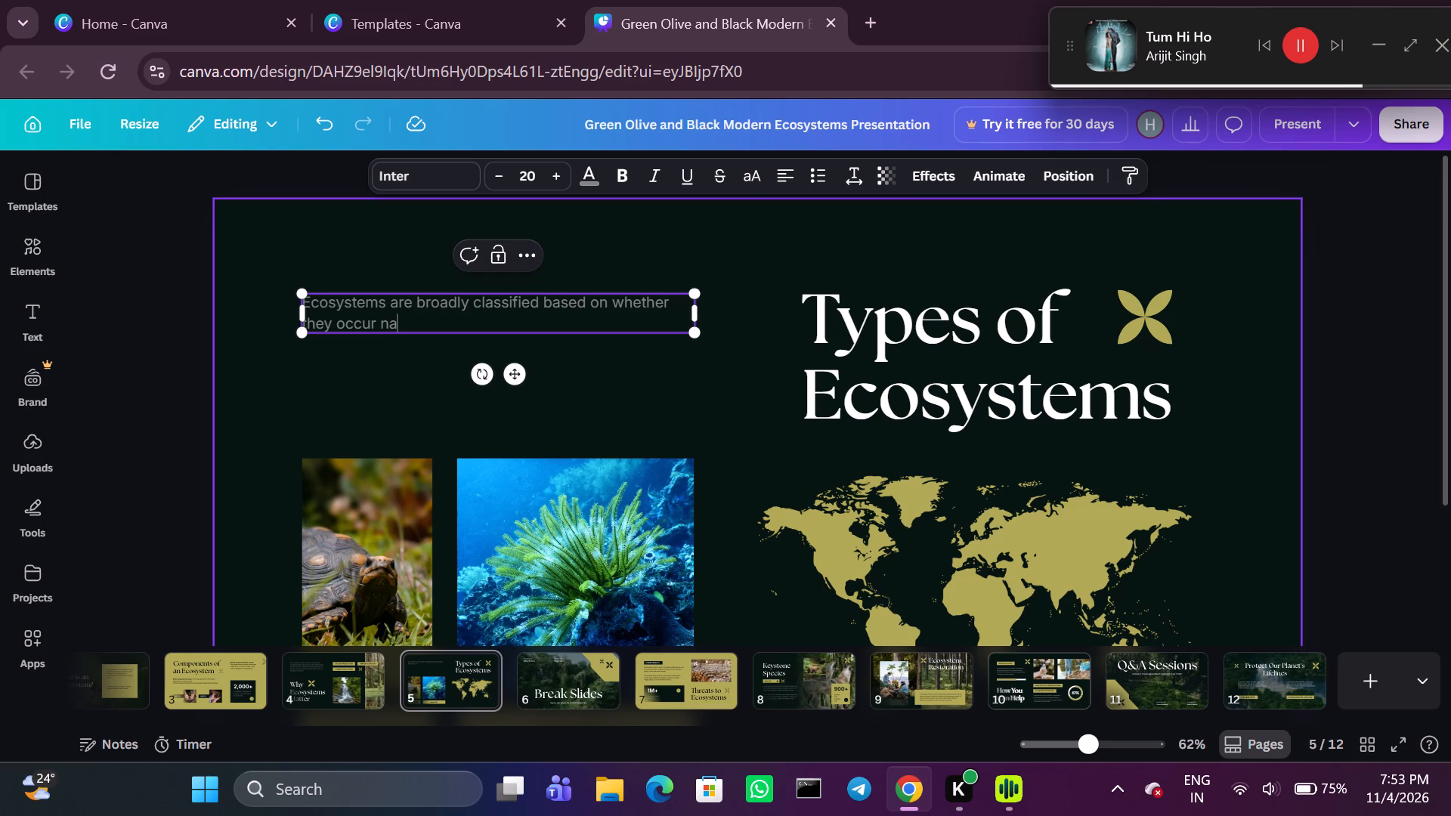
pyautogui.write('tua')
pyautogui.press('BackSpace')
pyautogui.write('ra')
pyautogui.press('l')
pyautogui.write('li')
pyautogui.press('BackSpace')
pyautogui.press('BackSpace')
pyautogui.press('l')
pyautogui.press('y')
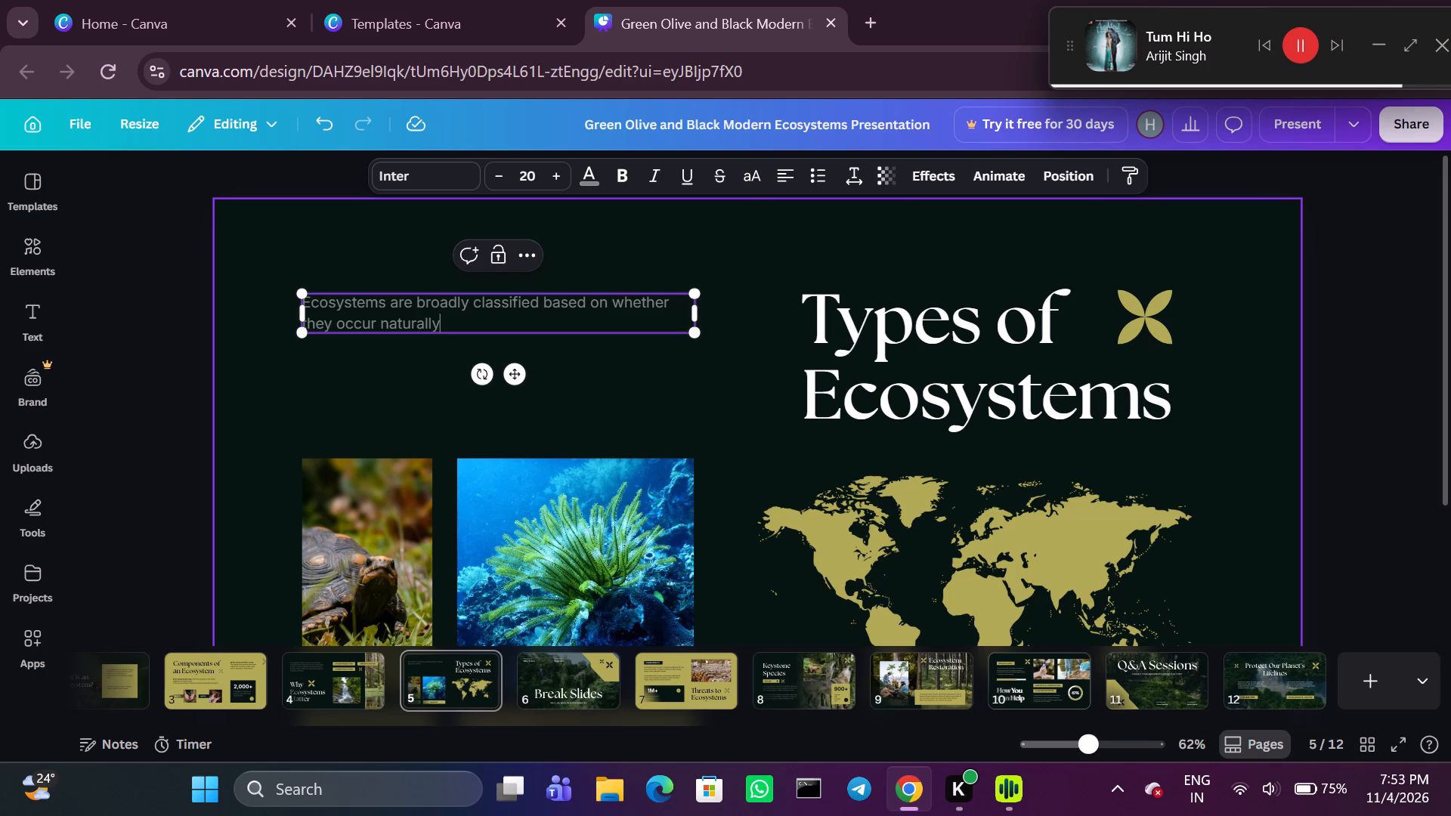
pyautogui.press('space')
# Continue the sentence in slide 5's paragraph with "on land,im water" after "naturally".
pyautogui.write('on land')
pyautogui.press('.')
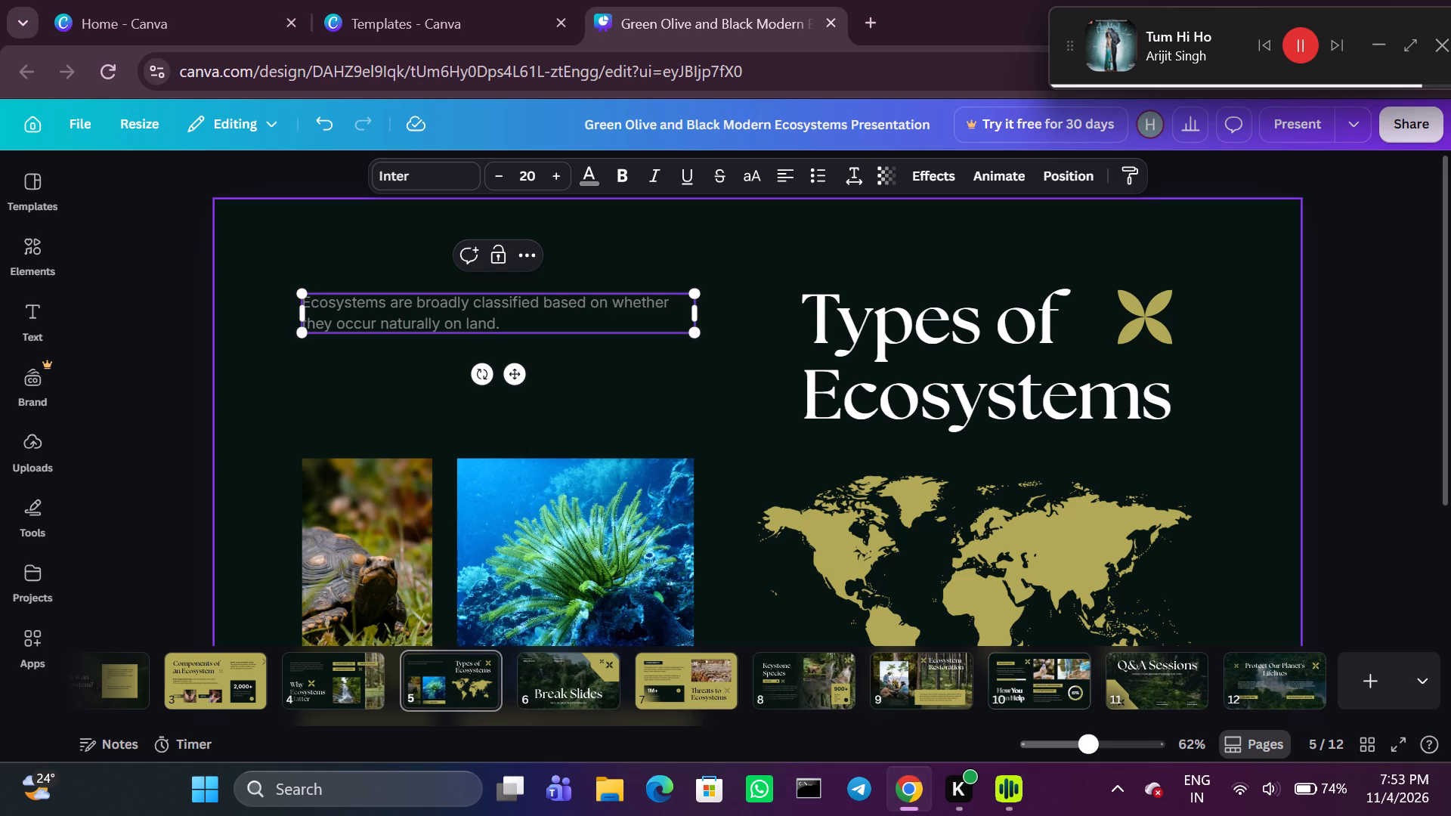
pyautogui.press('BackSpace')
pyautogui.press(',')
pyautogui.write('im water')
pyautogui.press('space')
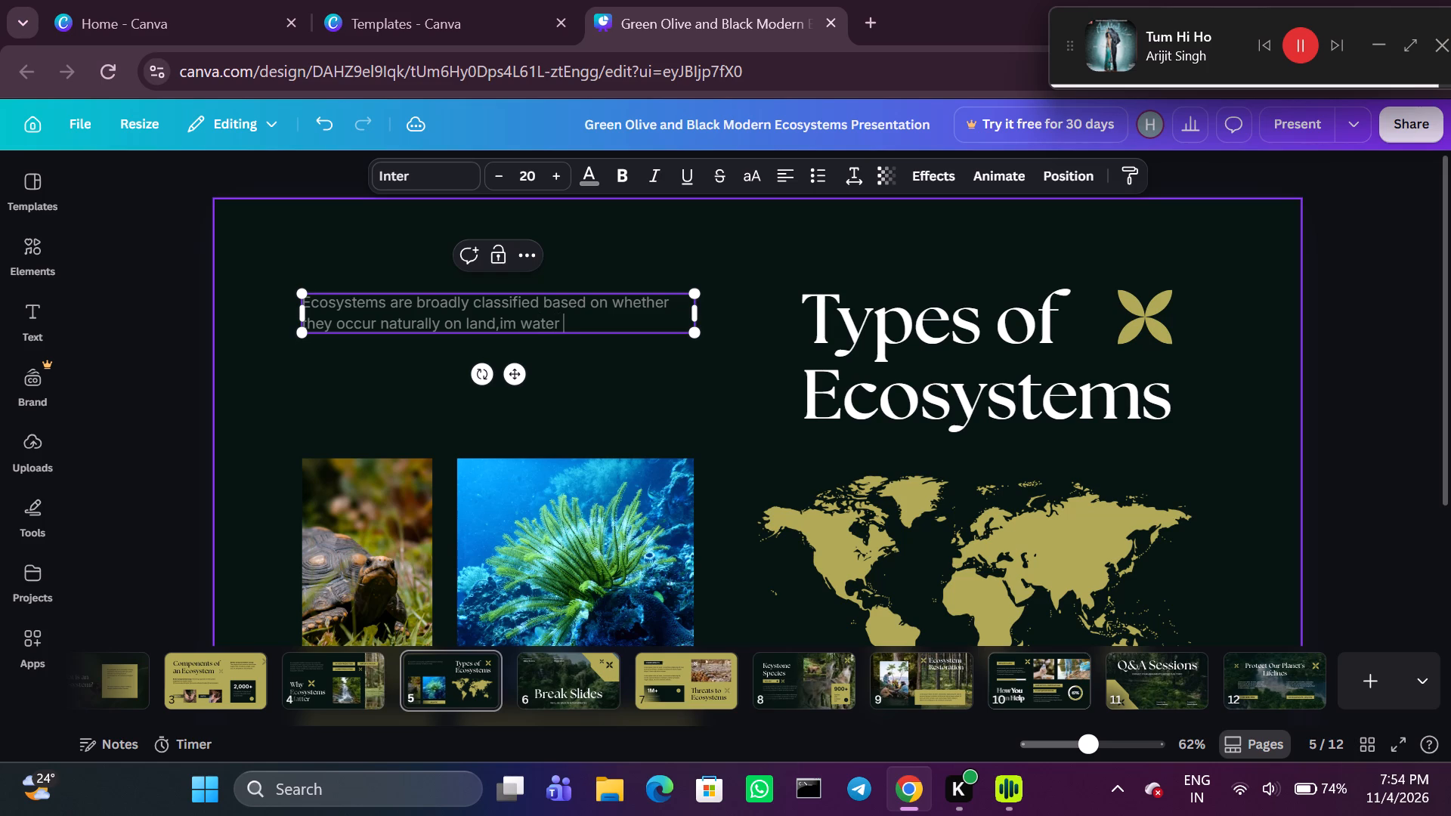
# Finish the first sentence of slide 5's paragraph with "or are engineered by humans." after "water".
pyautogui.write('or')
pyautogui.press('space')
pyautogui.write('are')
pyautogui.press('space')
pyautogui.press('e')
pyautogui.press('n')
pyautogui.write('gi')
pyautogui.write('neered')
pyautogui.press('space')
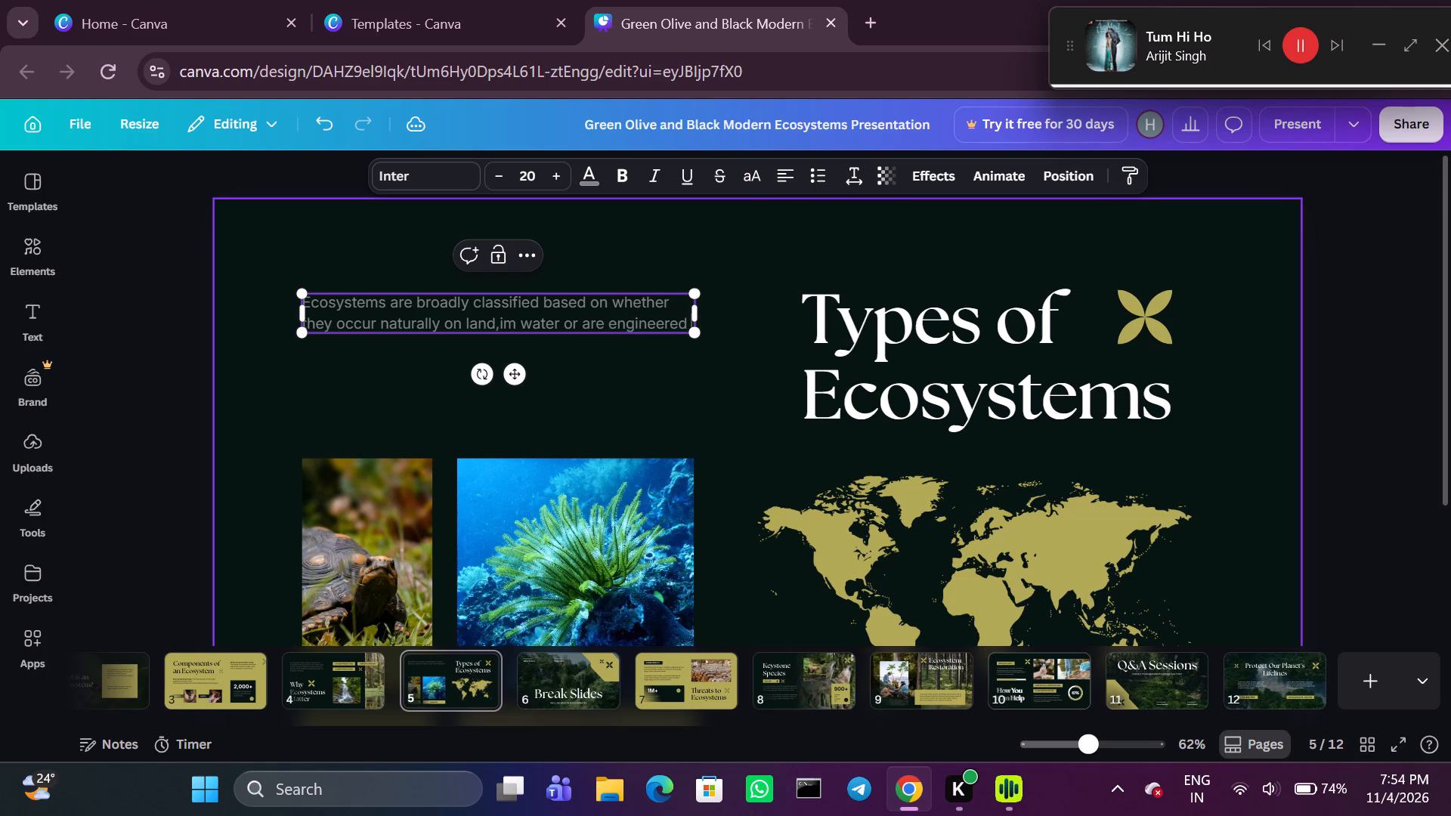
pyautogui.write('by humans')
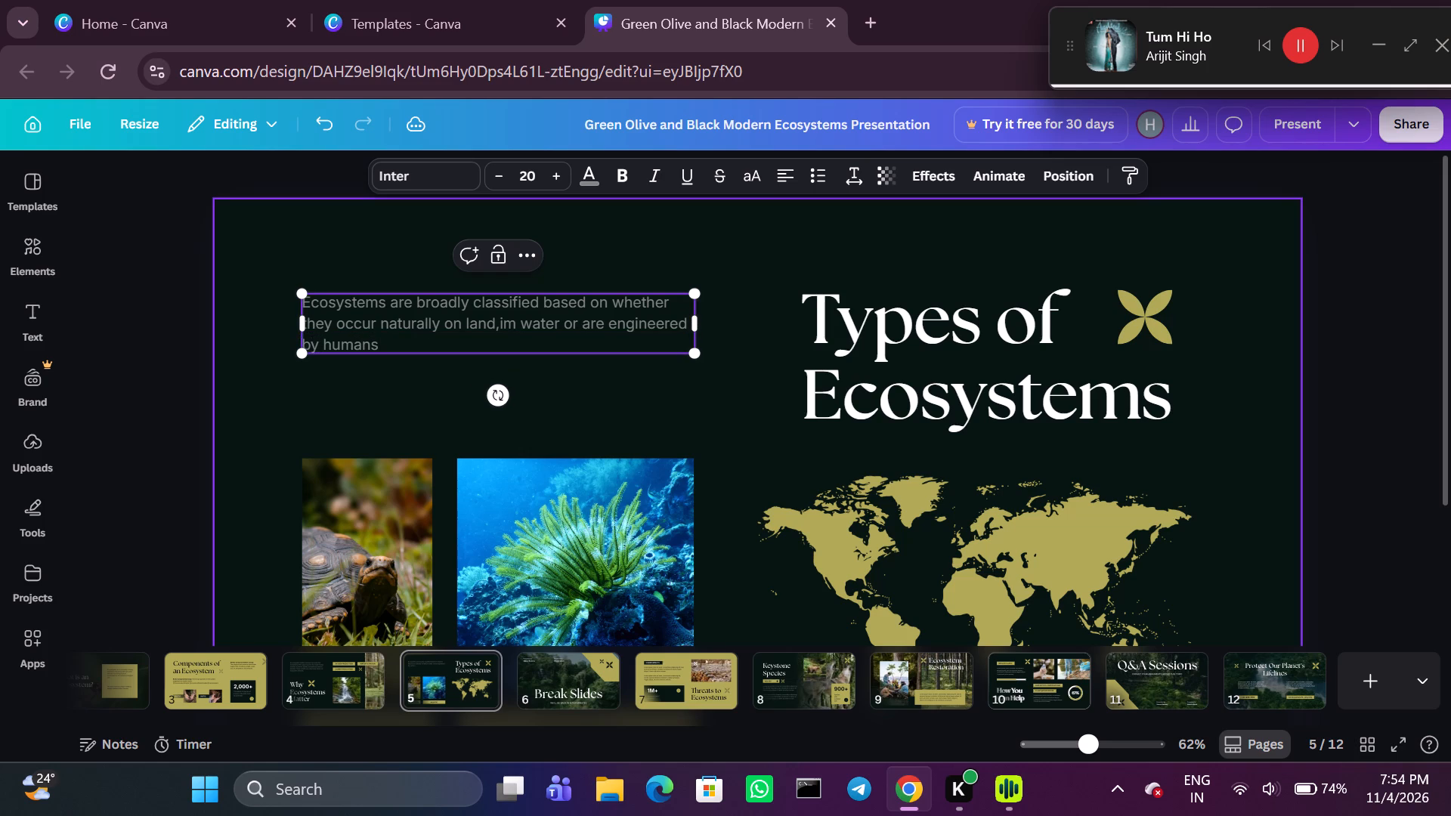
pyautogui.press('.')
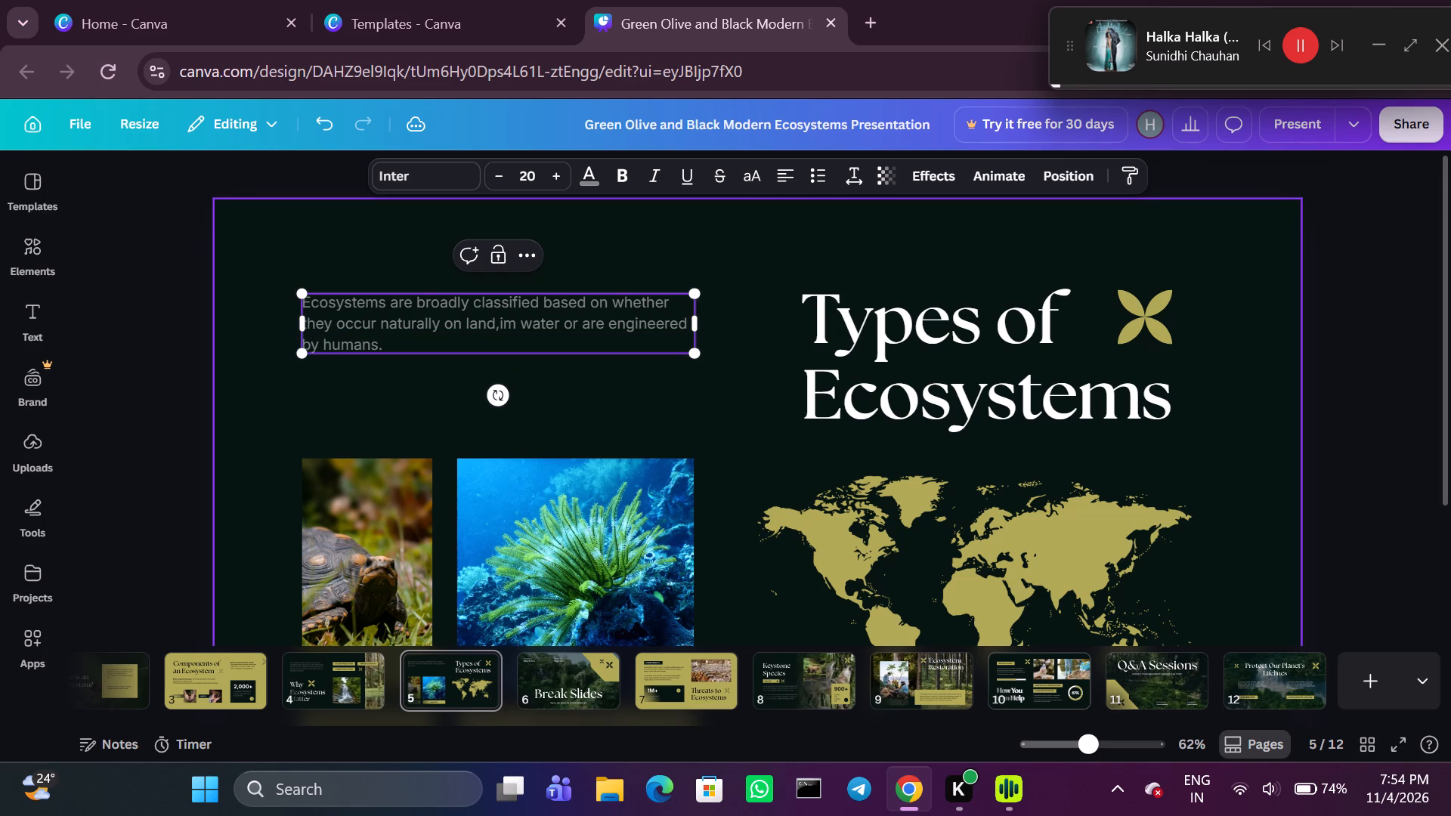
# Start the second sentence of slide 5's paragraph with "The two", removing the mistaken word "humans" after "The".
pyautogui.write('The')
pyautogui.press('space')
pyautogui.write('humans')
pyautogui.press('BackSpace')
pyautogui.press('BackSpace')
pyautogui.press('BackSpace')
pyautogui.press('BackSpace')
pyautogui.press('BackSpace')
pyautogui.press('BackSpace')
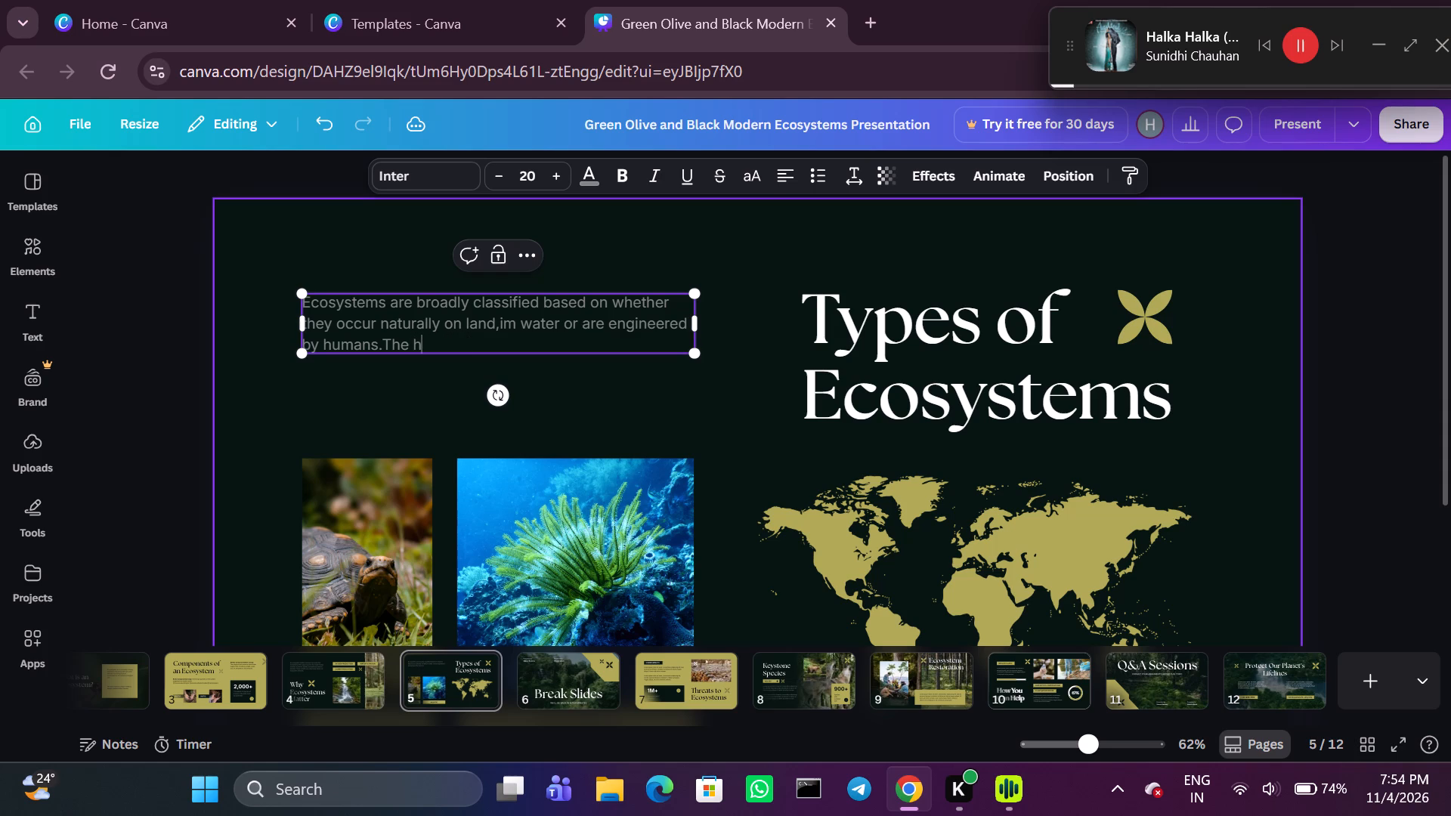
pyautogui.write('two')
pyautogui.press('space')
# Add "primary" after "The two" in slide 5's paragraph, correcting the misspelling "primaary".
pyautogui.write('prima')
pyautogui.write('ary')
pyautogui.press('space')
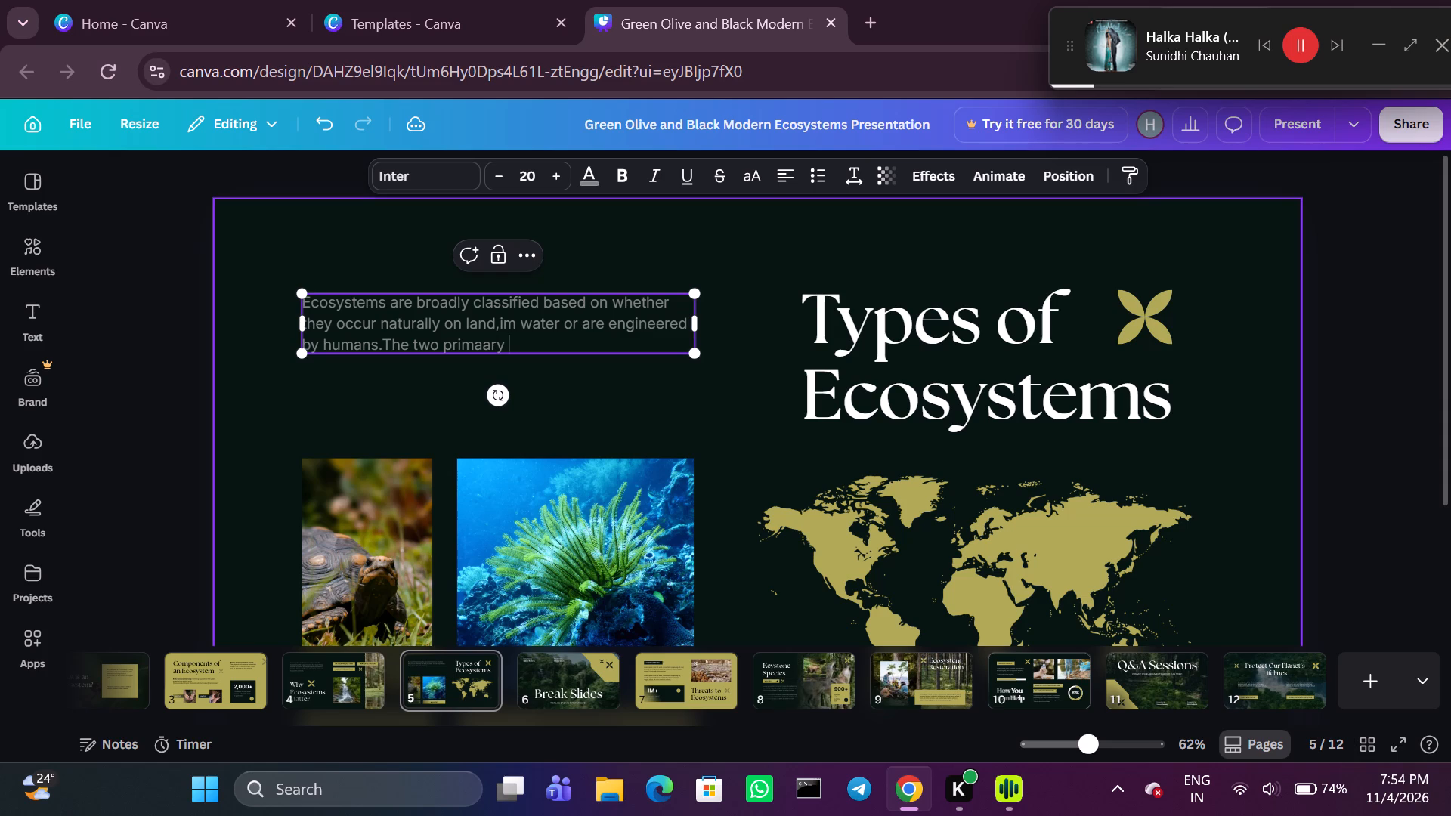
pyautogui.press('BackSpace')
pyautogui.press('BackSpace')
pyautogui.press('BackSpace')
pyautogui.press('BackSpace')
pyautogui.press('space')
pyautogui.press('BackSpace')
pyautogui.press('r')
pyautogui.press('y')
# Continue the second sentence of slide 5's paragraph with "natural categories are".
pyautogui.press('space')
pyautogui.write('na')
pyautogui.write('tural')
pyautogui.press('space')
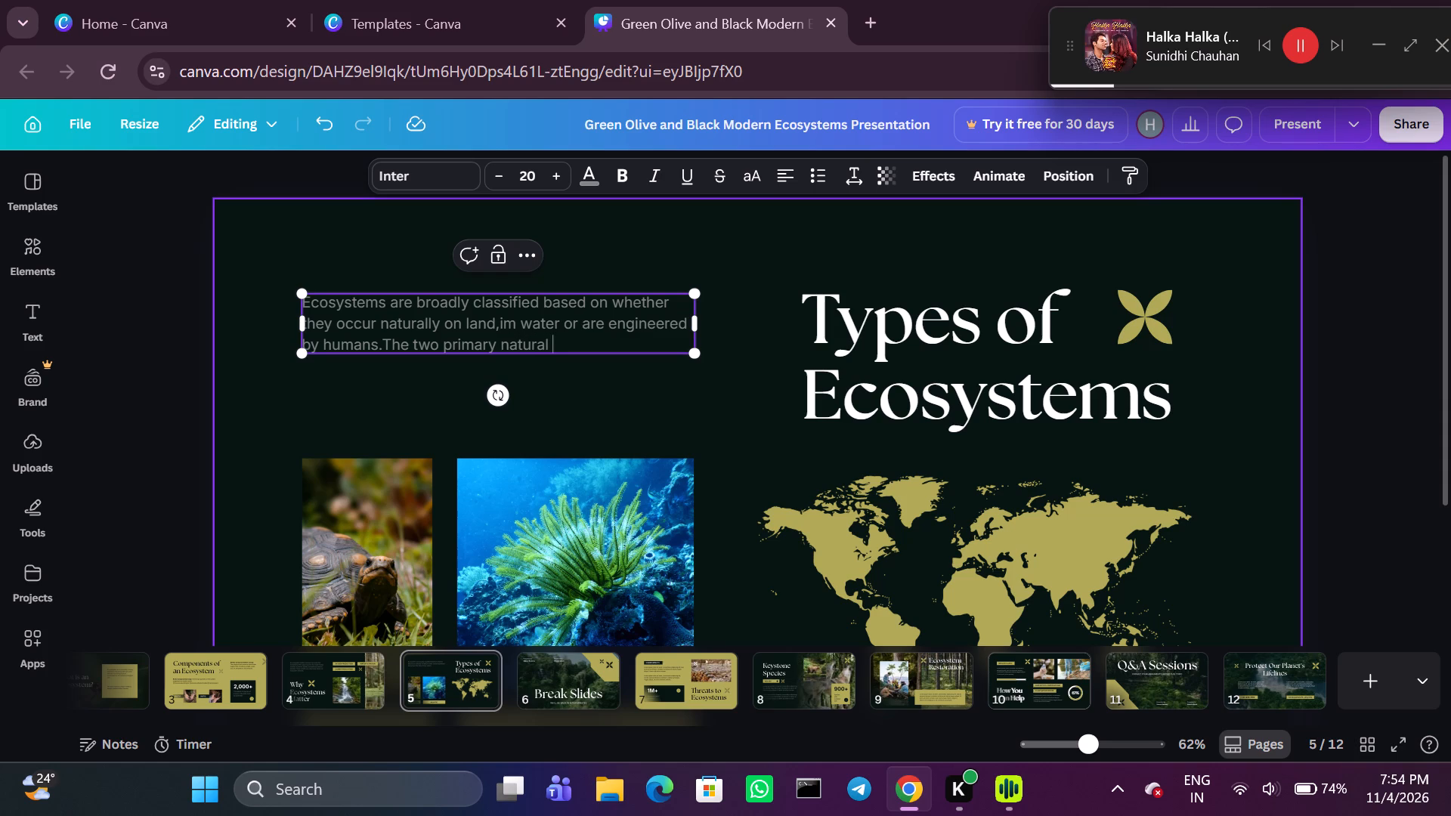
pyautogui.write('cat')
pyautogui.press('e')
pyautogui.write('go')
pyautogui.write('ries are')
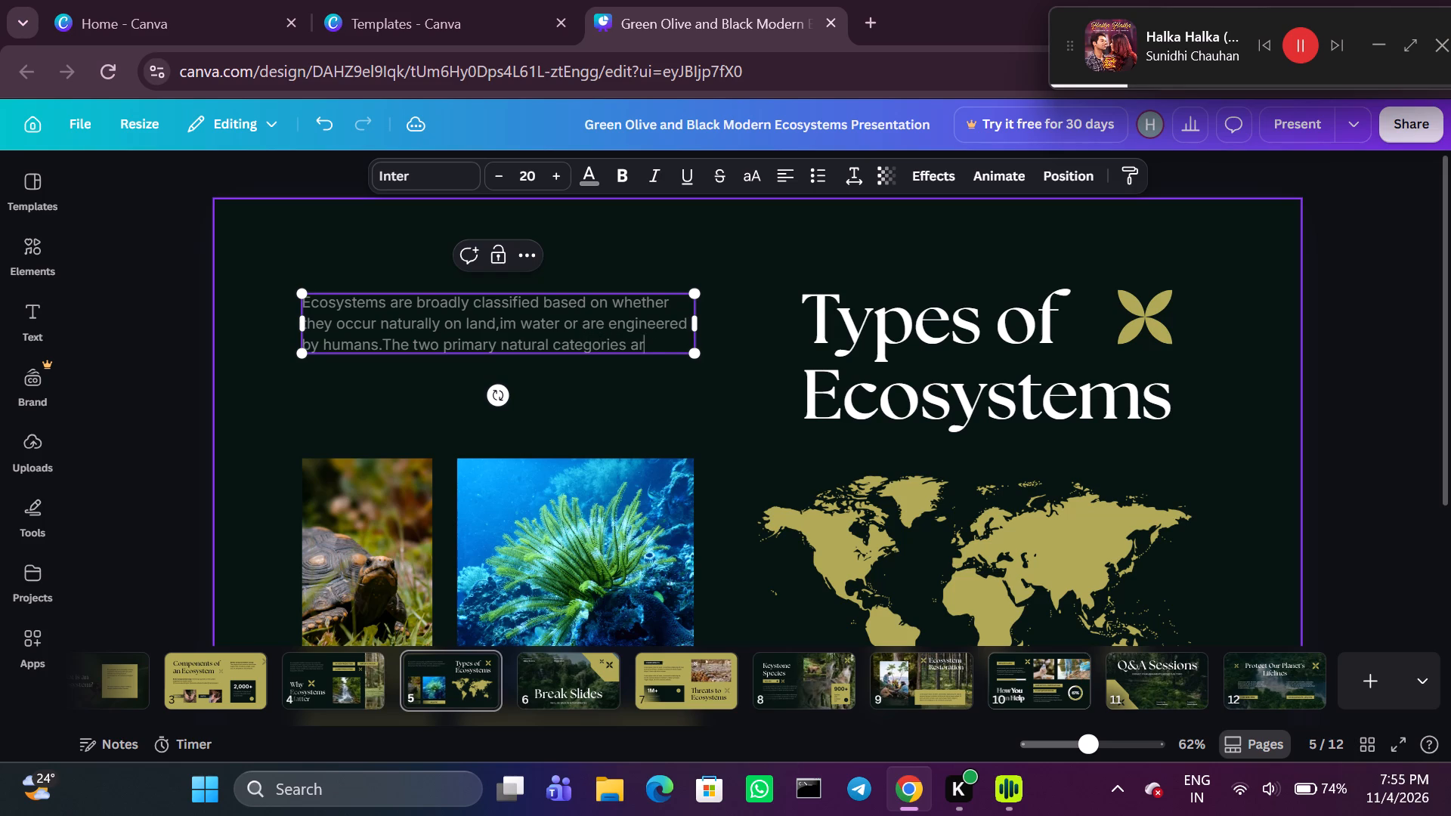
# Name the first category in slide 5's paragraph by adding "Terrestrial (land-based)" after "categories are".
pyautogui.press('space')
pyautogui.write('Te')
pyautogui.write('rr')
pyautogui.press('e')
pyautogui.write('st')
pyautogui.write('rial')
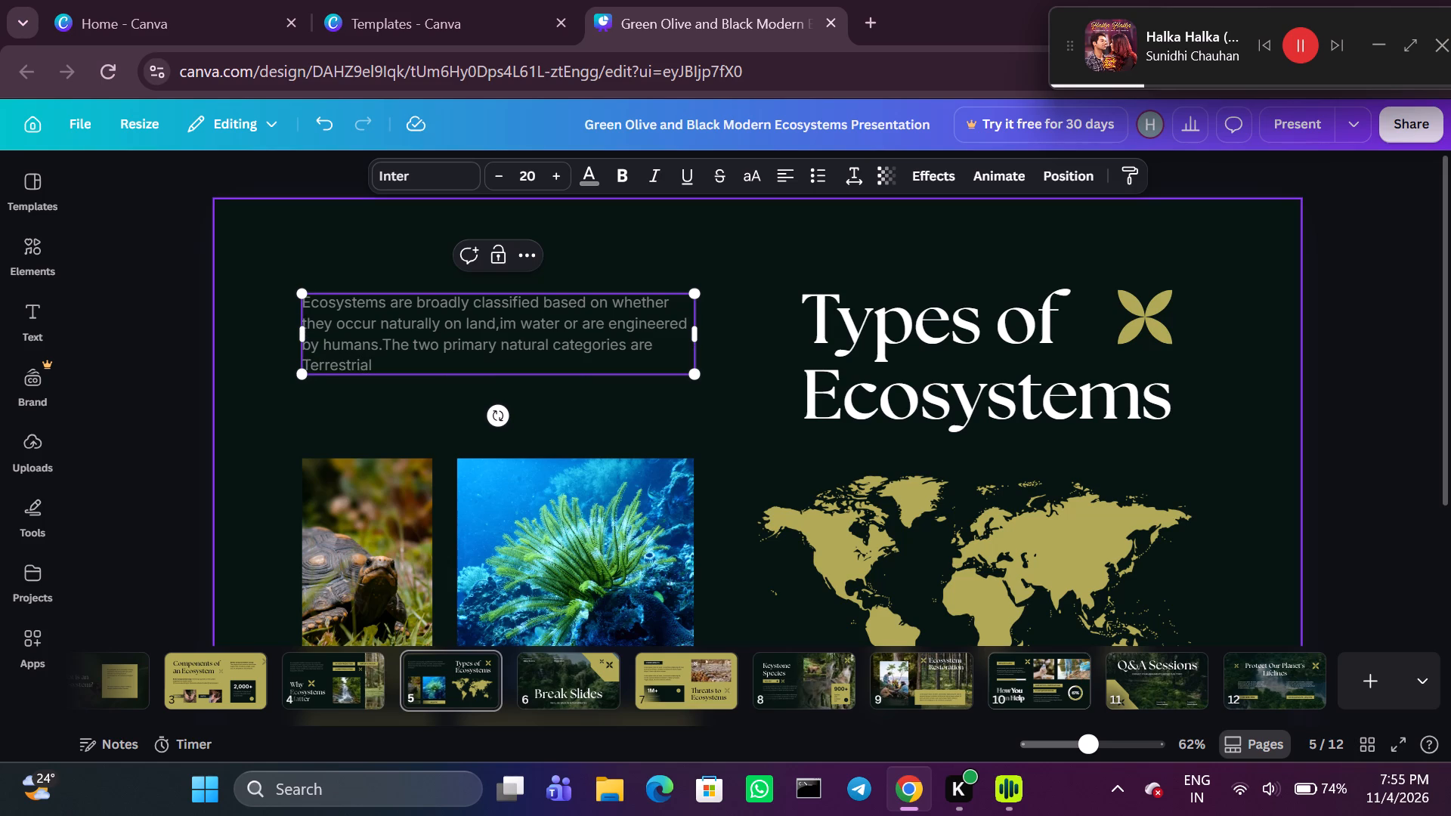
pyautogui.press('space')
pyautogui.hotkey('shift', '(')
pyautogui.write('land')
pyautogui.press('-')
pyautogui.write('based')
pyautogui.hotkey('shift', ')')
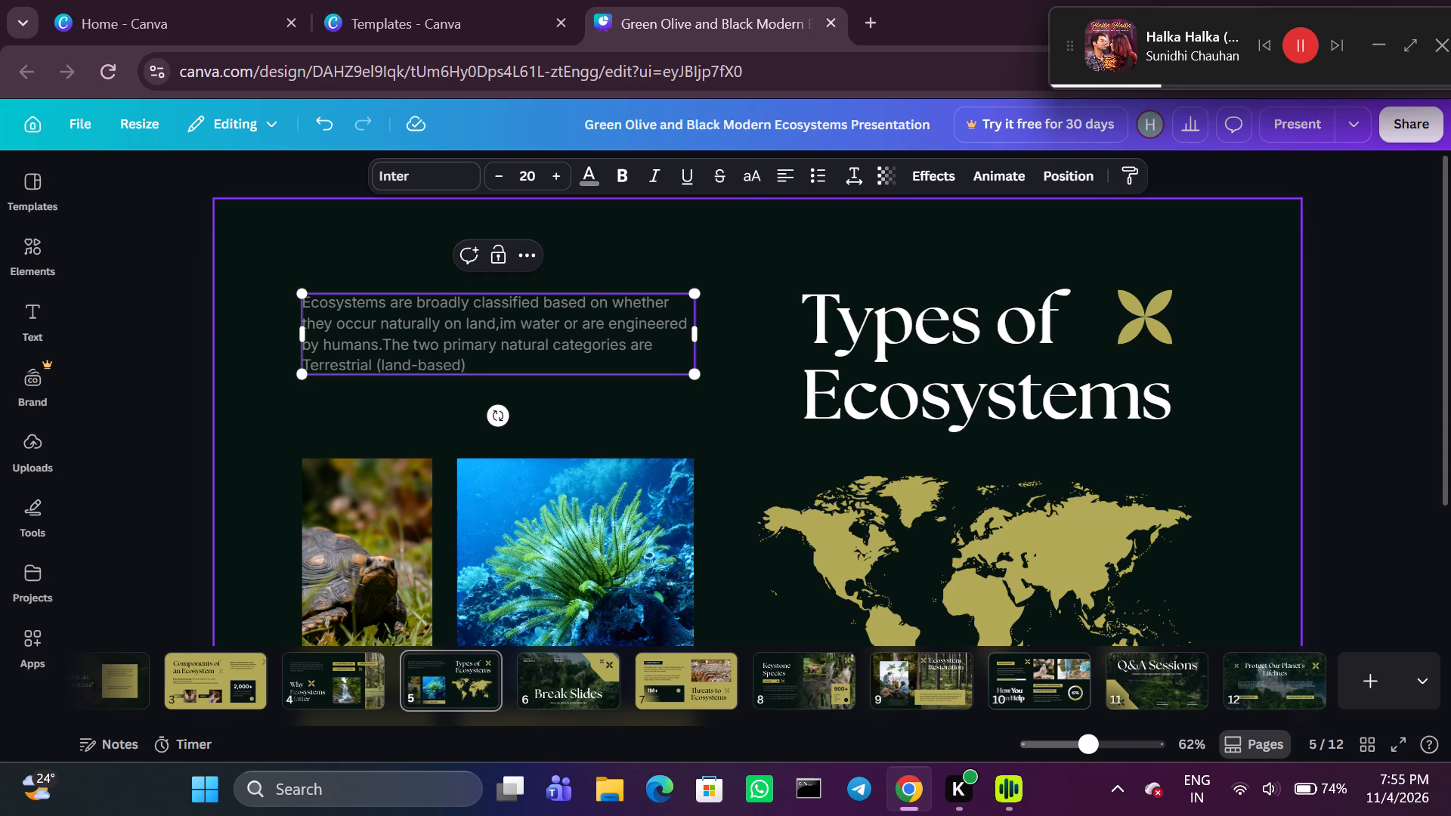
# Continue slide 5's paragraph with "amd Aquatic" after "(land-based)".
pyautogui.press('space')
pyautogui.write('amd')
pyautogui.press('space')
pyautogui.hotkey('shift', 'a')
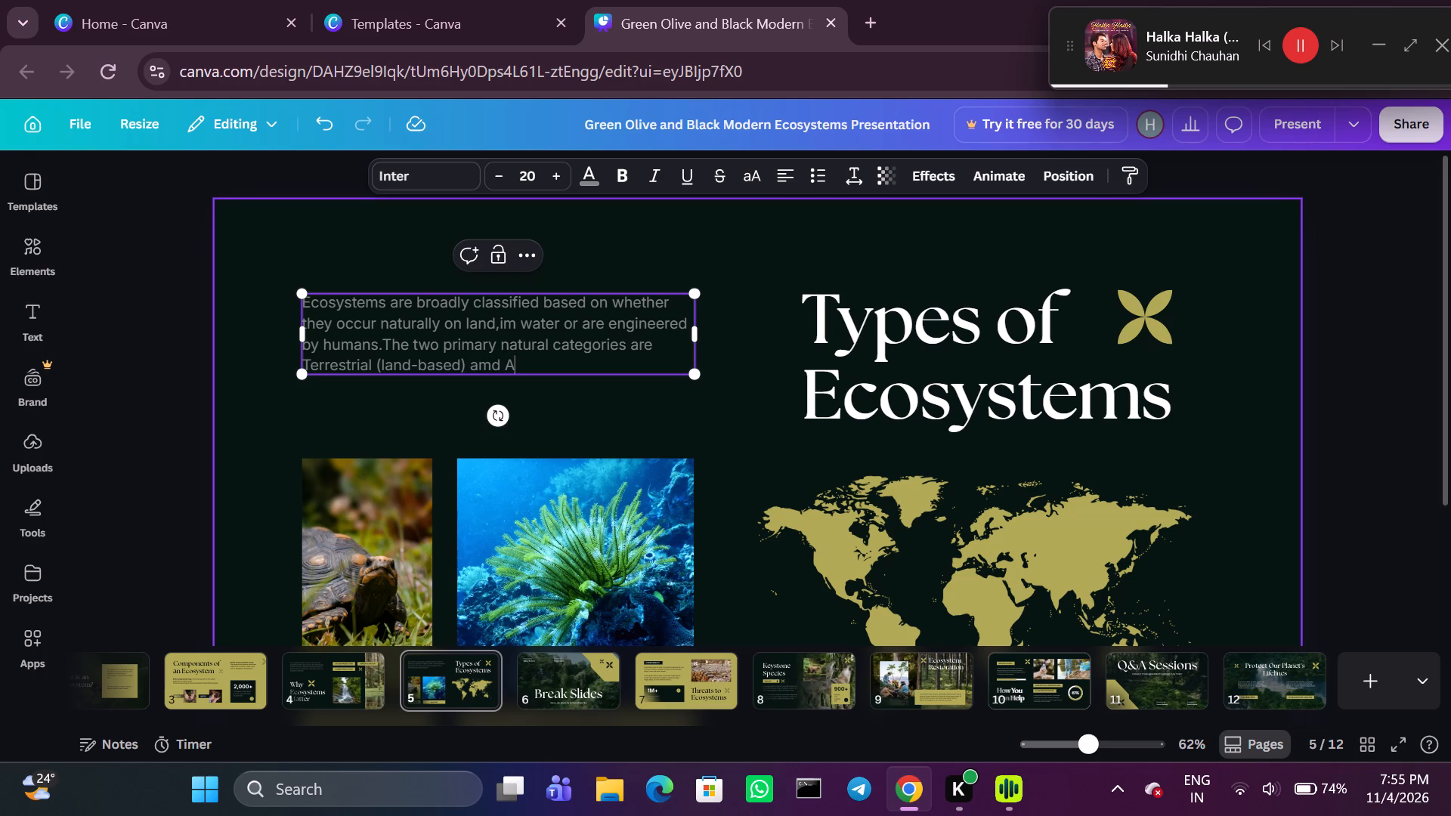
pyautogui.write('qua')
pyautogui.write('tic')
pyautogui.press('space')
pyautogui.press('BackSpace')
# Add "(water-based)ecosystems" directly after "Aquatic" in slide 5's paragraph, using a hyphen between "water" and "based".
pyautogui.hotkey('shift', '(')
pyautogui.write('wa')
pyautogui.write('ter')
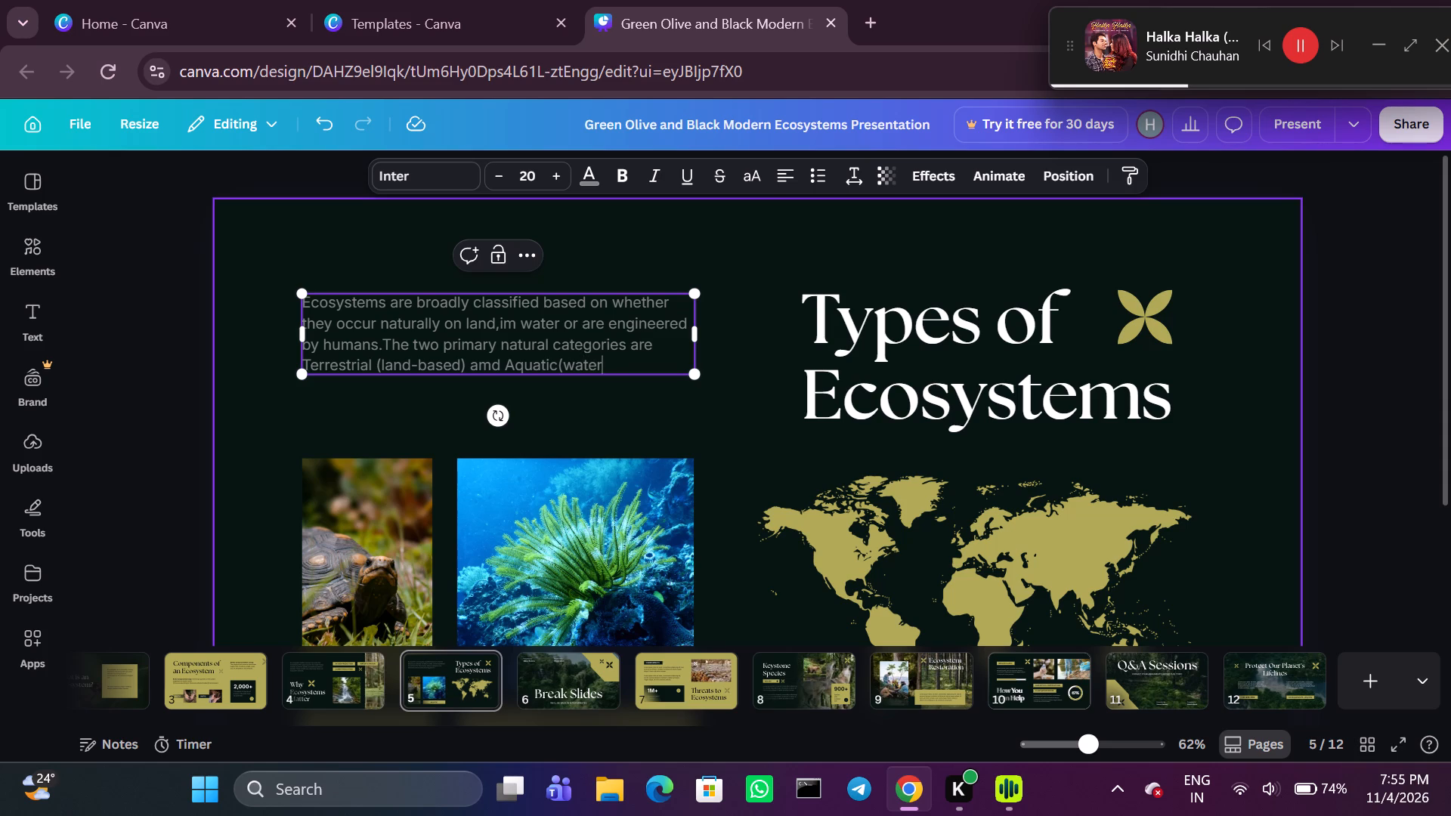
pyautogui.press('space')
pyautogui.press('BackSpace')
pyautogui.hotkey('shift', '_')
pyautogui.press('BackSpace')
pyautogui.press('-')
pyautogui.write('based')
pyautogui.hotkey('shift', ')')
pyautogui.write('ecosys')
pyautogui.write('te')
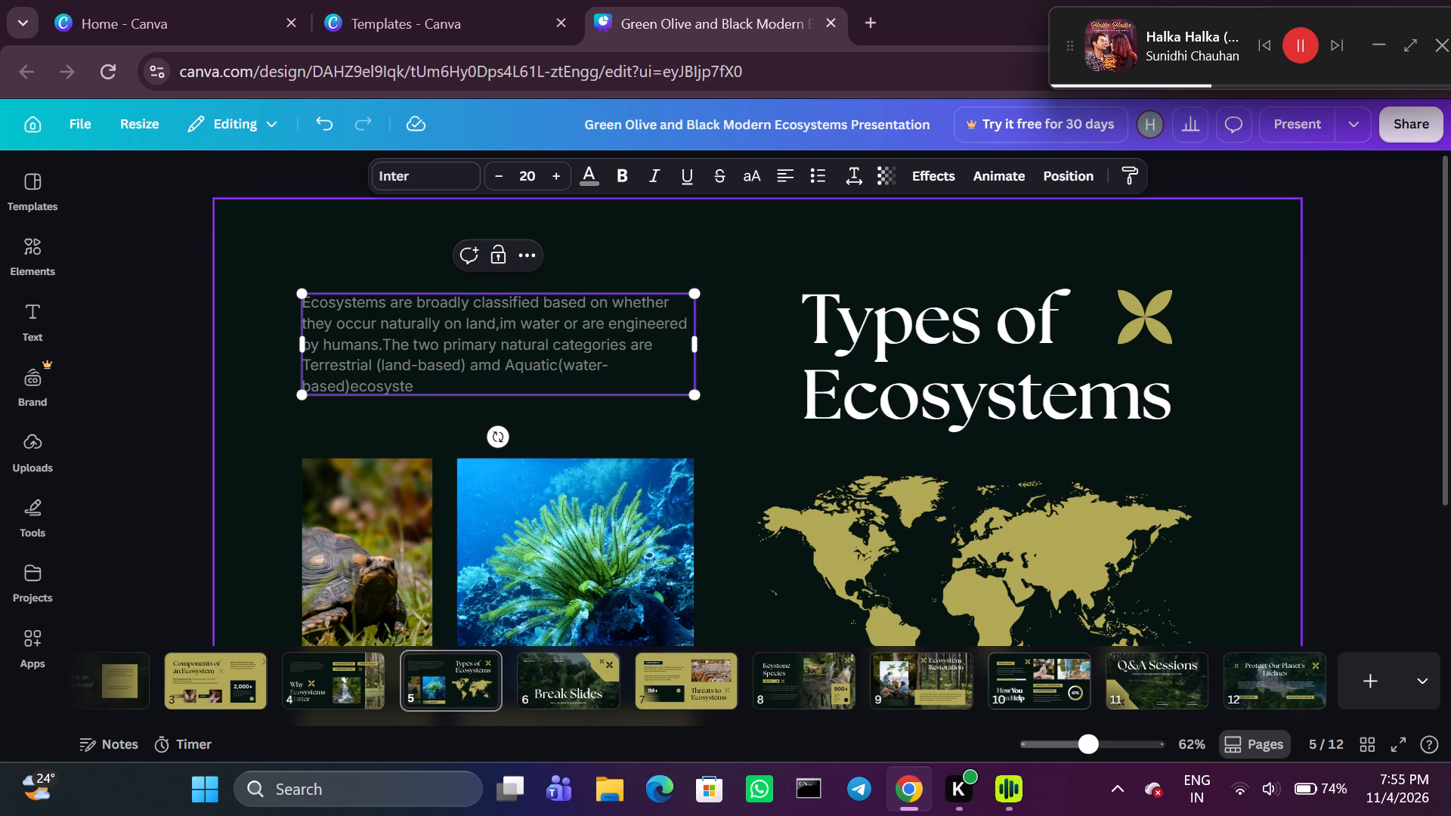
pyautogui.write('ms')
# Continue slide 5's paragraph with ",alongside Artificial" directly after "(water-based)ecosystems".
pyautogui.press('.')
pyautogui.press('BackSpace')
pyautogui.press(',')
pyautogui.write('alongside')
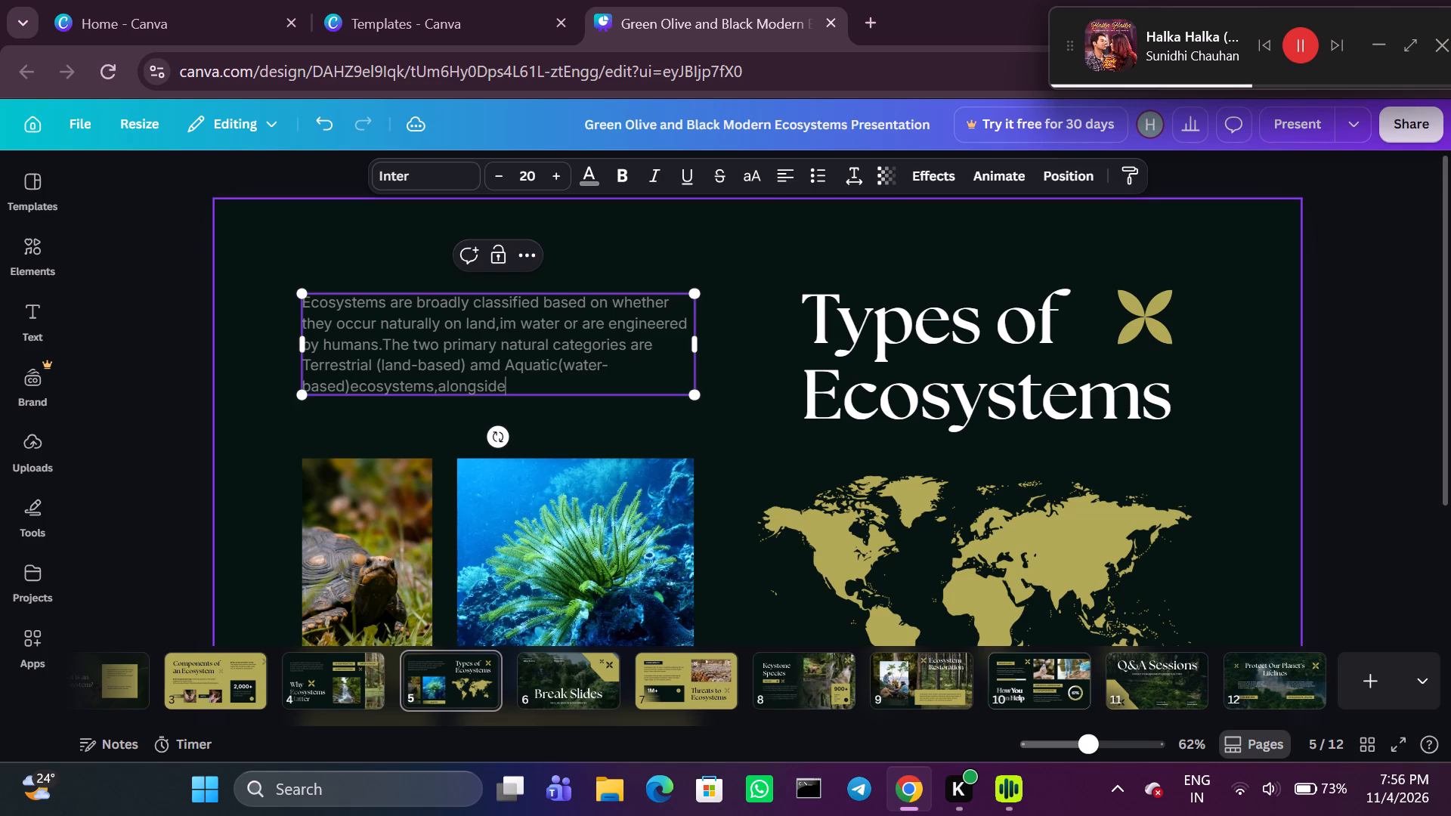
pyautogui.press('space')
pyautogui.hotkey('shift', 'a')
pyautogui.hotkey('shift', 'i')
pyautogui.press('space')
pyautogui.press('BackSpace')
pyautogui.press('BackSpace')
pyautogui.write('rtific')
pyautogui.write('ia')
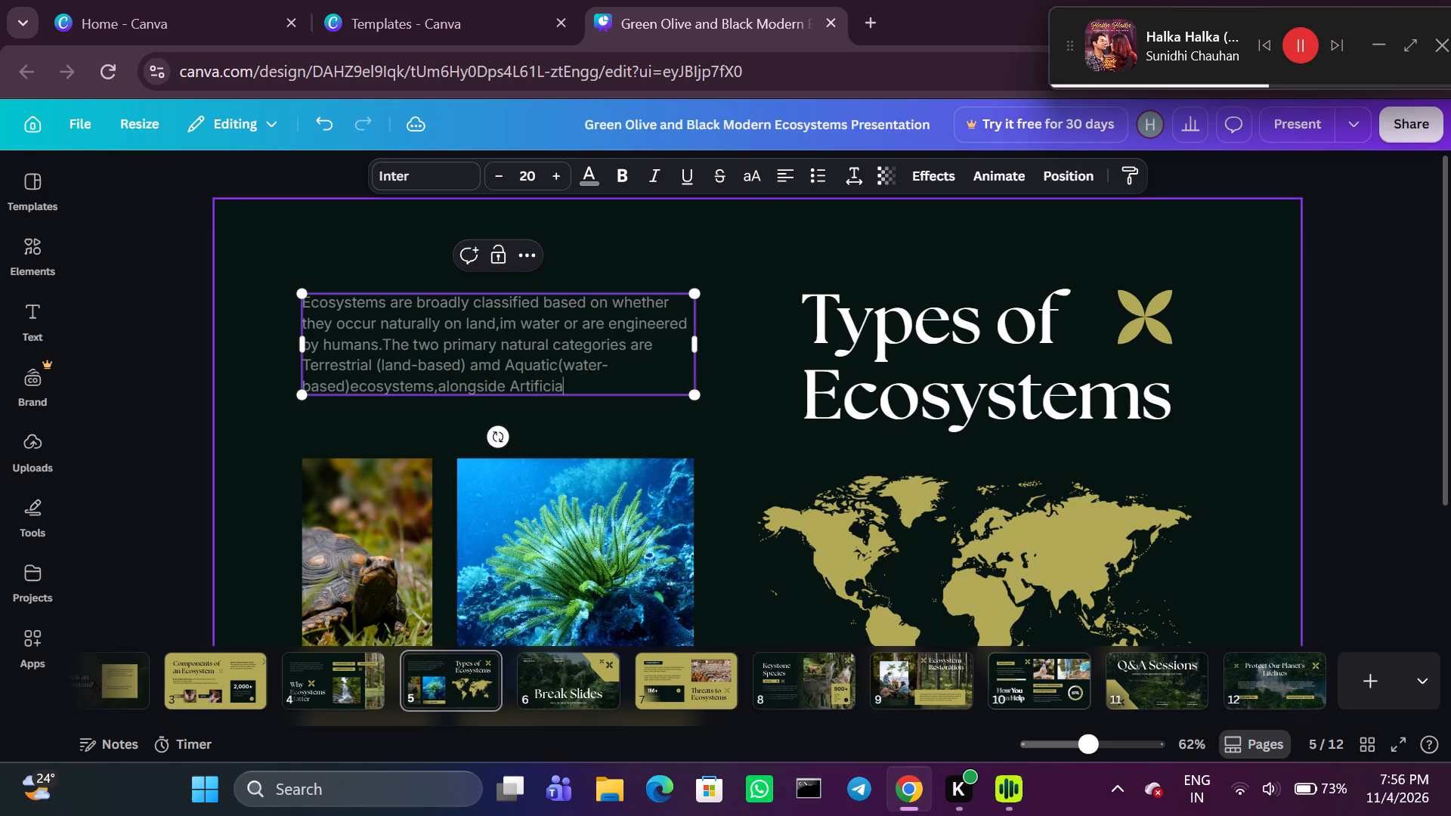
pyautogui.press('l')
# Finish slide 5's paragraph by adding "ecosystem managed by humans." after "alongside Artificial".
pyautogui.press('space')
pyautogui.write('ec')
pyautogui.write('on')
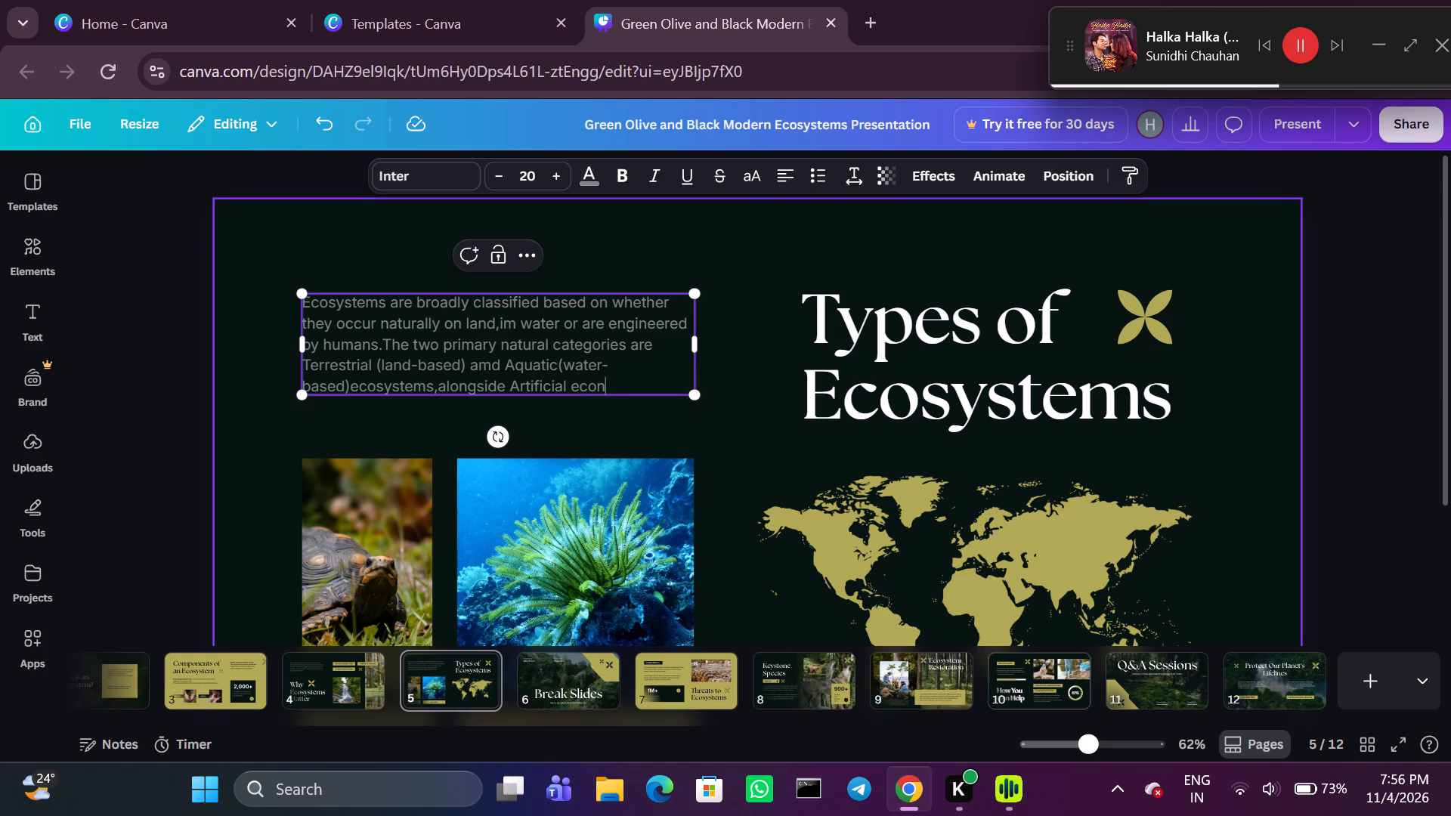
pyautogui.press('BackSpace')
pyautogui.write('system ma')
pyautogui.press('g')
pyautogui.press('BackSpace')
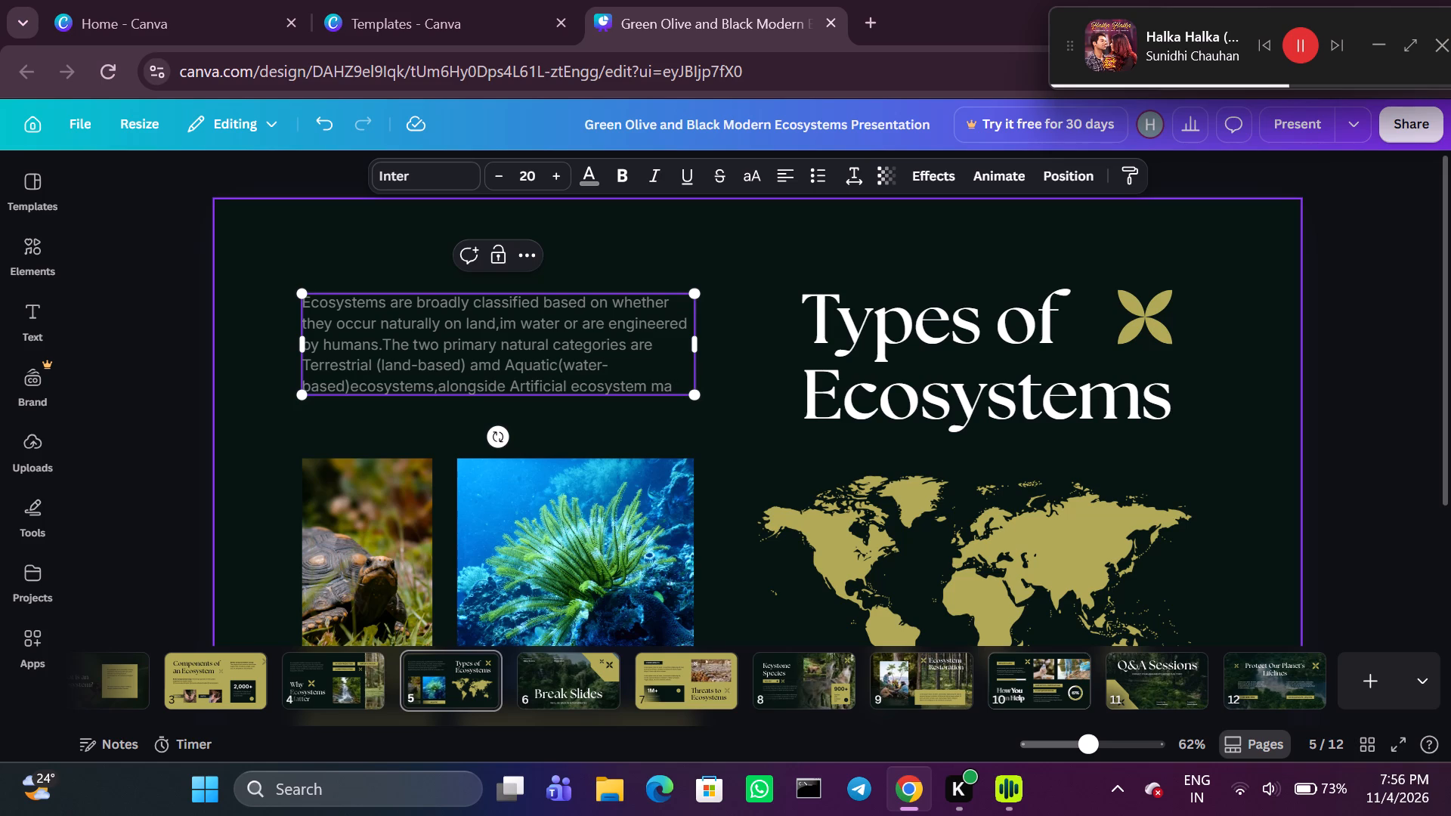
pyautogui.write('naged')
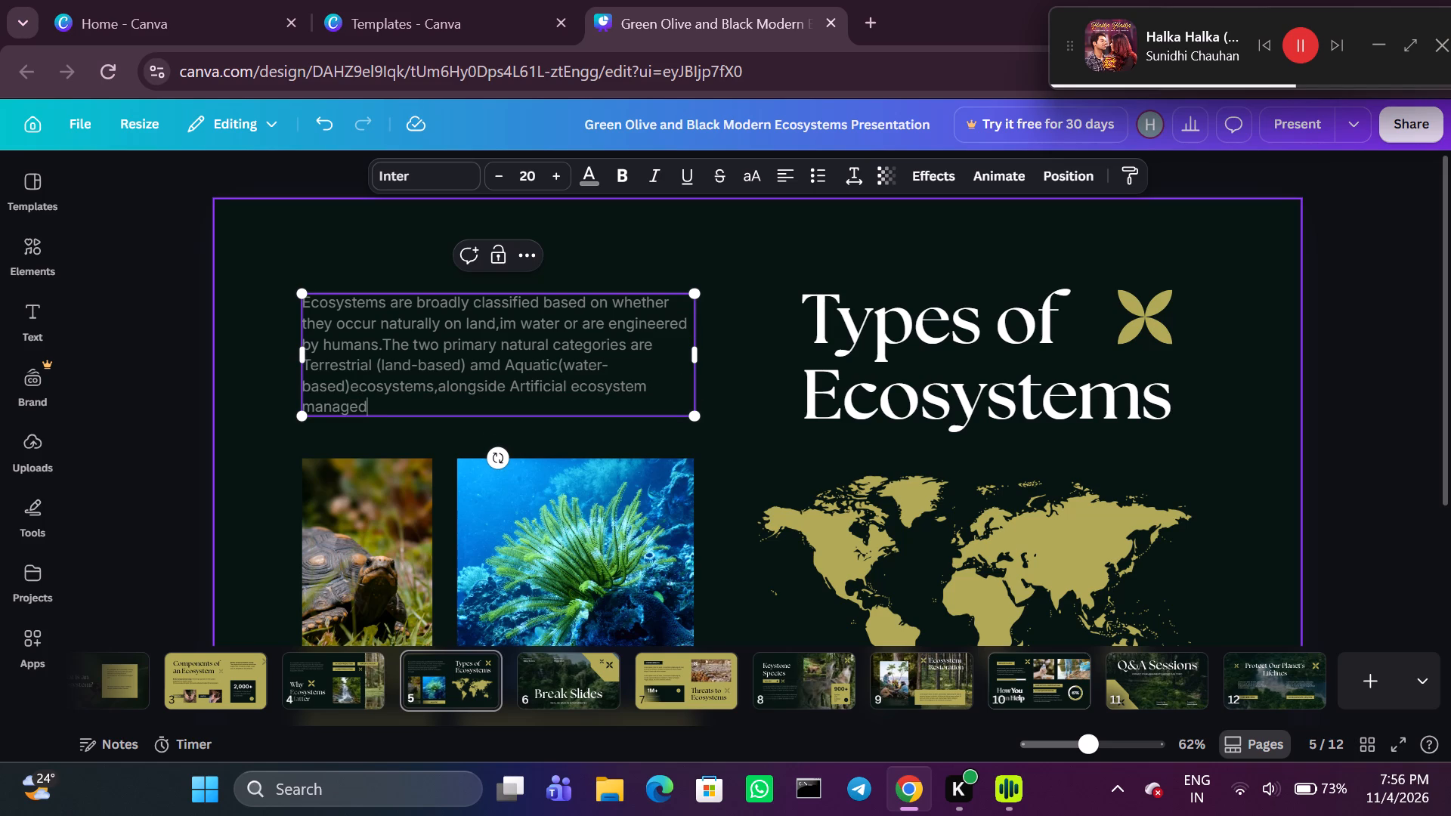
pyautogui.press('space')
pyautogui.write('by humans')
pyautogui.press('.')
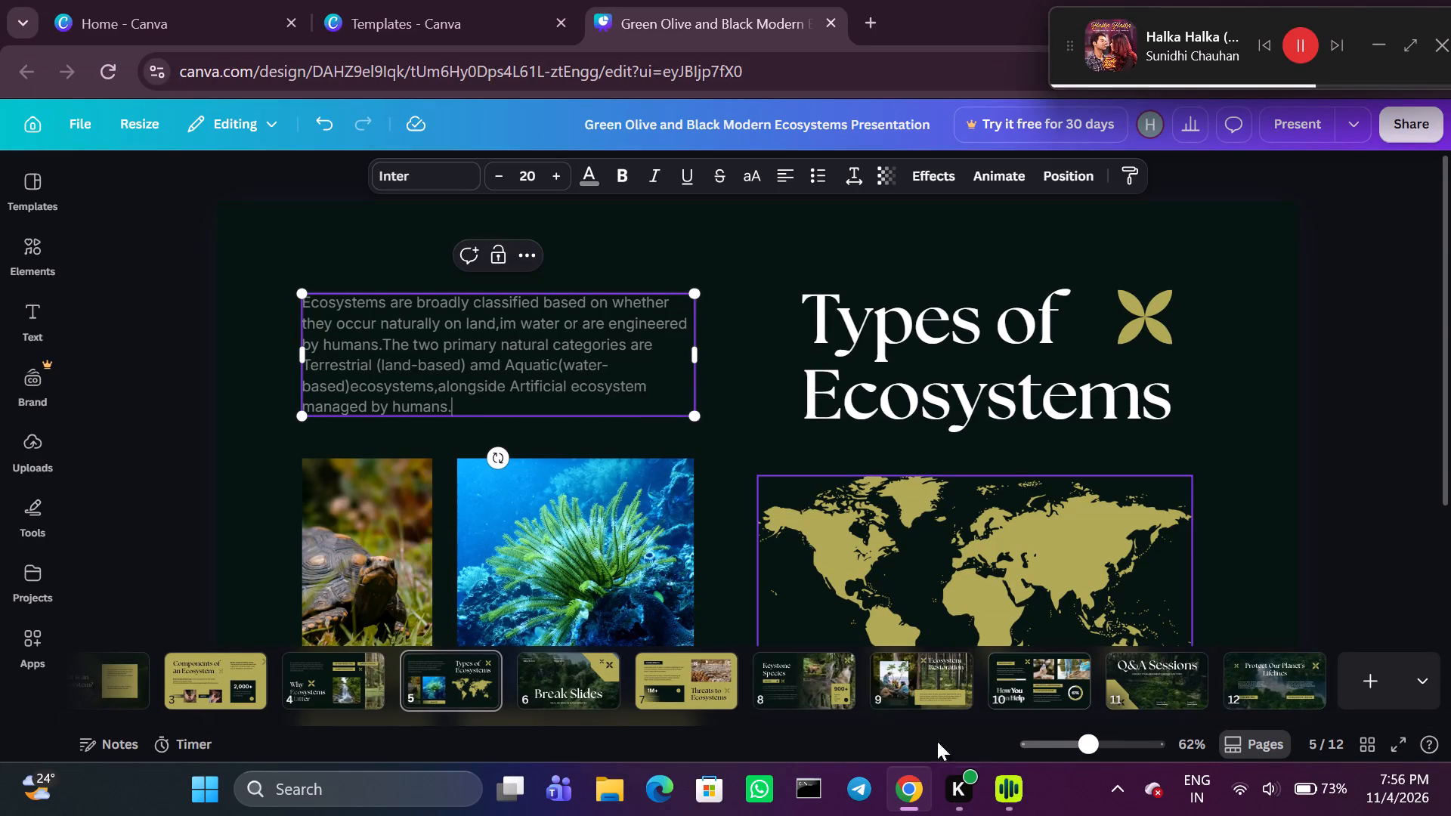
# Apply the Block page animation to slide 5, "Types of Ecosystems".
pyautogui.scroll(-2, 591, 391)
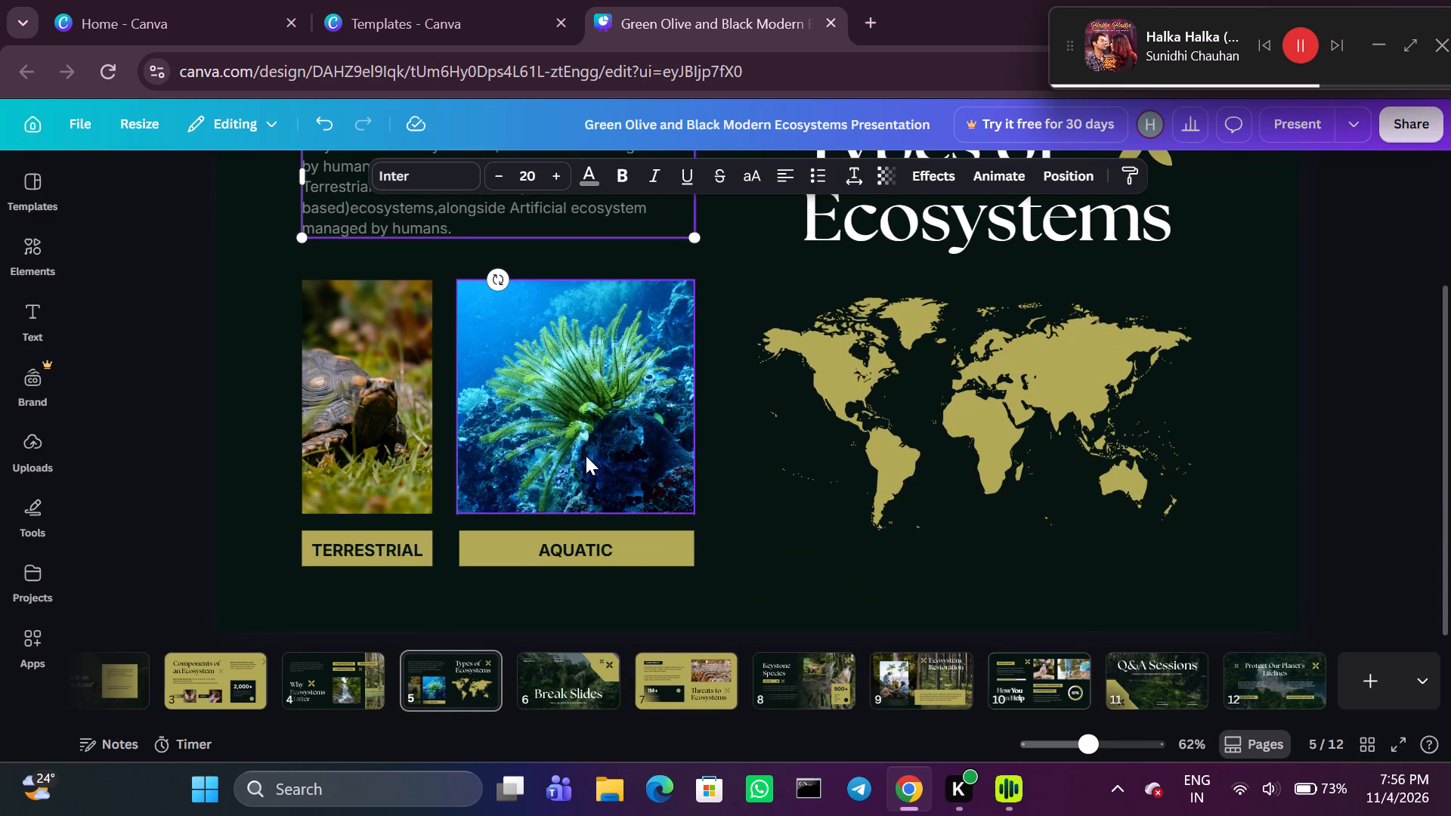
pyautogui.scroll(1, 560, 617)
pyautogui.scroll(1, 398, 389)
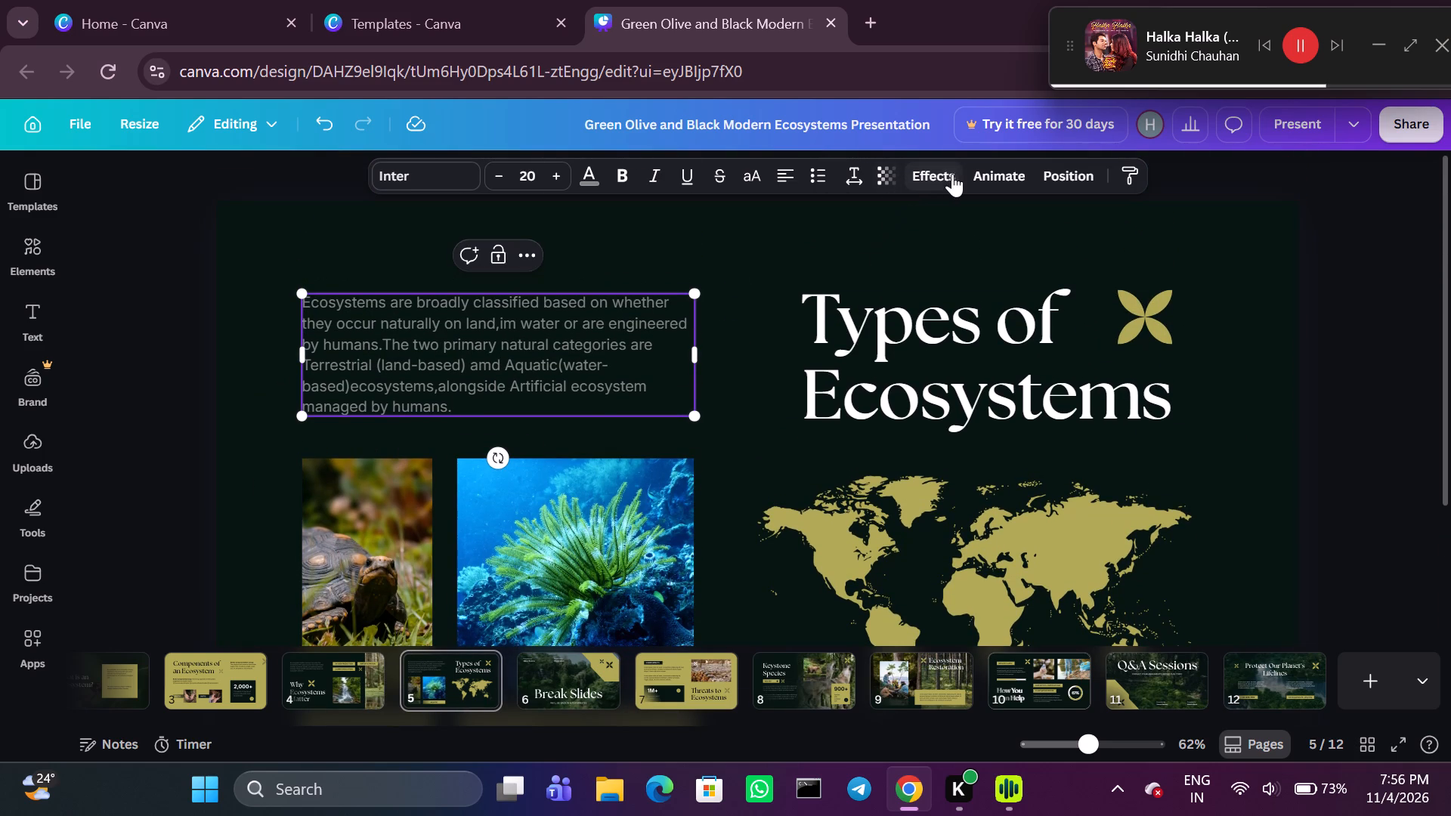
pyautogui.click(982, 172)
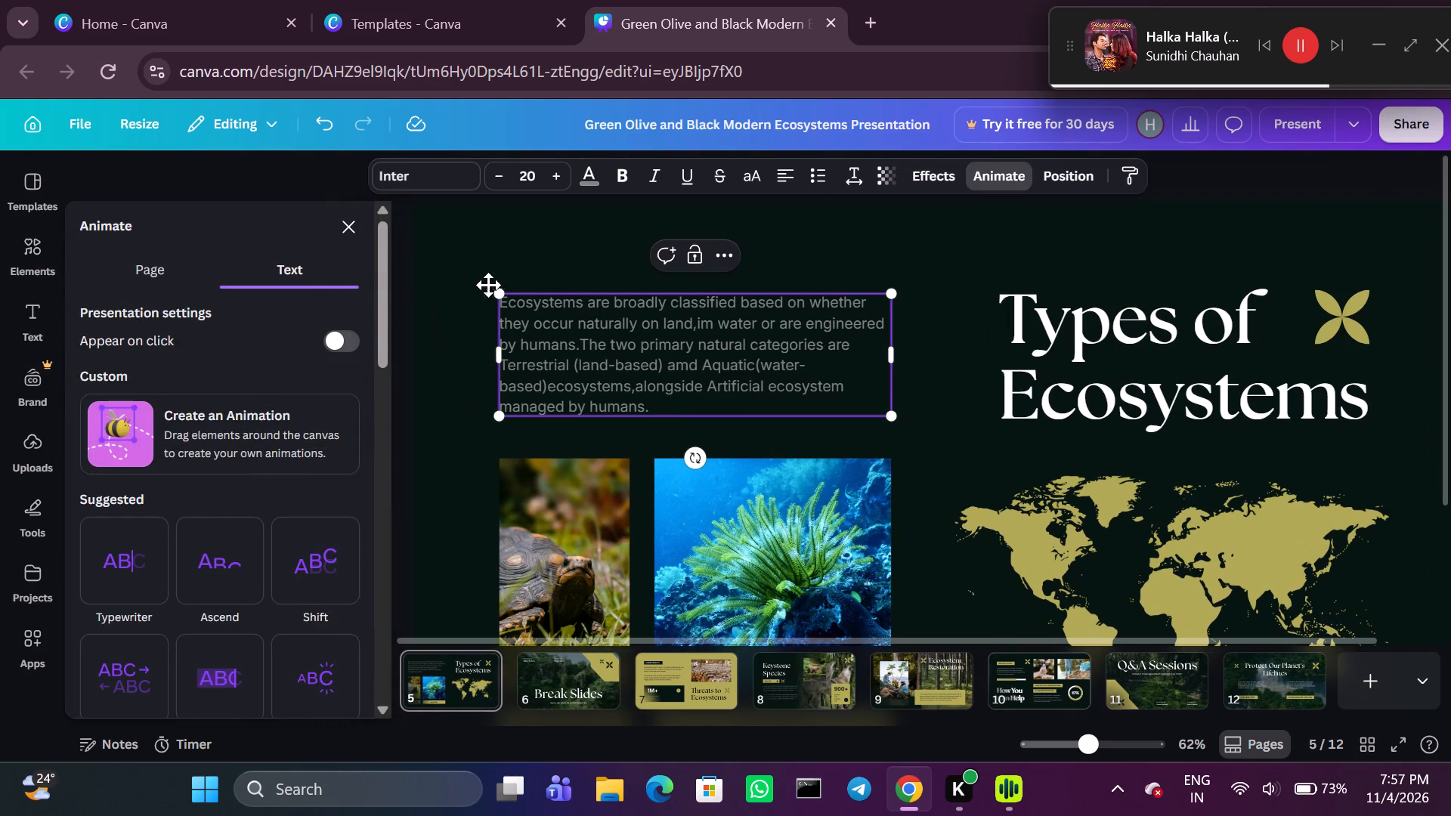
pyautogui.click(161, 249)
pyautogui.click(164, 258)
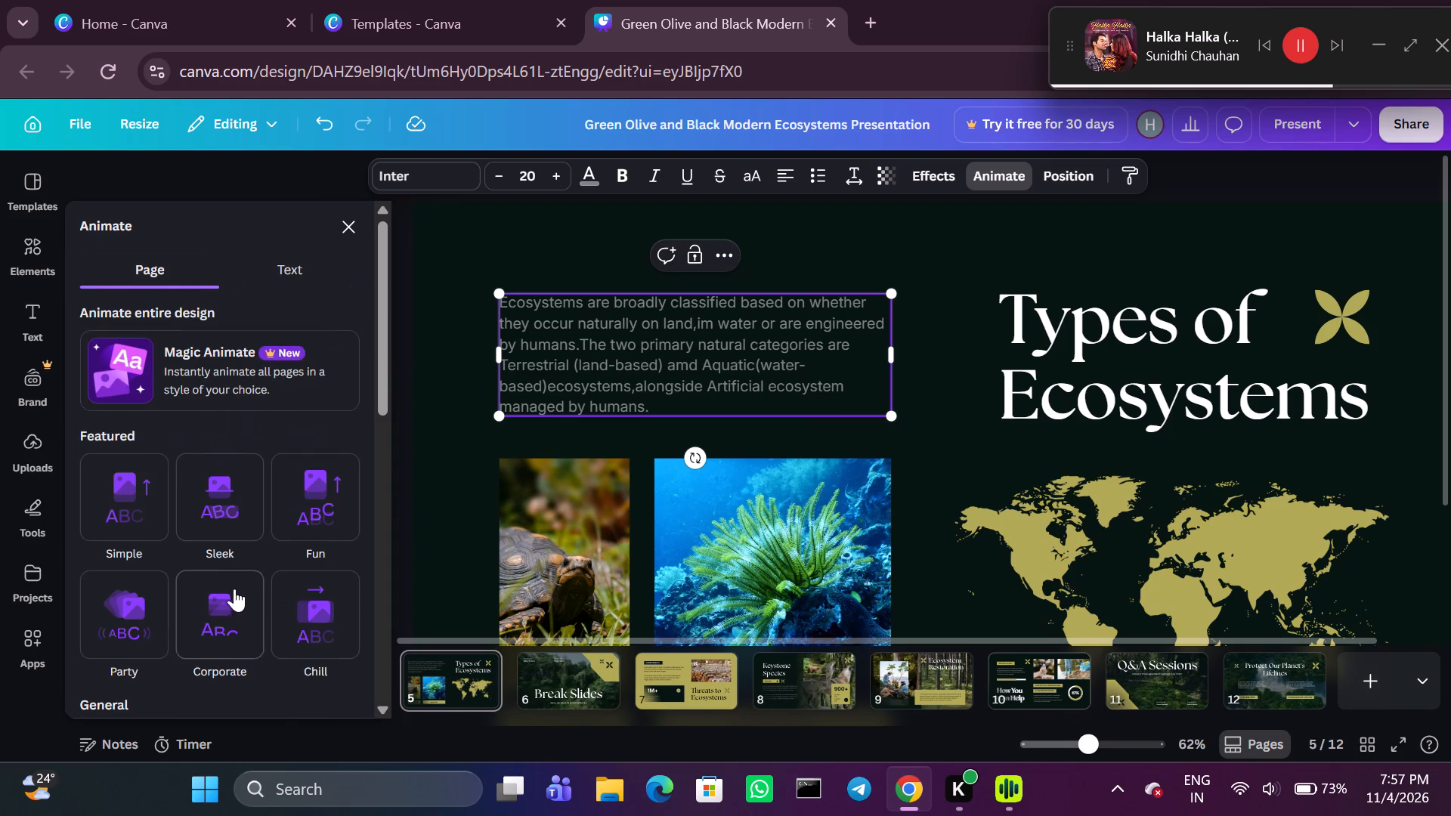
pyautogui.scroll(-1, 308, 637)
pyautogui.scroll(-5, 152, 589)
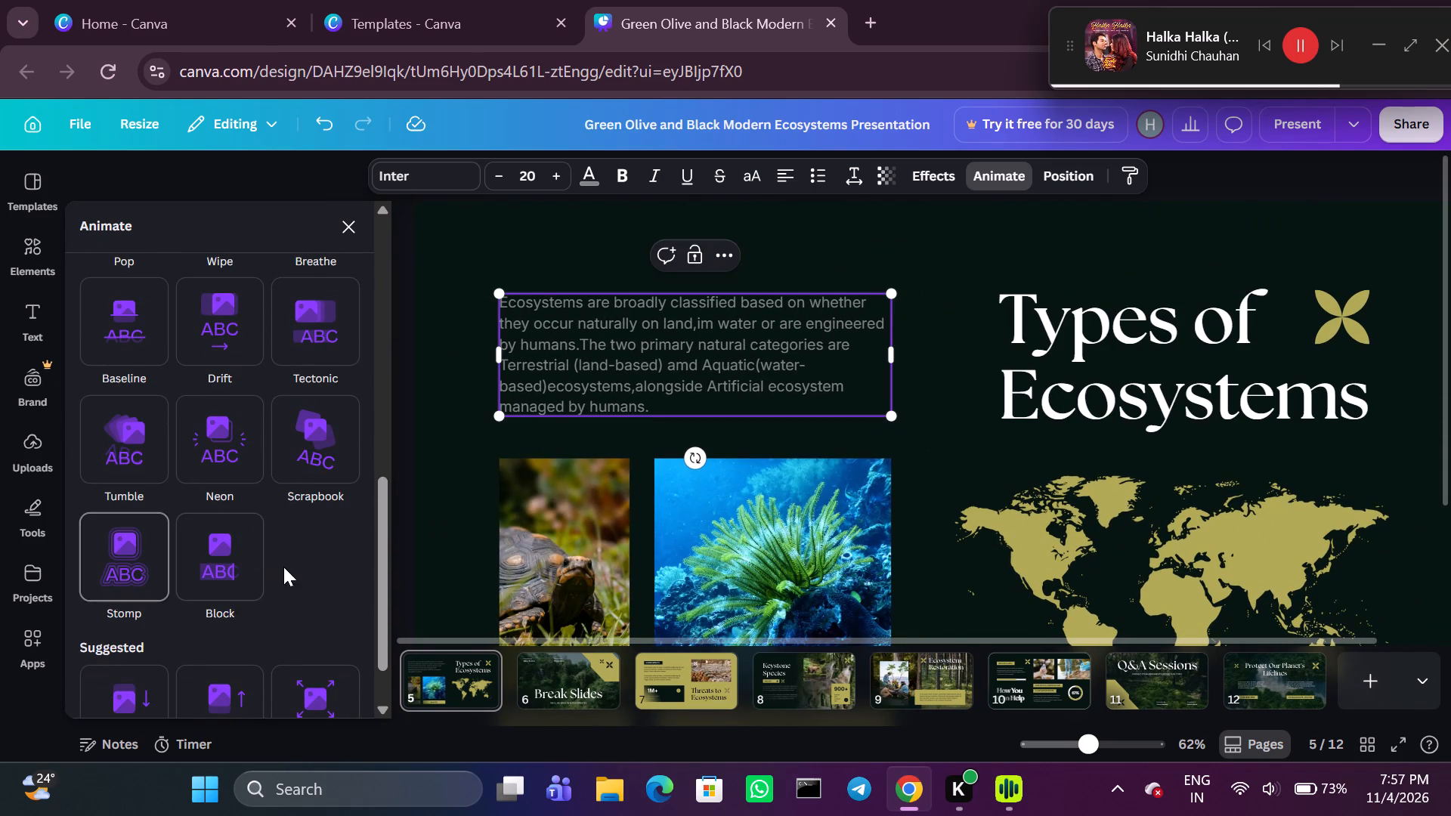
pyautogui.click(200, 555)
# On slide 6, "Break Slides", replace the placeholder name under "Presented by" with the presenter's full name.
pyautogui.click(559, 686)
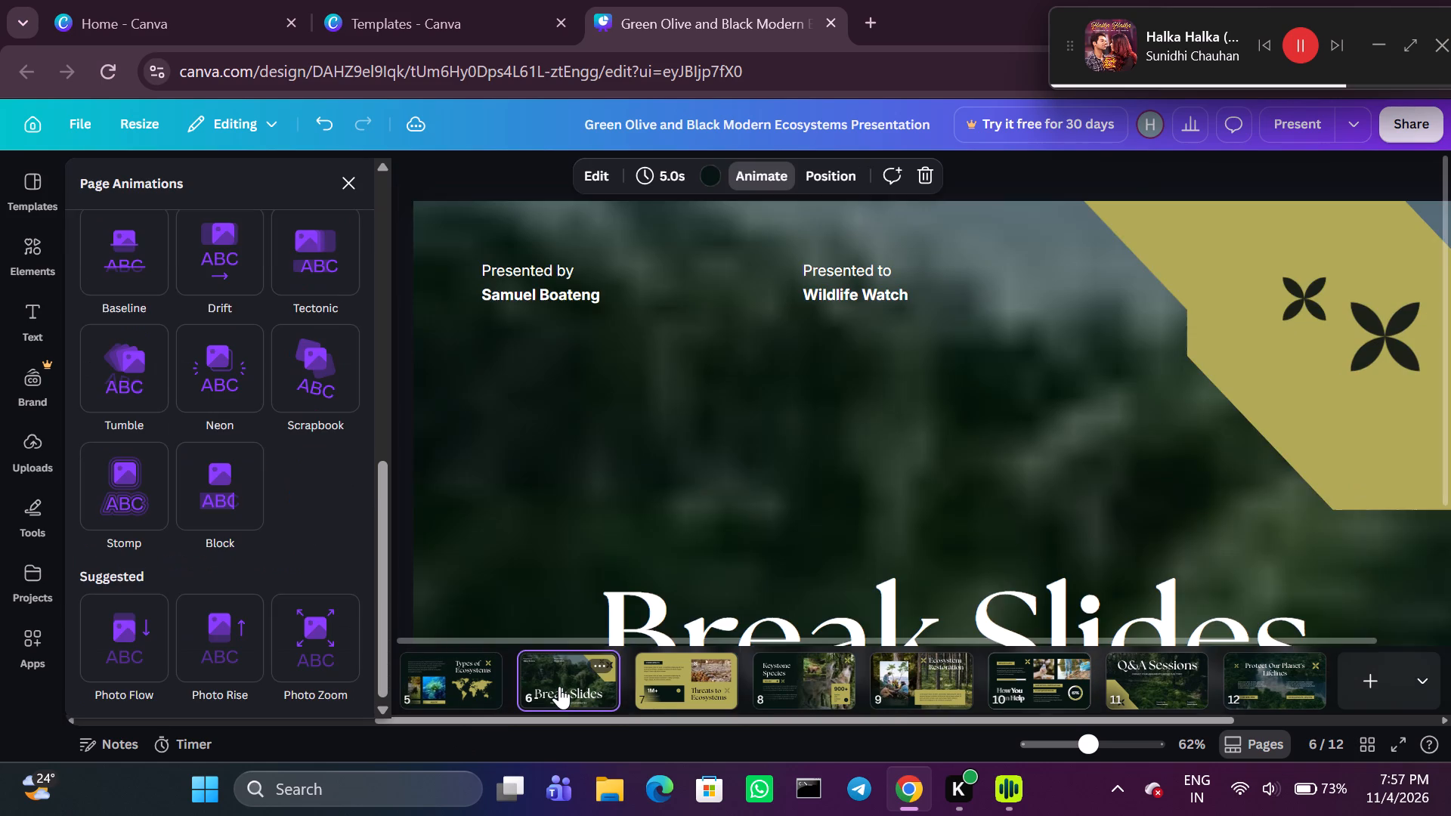
pyautogui.scroll(-3, 778, 490)
pyautogui.scroll(1, 781, 493)
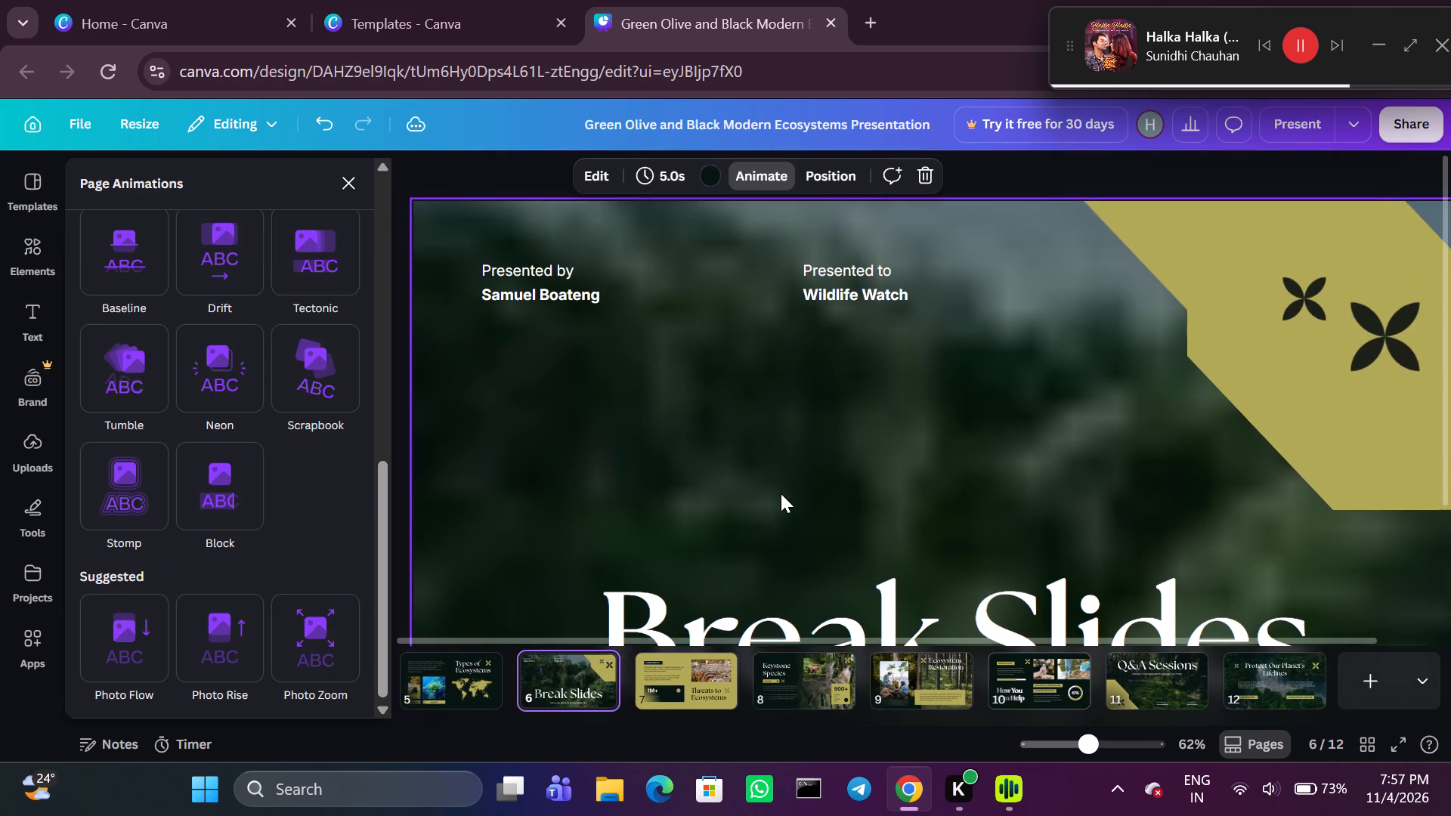
pyautogui.scroll(1, 781, 493)
pyautogui.scroll(-2, 781, 493)
pyautogui.scroll(3, 781, 494)
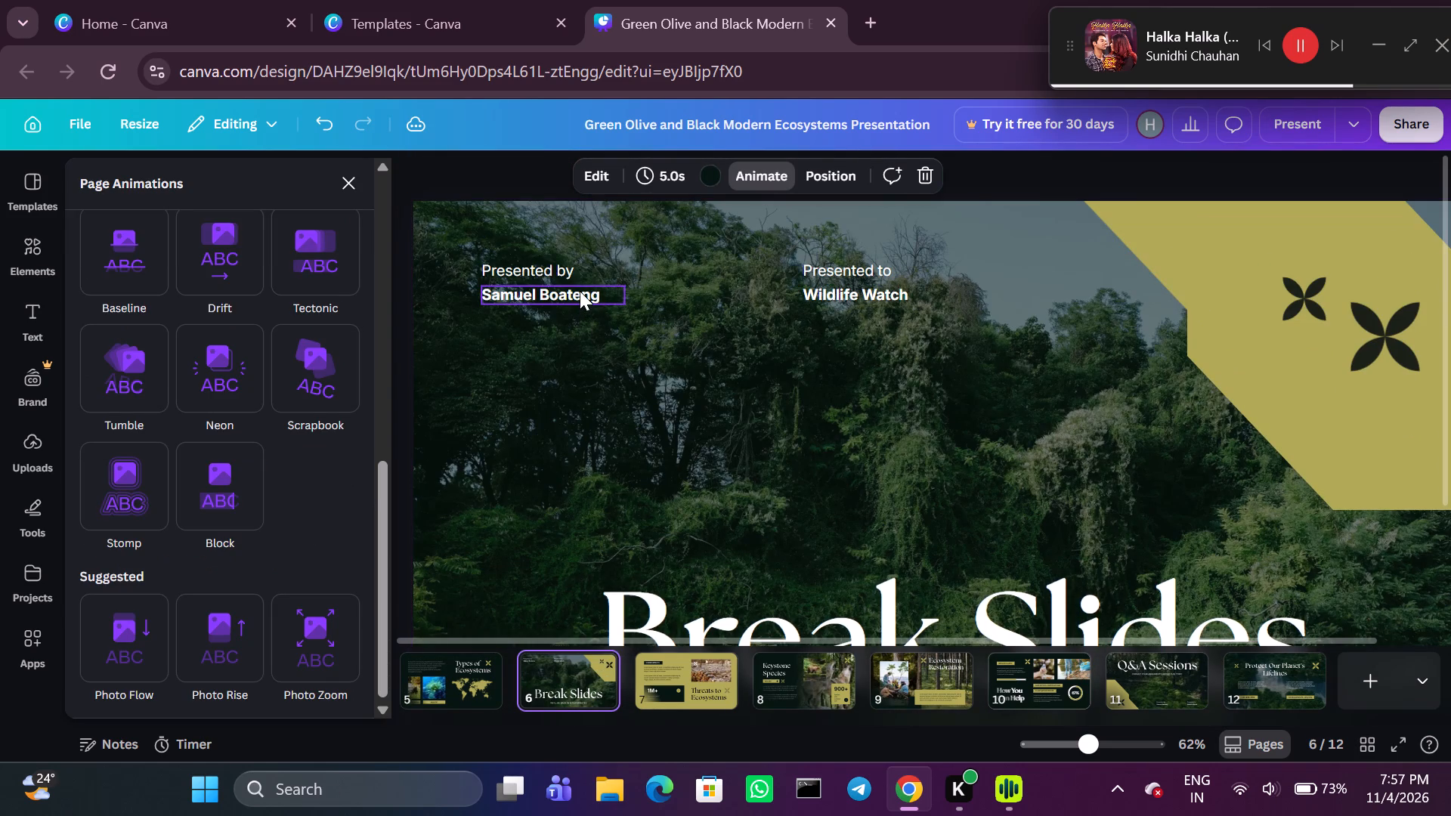
pyautogui.doubleClick(580, 291)
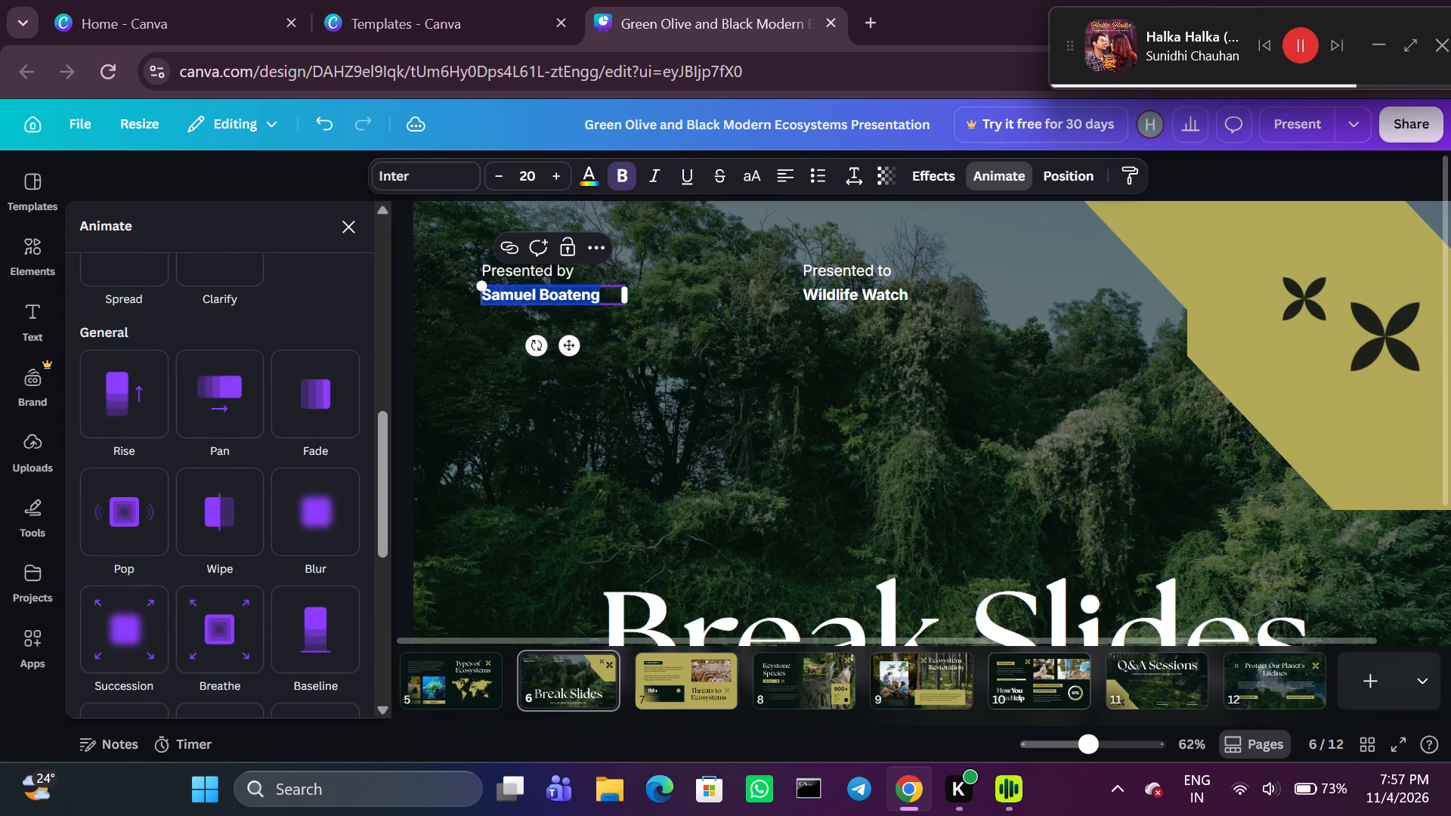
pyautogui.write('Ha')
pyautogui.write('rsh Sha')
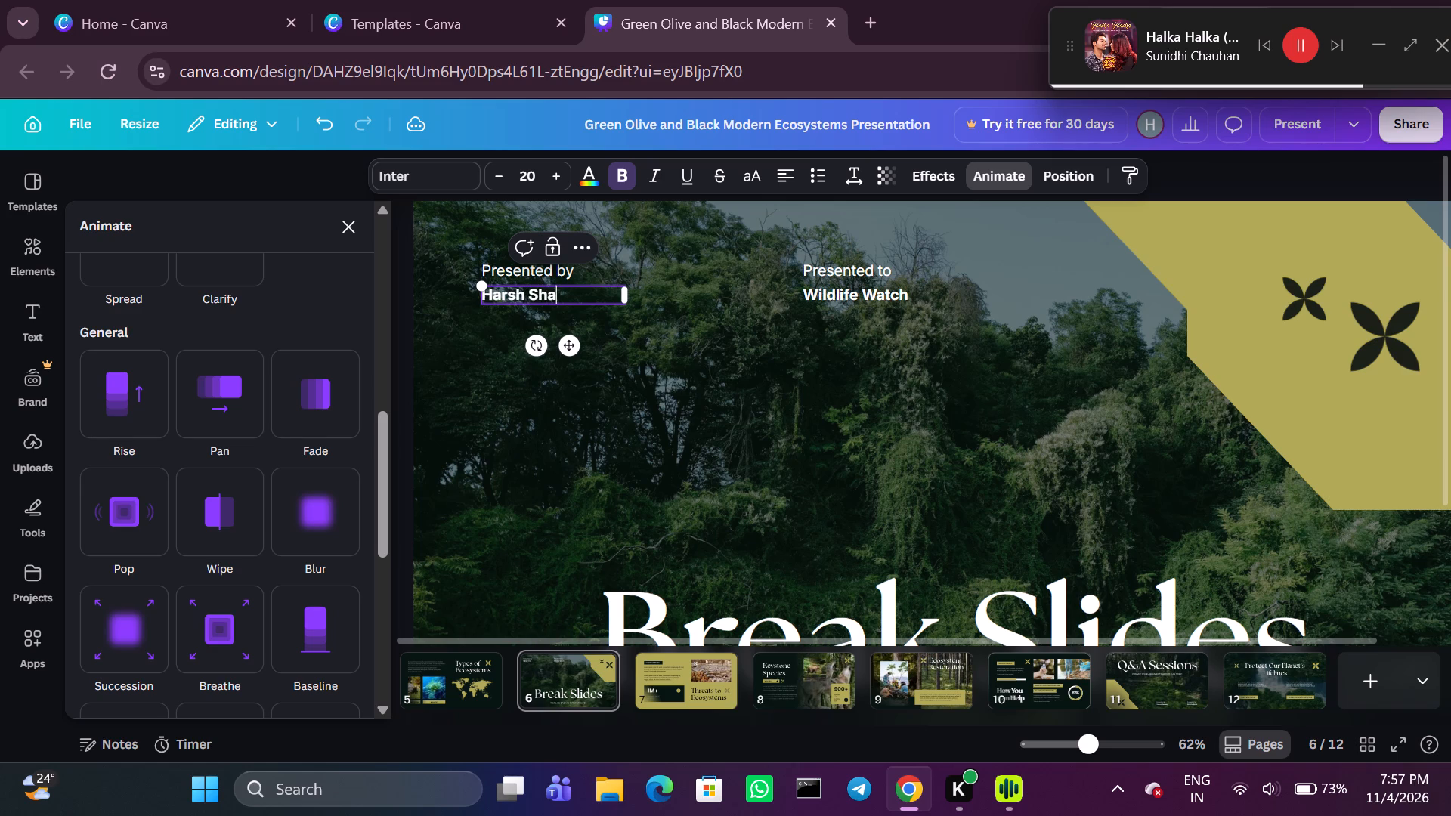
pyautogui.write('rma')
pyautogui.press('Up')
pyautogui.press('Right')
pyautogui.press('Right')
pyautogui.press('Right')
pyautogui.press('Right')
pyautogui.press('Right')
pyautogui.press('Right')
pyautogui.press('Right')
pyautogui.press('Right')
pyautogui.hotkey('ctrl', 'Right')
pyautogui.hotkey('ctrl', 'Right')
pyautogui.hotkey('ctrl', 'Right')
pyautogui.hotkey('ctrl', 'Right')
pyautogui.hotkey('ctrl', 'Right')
# Replace the "Wildlife Watch" placeholder under "Presented to" on slide 6 with the recipient's full name.
pyautogui.doubleClick(825, 296)
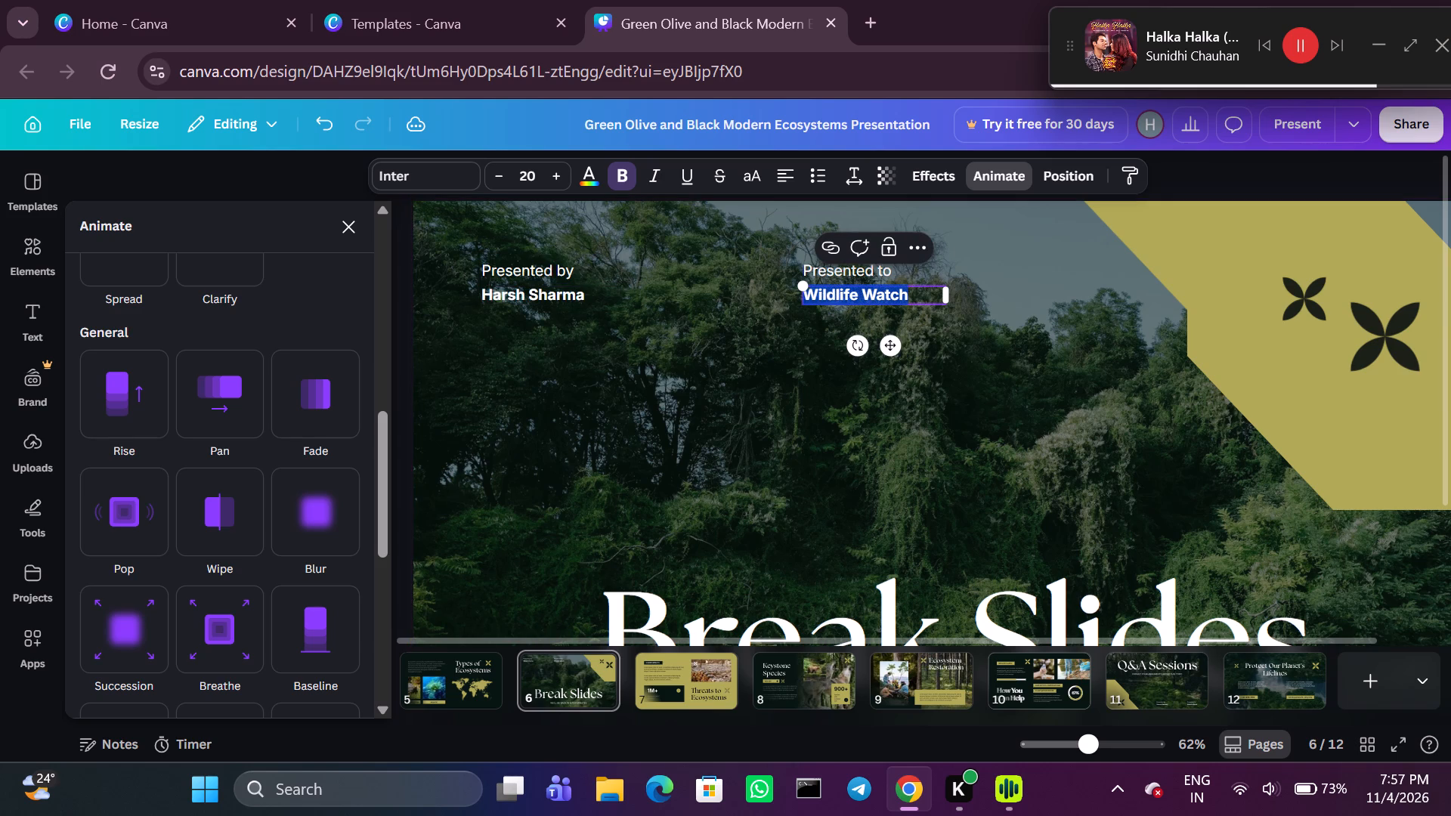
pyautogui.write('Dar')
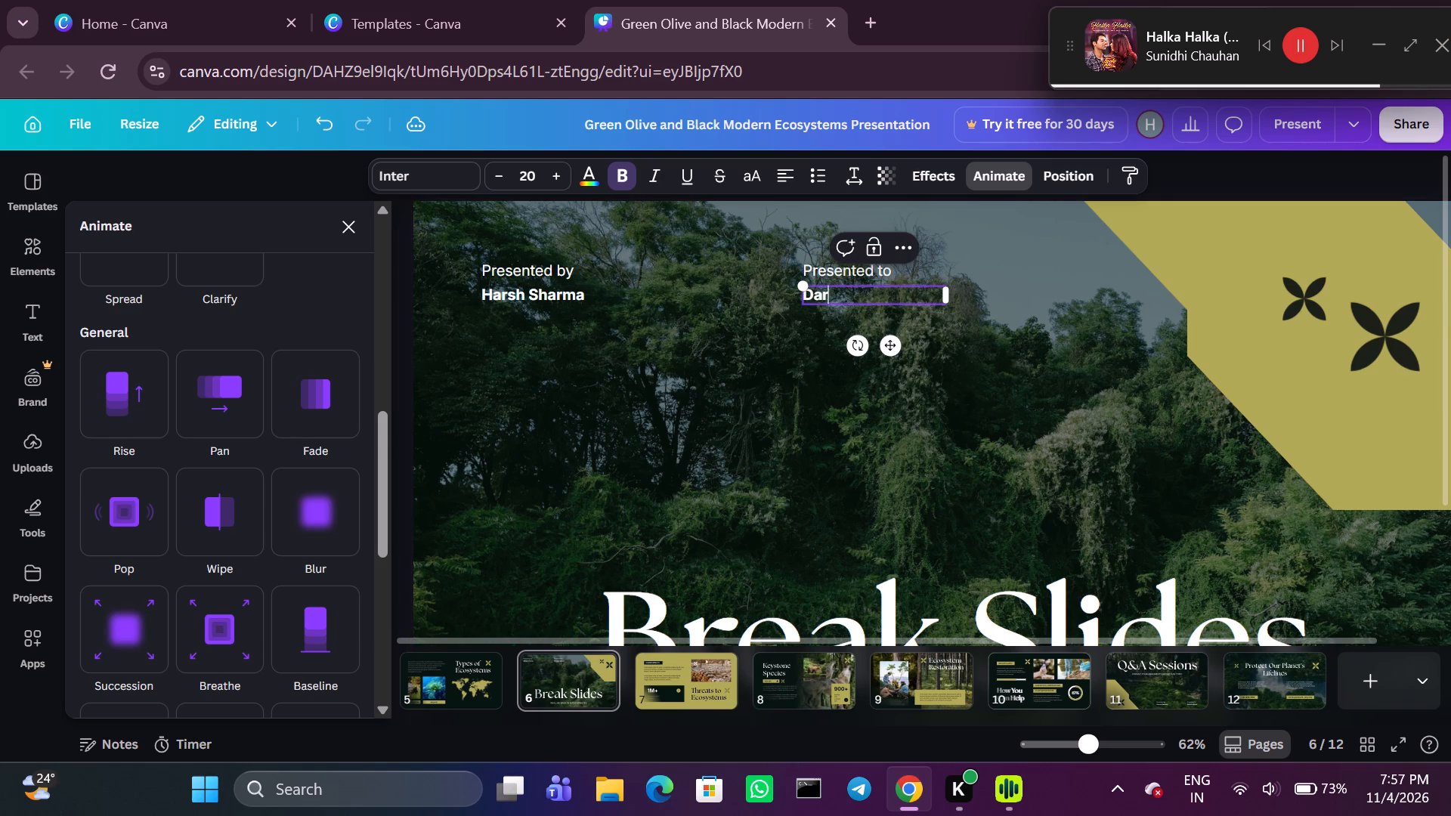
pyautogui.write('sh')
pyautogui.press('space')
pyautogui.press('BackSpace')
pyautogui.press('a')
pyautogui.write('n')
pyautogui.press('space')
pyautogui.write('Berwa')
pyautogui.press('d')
# Go to slide 7, "Threats to Ecosystems", and examine its placeholder paragraphs, statistic card and photo.
pyautogui.scroll(-2, 979, 478)
pyautogui.scroll(-2, 877, 507)
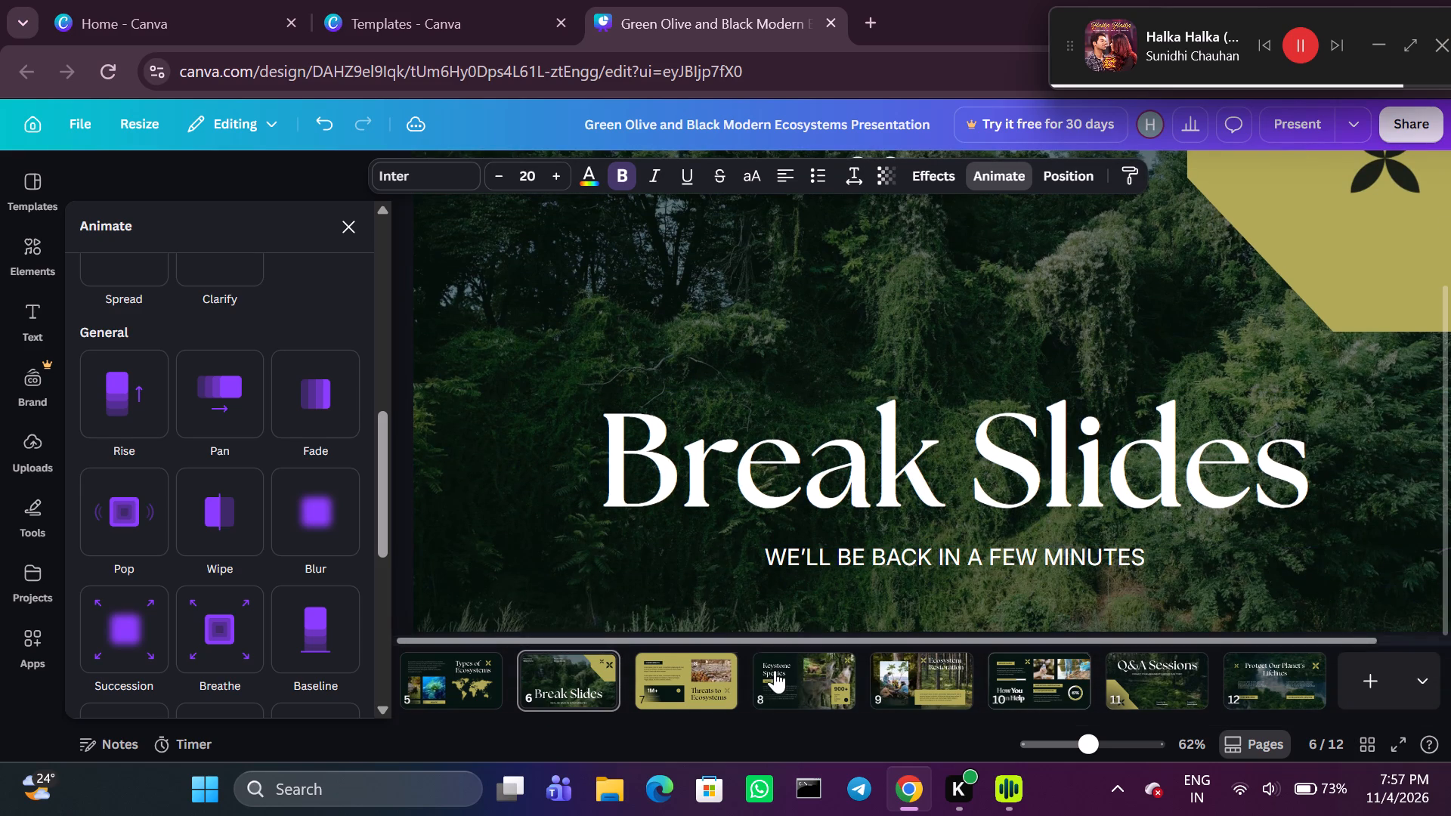
pyautogui.click(673, 689)
pyautogui.scroll(1, 744, 529)
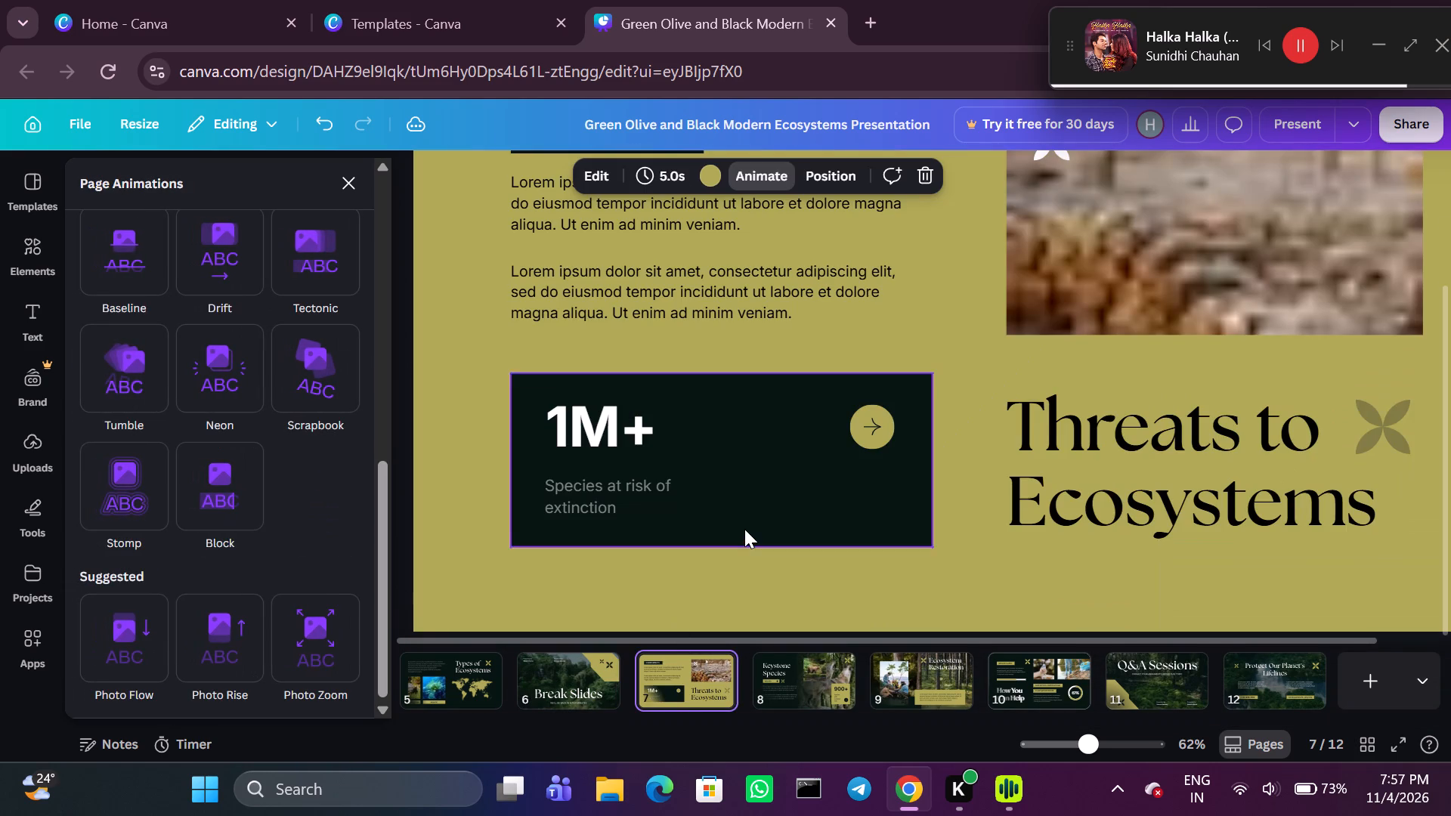
pyautogui.scroll(1, 744, 529)
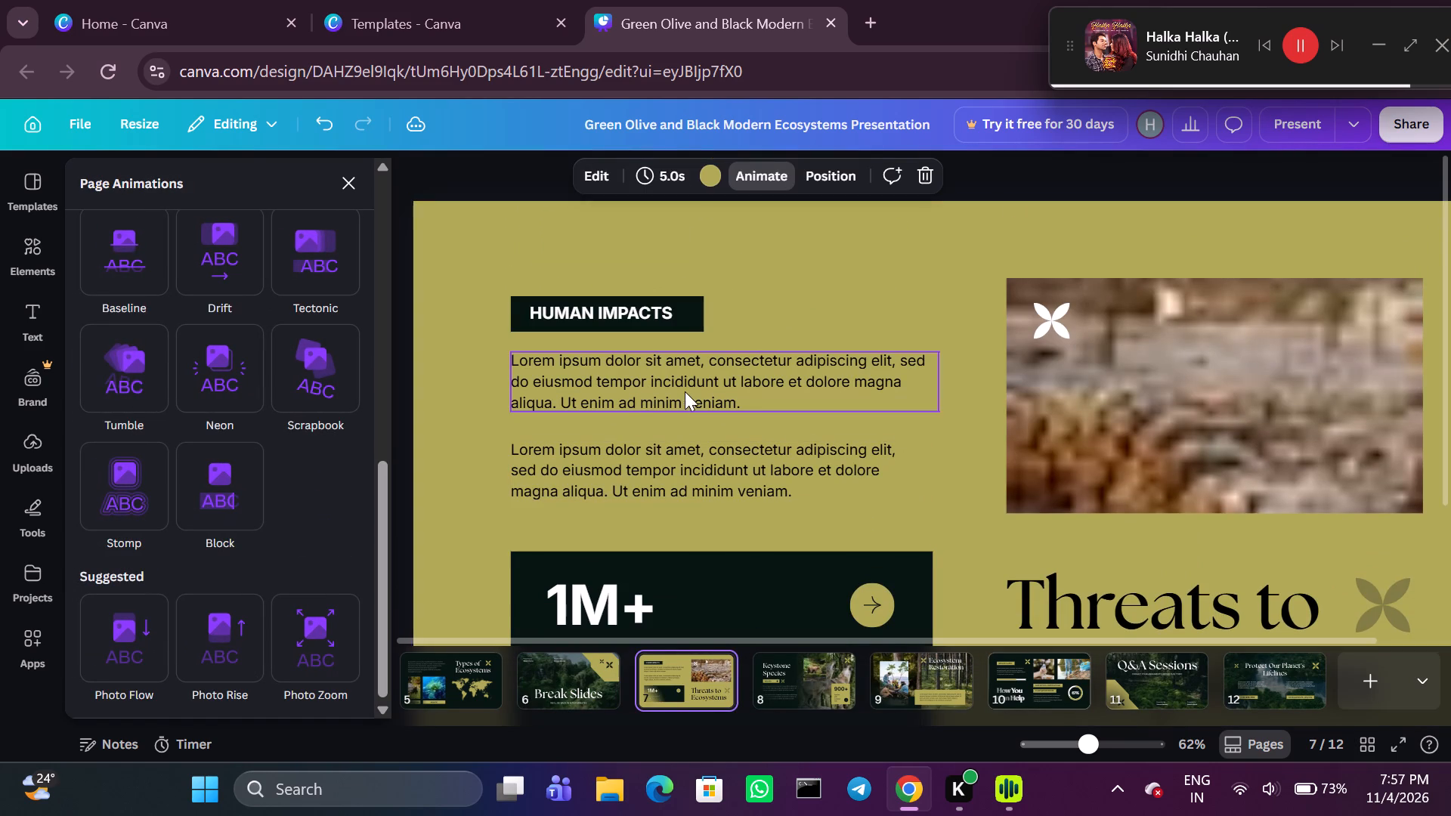
pyautogui.scroll(-1, 686, 391)
pyautogui.scroll(1, 686, 391)
pyautogui.scroll(-2, 684, 381)
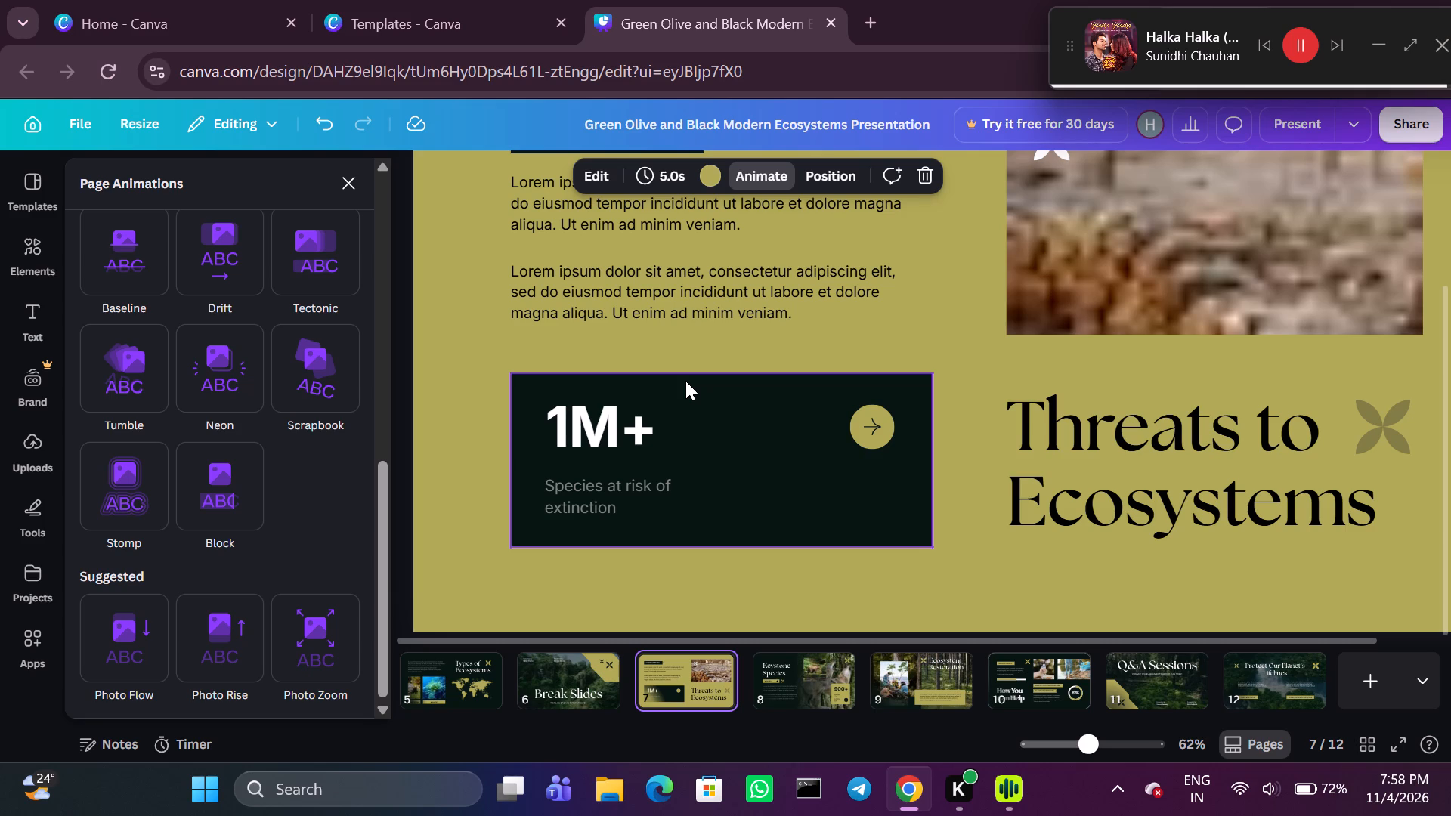
pyautogui.scroll(1, 619, 412)
pyautogui.scroll(-1, 620, 412)
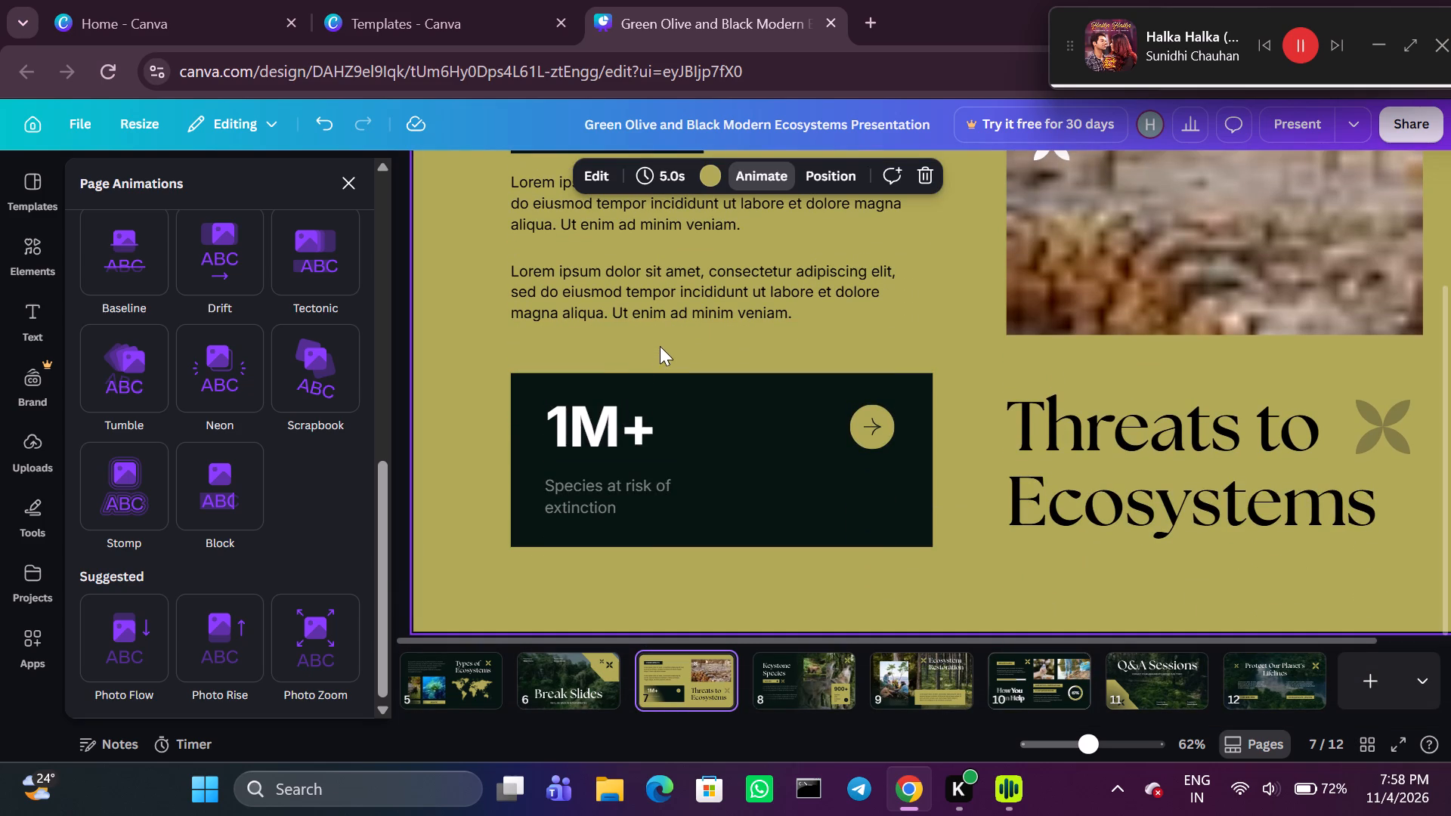
pyautogui.scroll(1, 653, 361)
pyautogui.doubleClick(592, 317)
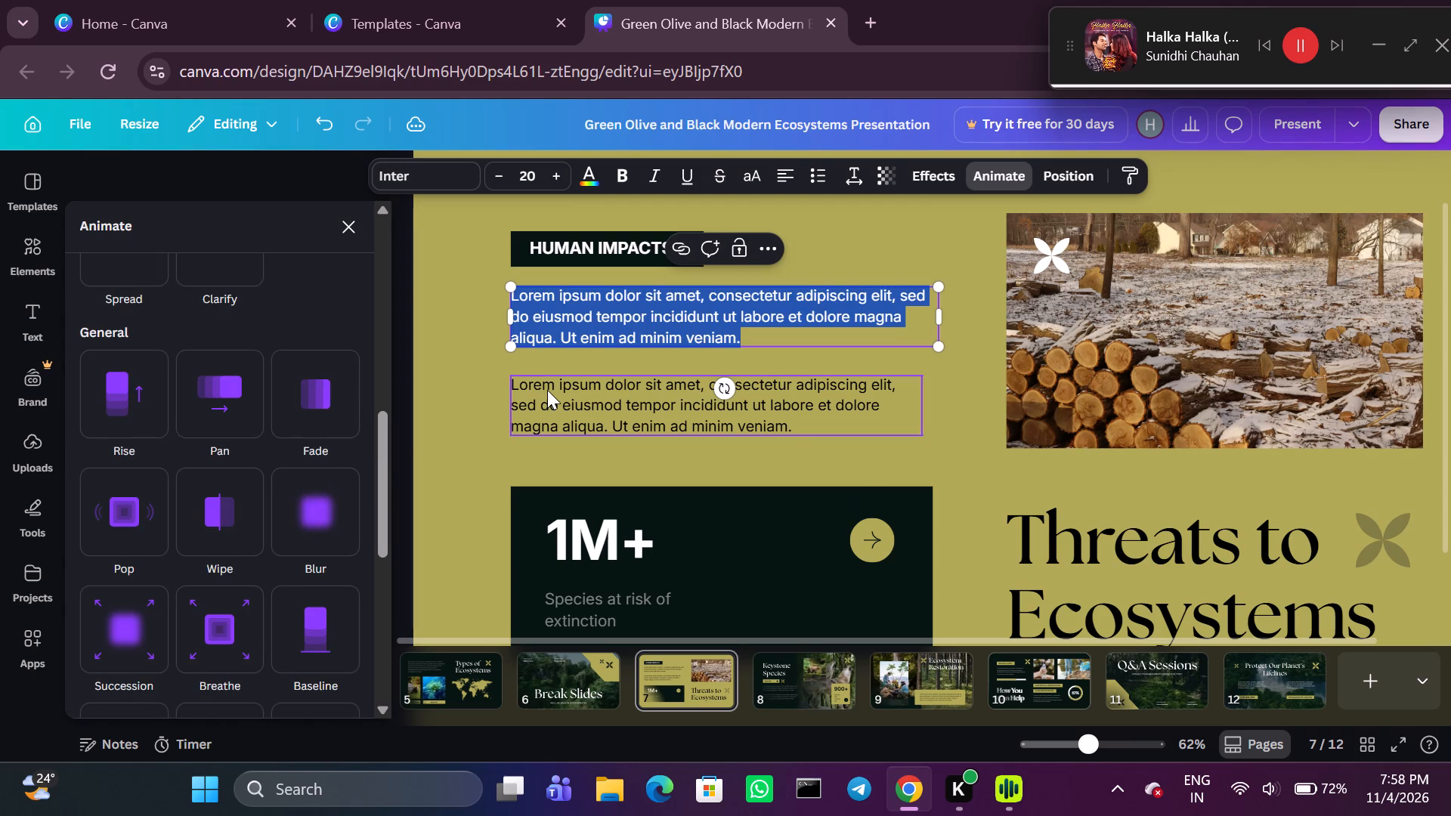
pyautogui.scroll(-1, 960, 384)
pyautogui.scroll(1, 958, 388)
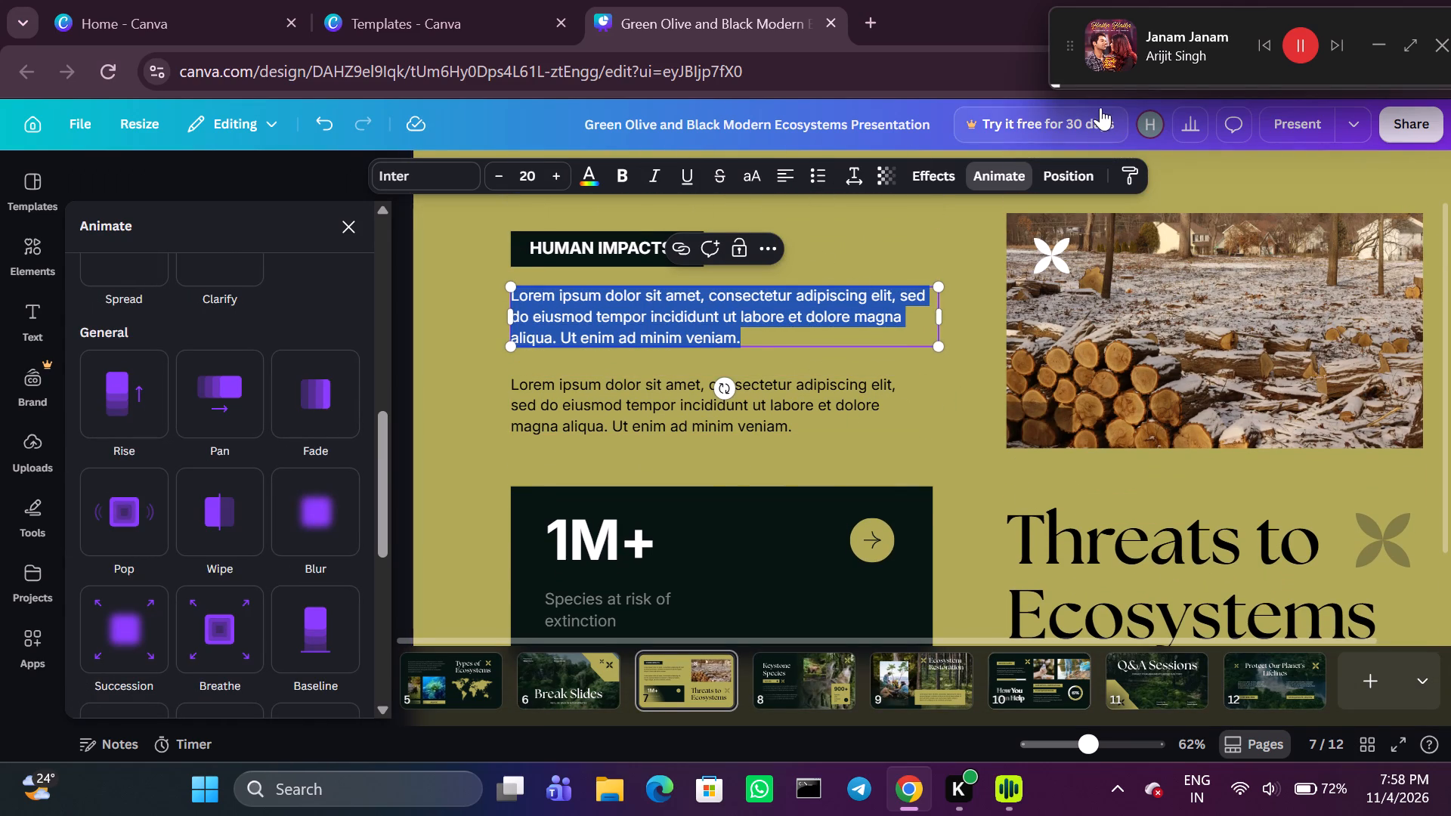
# Skip to the next song in the music player.
pyautogui.click(1346, 55)
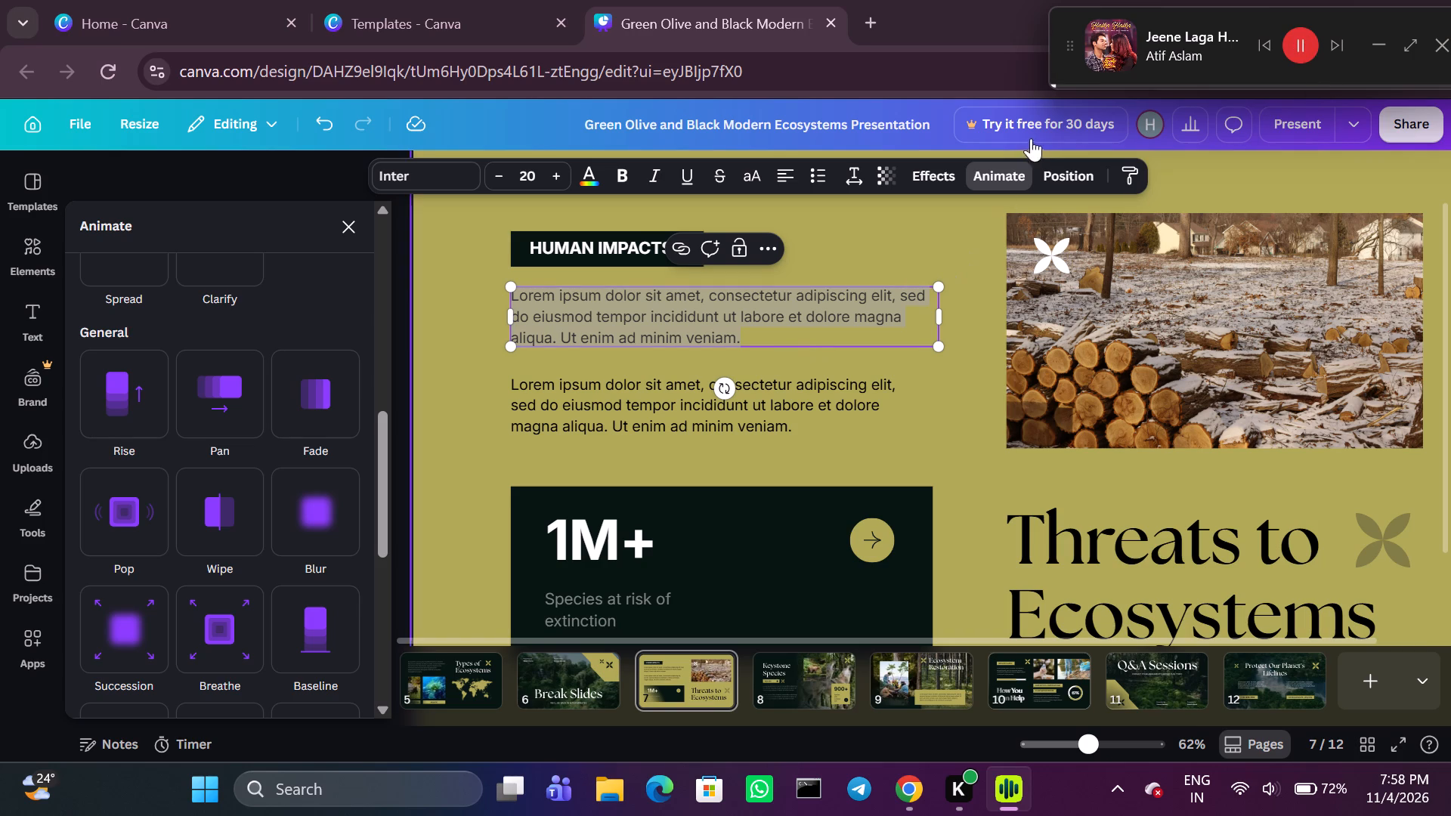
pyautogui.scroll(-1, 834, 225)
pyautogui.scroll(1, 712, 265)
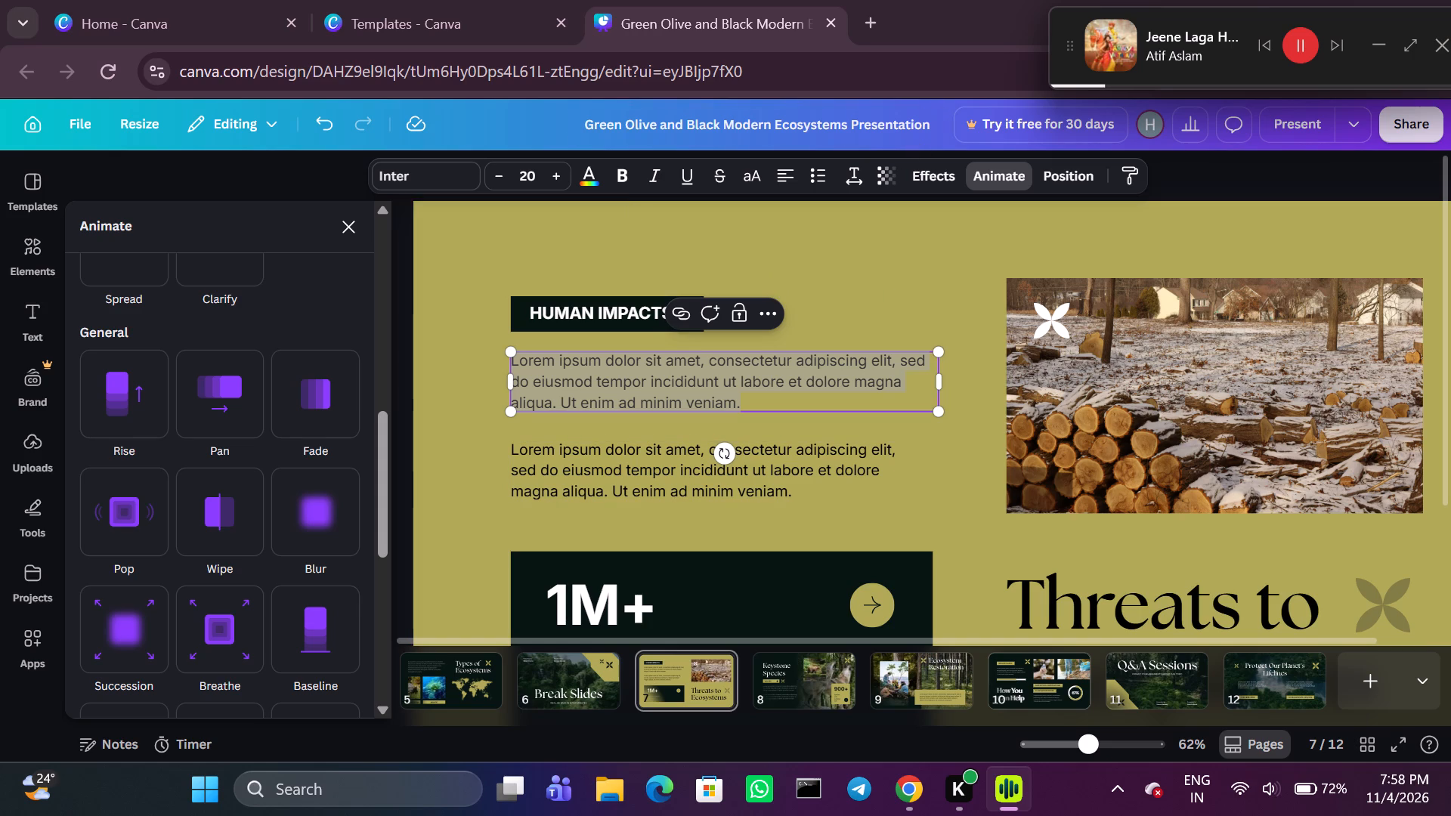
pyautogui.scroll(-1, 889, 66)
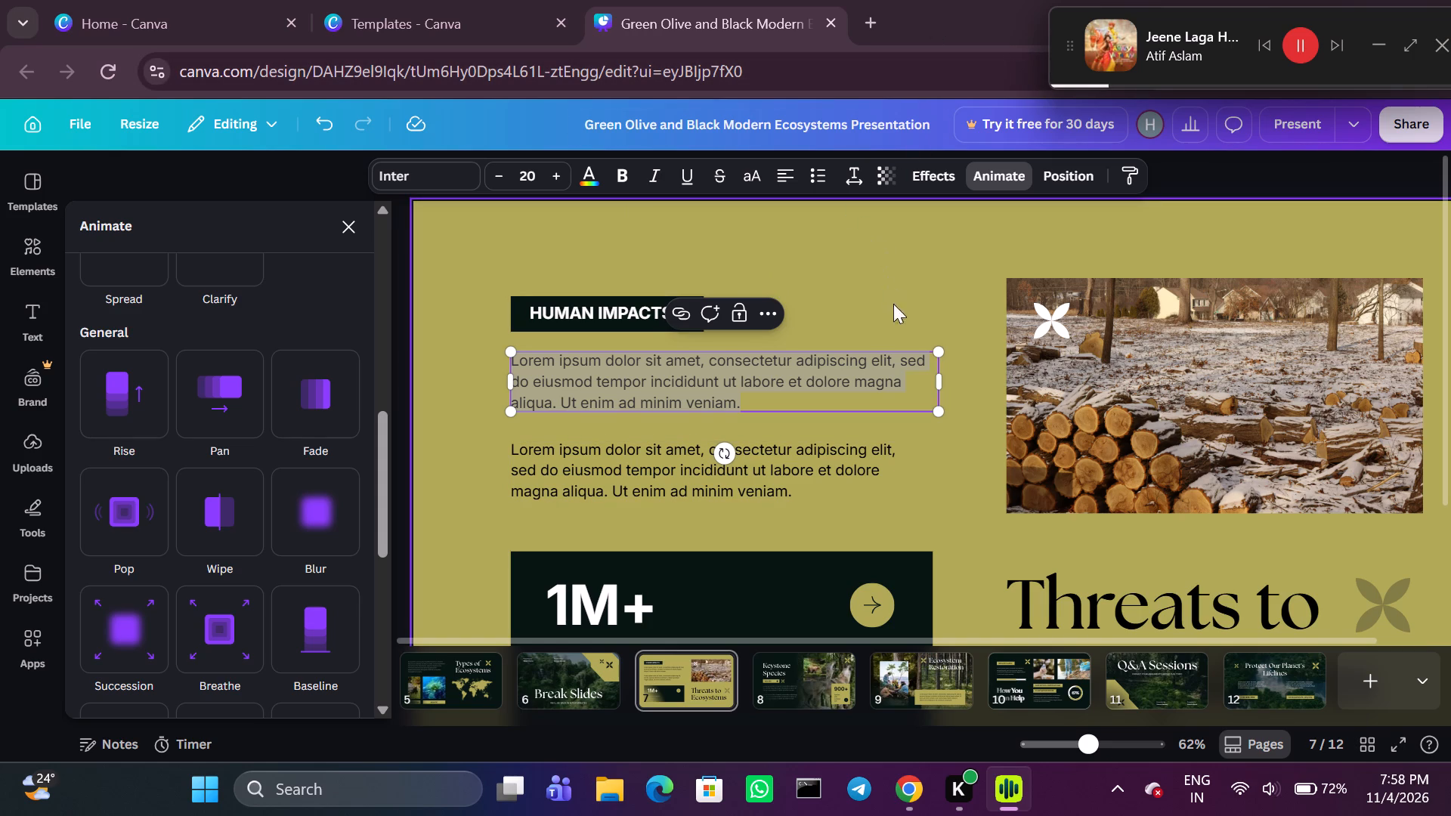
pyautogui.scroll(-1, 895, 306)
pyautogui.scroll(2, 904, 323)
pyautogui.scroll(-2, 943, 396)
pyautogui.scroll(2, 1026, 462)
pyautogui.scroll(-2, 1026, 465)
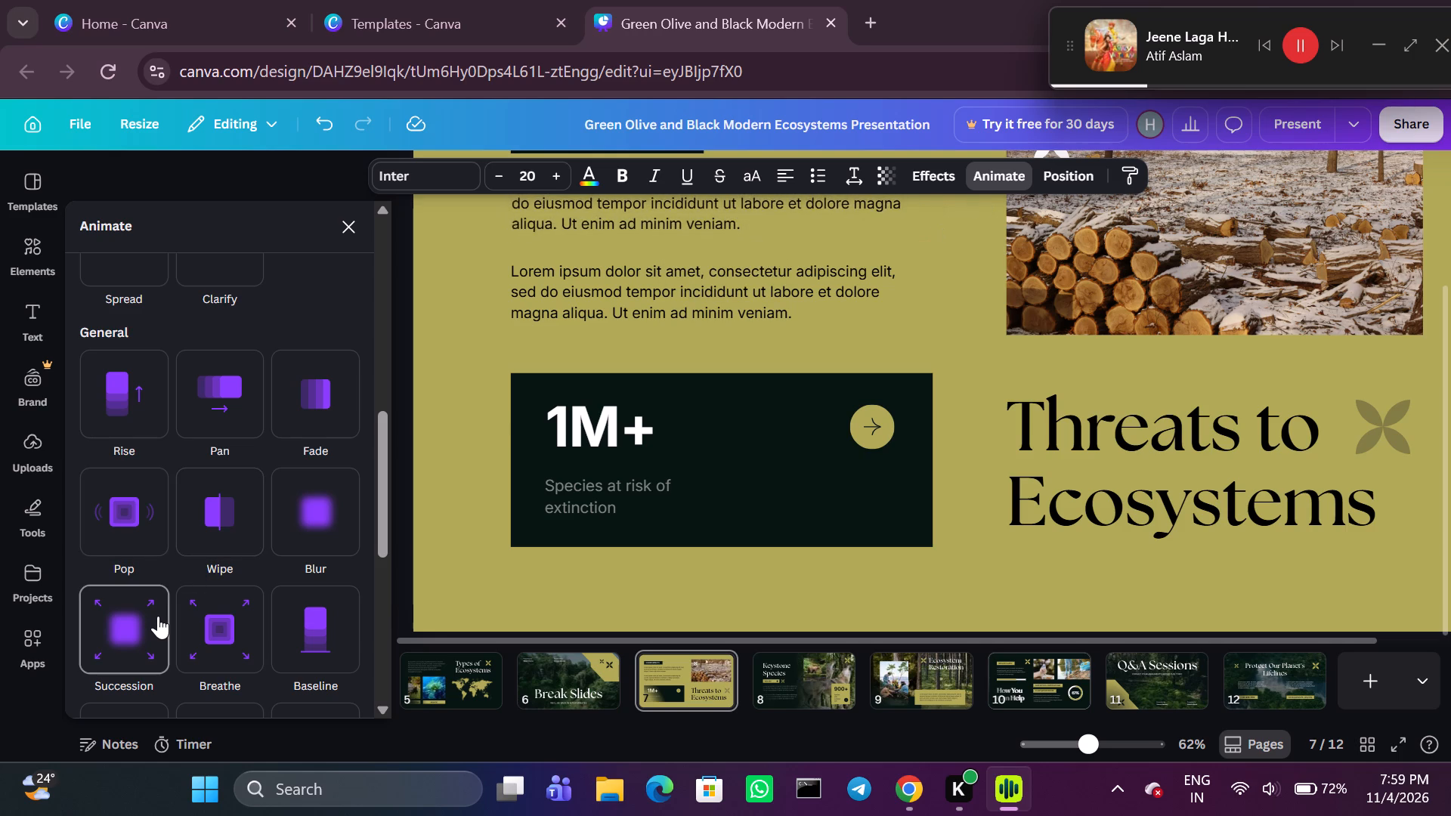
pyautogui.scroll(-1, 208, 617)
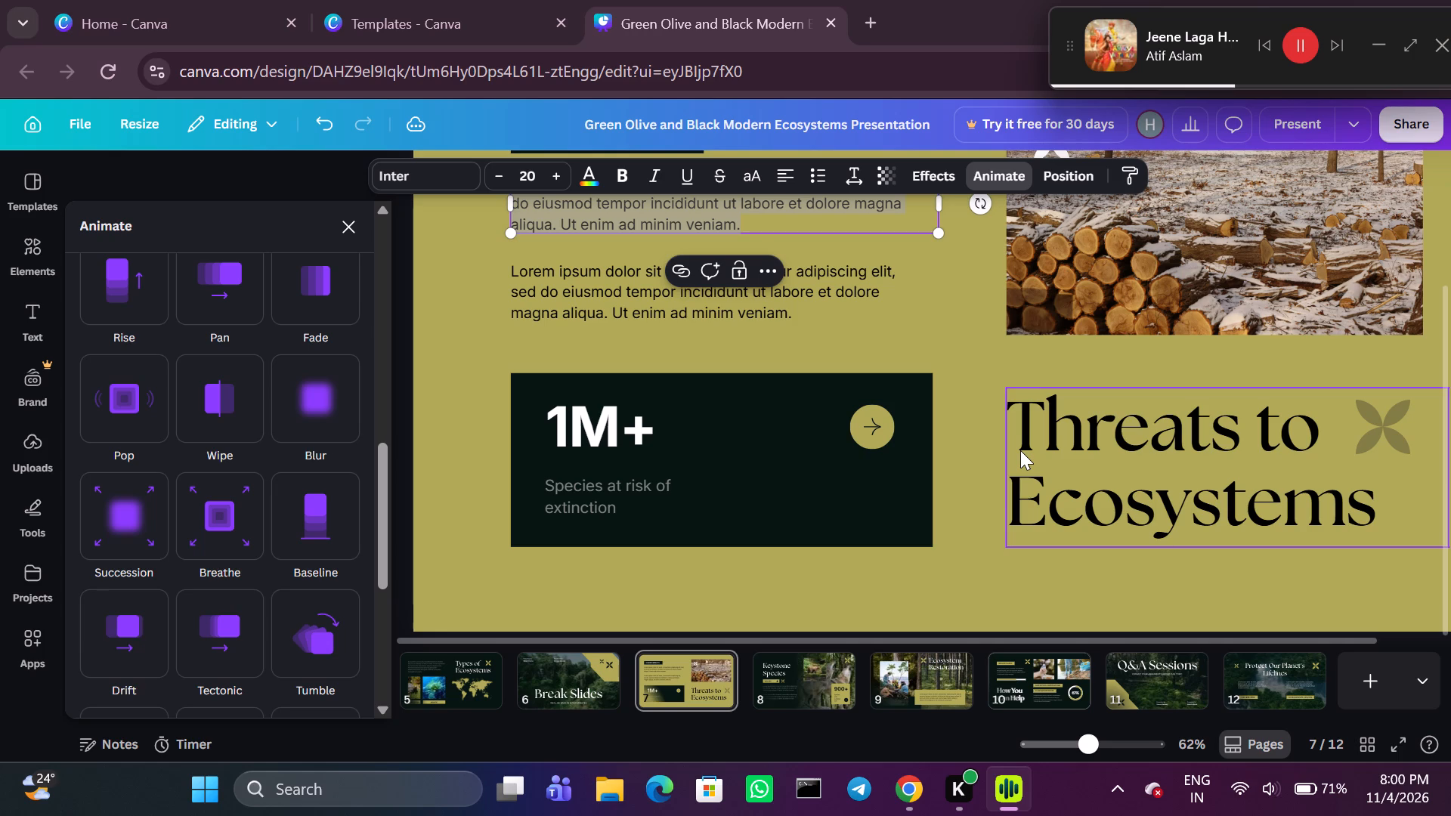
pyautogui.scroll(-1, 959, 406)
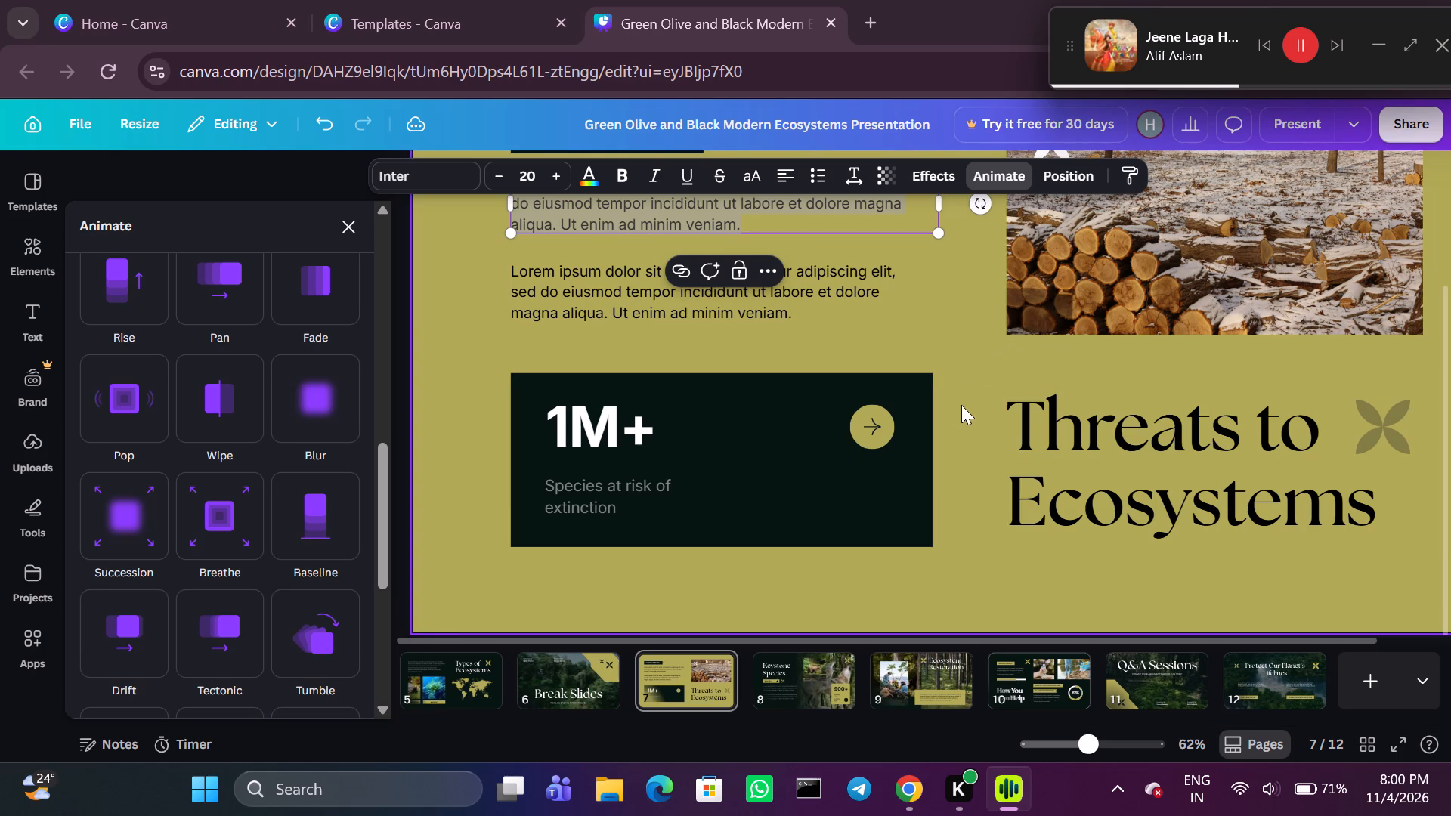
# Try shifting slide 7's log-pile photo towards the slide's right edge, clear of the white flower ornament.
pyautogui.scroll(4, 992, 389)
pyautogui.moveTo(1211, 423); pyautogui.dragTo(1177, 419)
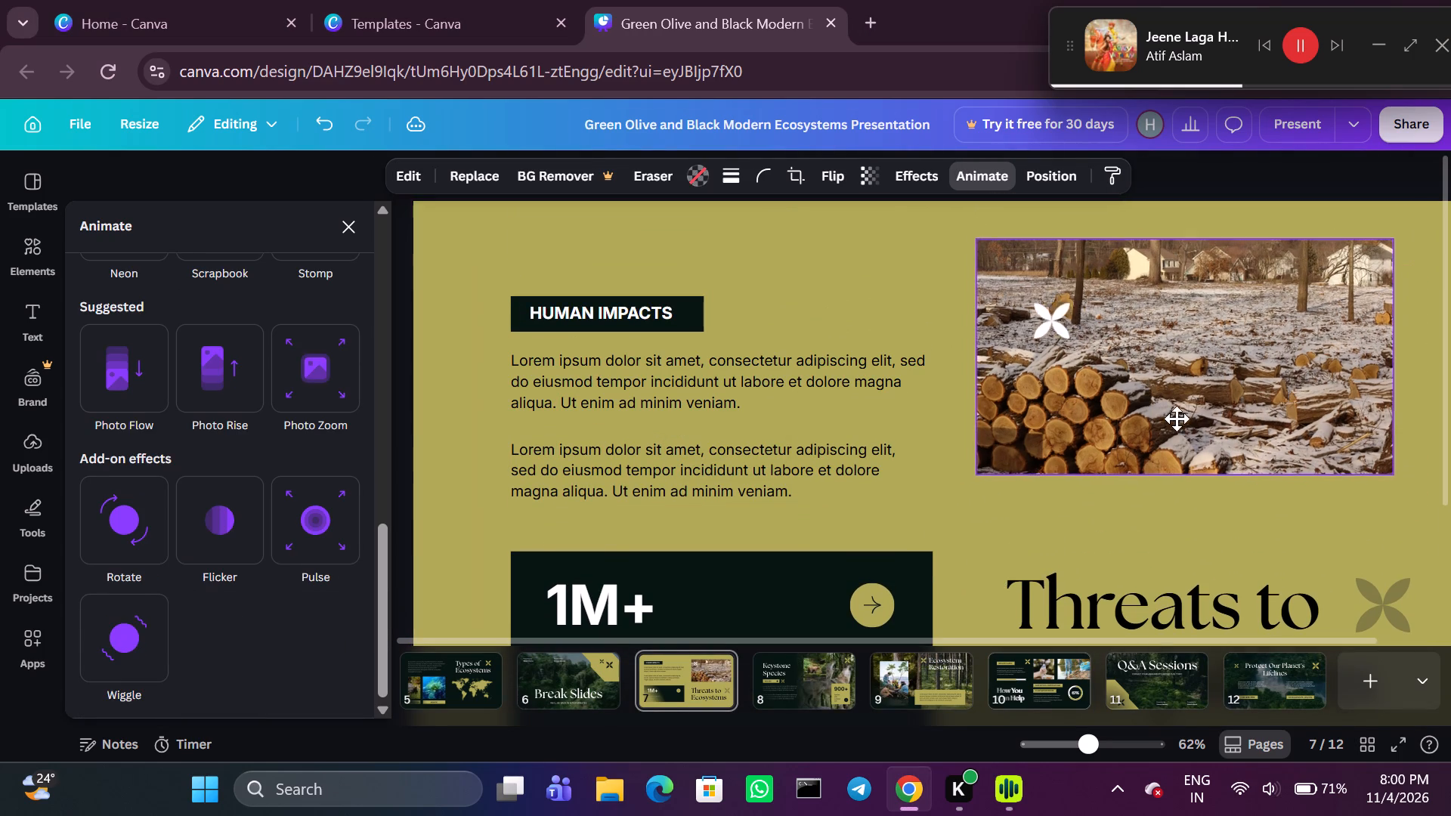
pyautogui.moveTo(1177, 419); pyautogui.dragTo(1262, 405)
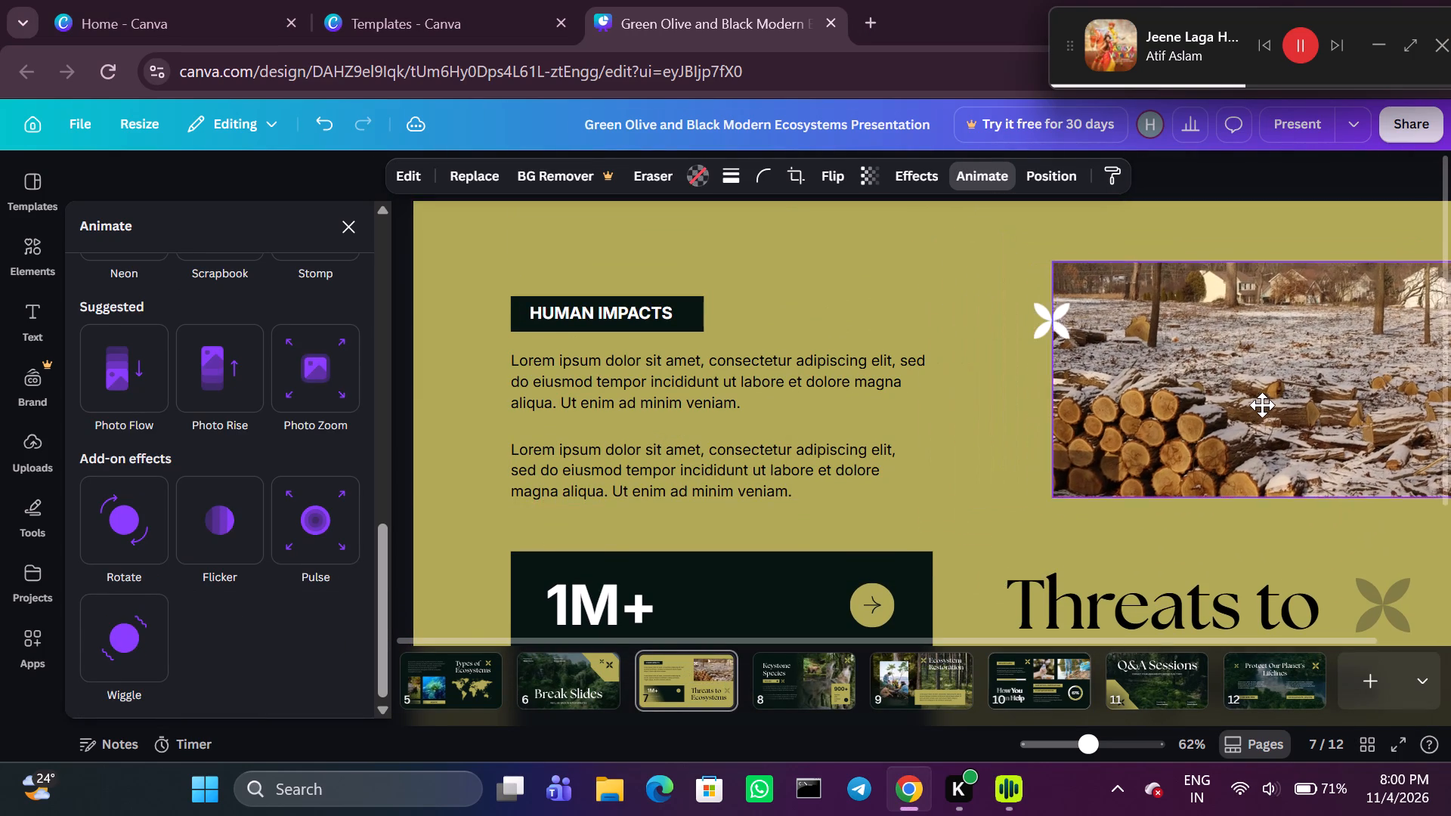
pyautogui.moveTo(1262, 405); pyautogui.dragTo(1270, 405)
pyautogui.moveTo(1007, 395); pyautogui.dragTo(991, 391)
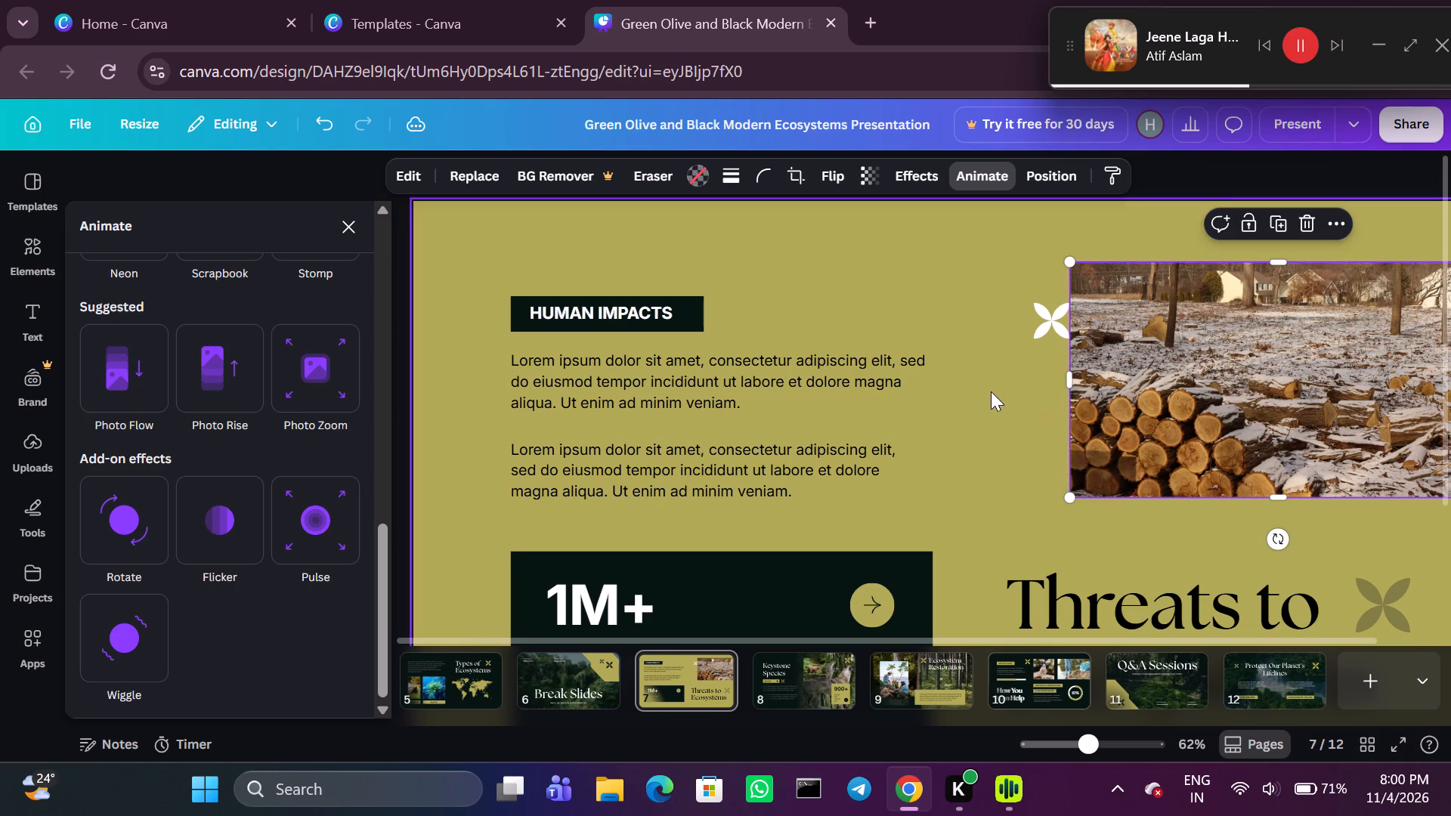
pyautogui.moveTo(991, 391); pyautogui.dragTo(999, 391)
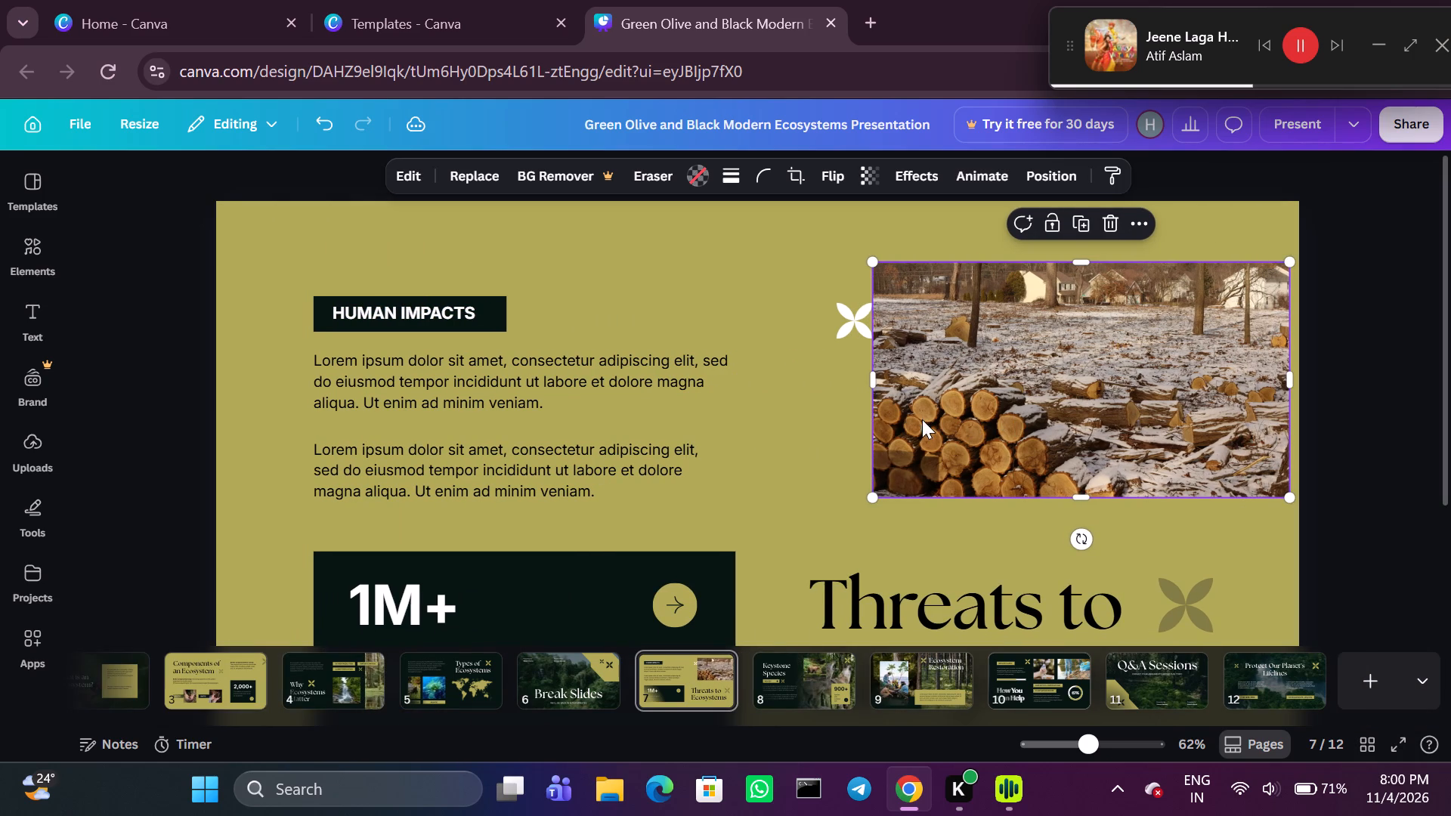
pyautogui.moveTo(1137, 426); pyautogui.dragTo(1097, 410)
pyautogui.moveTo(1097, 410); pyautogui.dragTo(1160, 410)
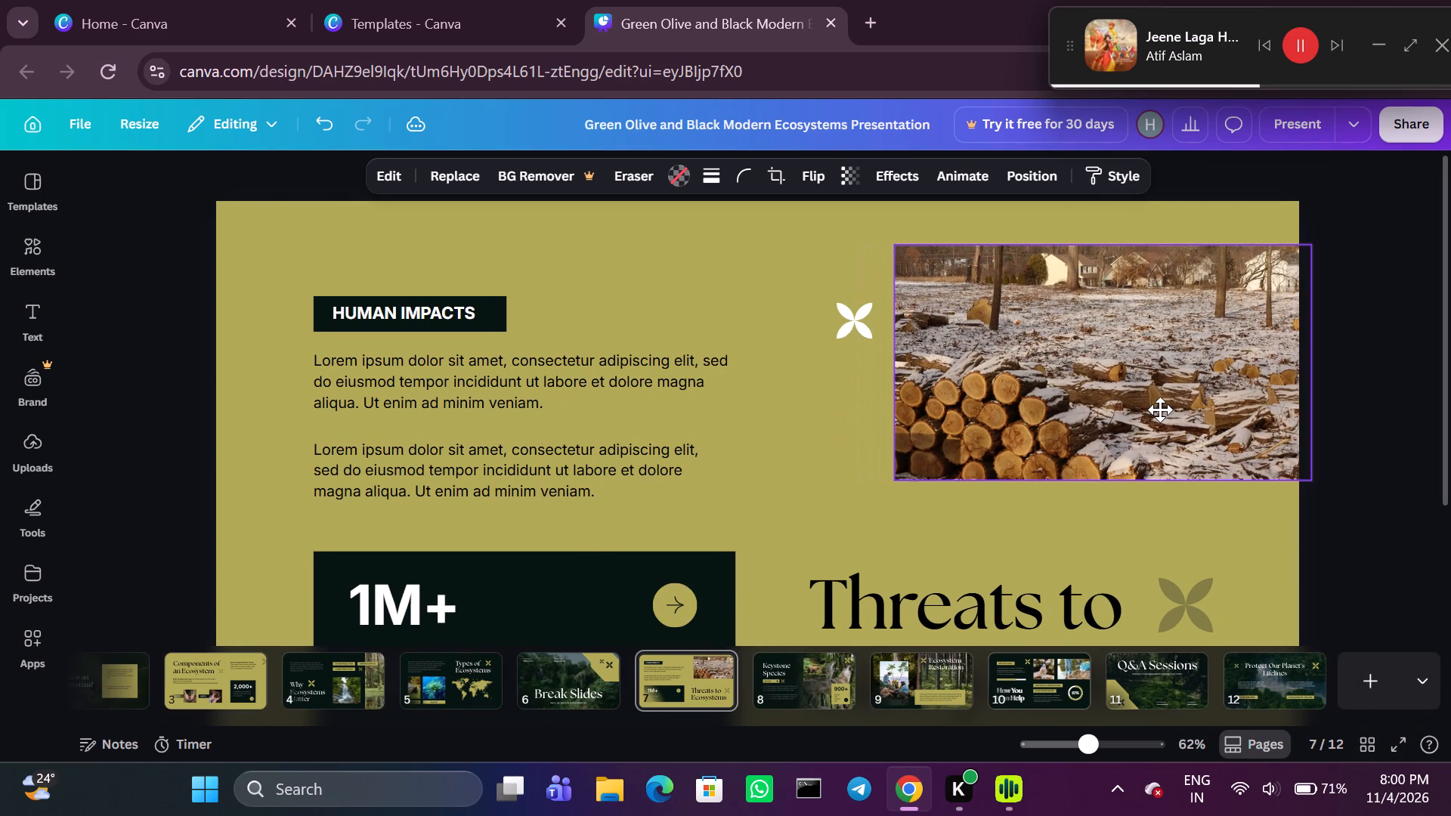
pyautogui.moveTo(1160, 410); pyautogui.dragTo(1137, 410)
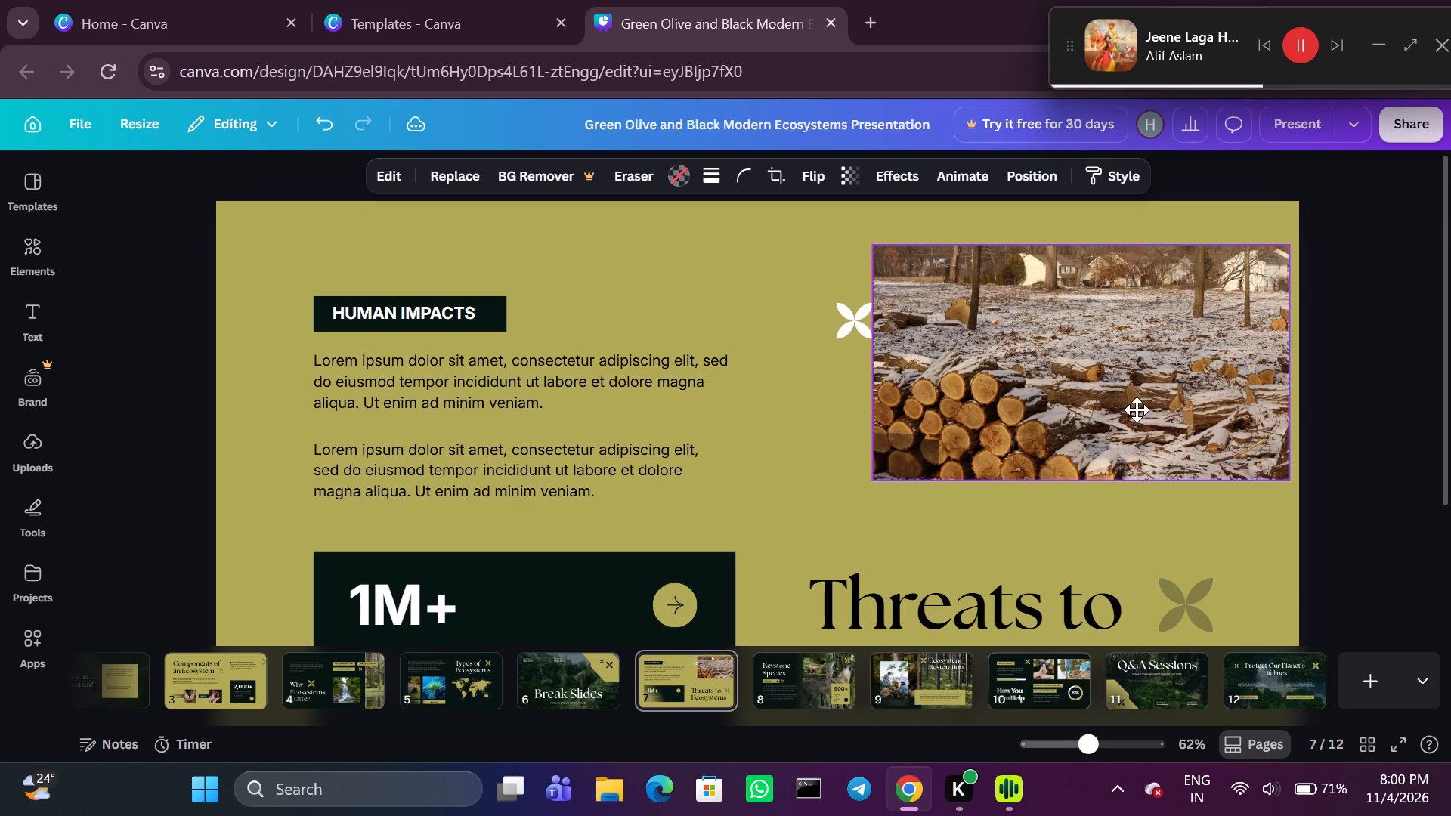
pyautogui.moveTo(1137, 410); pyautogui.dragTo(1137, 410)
# Move the white flower ornament from beside the log-pile photo to just above the "Threats to Ecosystems" title.
pyautogui.scroll(-1, 806, 493)
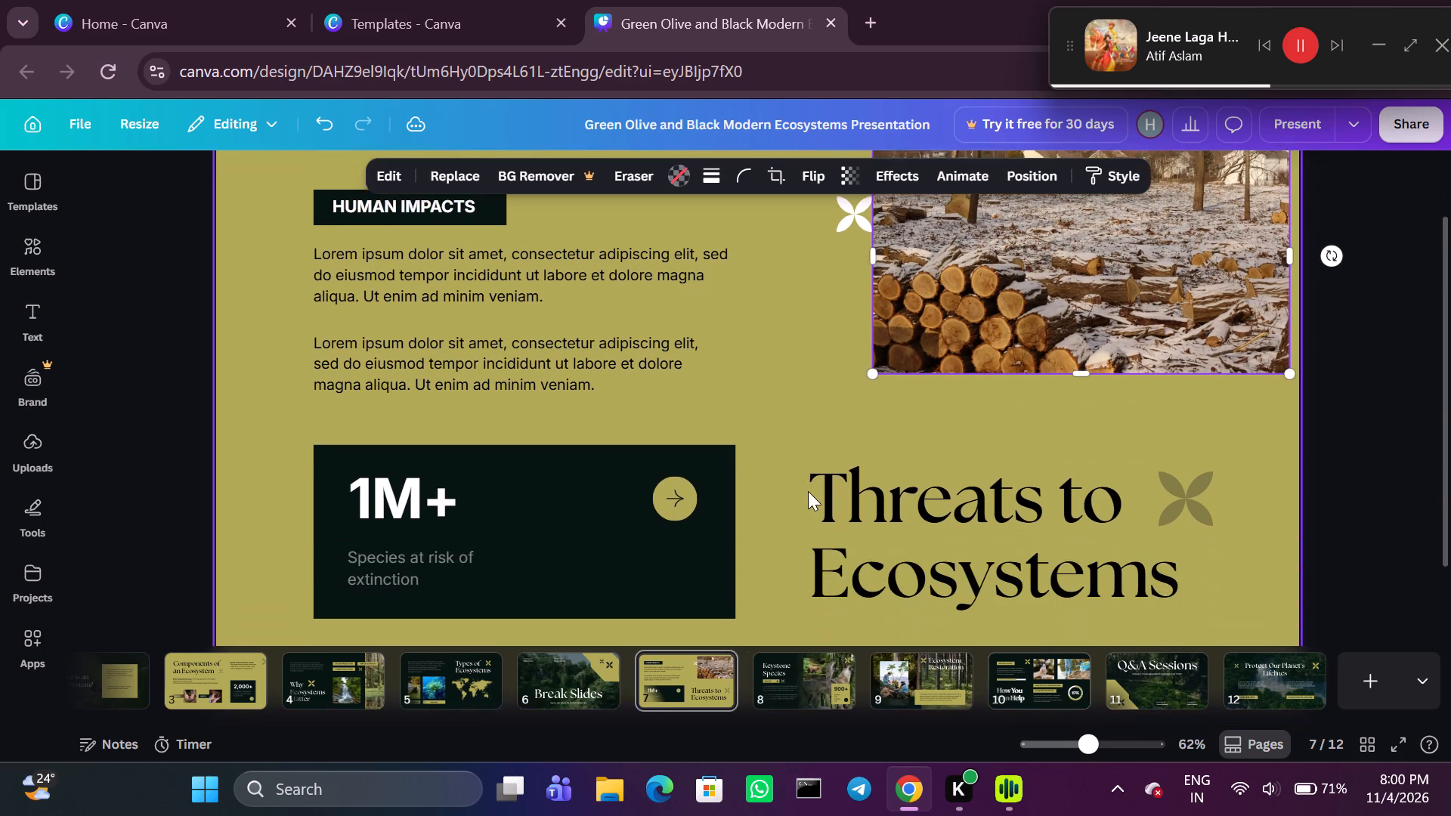
pyautogui.scroll(2, 1013, 391)
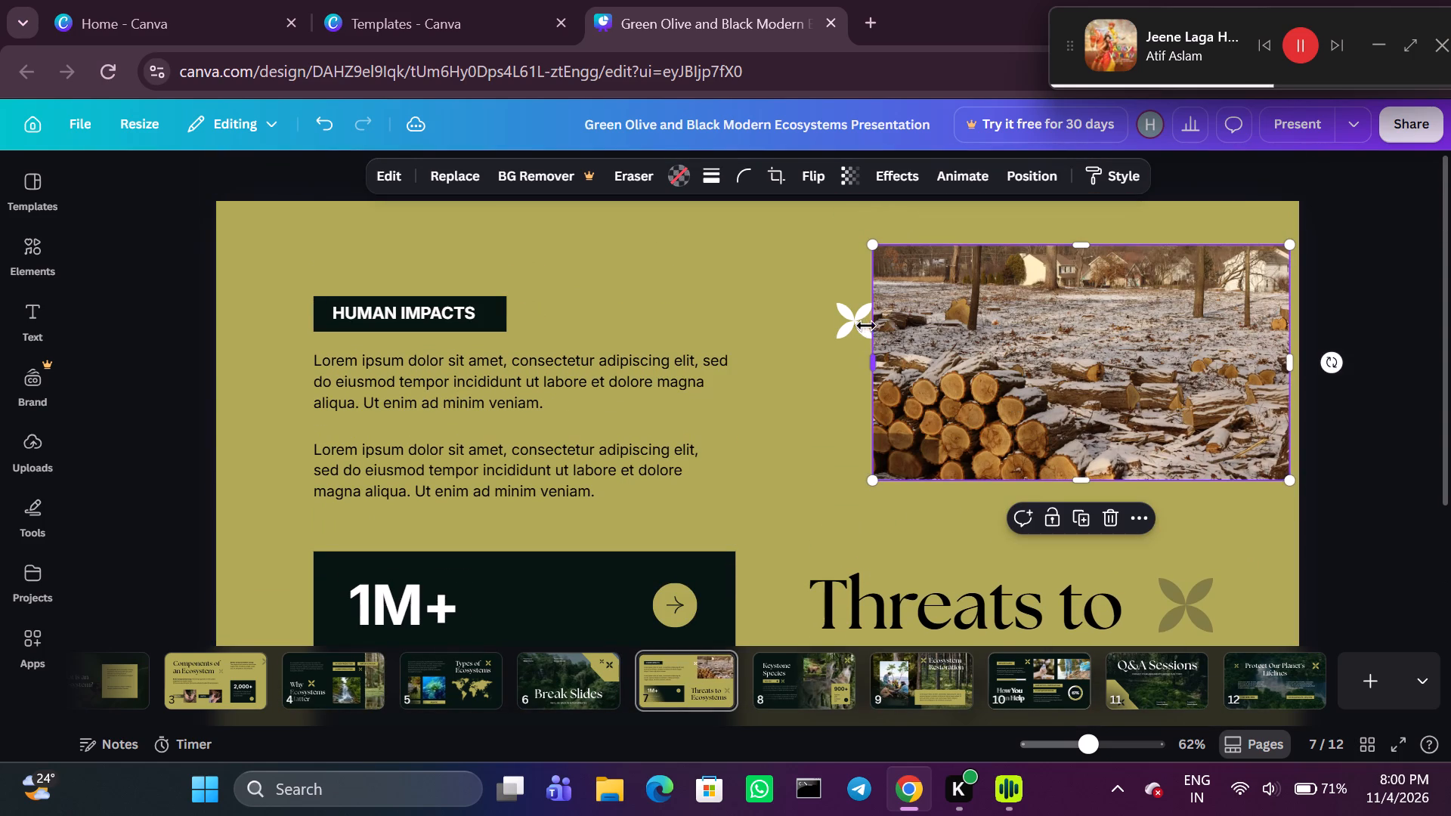
pyautogui.click(856, 326)
pyautogui.moveTo(856, 323); pyautogui.dragTo(911, 522)
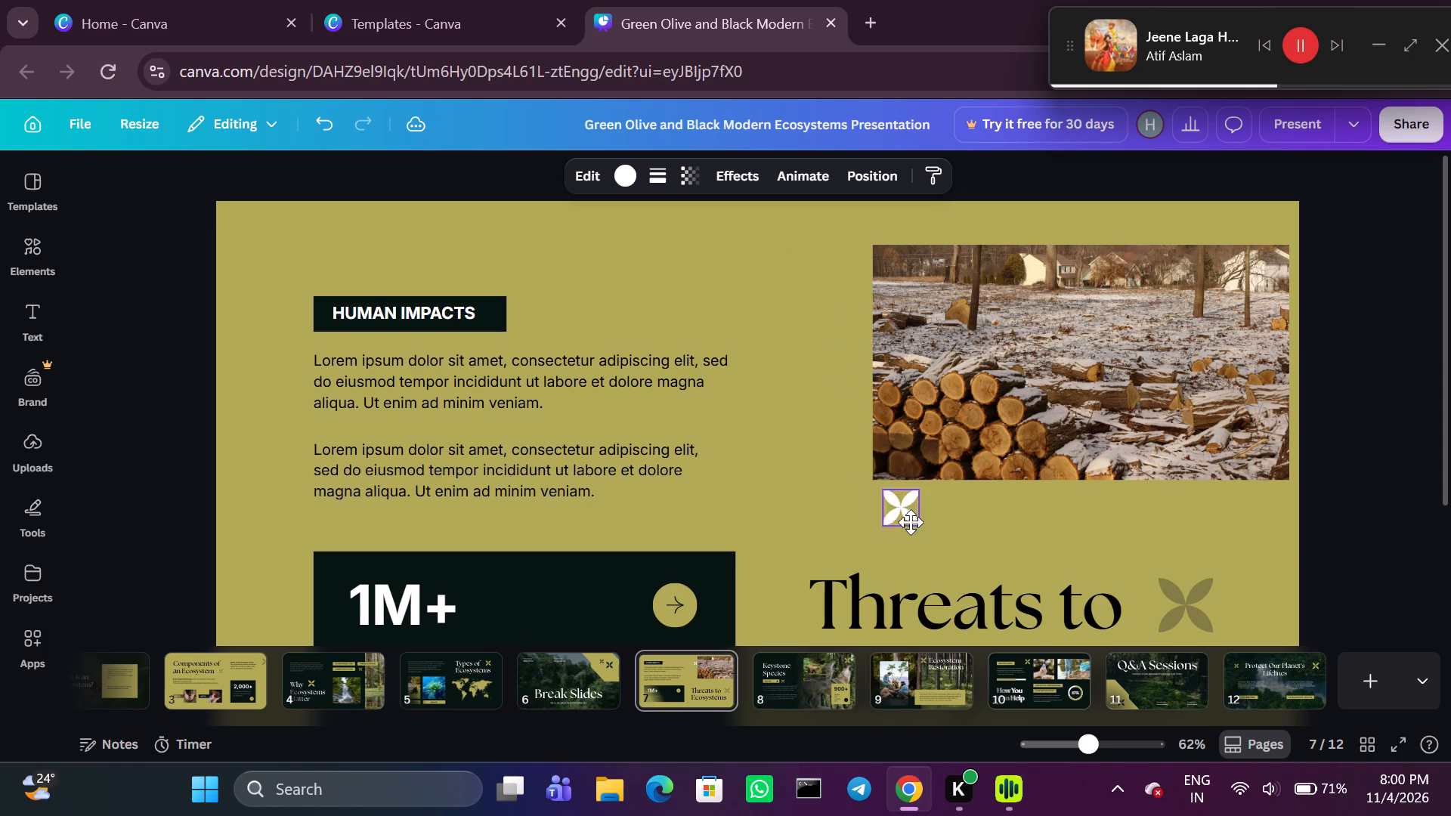
pyautogui.moveTo(911, 522); pyautogui.dragTo(935, 556)
# Move the log-pile photo towards the slide's centre, with its left edge roughly in line with the start of the "Threats to Ecosystems" title.
pyautogui.moveTo(1092, 390); pyautogui.dragTo(1061, 388)
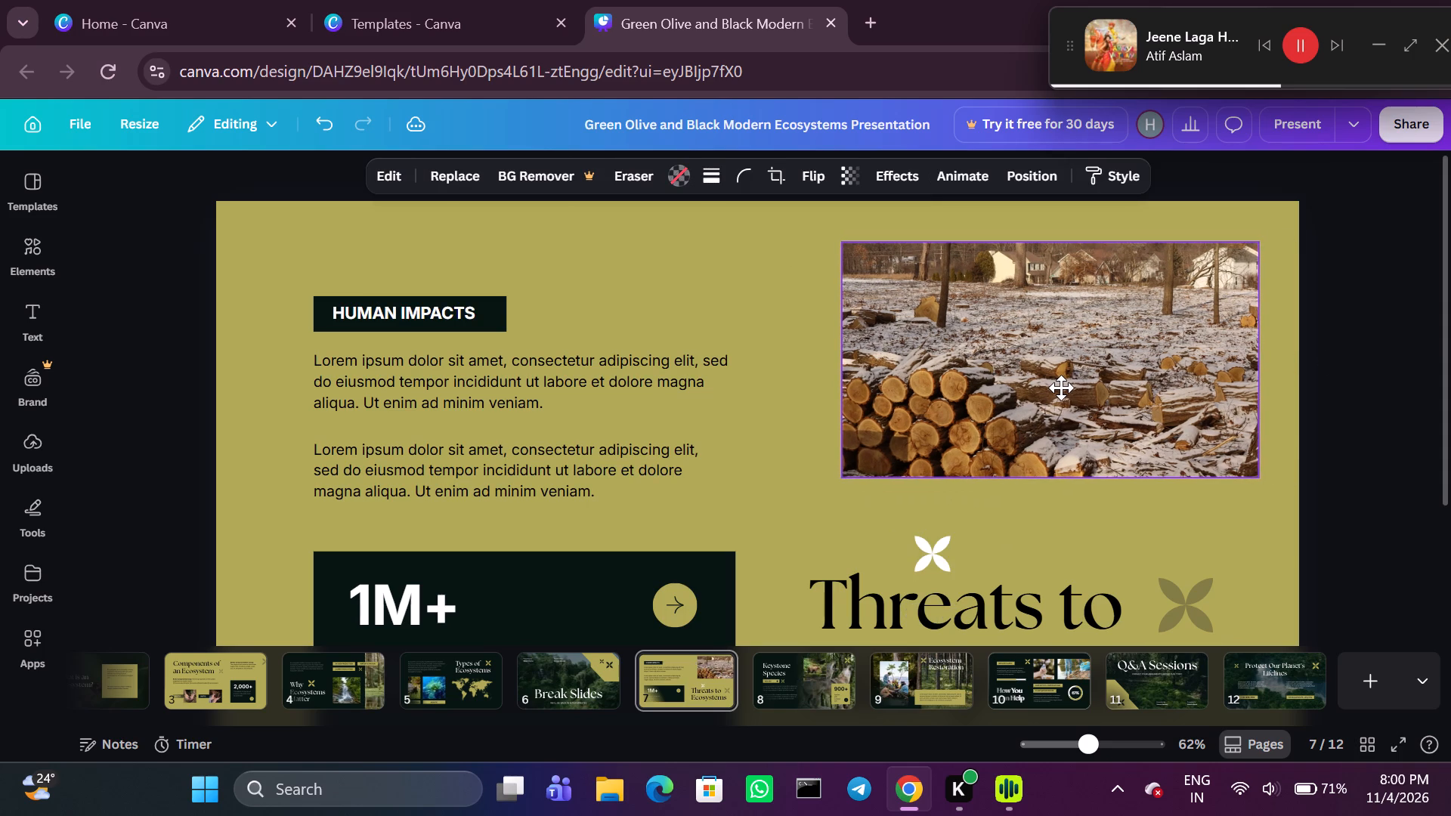
pyautogui.moveTo(1061, 388); pyautogui.dragTo(1059, 388)
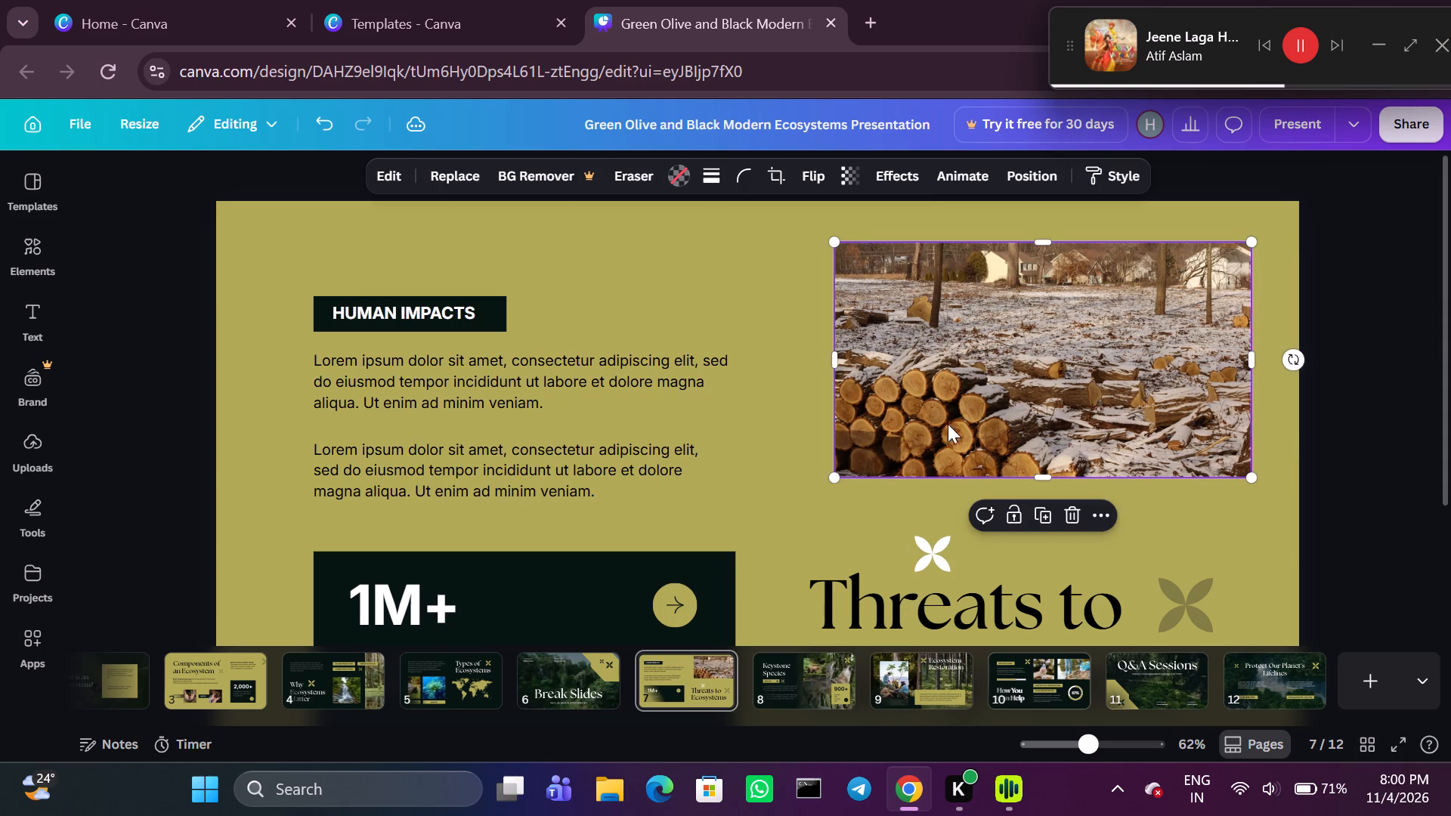
pyautogui.moveTo(1023, 366); pyautogui.dragTo(1004, 366)
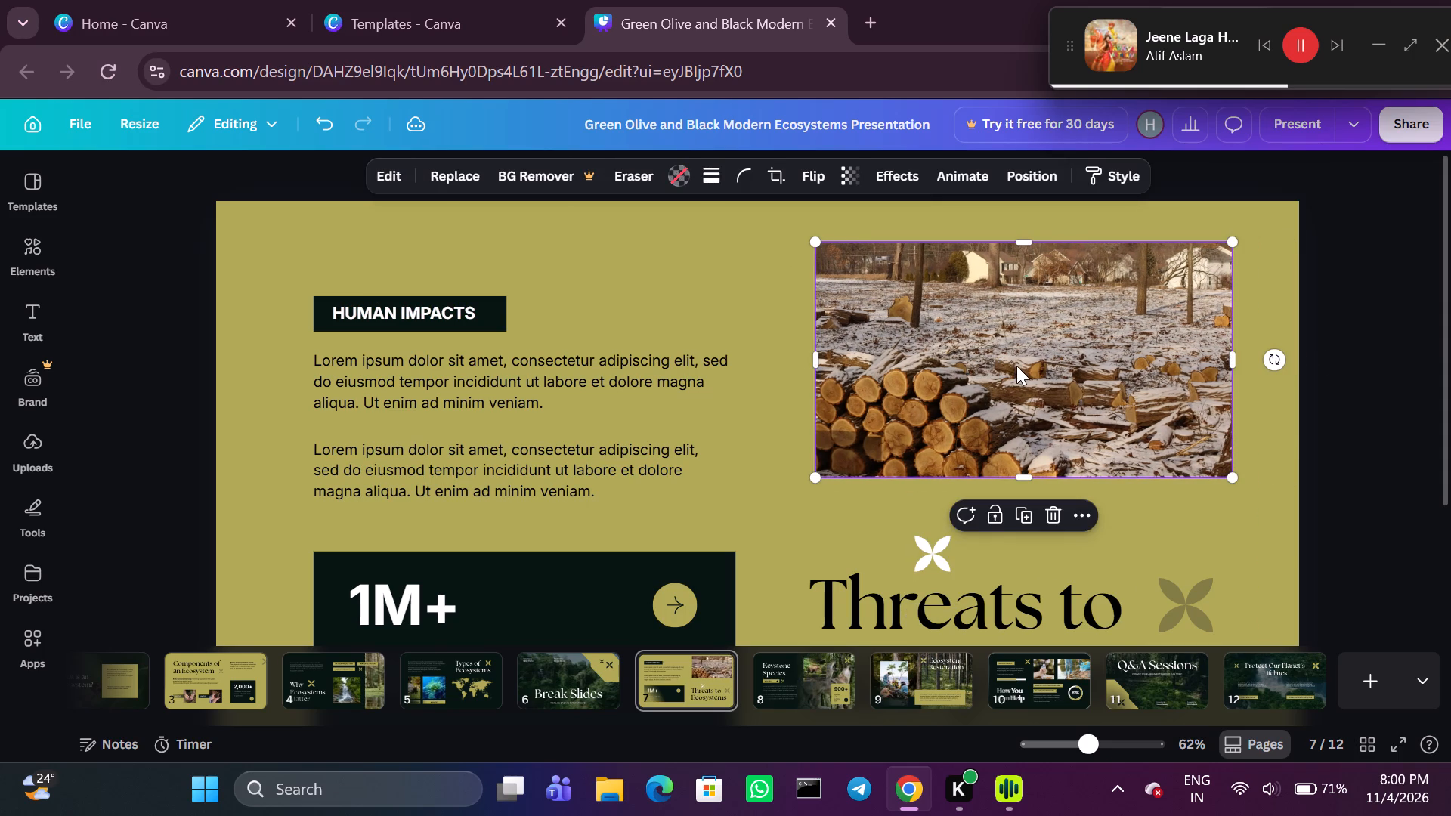
pyautogui.moveTo(1016, 366); pyautogui.dragTo(998, 365)
pyautogui.click(1032, 379)
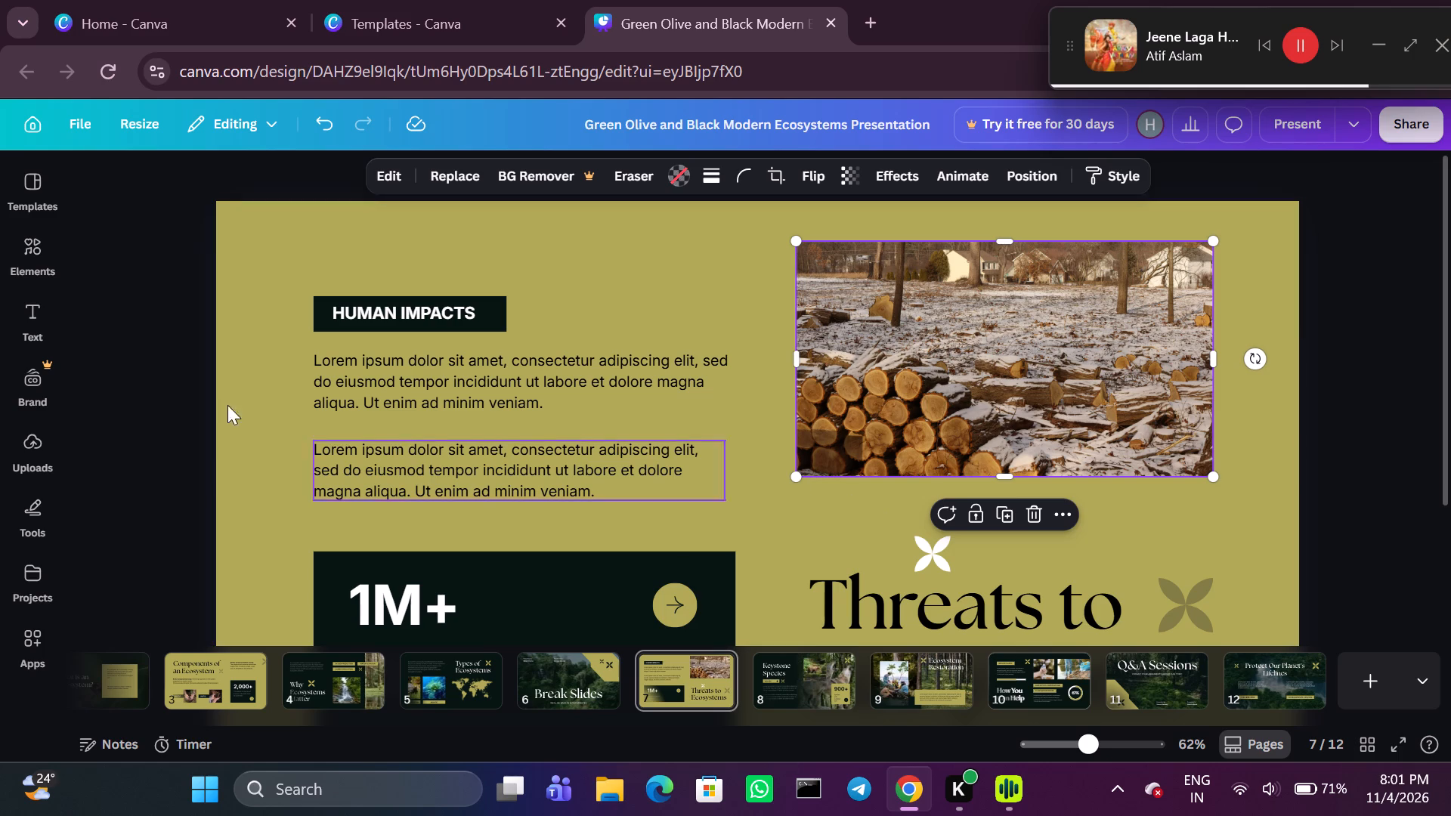
# Replace the first placeholder paragraph under "HUMAN IMPACTS" on slide 7 with "Humans activities are the primary drivers of global ecosystem".
pyautogui.doubleClick(393, 384)
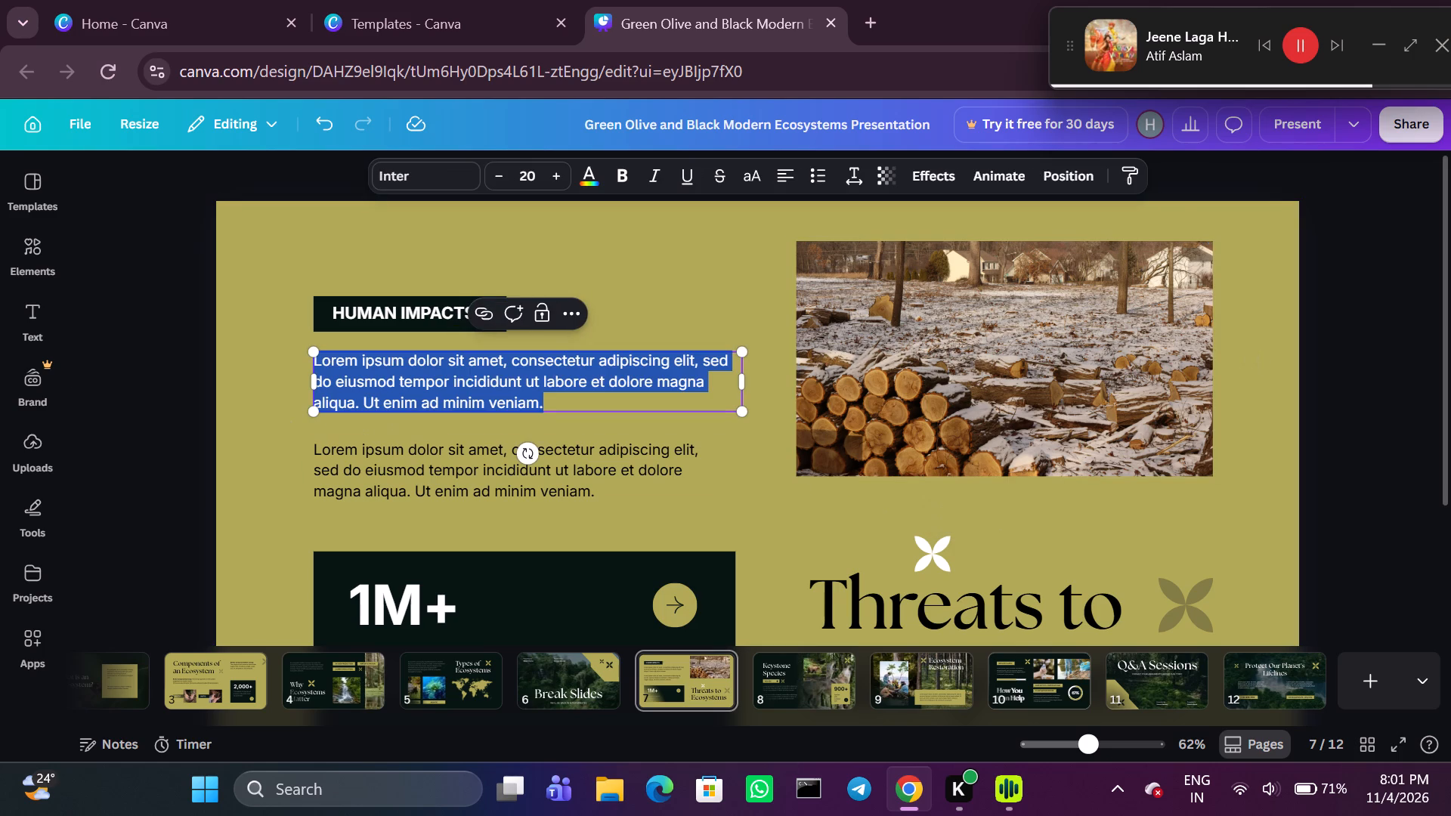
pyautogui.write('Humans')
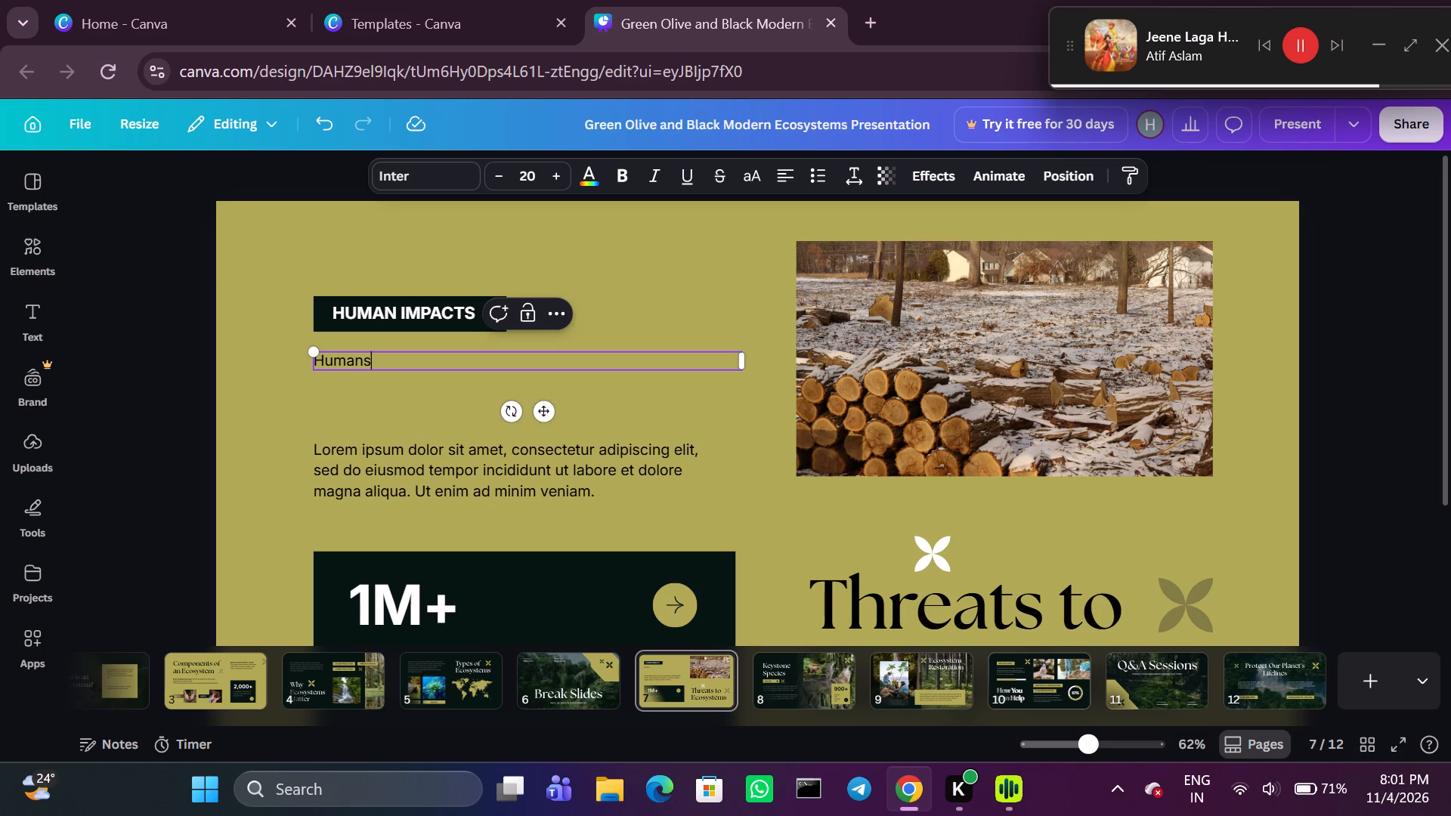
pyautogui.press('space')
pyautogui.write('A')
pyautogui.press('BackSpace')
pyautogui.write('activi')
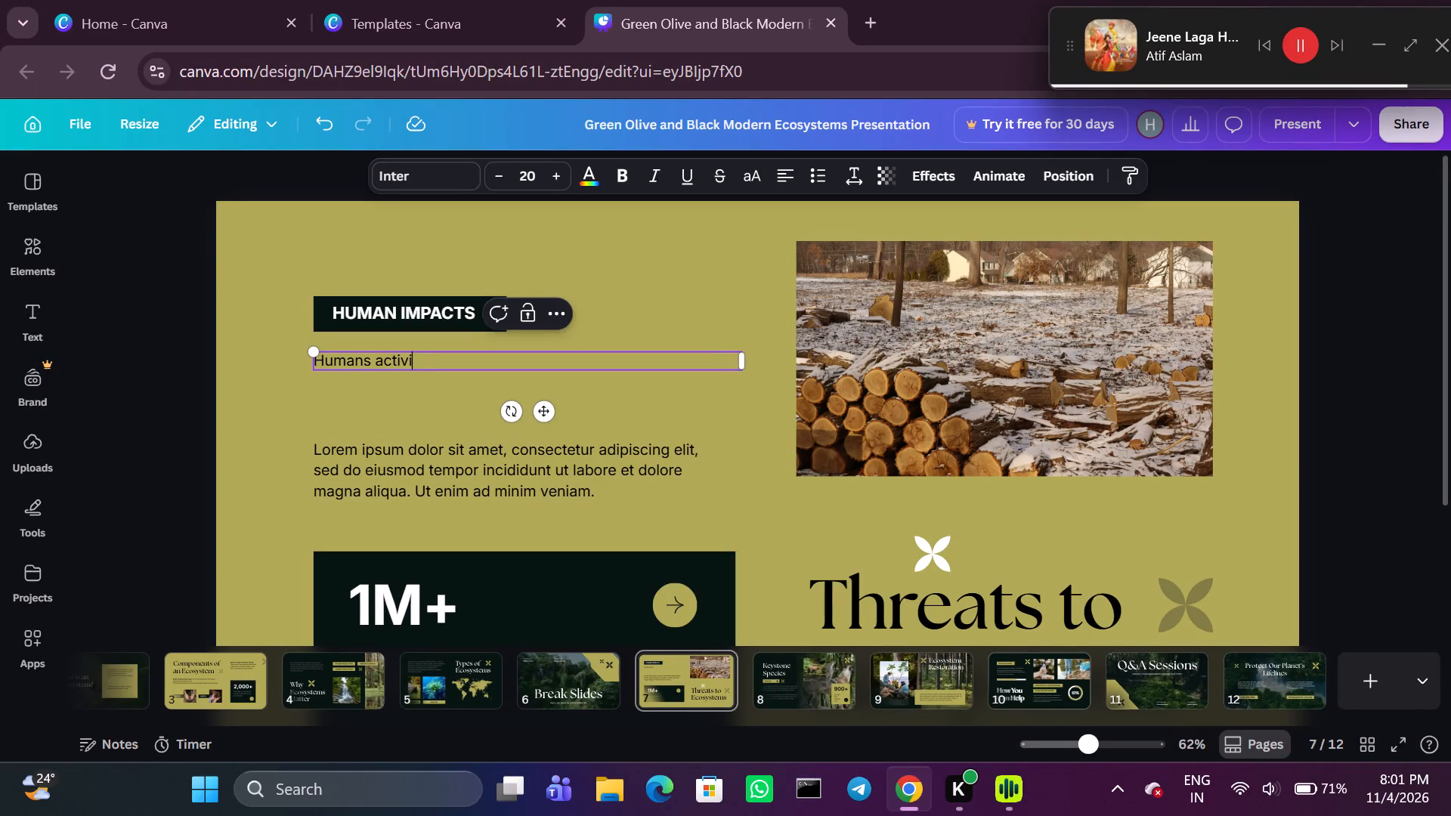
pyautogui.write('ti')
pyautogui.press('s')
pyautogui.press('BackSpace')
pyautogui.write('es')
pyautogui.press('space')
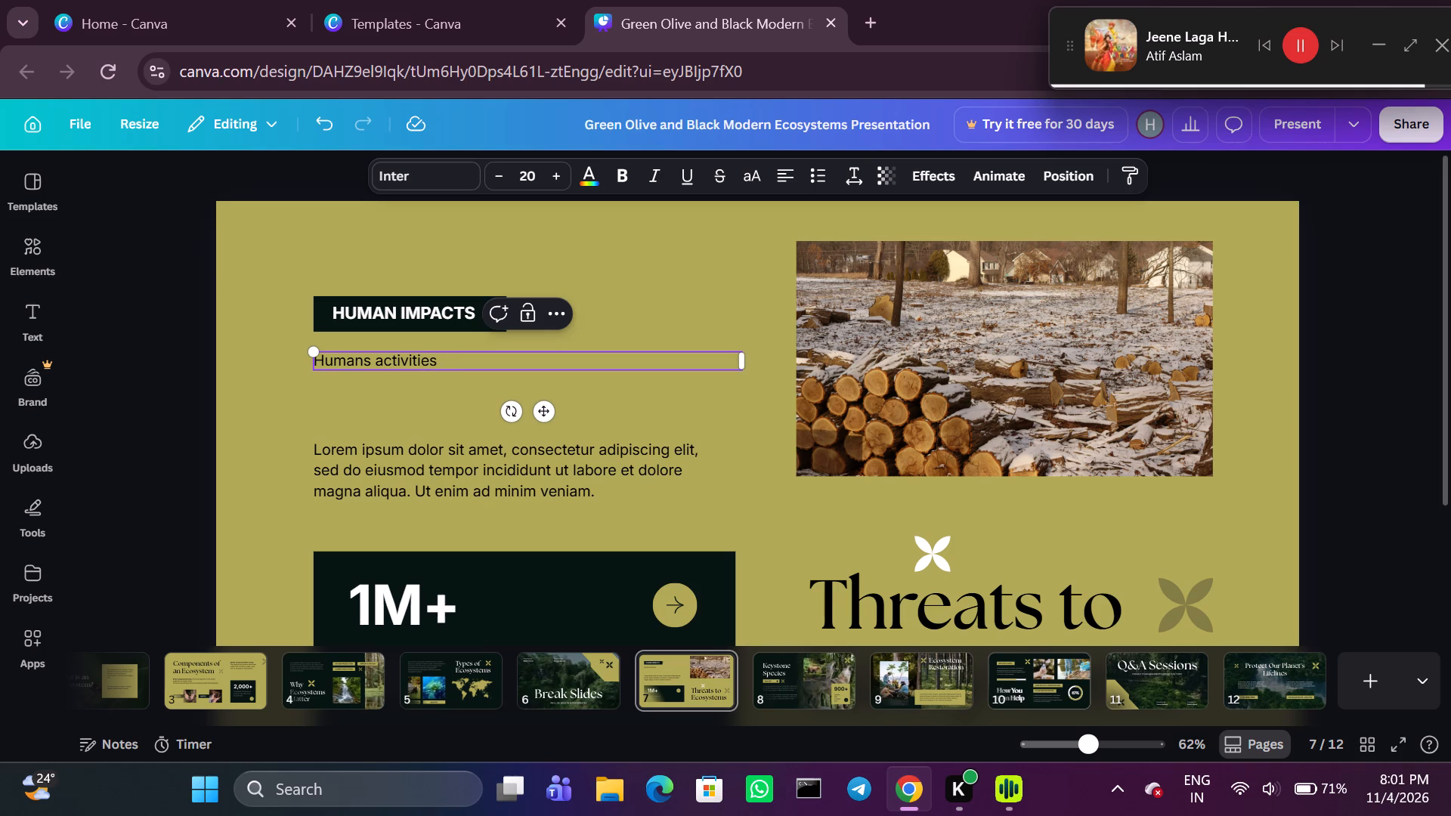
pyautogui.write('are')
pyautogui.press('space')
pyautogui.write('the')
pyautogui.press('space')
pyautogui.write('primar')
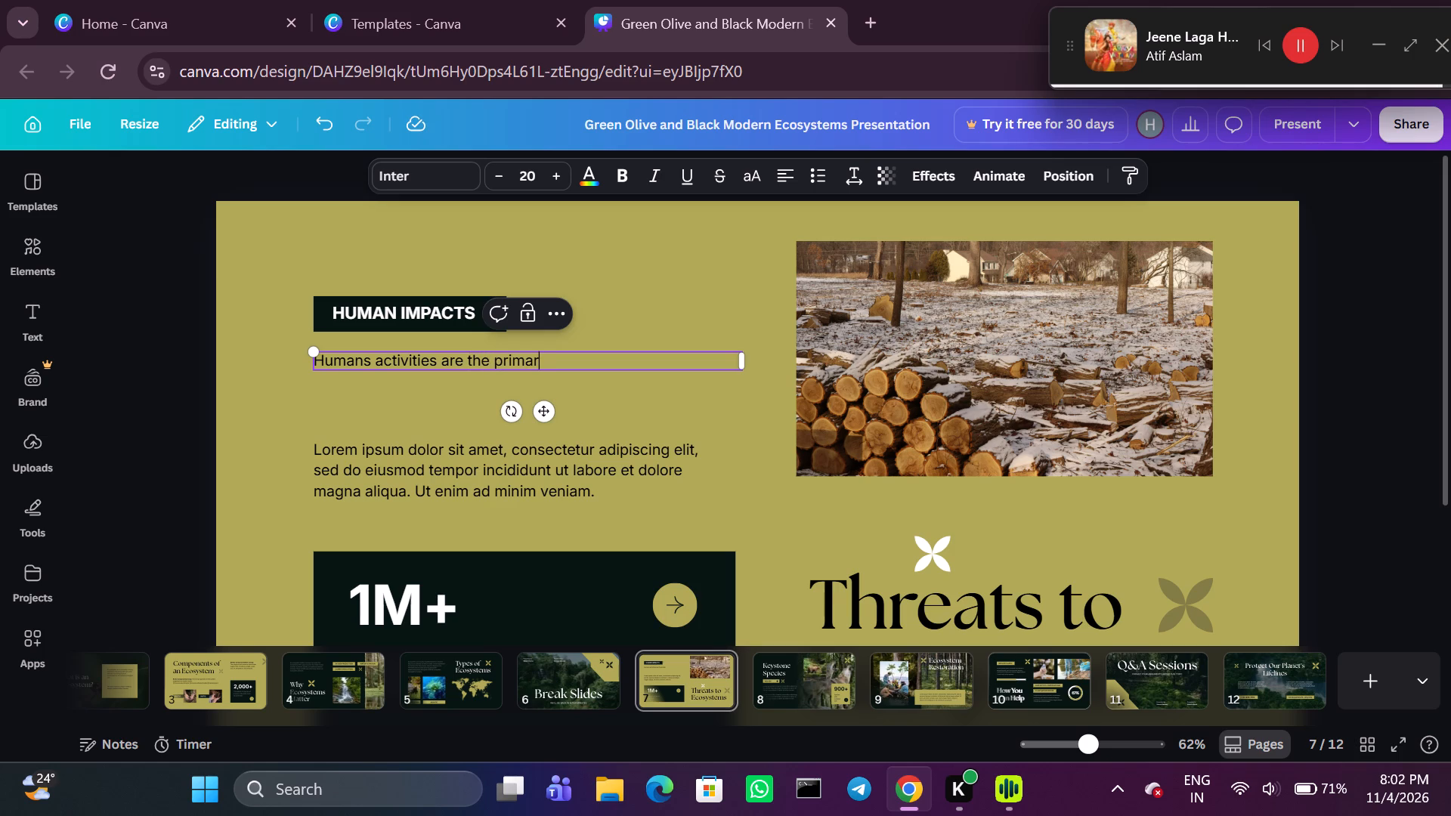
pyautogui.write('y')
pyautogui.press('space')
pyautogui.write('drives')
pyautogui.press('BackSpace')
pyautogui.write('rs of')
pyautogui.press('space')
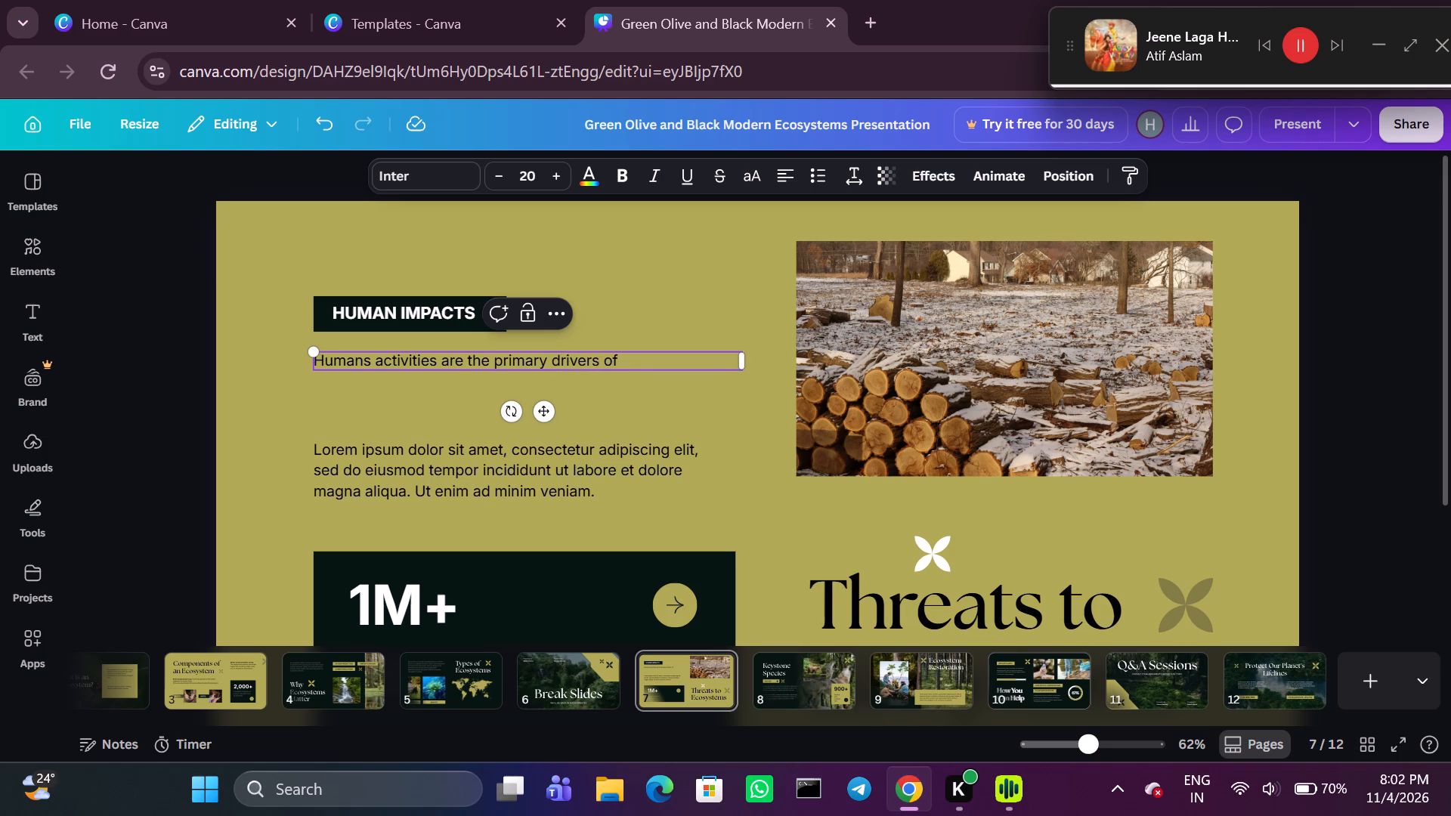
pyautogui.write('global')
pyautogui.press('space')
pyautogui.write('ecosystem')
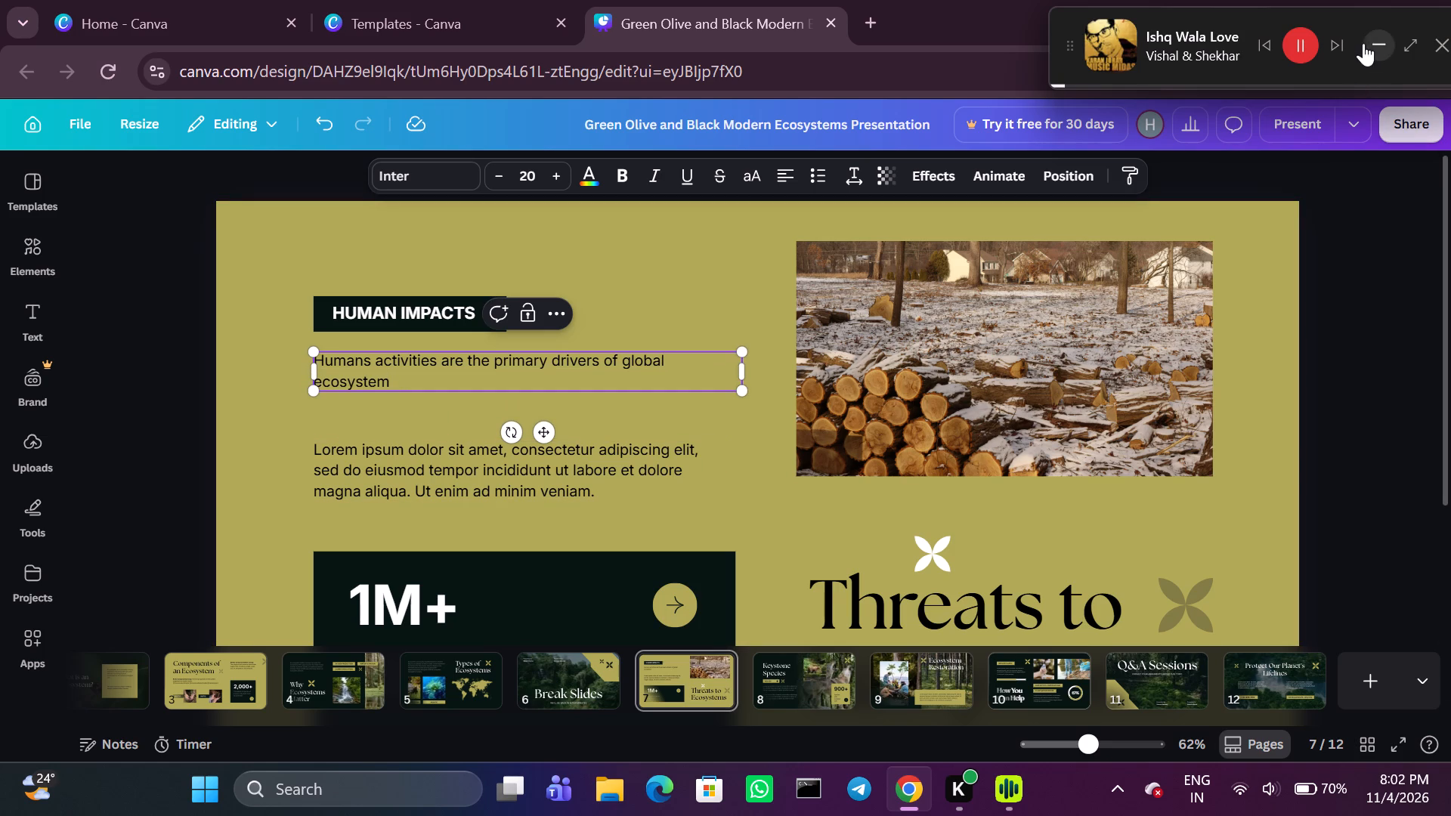
# Skip ahead to the song "Saiyaara" in the music player.
pyautogui.click(1335, 45)
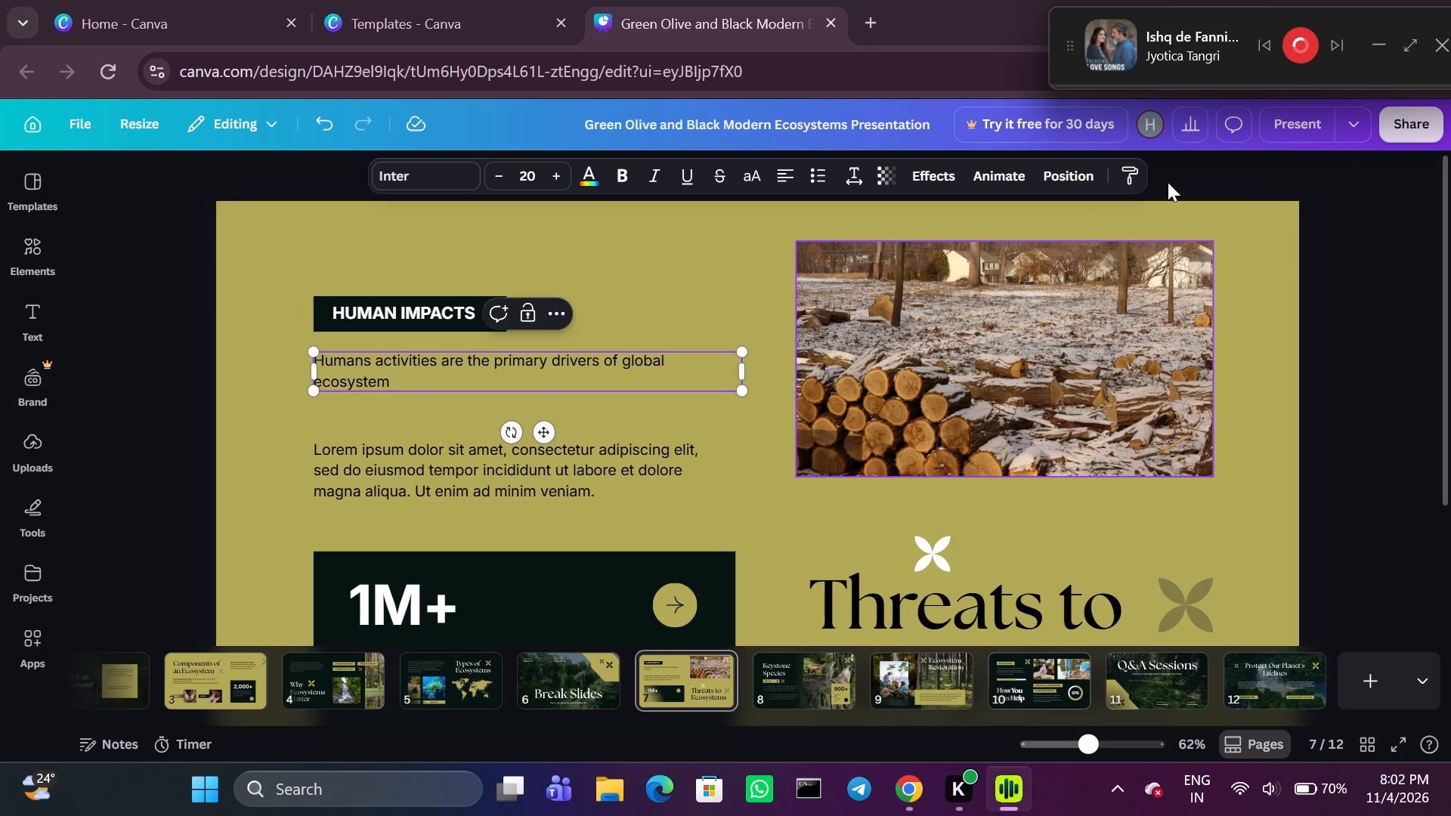
pyautogui.doubleClick(1334, 55)
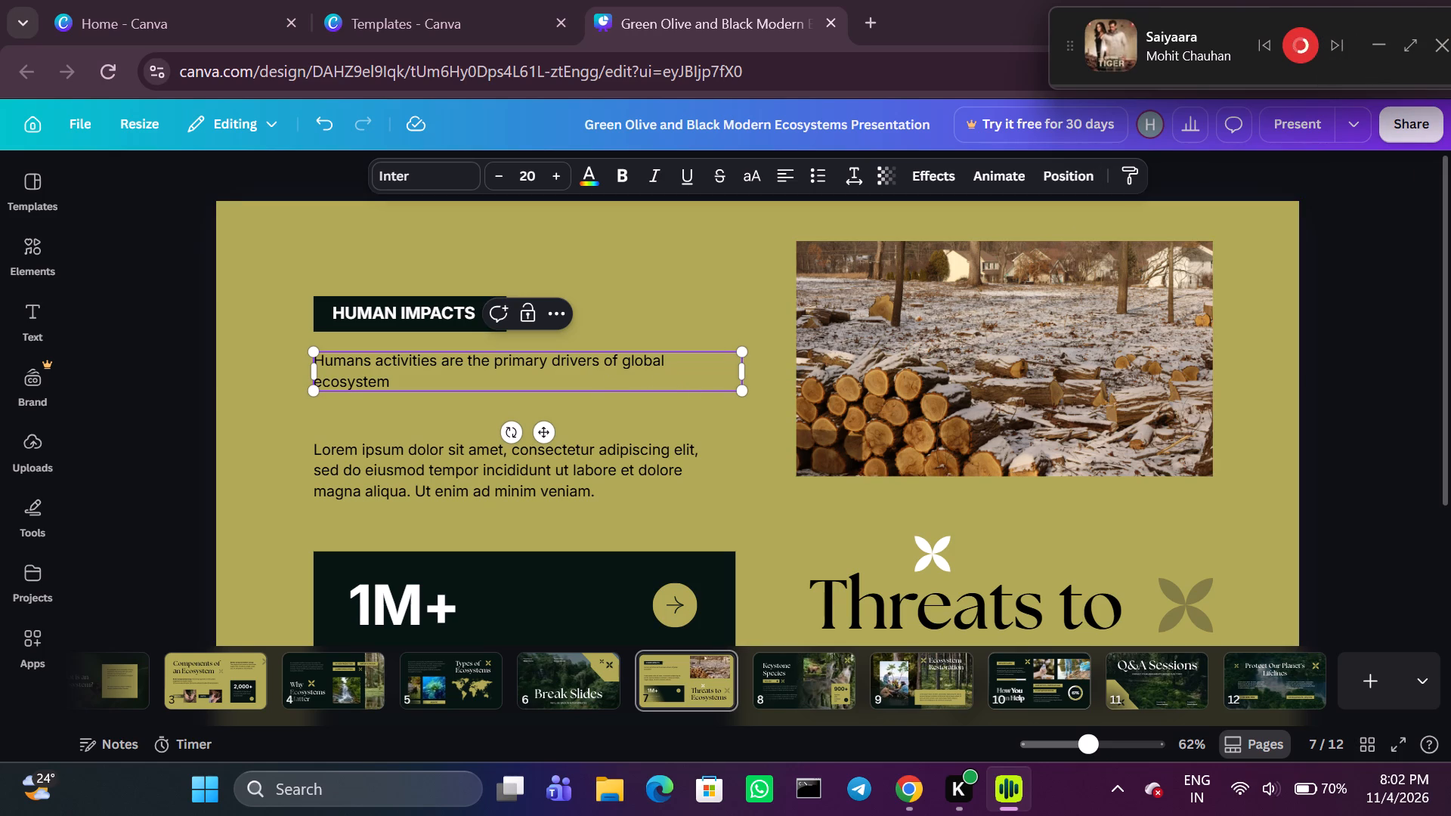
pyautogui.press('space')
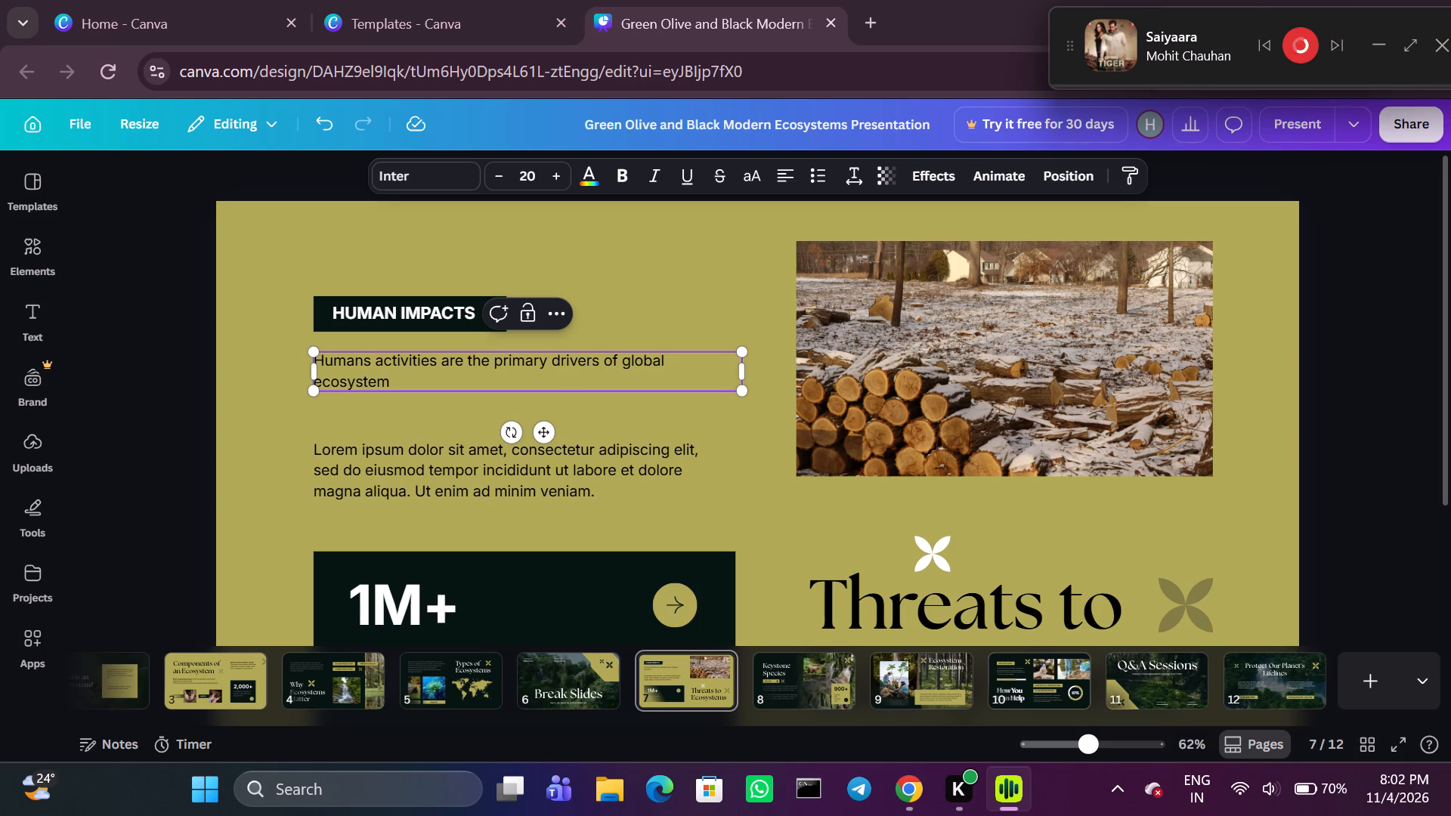
# Return to the slide's first human impacts paragraph and complete its sentence with " disruption and biodiversity loss.".
pyautogui.click(687, 374)
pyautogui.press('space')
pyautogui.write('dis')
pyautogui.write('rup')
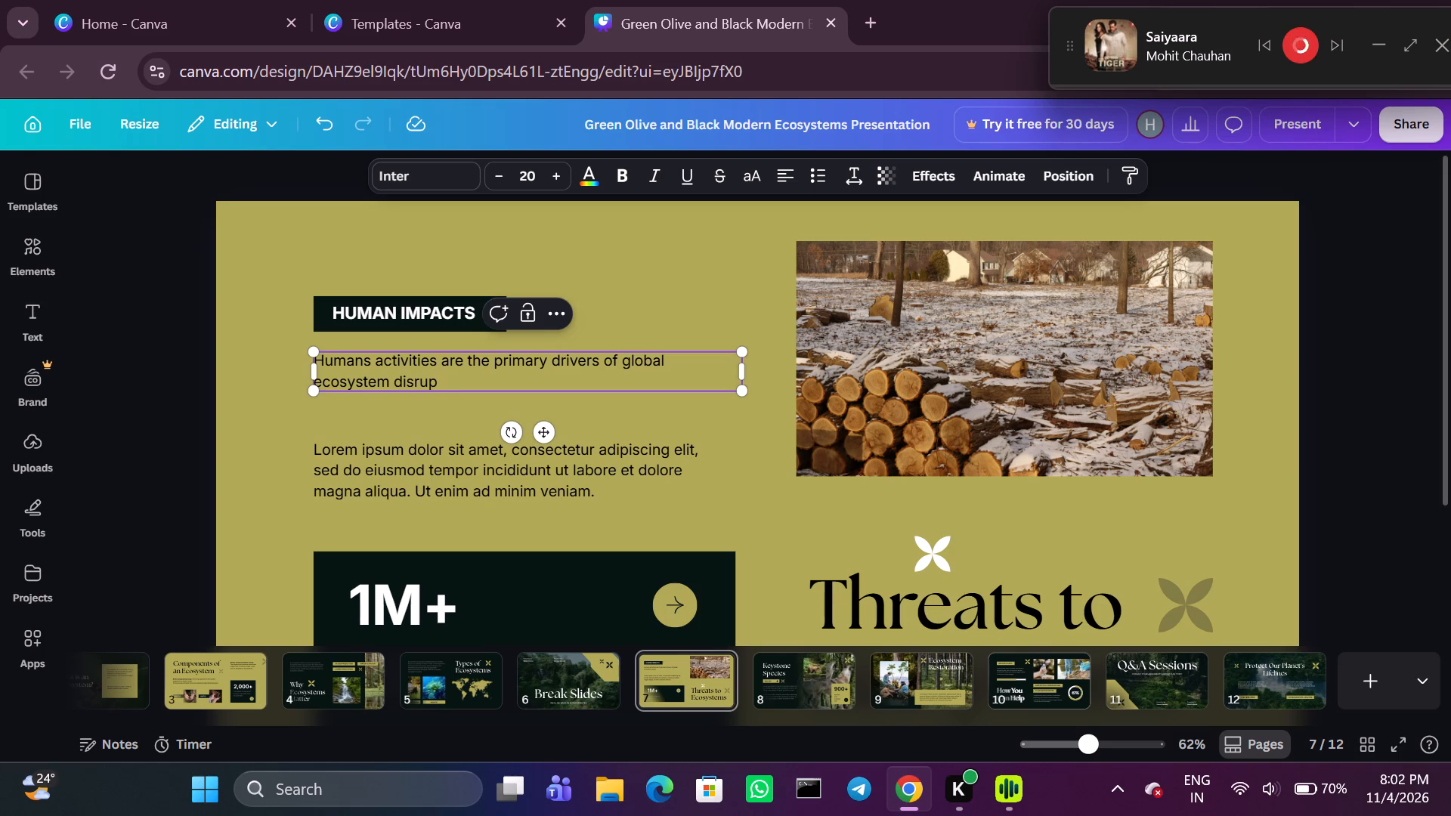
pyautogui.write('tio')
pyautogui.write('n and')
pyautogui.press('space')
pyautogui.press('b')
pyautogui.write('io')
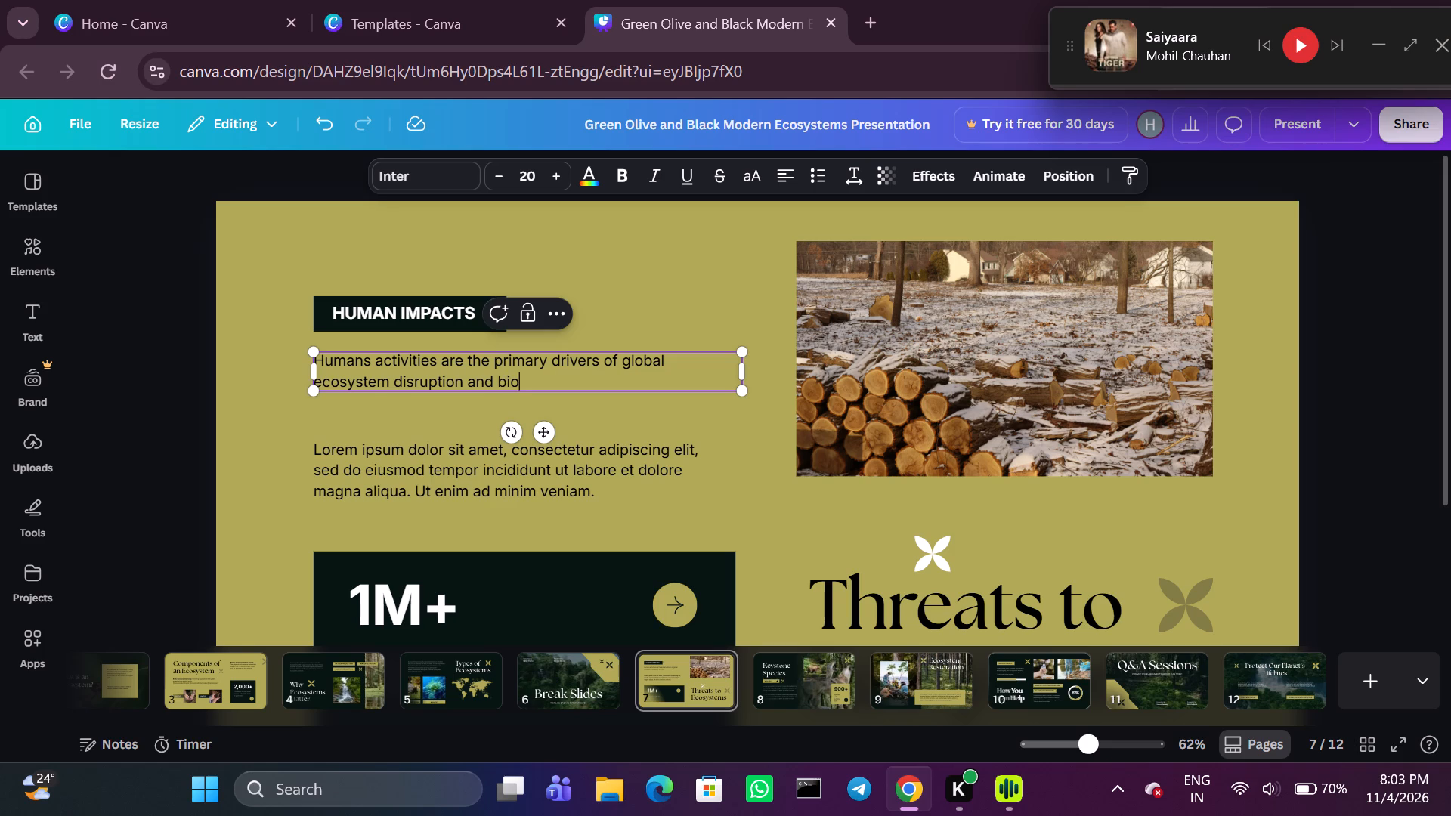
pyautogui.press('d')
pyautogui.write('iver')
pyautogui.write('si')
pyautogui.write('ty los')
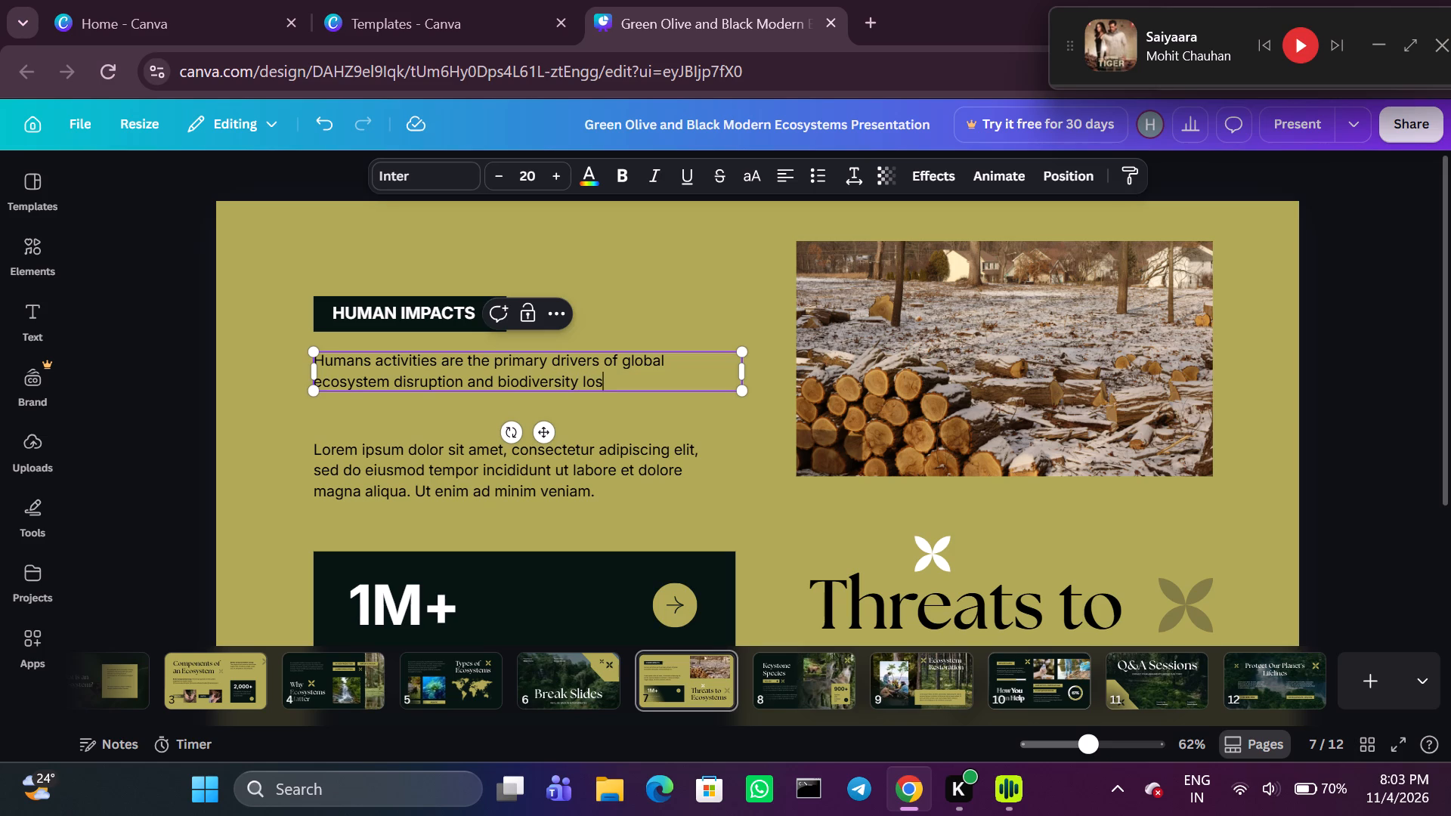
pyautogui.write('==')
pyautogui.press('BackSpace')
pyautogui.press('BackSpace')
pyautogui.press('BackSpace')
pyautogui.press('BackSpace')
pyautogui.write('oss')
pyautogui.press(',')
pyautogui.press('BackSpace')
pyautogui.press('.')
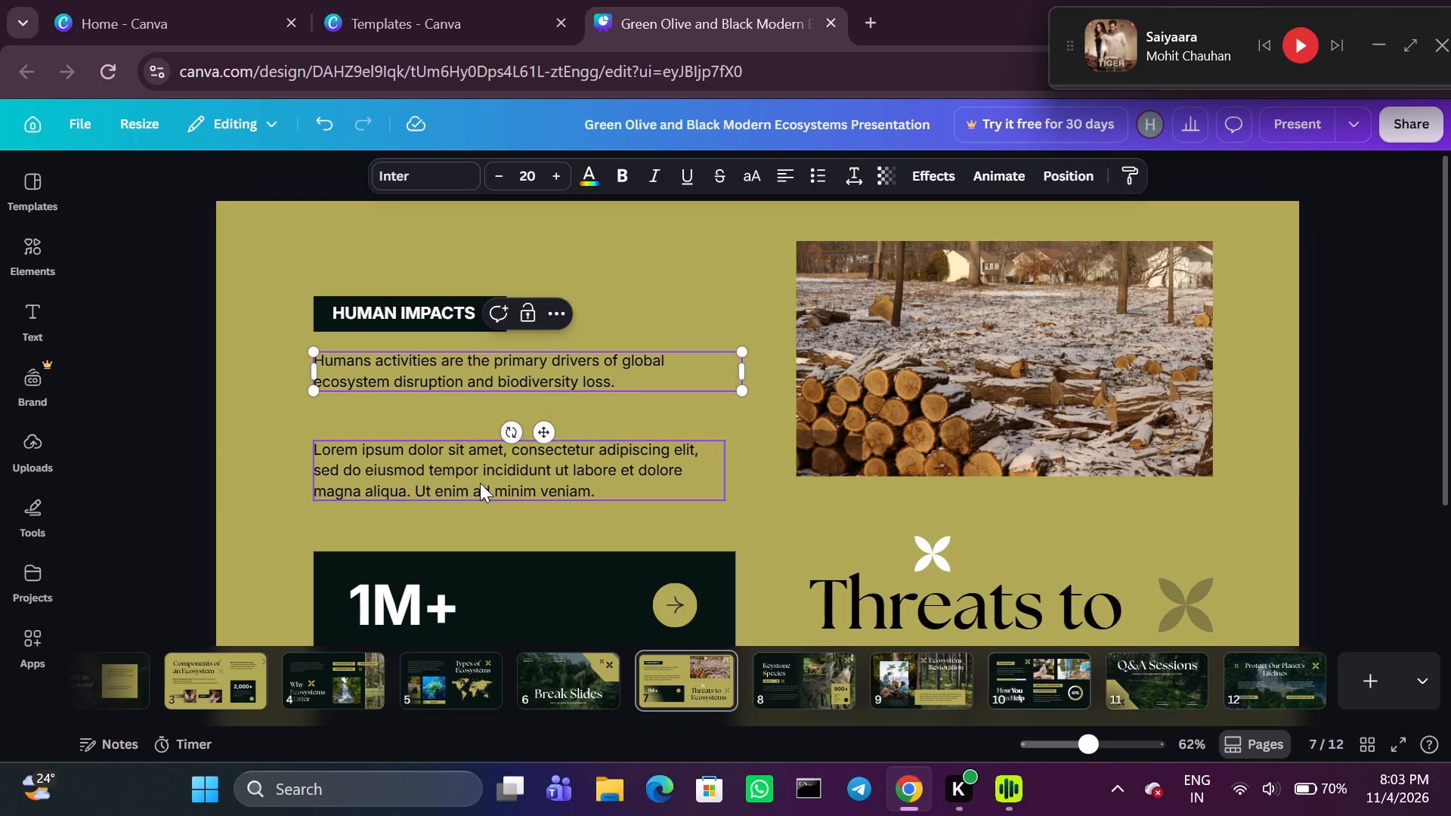
# Continue the first paragraph under "HUMAN IMPACTS" on slide 7 with "These impacts after the natural balnce of environments,".
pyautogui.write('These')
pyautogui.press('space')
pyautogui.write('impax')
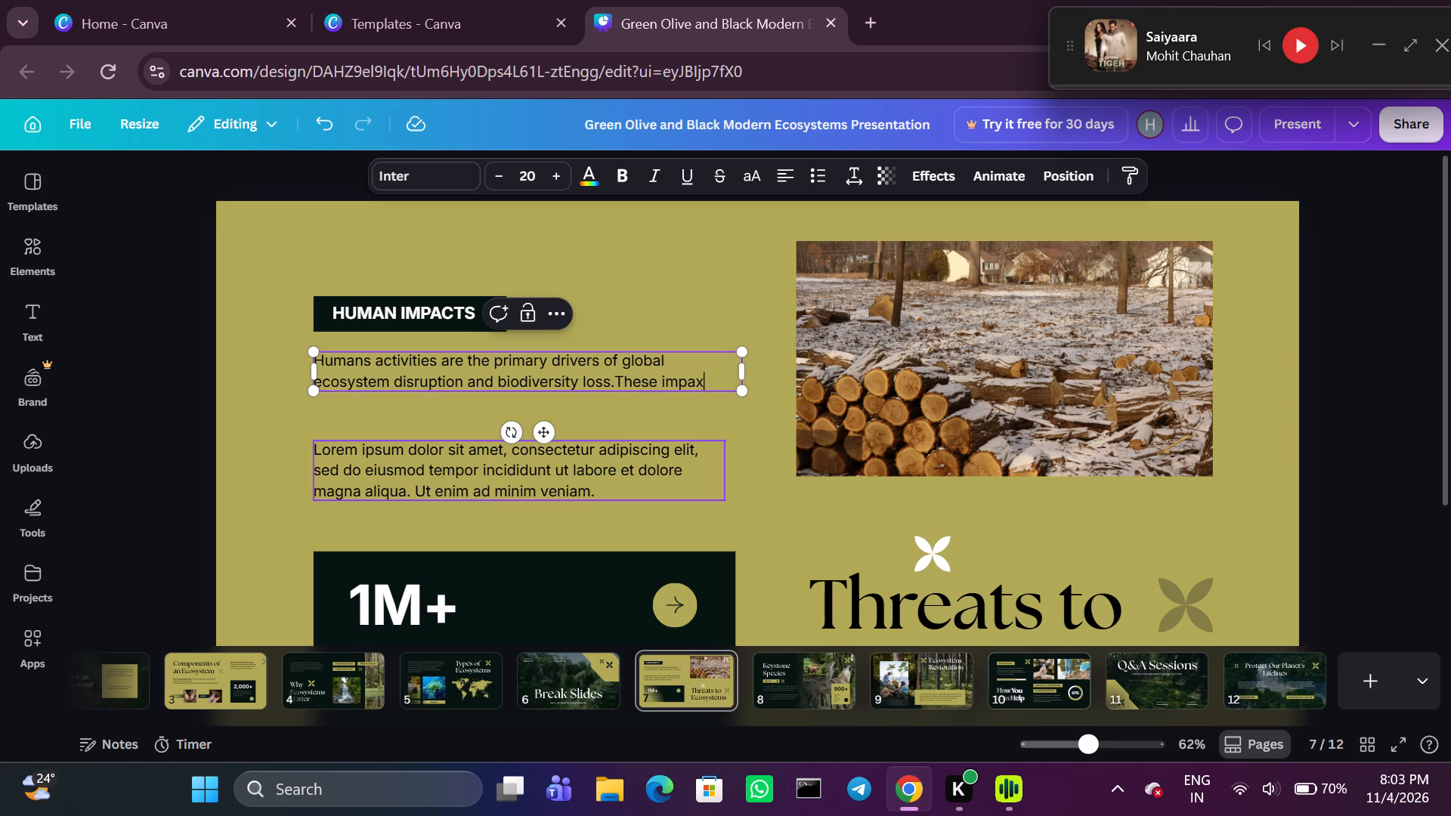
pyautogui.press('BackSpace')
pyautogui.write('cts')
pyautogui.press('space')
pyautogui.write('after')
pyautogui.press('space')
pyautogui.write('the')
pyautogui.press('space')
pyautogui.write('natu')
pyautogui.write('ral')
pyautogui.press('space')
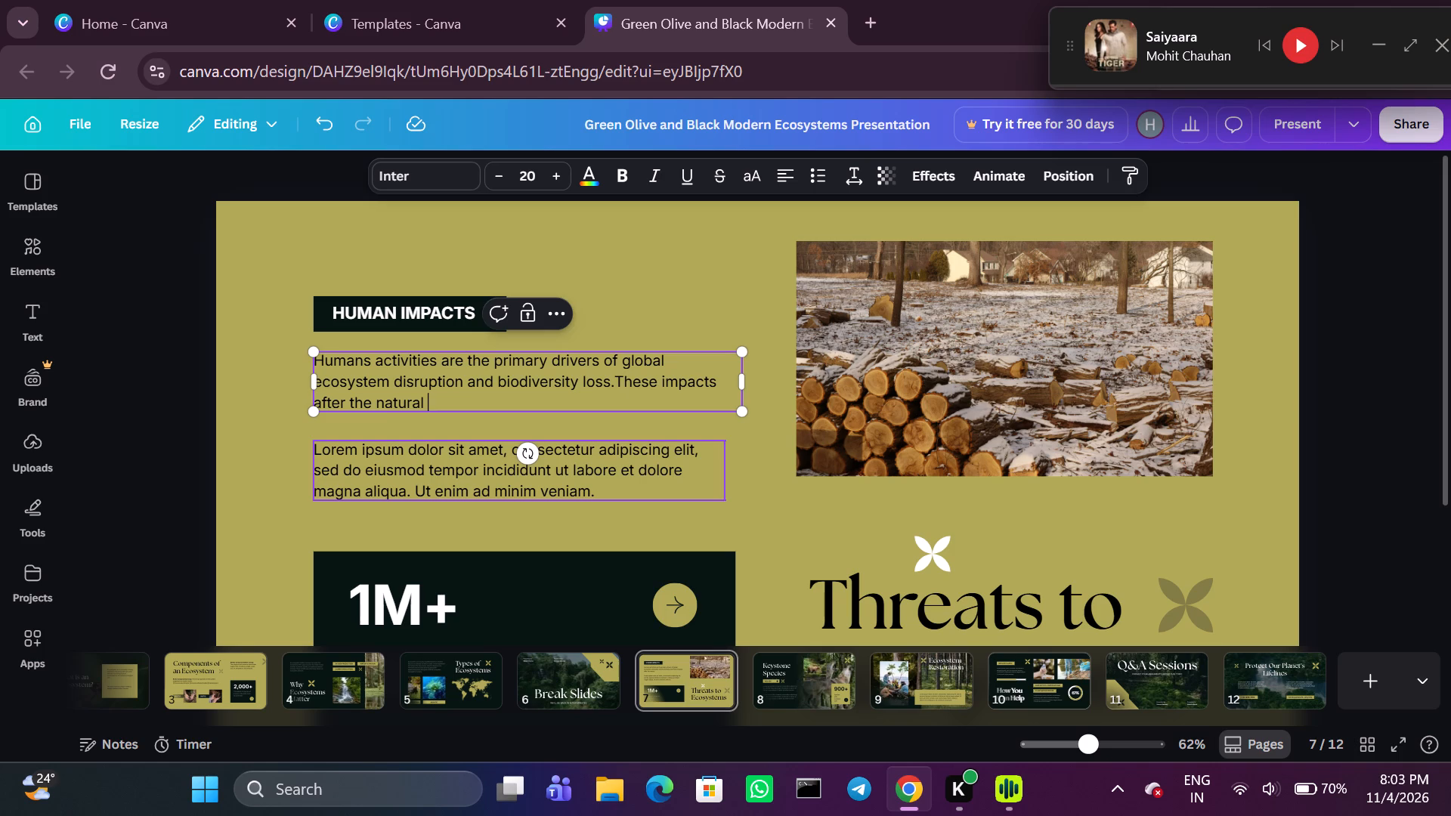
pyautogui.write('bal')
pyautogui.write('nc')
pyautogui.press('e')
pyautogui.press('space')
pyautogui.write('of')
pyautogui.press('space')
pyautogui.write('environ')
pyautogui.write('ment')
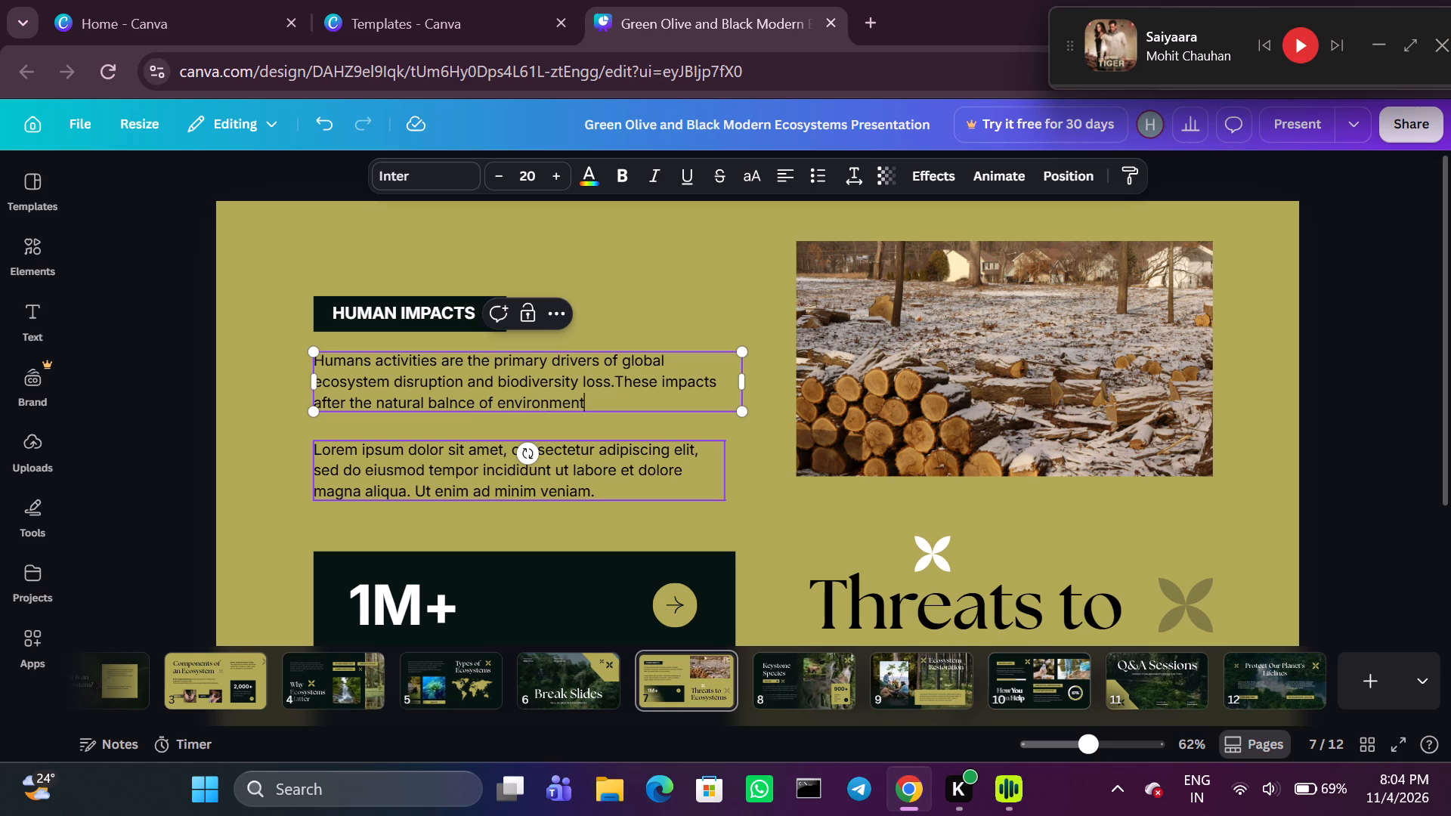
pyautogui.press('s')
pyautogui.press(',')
# Extend the same human impacts paragraph with "threarting the essential life-support sys" directly after the comma.
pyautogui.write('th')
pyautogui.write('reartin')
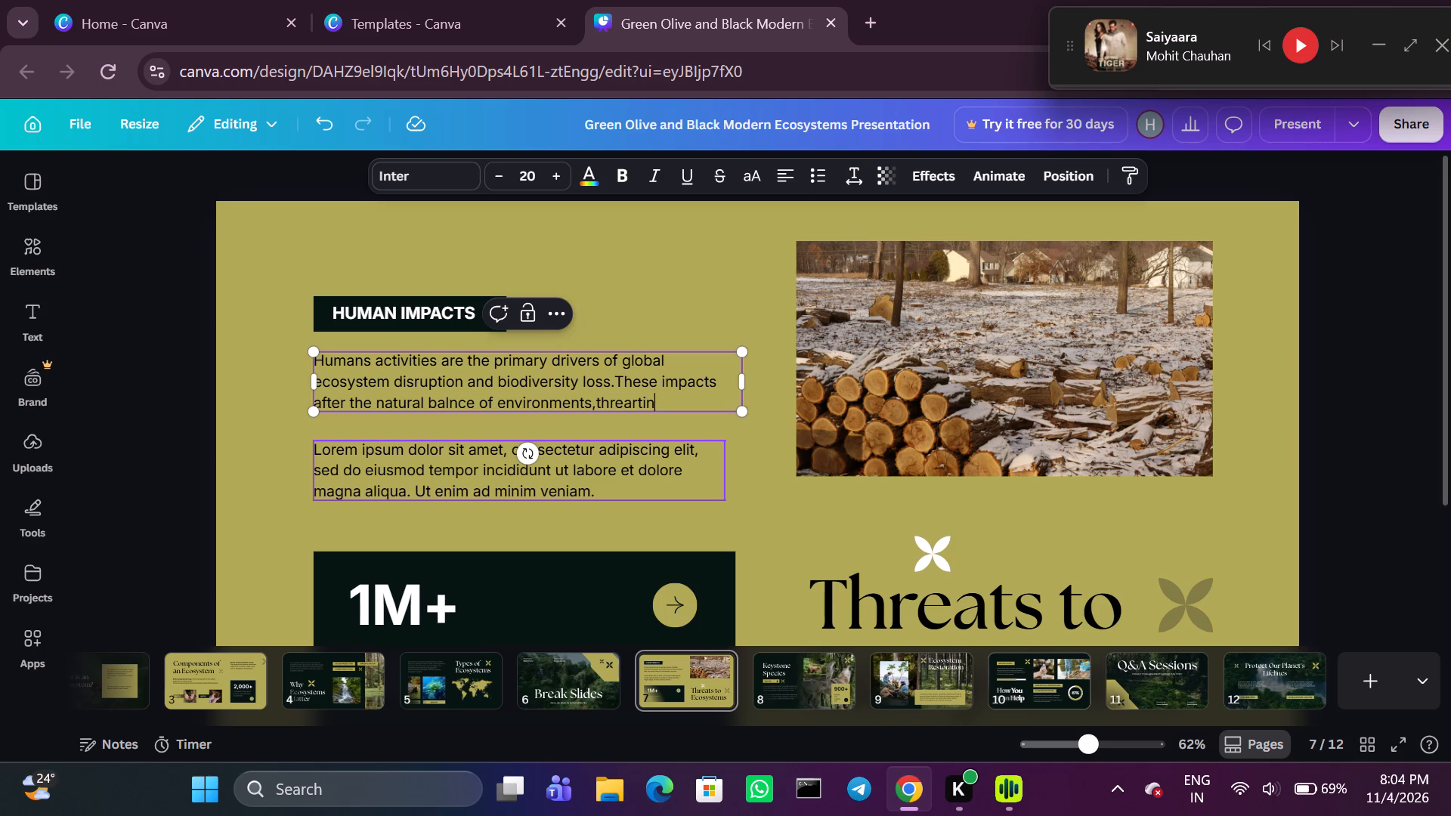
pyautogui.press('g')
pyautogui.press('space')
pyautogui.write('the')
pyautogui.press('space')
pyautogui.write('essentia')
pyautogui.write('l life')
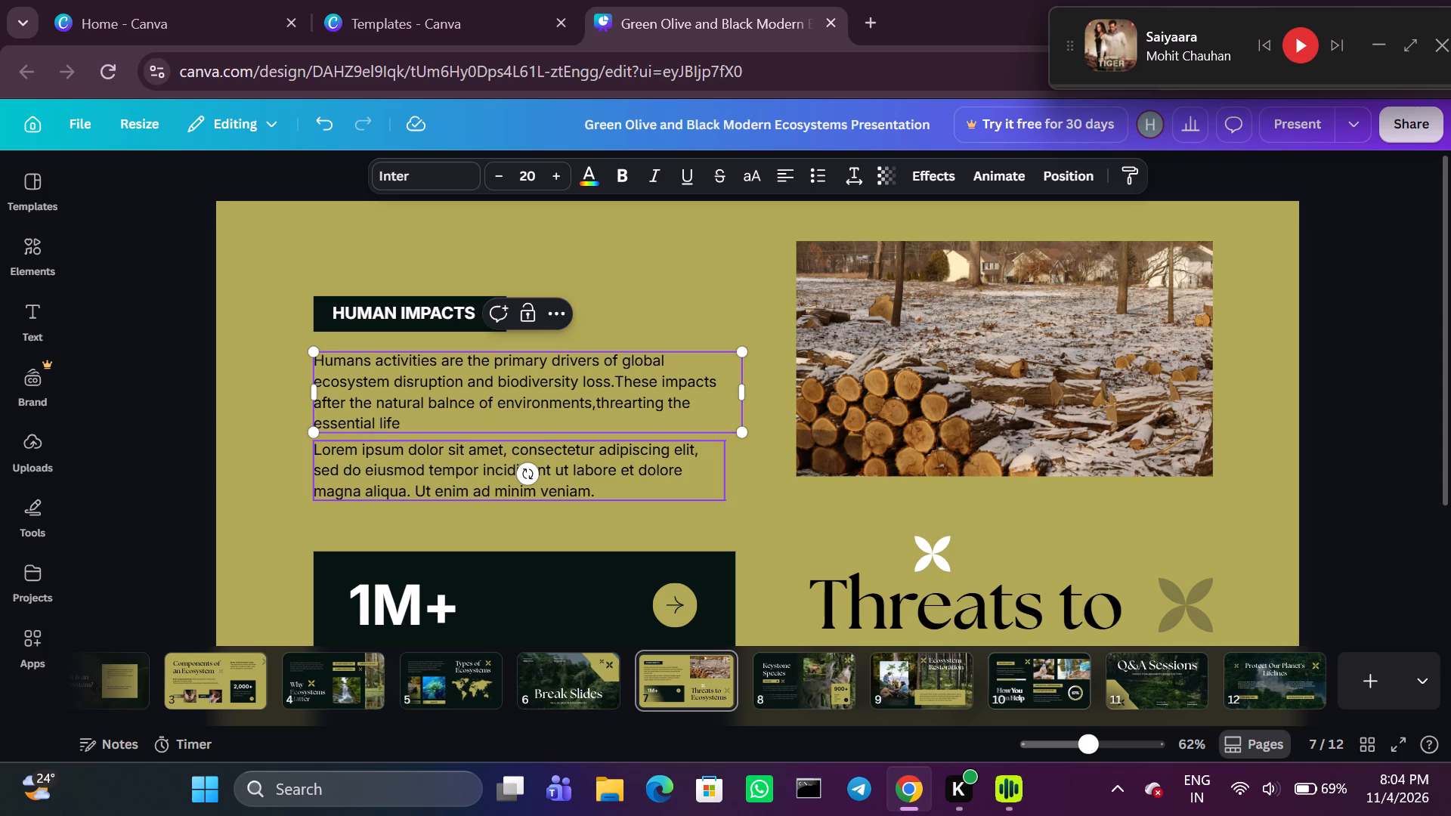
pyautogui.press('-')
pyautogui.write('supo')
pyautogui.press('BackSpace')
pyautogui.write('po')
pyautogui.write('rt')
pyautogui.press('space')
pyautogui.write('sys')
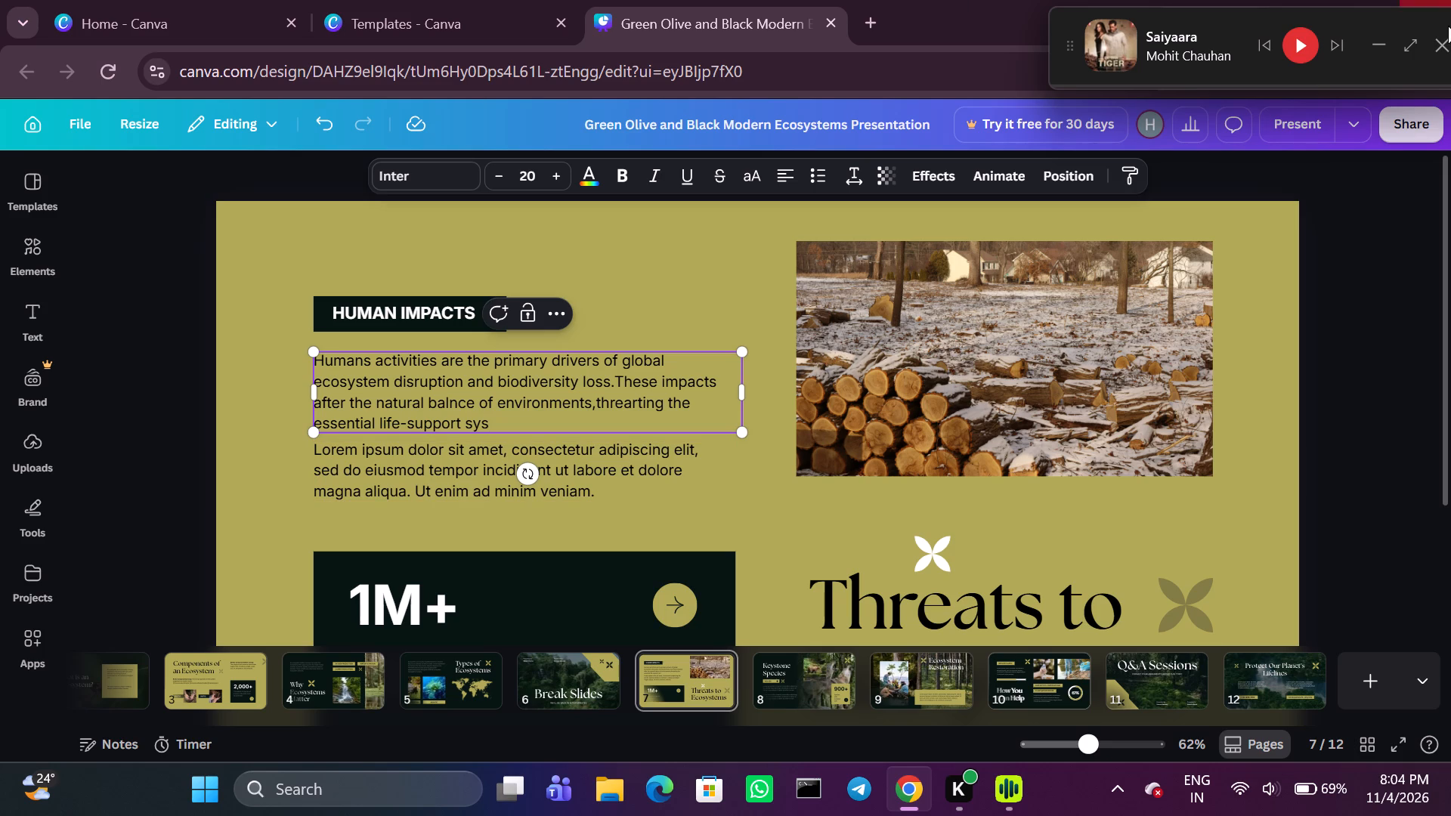
# Switch to the LastWave music player and start playing the song "Saiyaara".
pyautogui.click(1292, 41)
pyautogui.click(1304, 45)
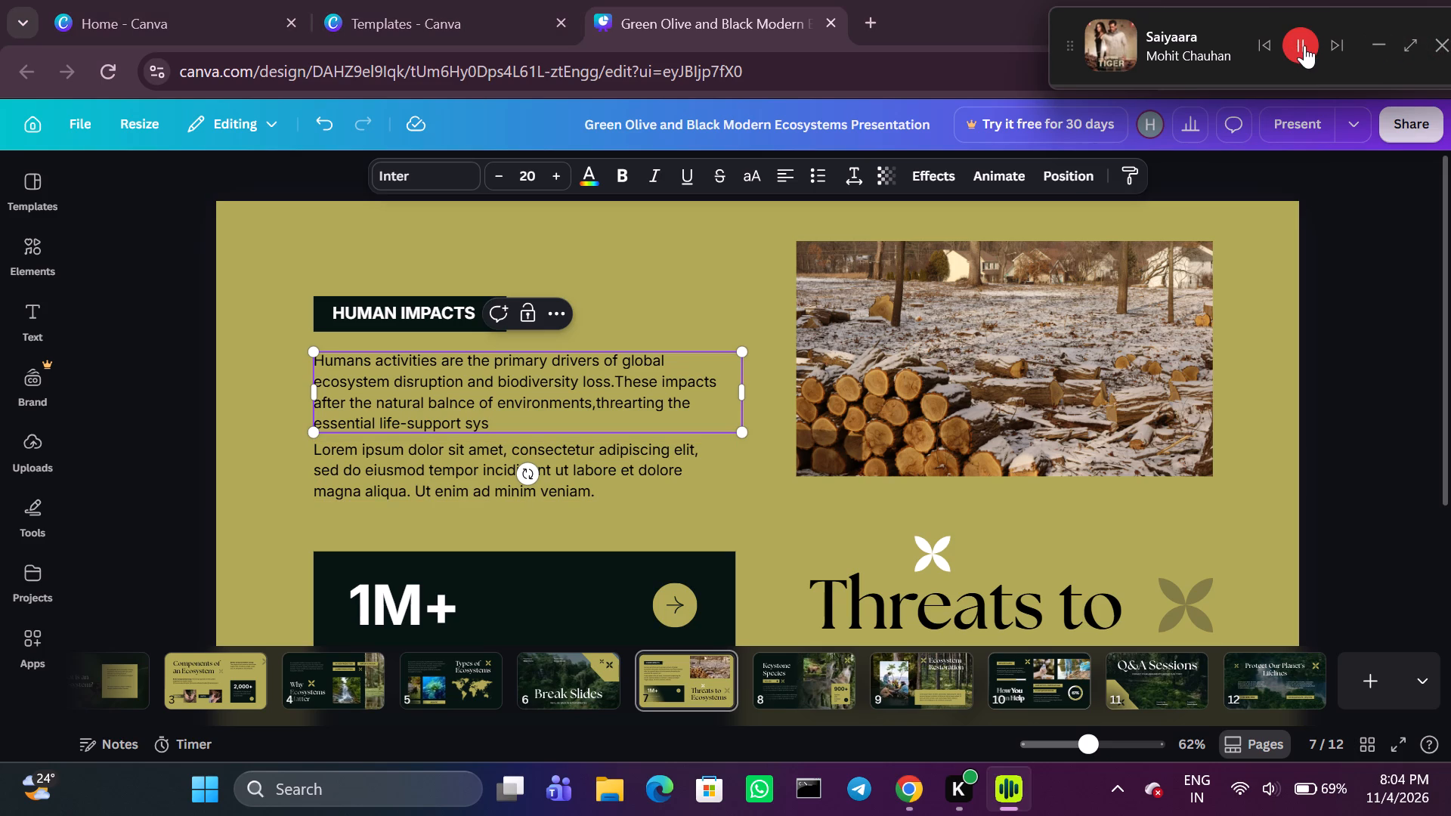
pyautogui.tripleClick(1307, 48)
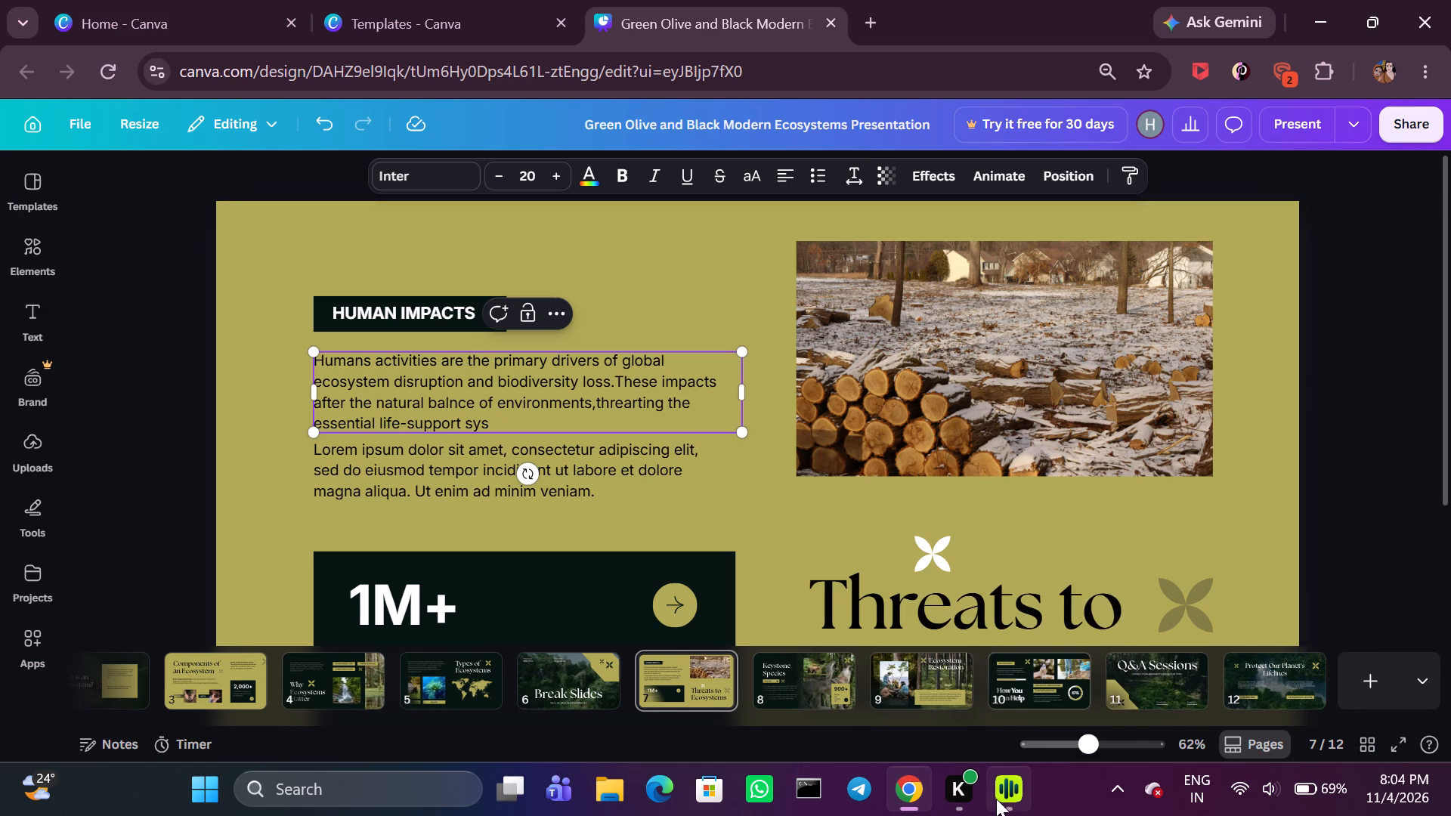
pyautogui.click(971, 638)
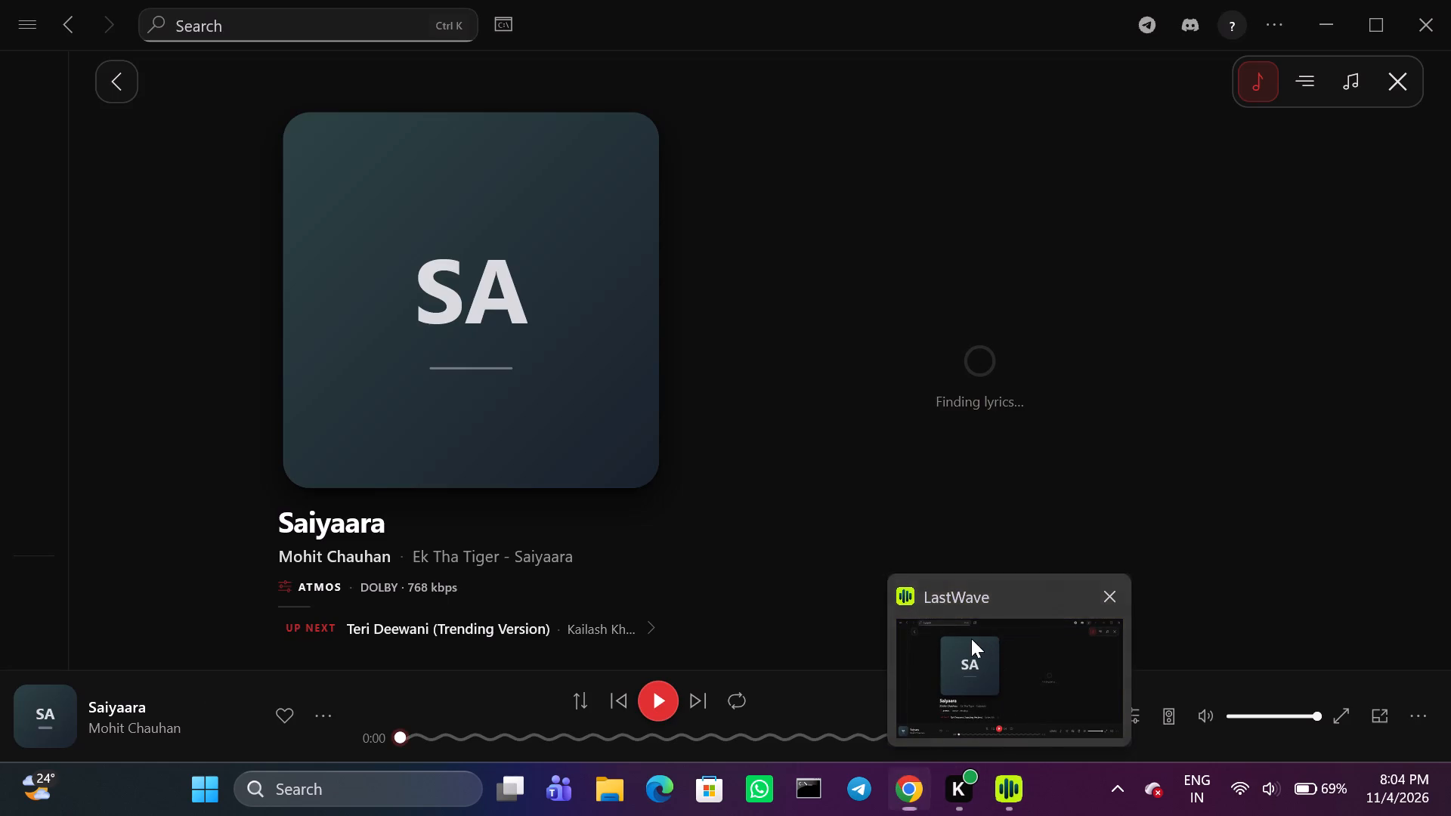
pyautogui.click(654, 694)
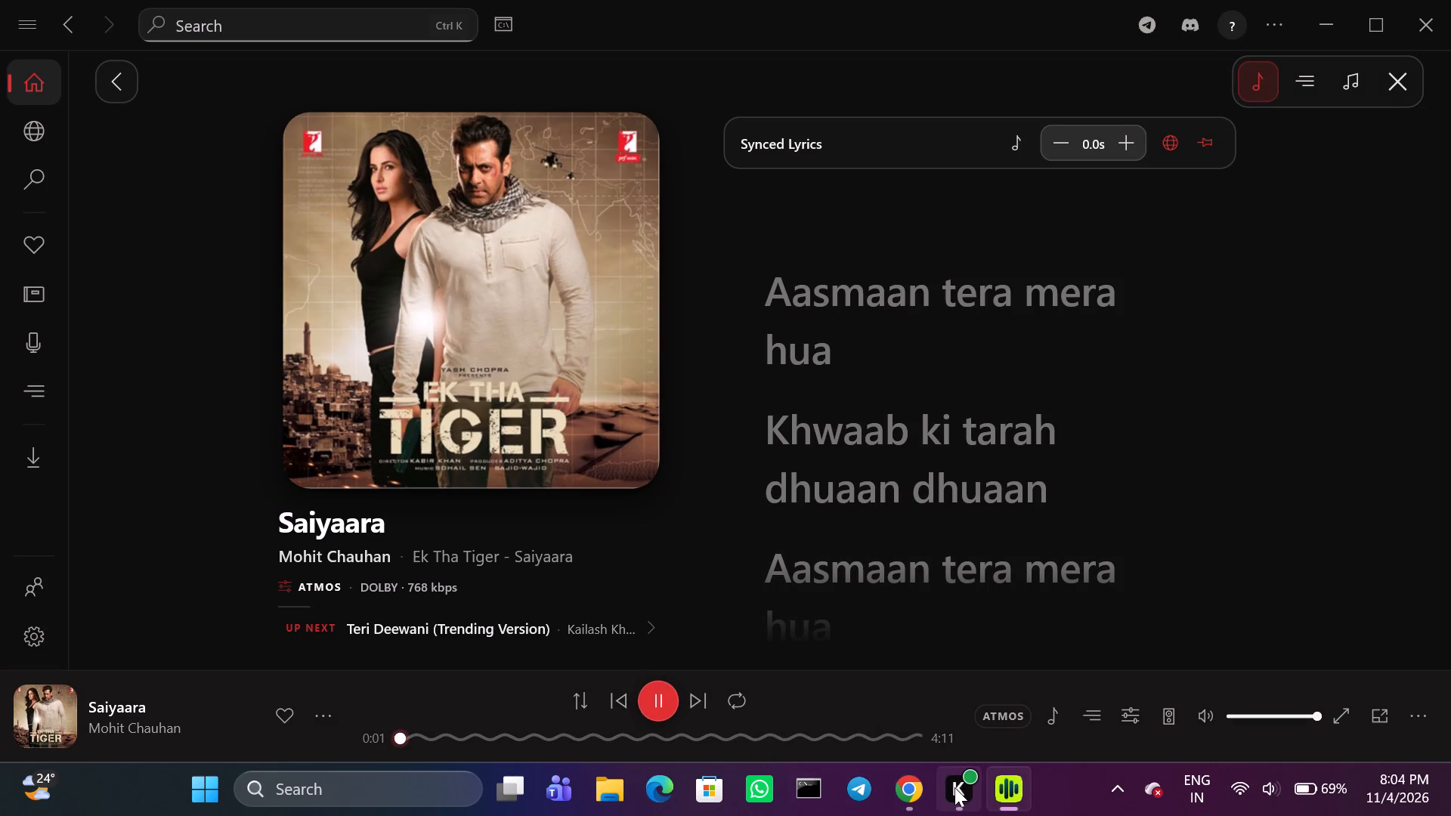
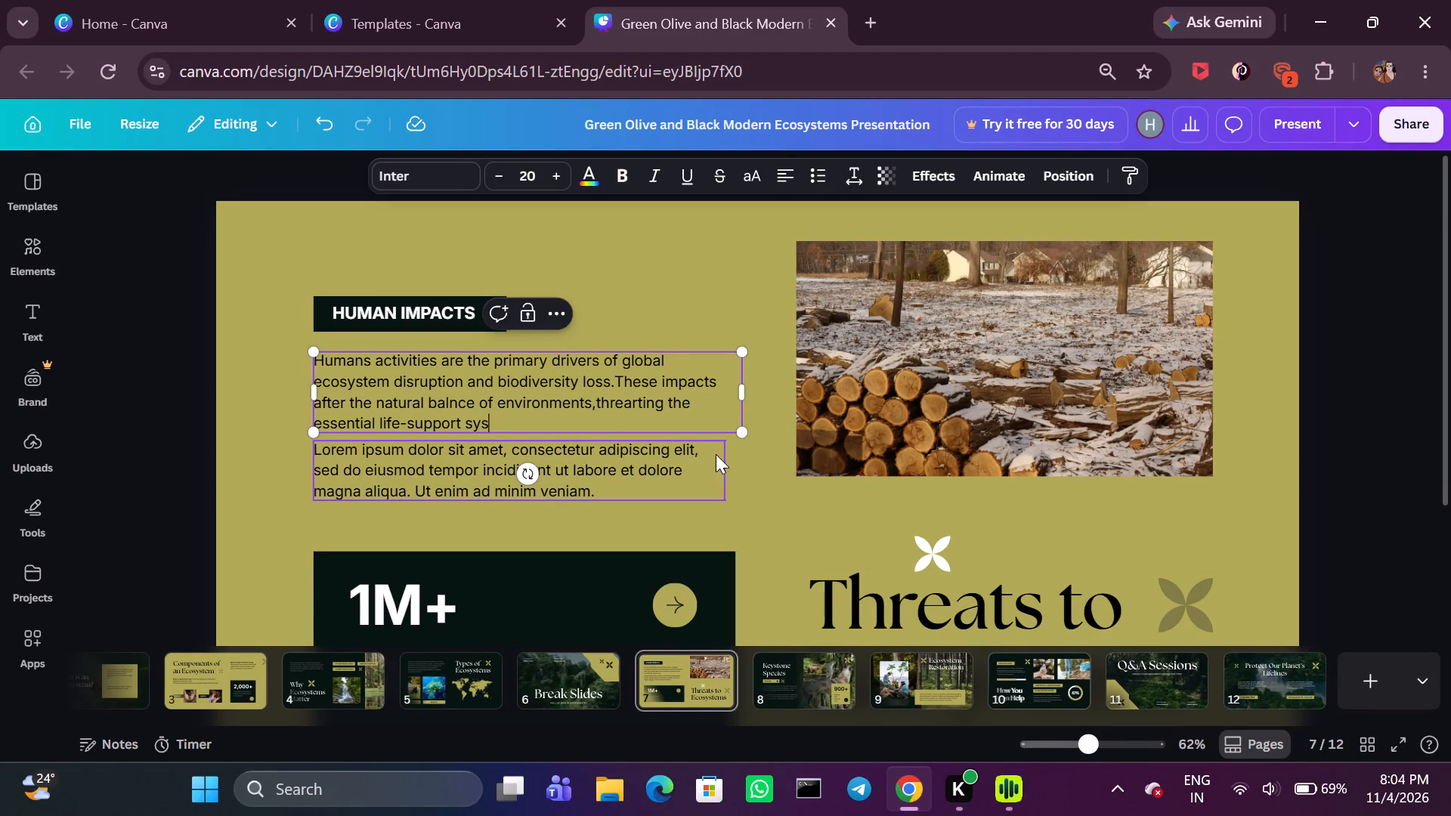
# Complete the first human impacts paragraph on slide 7 with "tems that sustain all organisms." directly after "life-support sys".
pyautogui.write('tem')
pyautogui.write('s that su')
pyautogui.write('stain all organi')
pyautogui.write('sms')
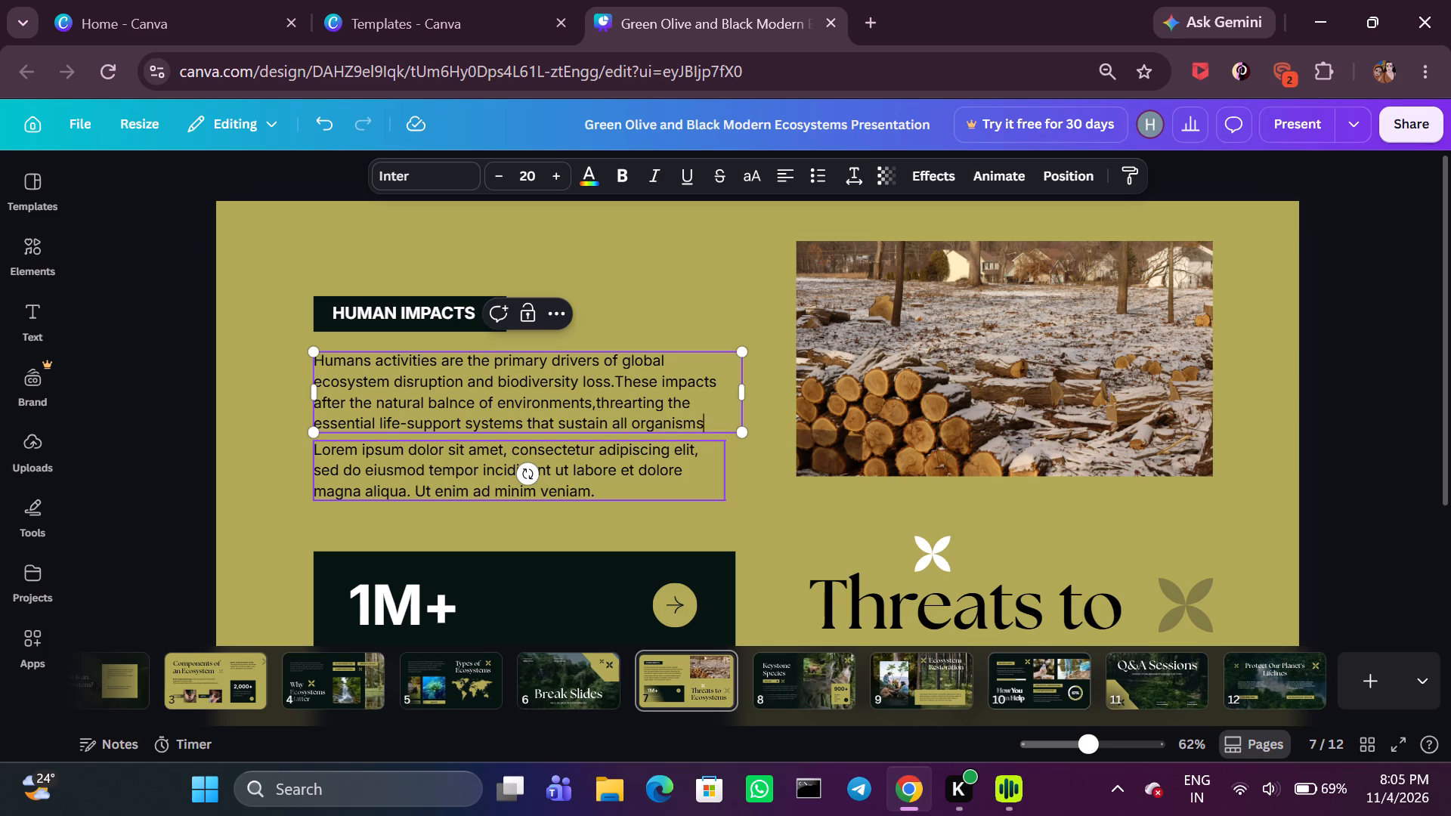
pyautogui.press(',')
pyautogui.press('BackSpace')
pyautogui.press('.')
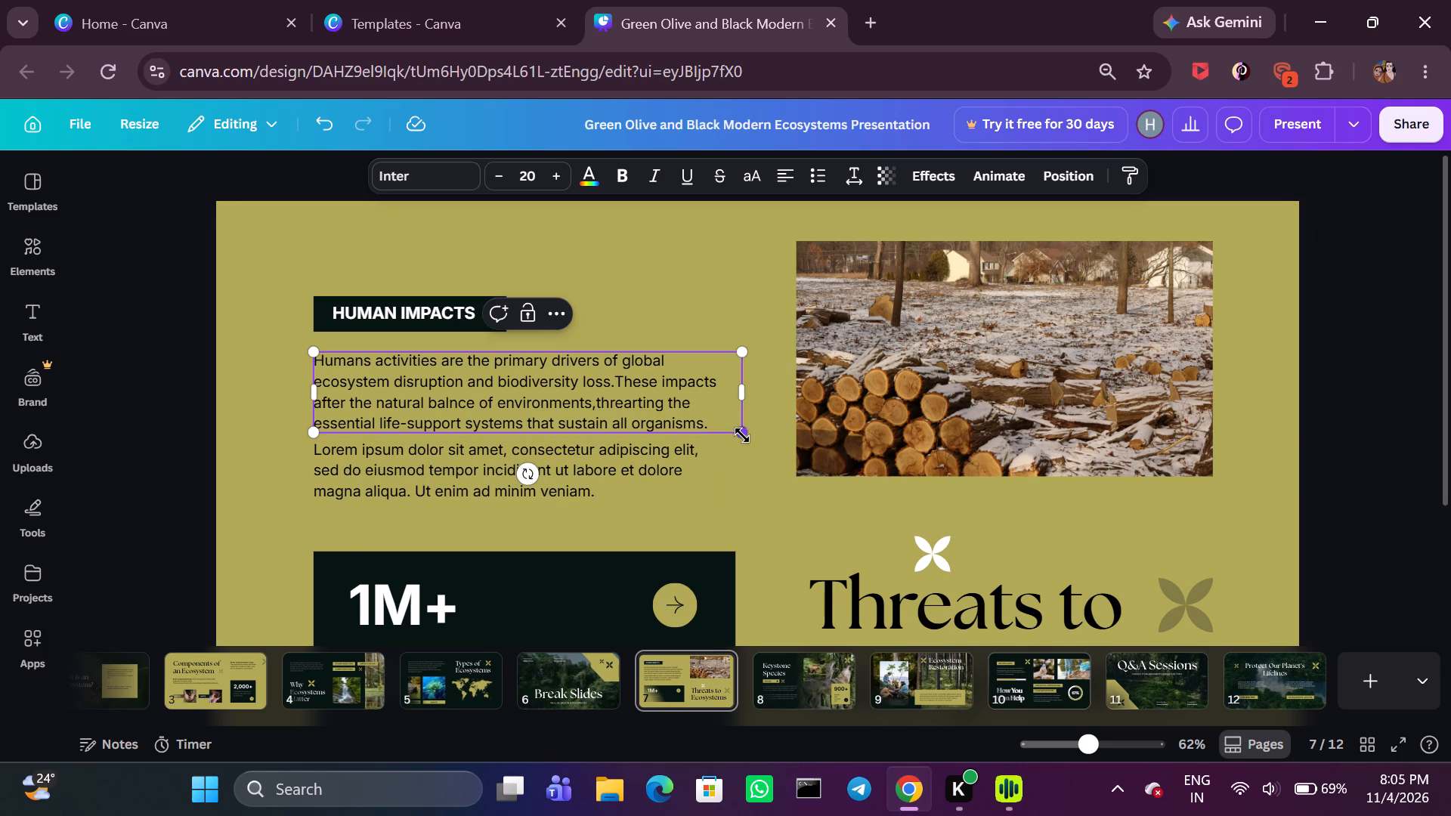
# Scale up the human impacts paragraph's text box proportionally to a text size of about 21.4.
pyautogui.moveTo(742, 435); pyautogui.dragTo(747, 508)
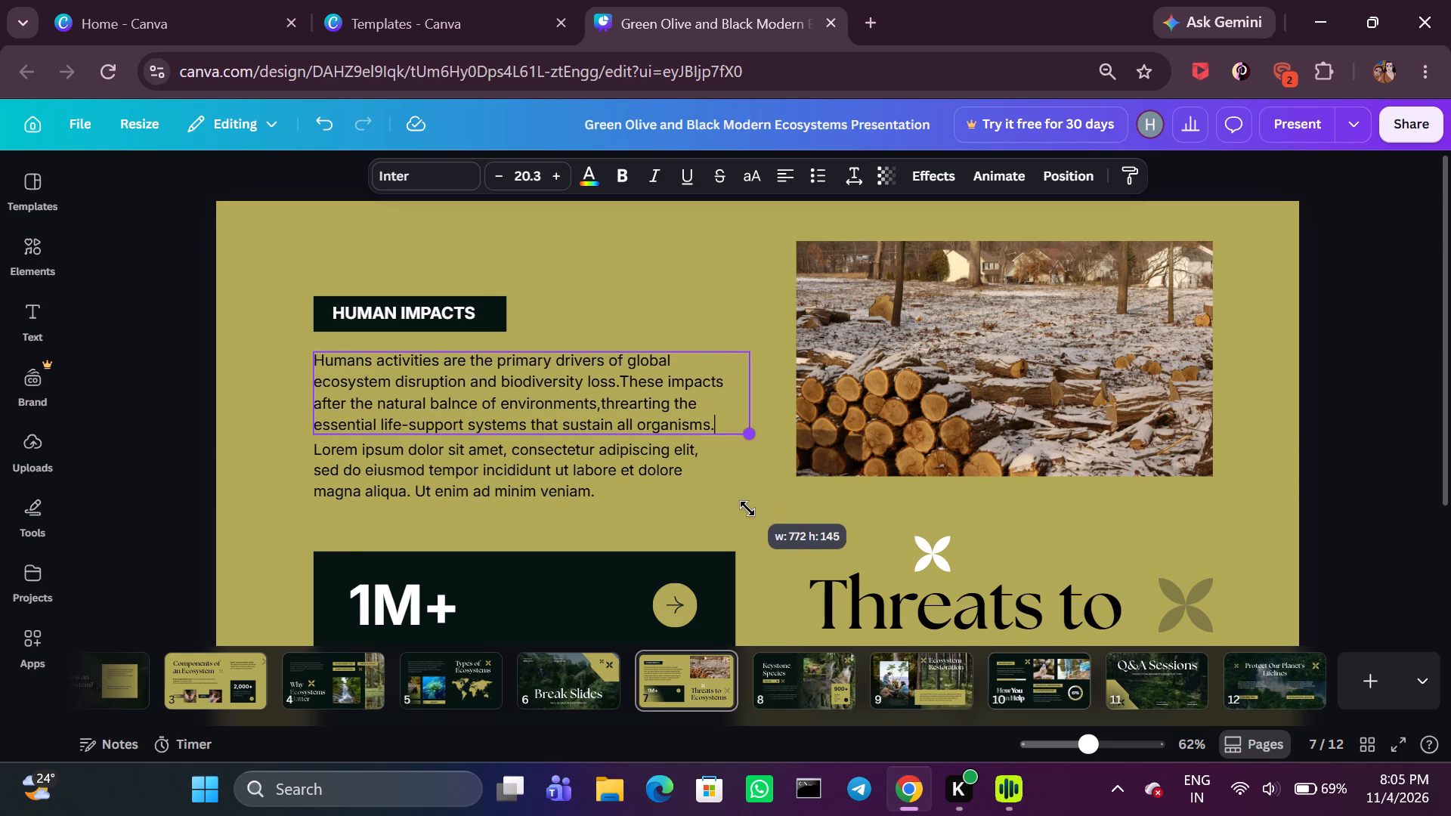
pyautogui.moveTo(747, 508); pyautogui.dragTo(756, 526)
# Delete the remaining "Lorem ipsum" placeholder paragraph below the human impacts text on slide 7.
pyautogui.tripleClick(611, 480)
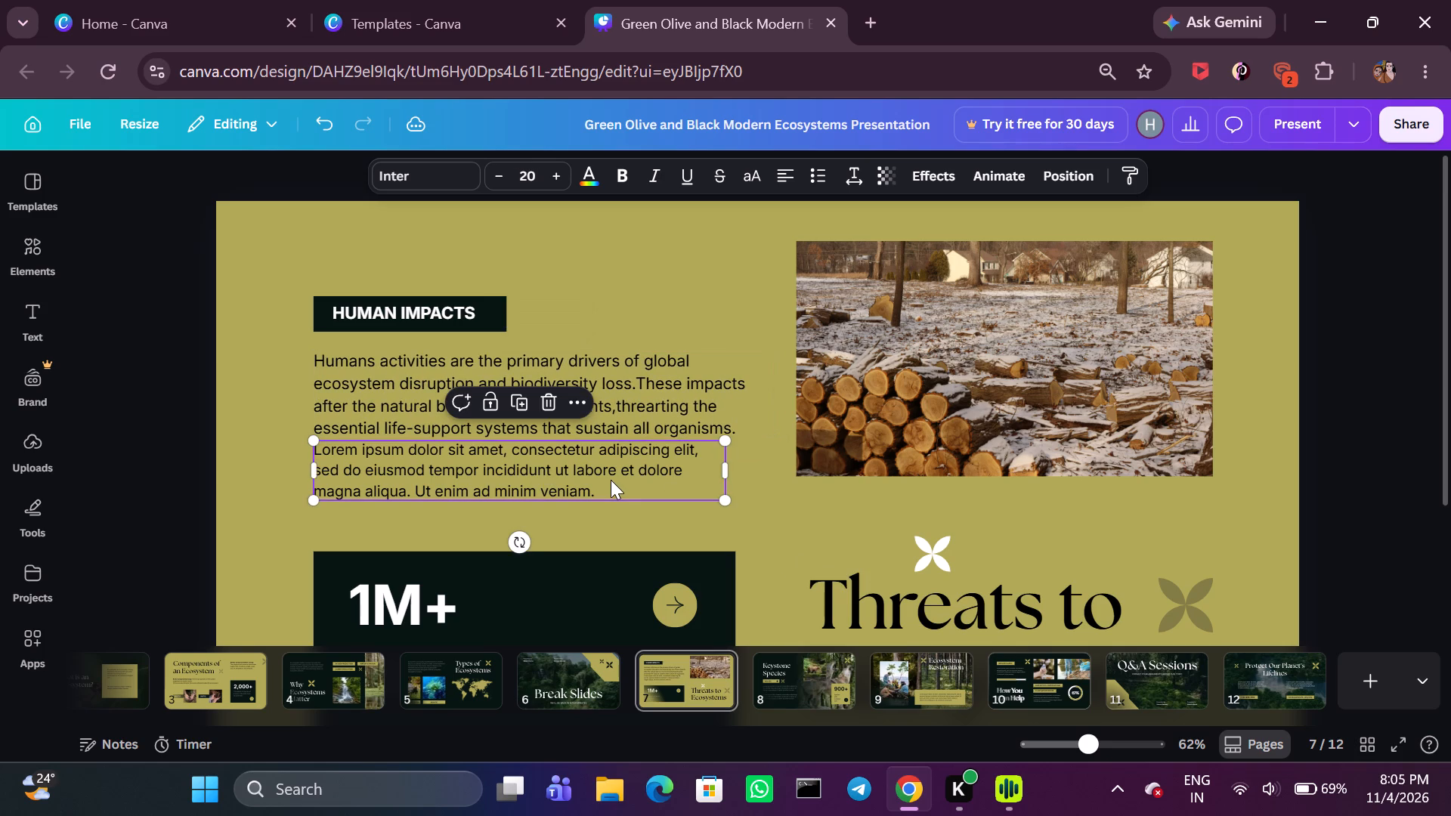
pyautogui.press('Escape')
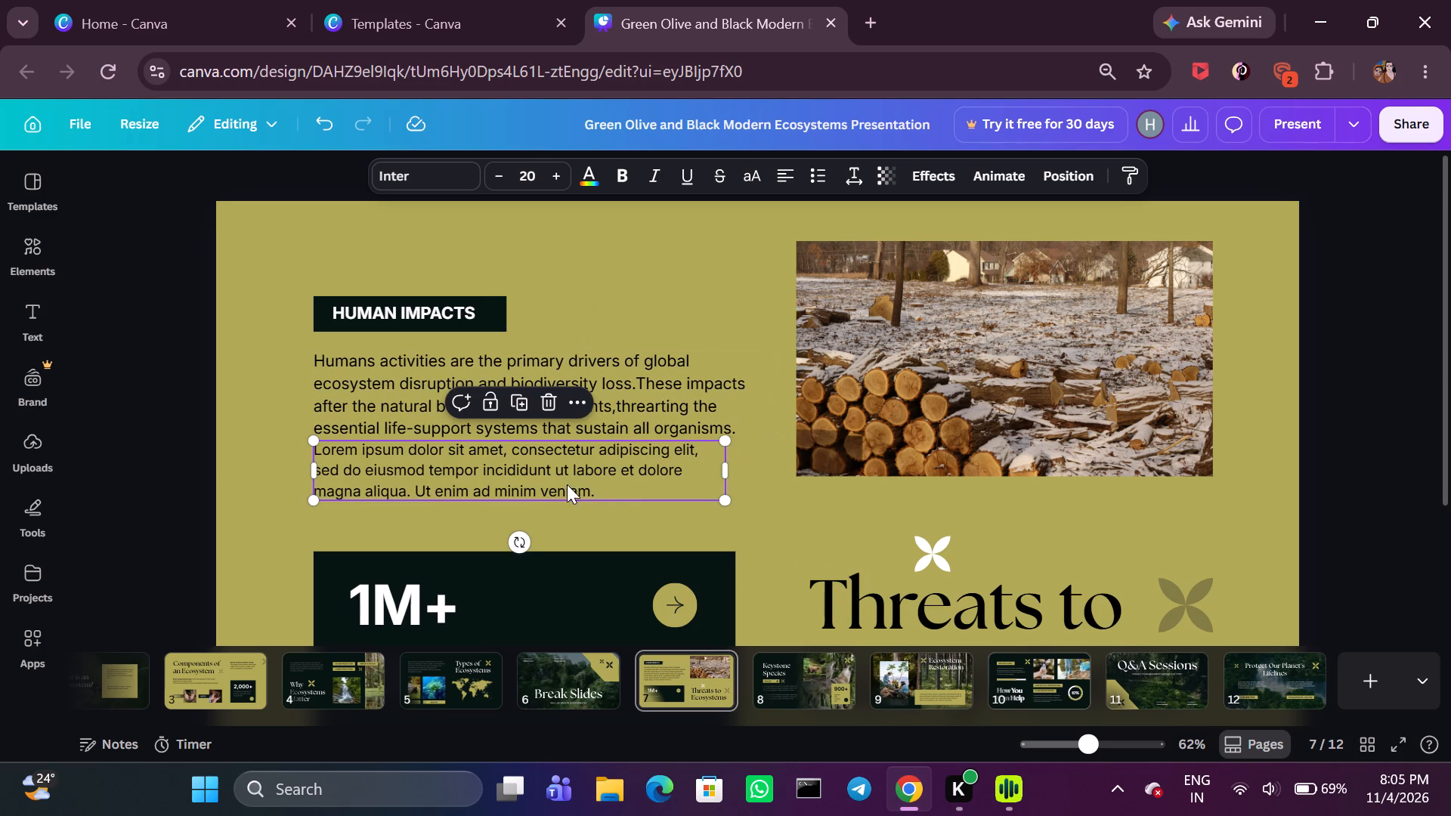
pyautogui.doubleClick(576, 474)
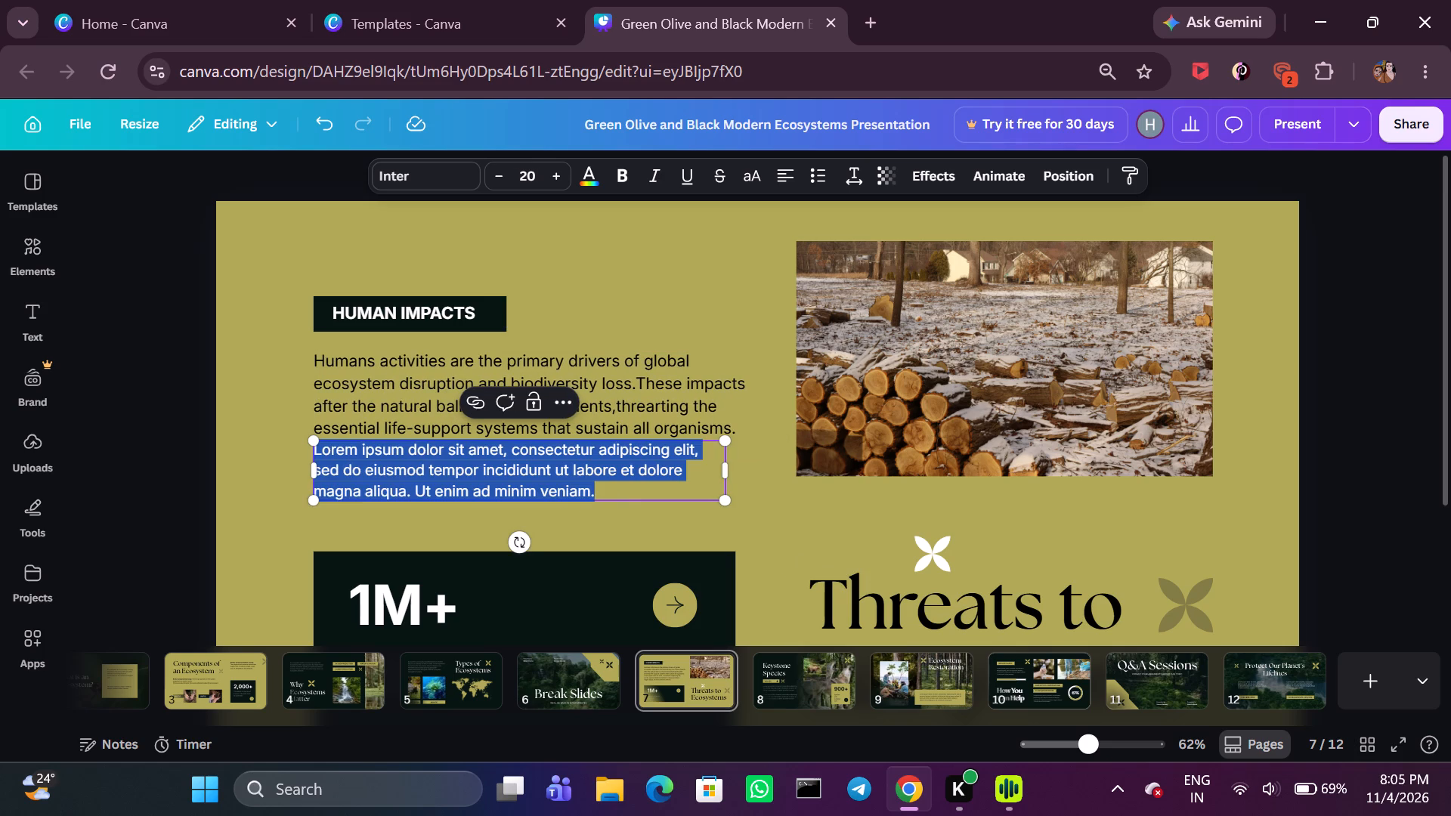
pyautogui.press('Delete')
pyautogui.click(651, 503)
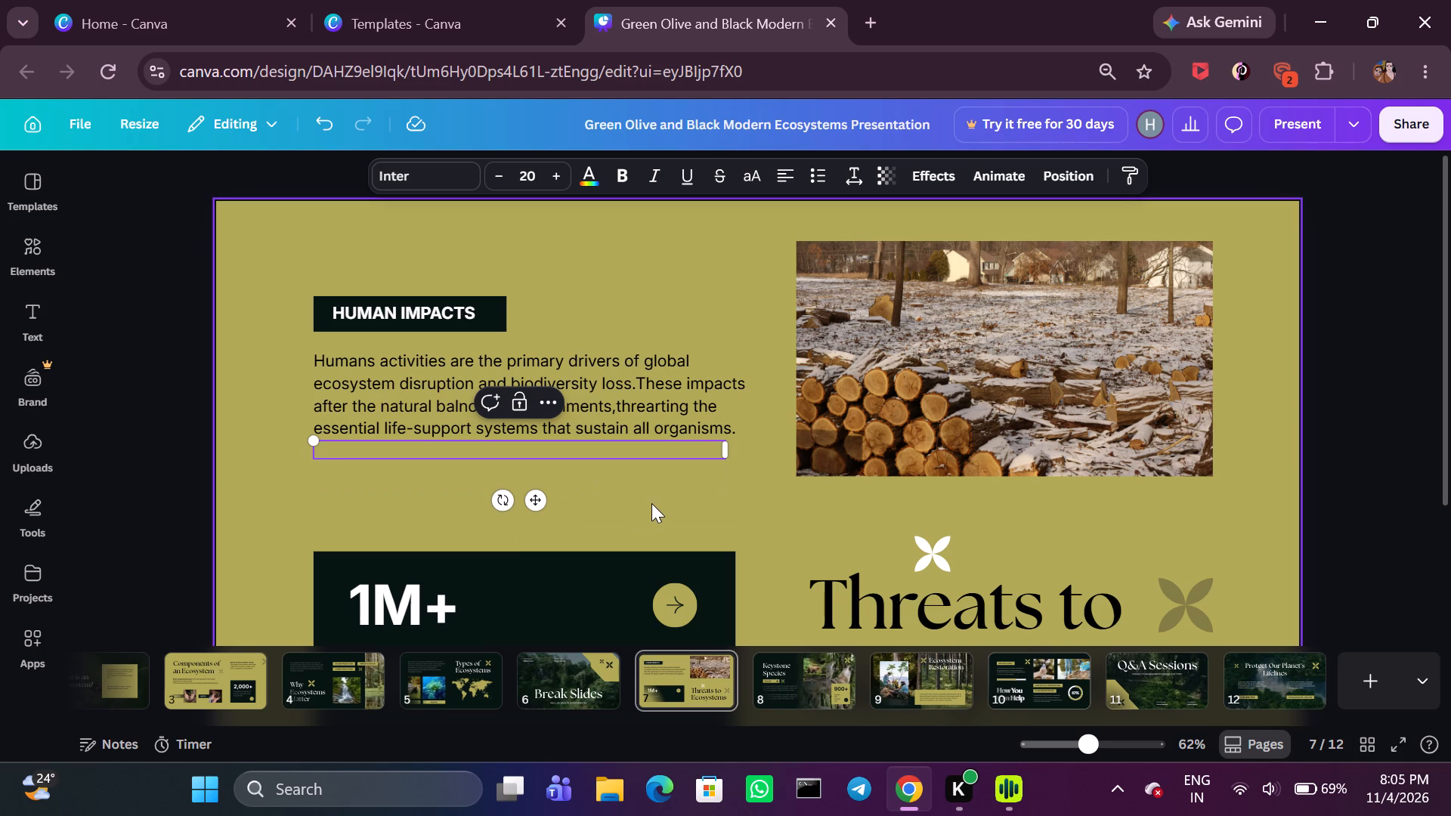
# Enlarge the human impacts paragraph to a text size of about 22.5, keeping it beneath its heading and beside the logs photo.
pyautogui.click(688, 418)
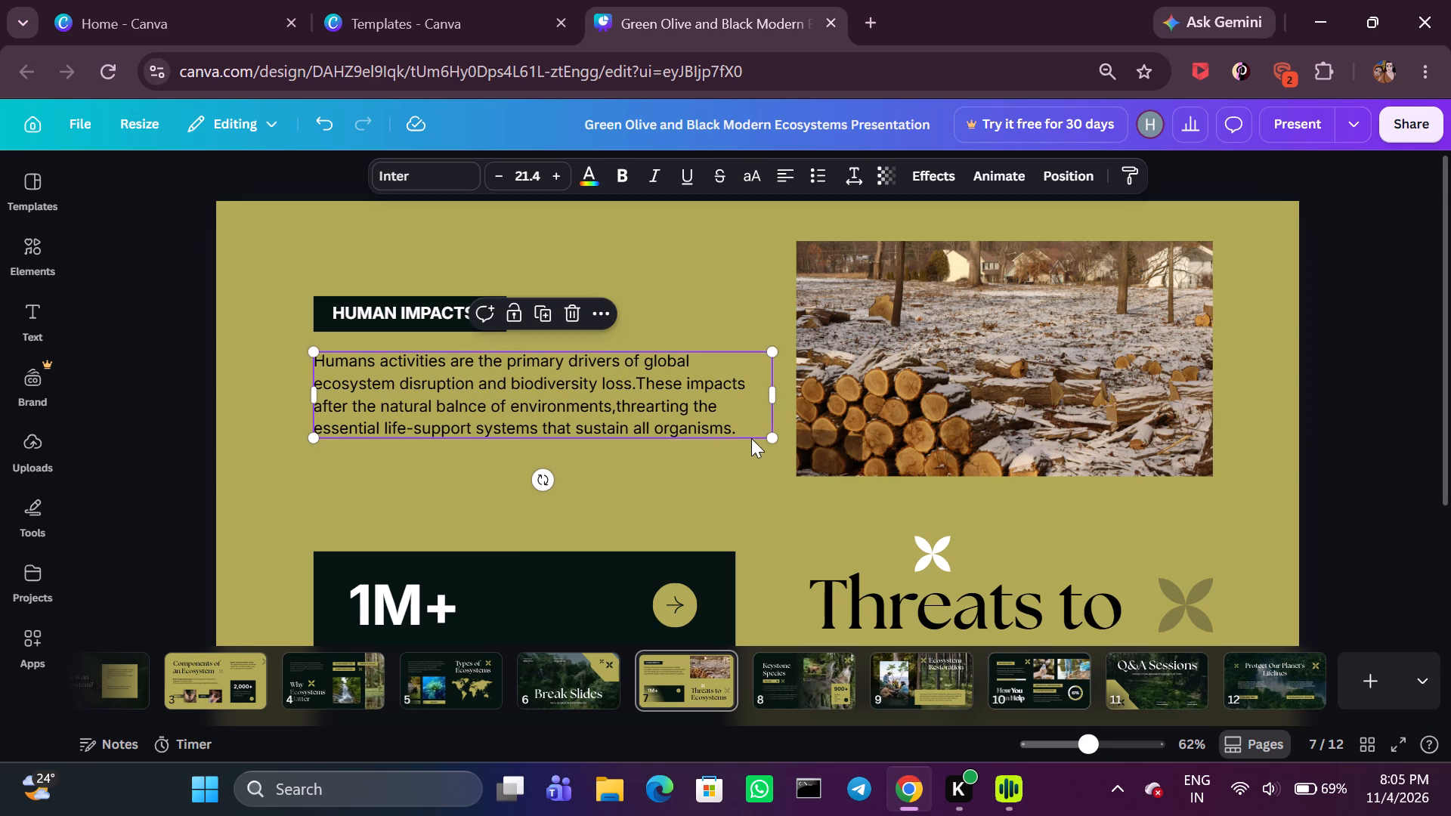
pyautogui.click(772, 431)
pyautogui.moveTo(769, 436); pyautogui.dragTo(772, 437)
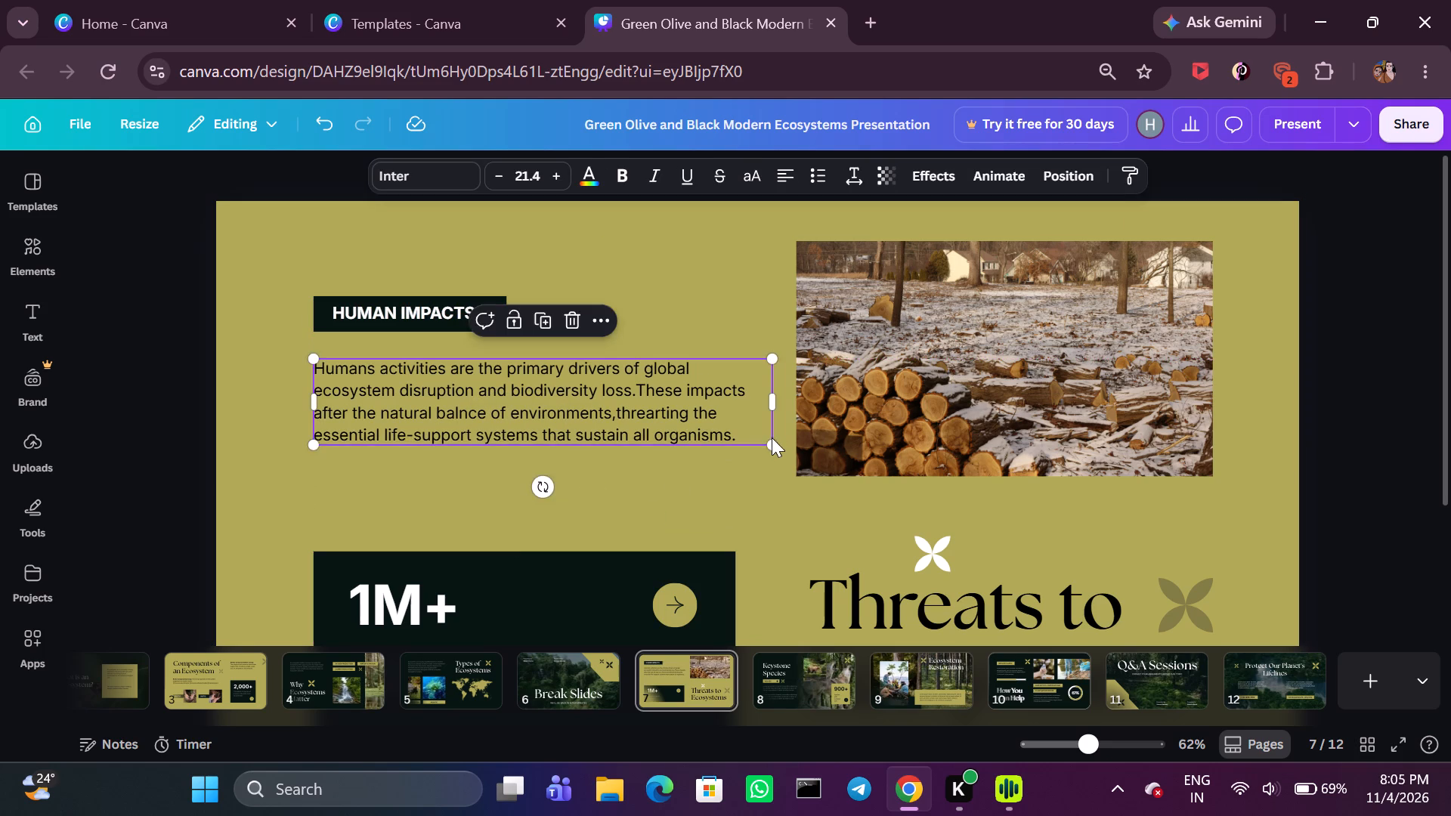
pyautogui.moveTo(772, 437); pyautogui.dragTo(769, 431)
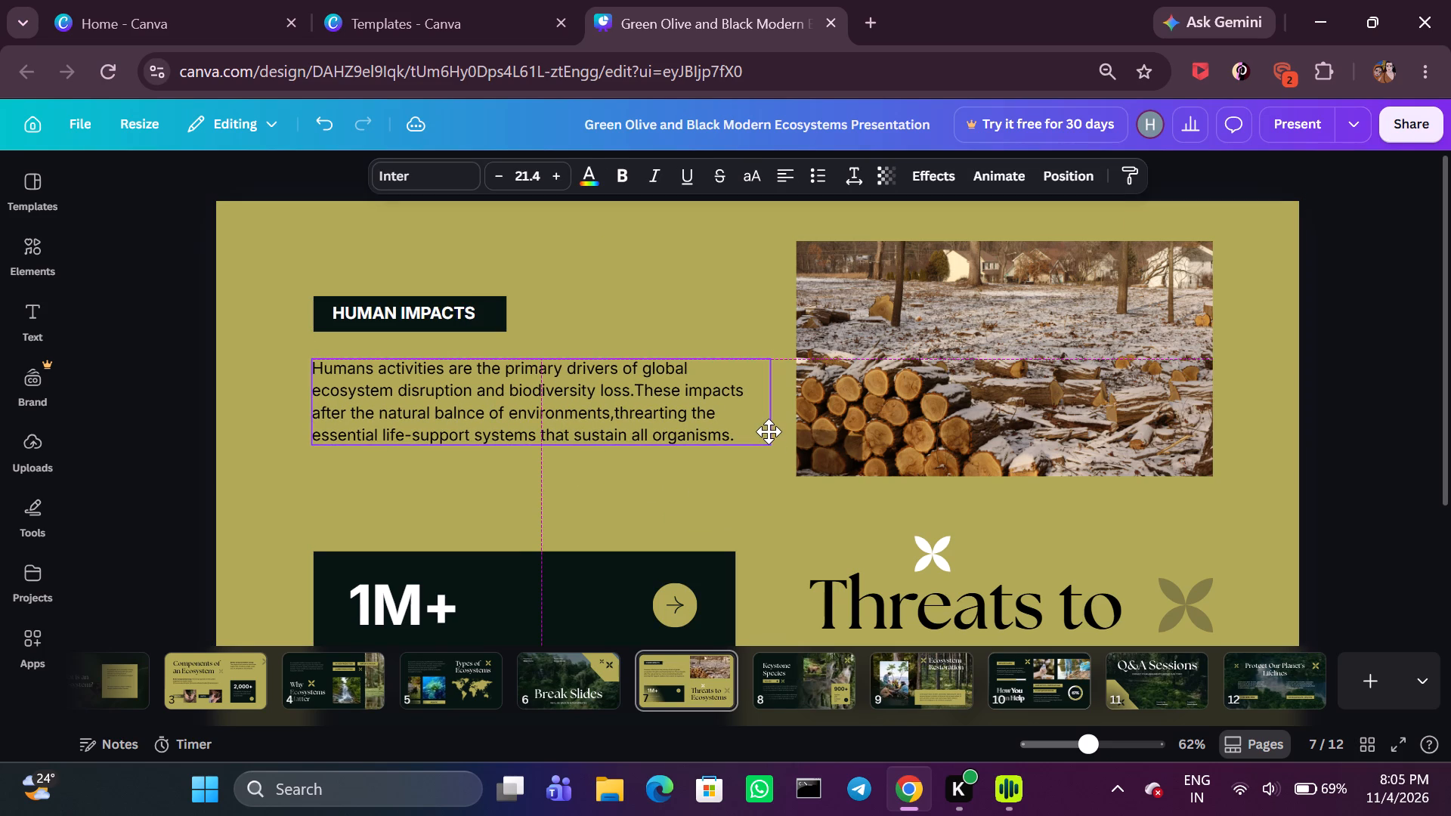
pyautogui.moveTo(769, 431); pyautogui.dragTo(769, 426)
pyautogui.moveTo(772, 440); pyautogui.dragTo(836, 536)
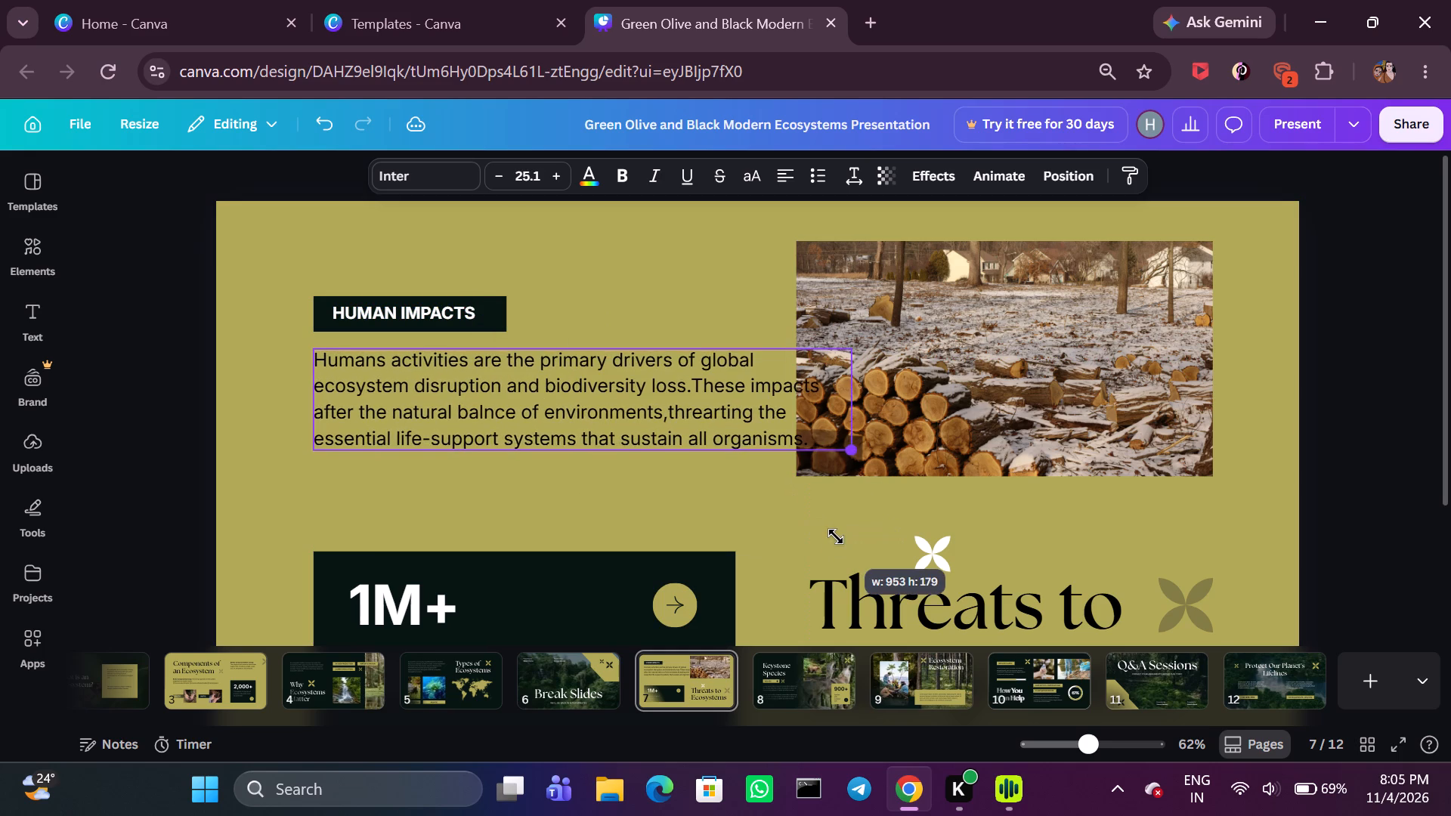
pyautogui.moveTo(836, 536); pyautogui.dragTo(778, 542)
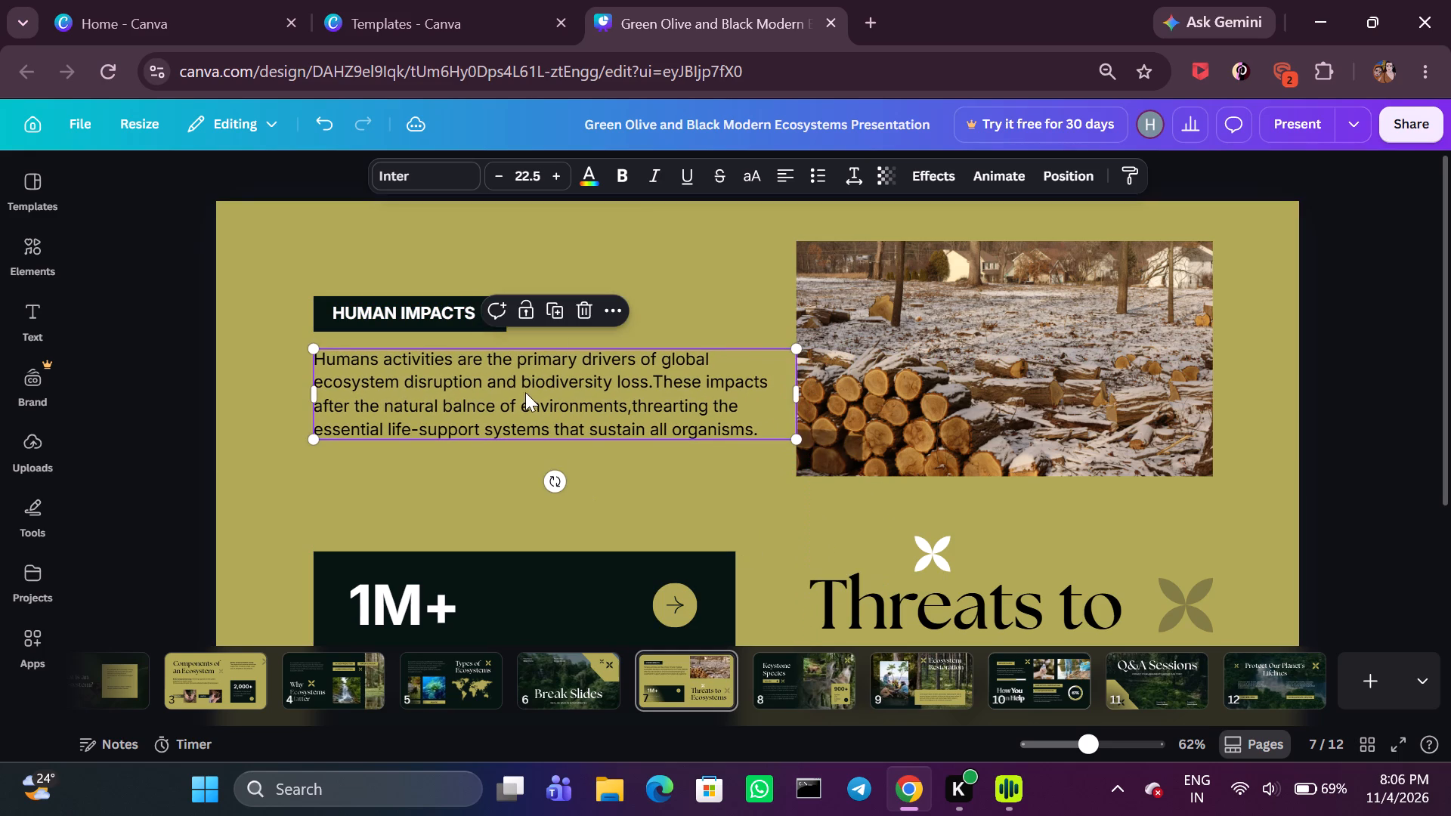
pyautogui.click(313, 389)
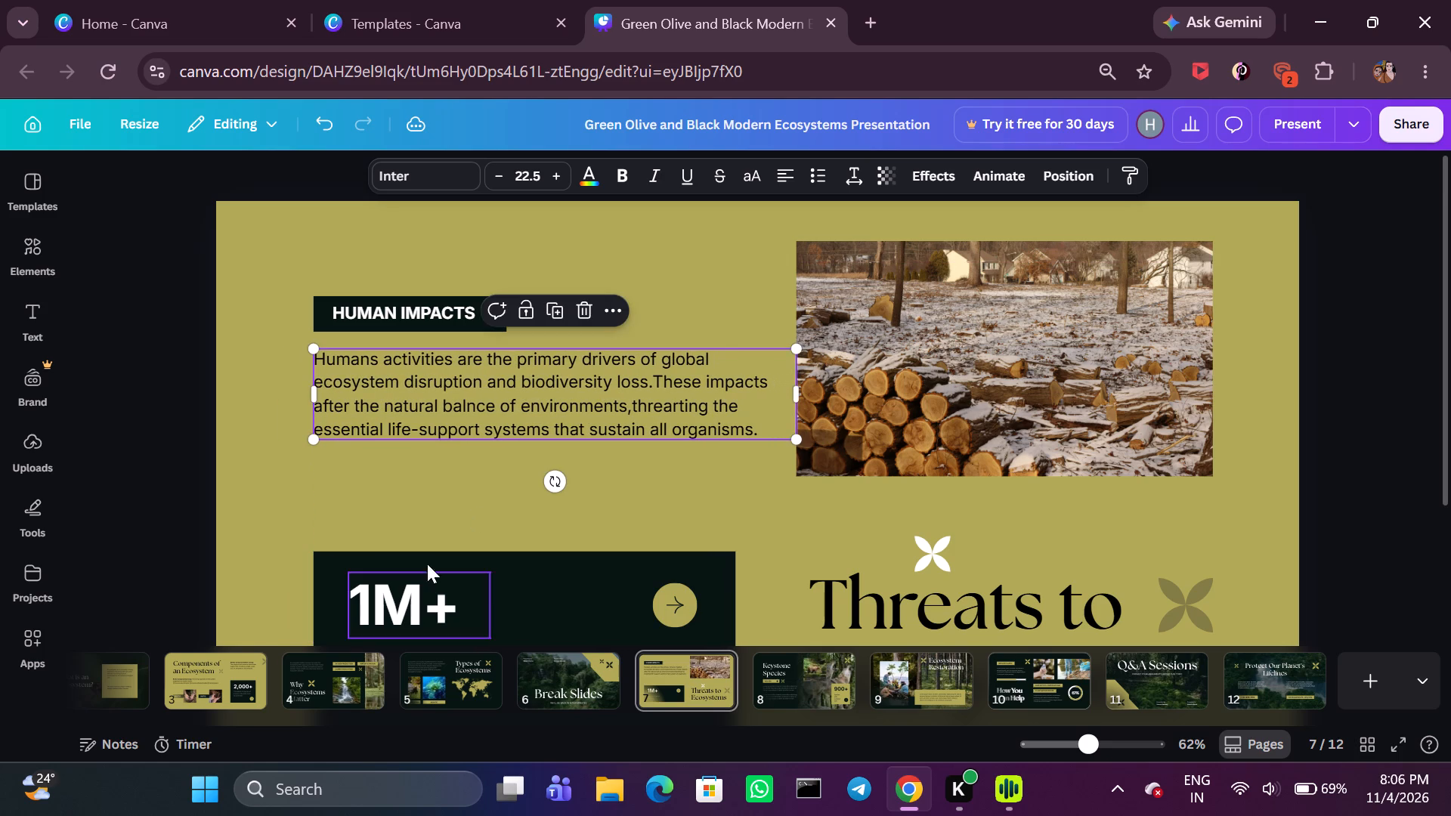
# Check the layout of slide 7 and look through slides 4 to 12 for remaining placeholder content.
pyautogui.scroll(-2, 1067, 544)
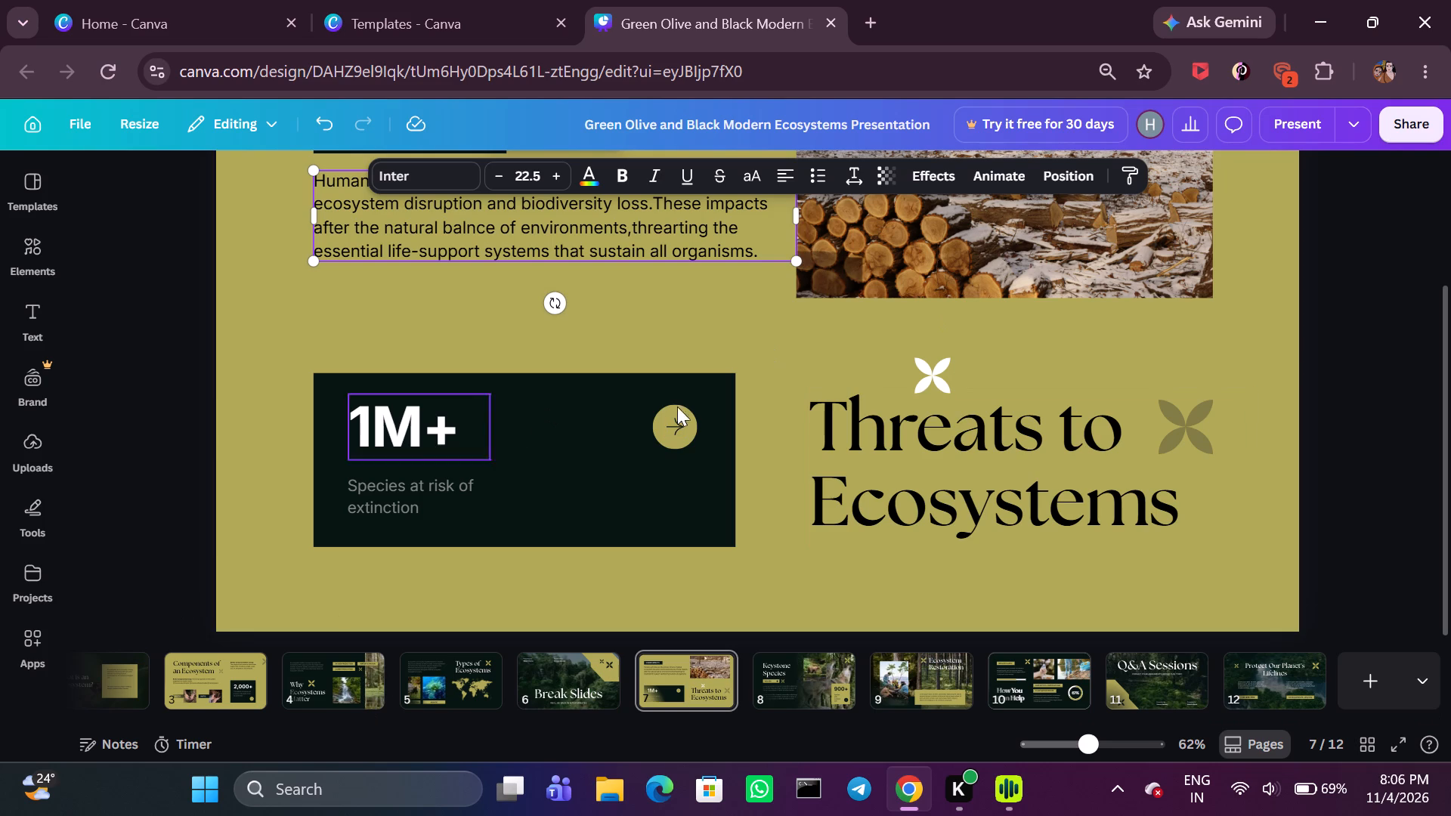
pyautogui.click(206, 428)
pyautogui.scroll(4, 234, 437)
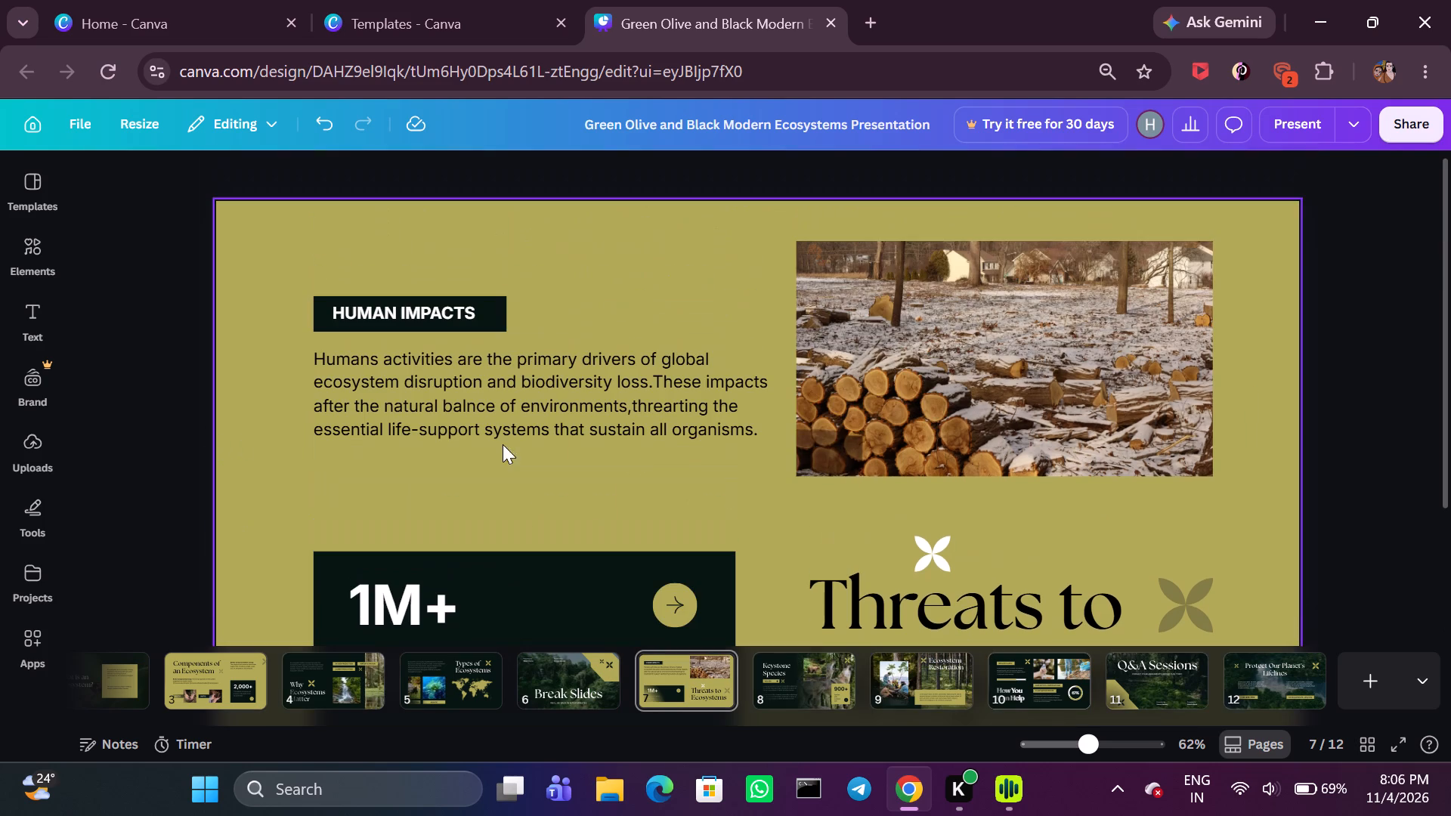
pyautogui.scroll(-2, 286, 662)
pyautogui.click(291, 663)
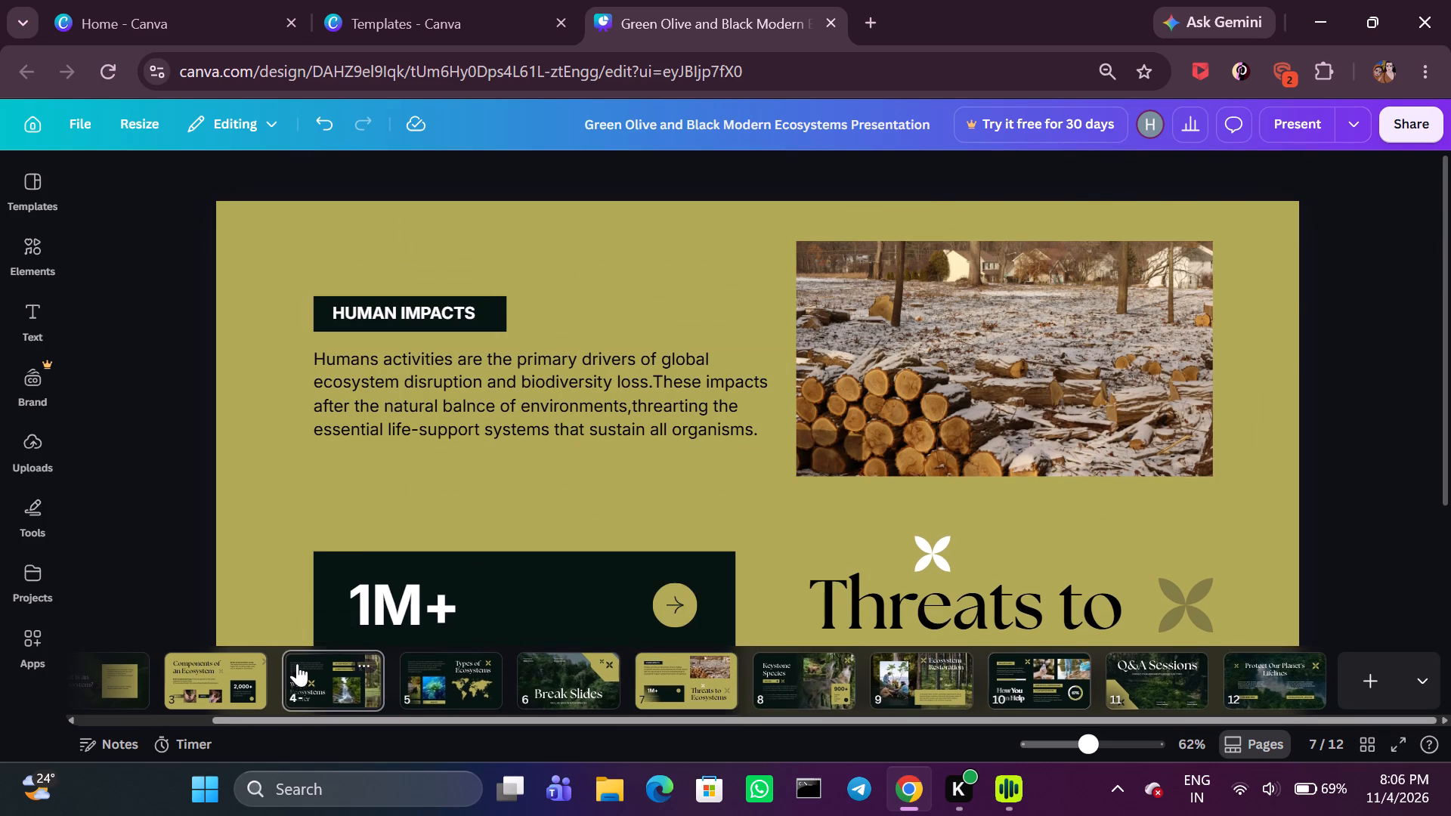
pyautogui.click(471, 693)
pyautogui.click(536, 680)
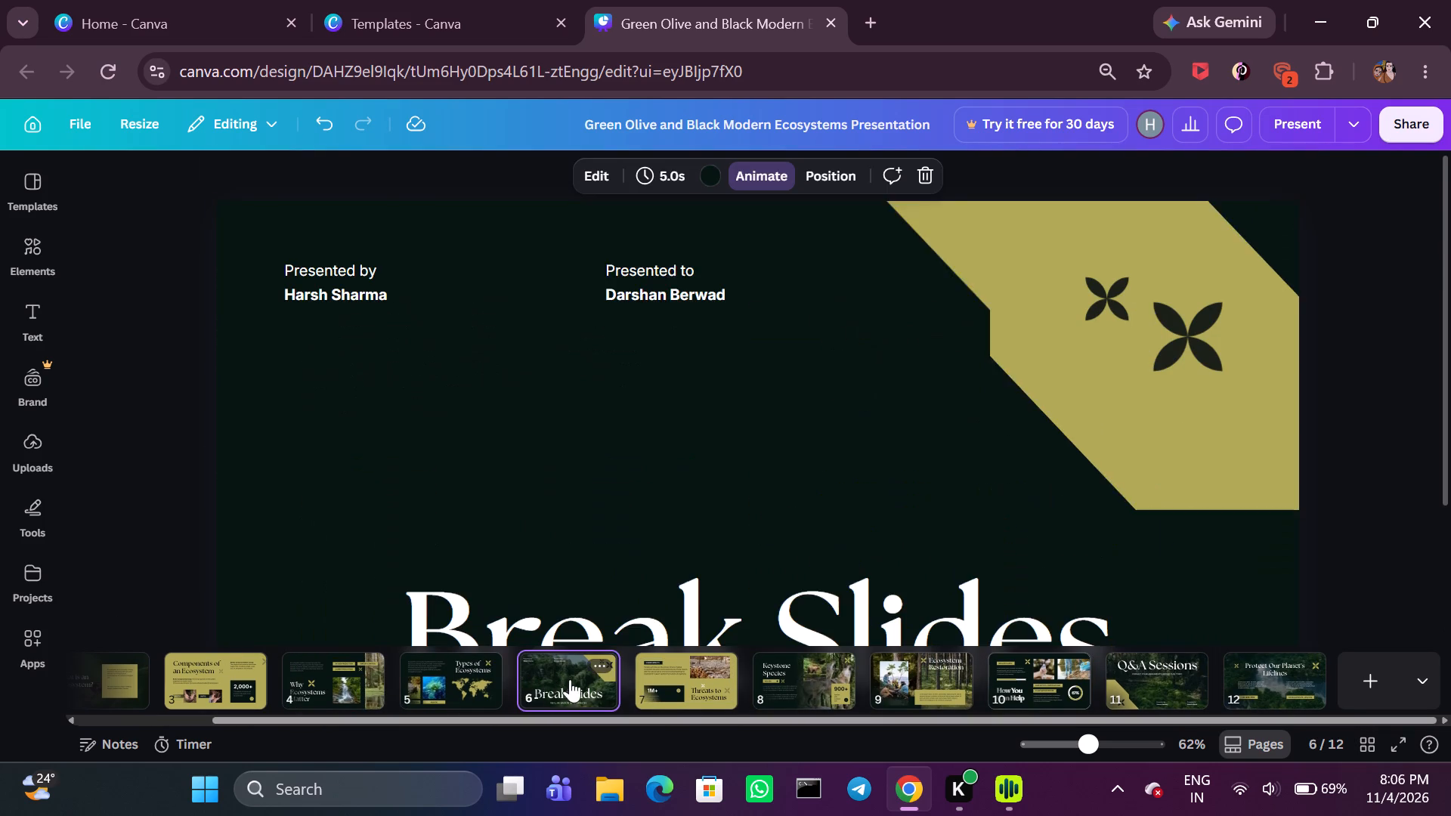
pyautogui.click(673, 686)
pyautogui.click(800, 691)
pyautogui.click(887, 694)
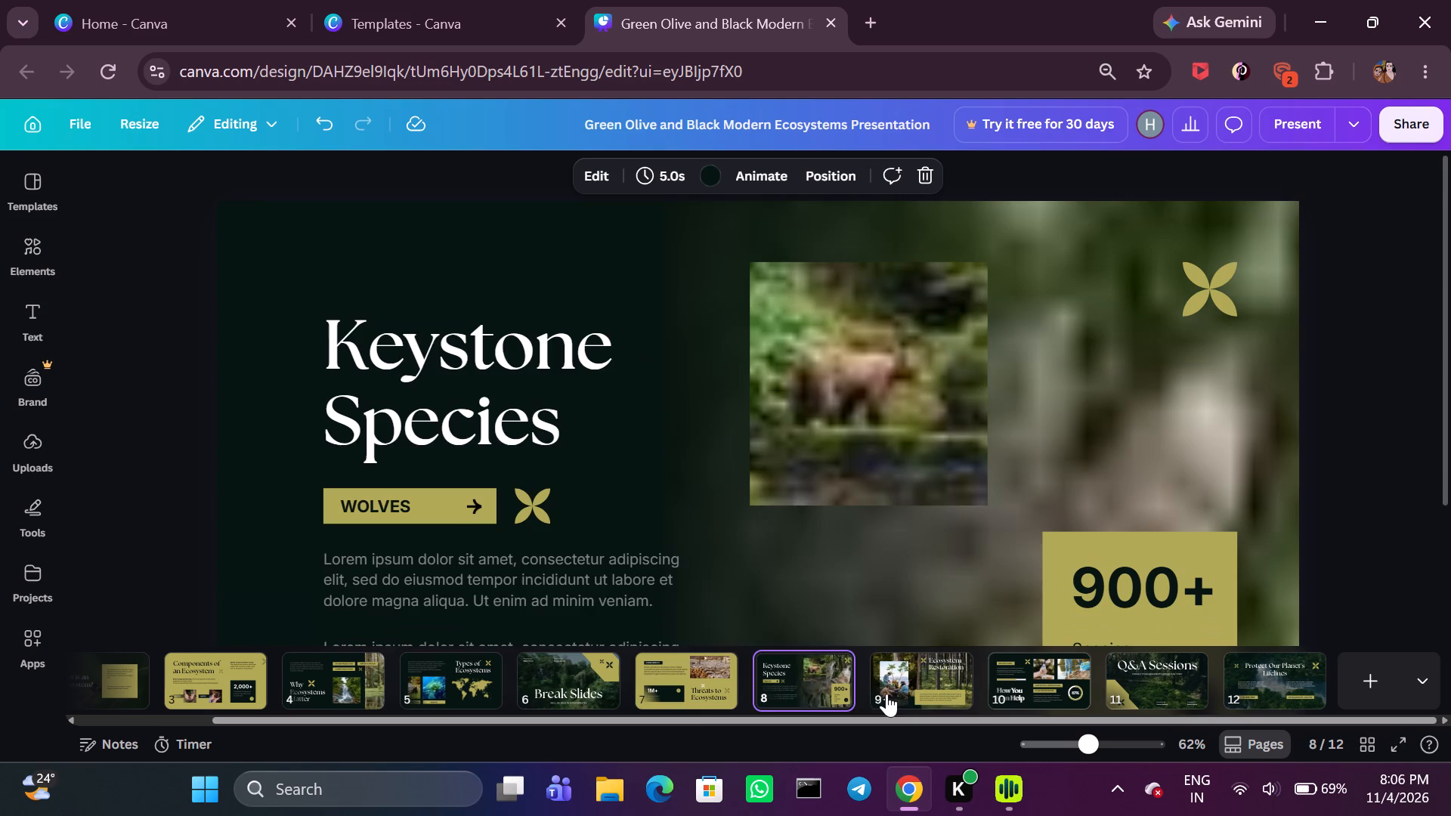
pyautogui.click(999, 696)
pyautogui.click(1121, 685)
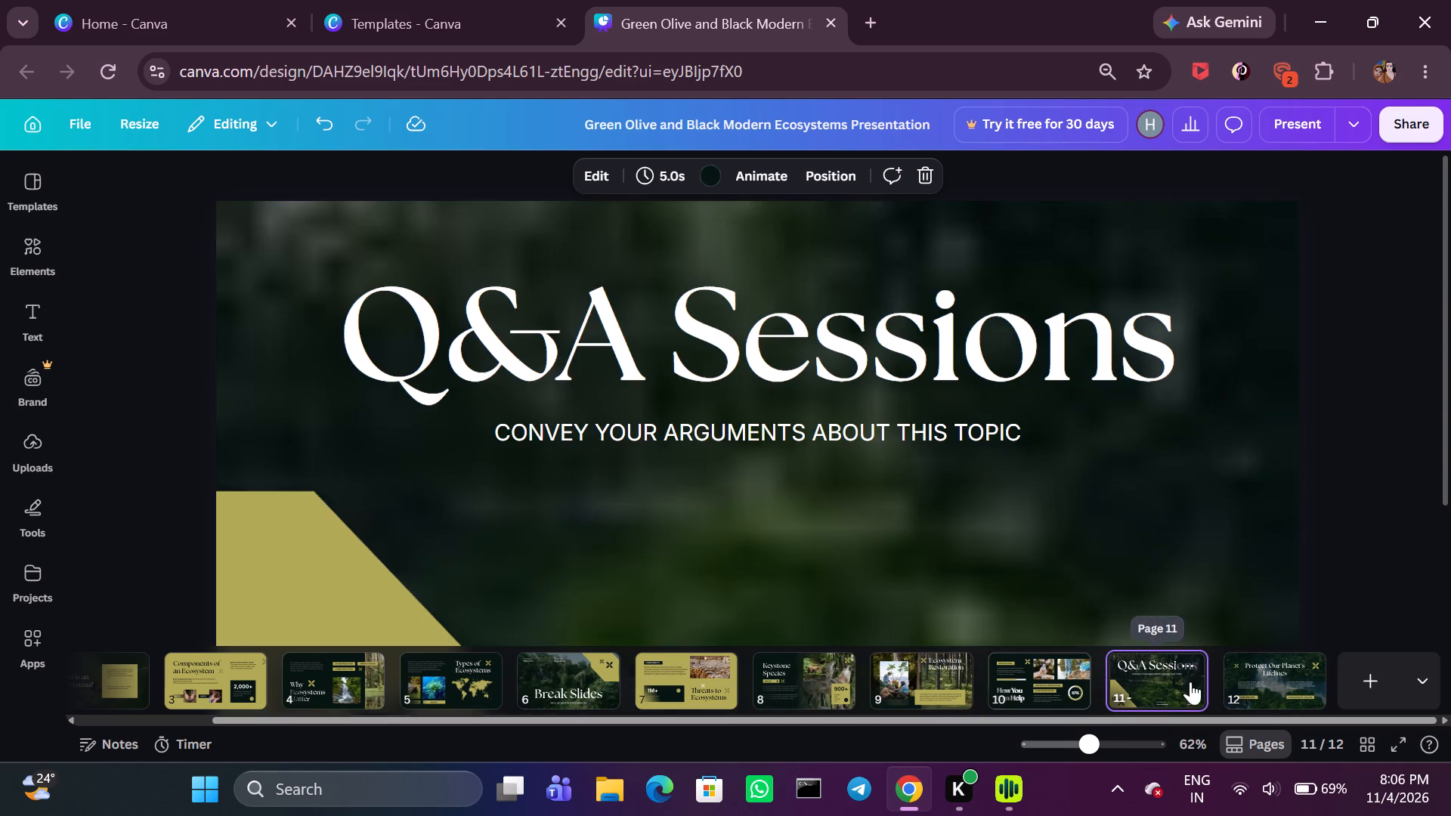
pyautogui.click(1233, 678)
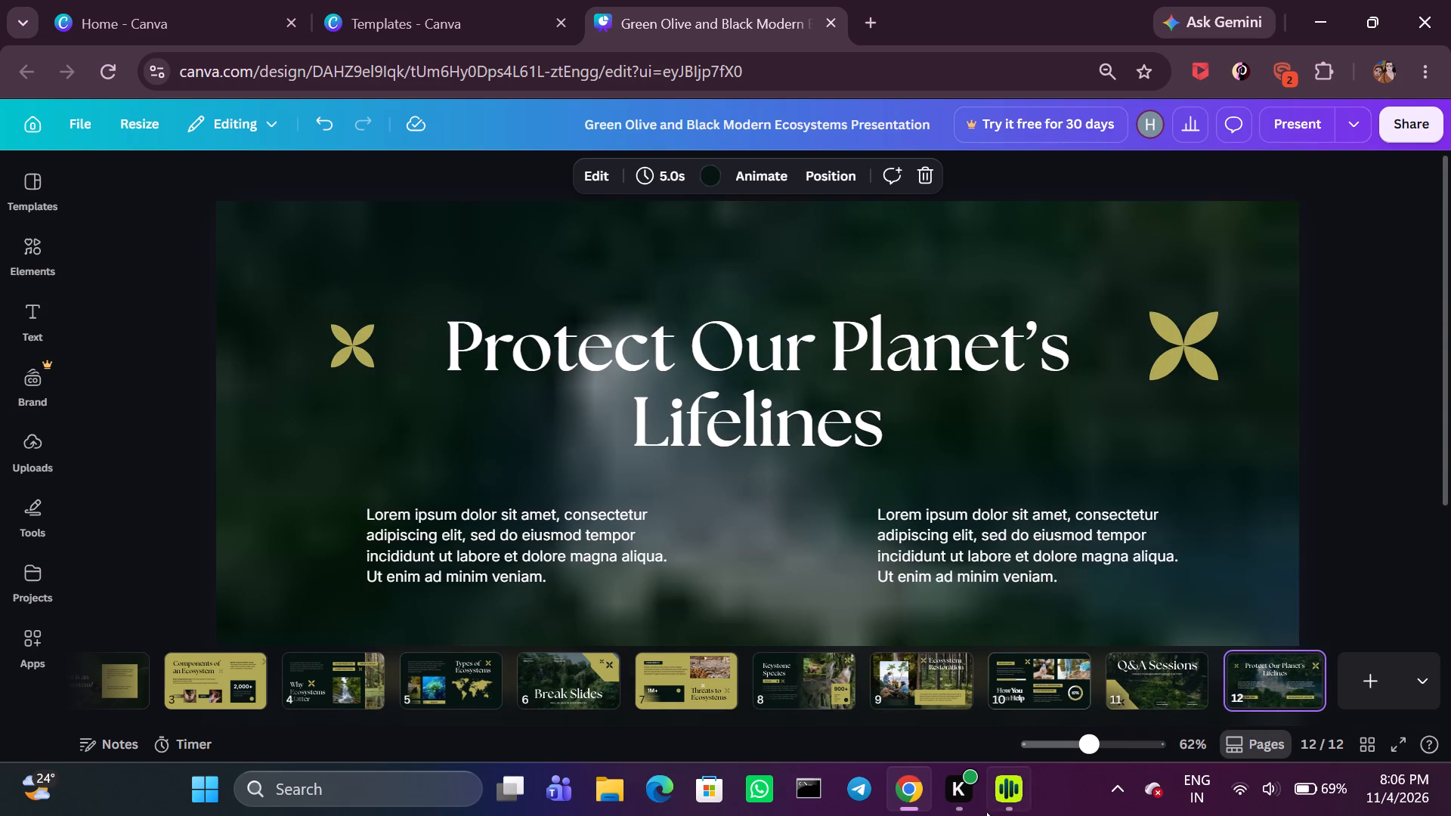